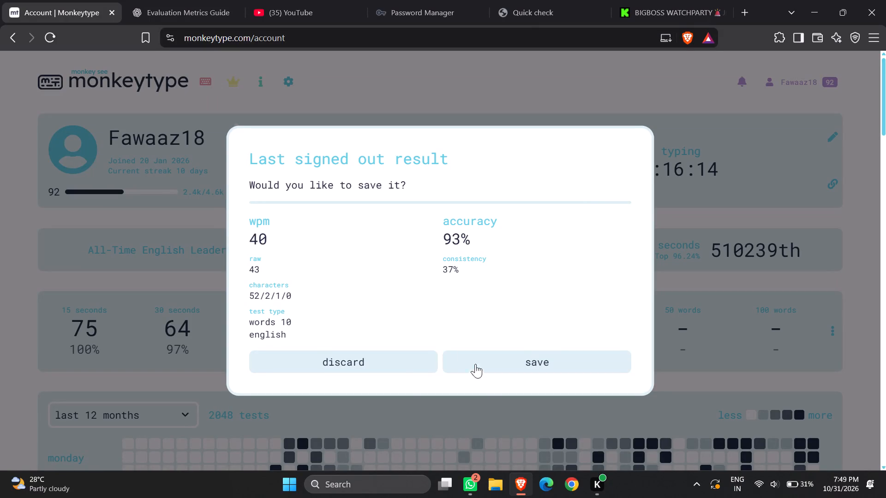
# Discard the last signed-out test result.
pyautogui.click(397, 368)
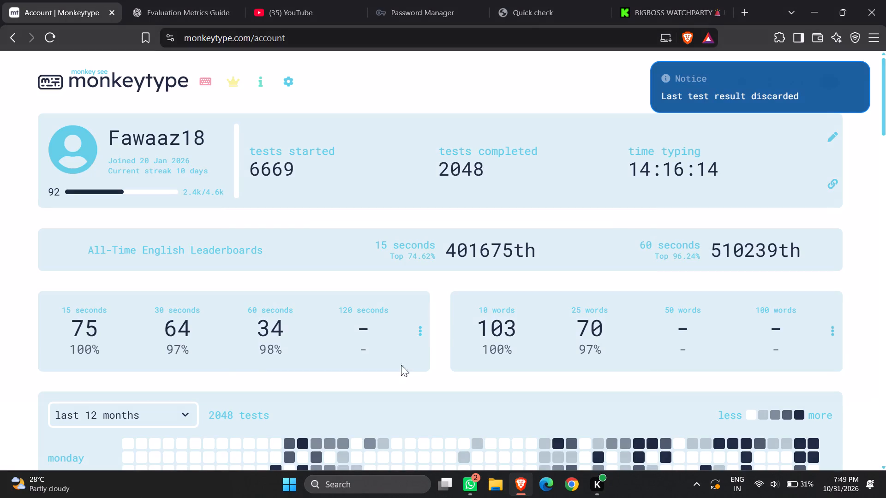
# Open the typing test page from the account page.
pyautogui.click(55, 75)
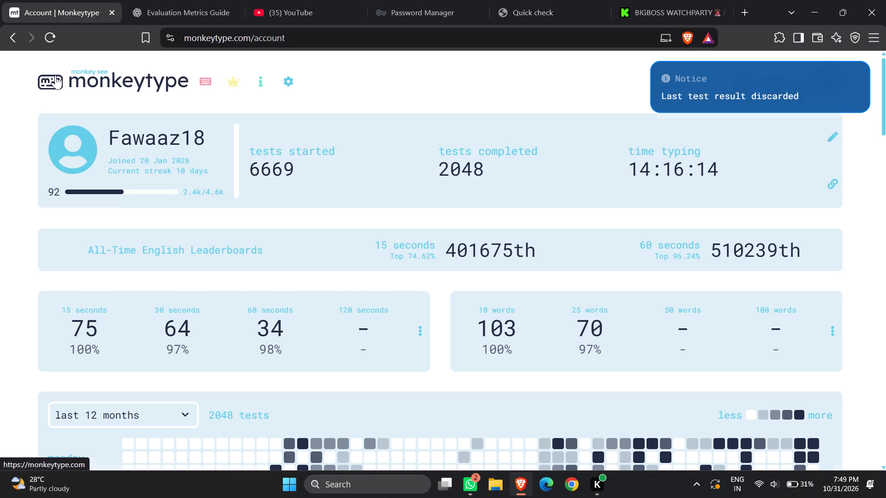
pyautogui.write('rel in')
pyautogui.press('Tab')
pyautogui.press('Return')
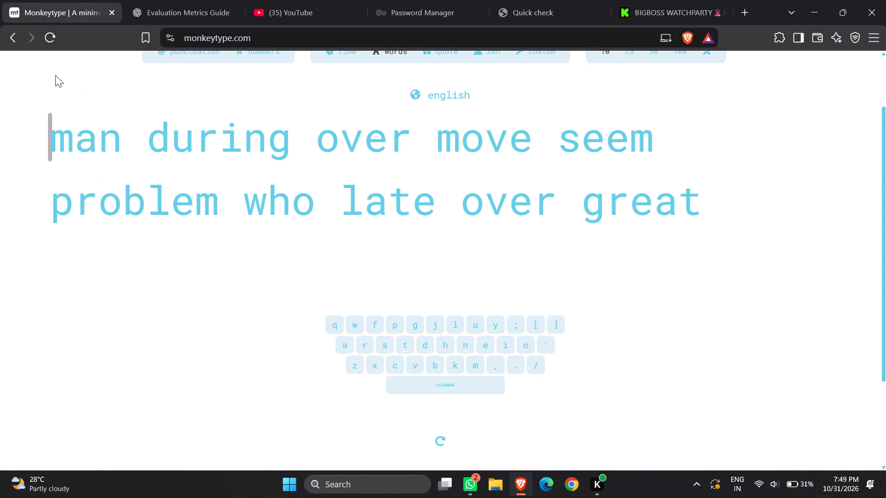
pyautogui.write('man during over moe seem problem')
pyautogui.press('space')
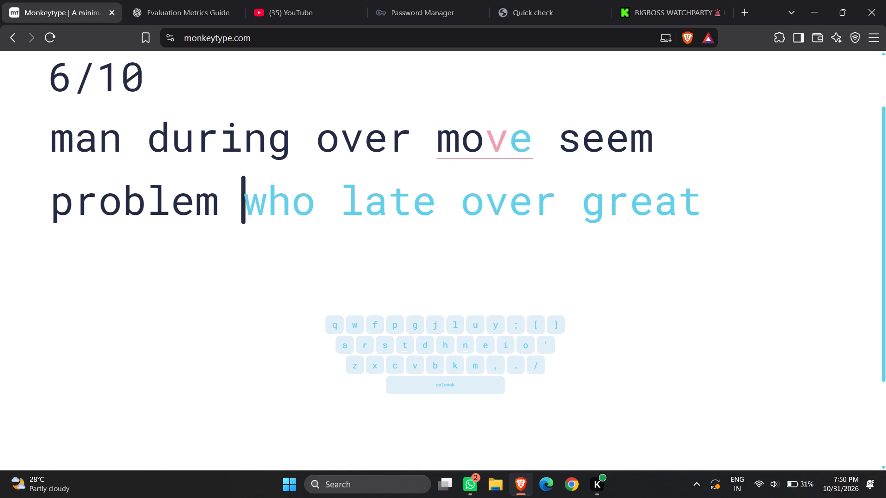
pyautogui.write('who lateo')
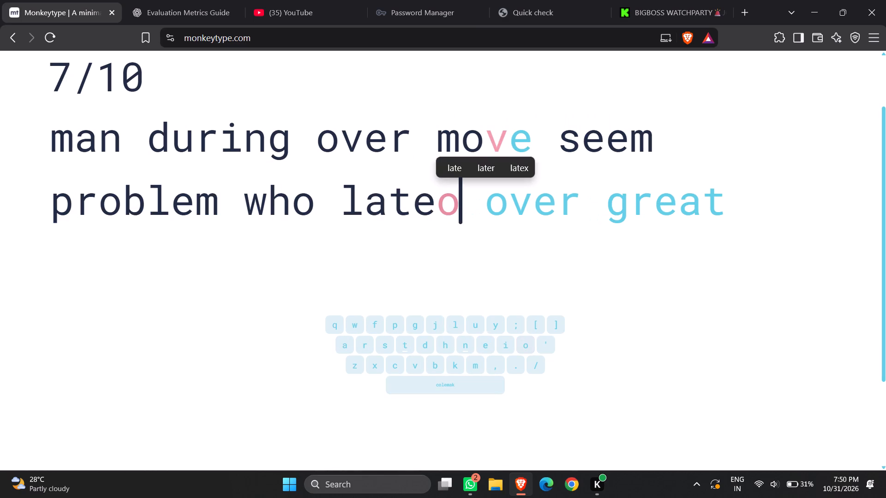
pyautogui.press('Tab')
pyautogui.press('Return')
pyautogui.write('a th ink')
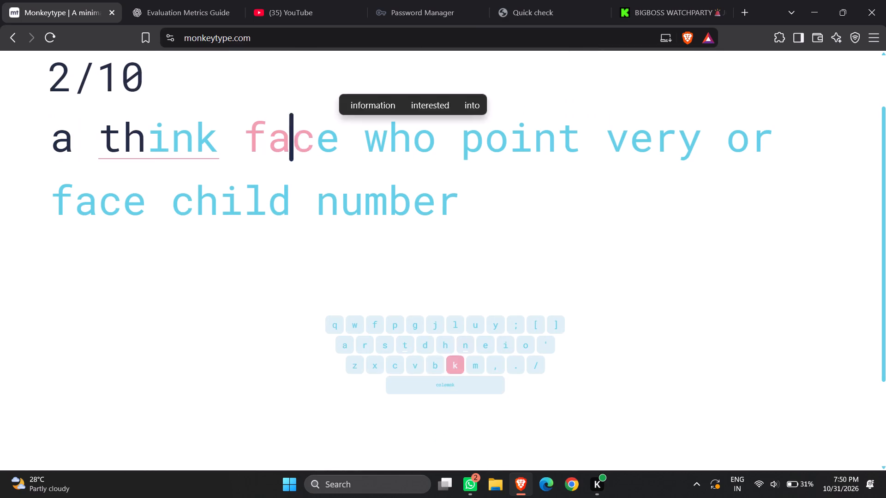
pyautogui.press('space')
# Load a fresh 10-word test and complete it: "end place face without will have if into form must".
pyautogui.press('Tab')
pyautogui.press('Return')
pyautogui.write('end place face without will have if inot')
pyautogui.press('space')
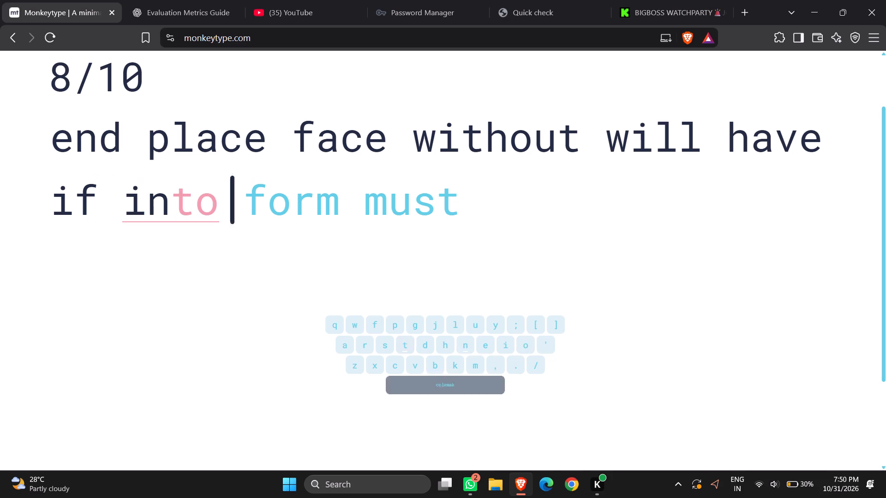
pyautogui.write('form must')
pyautogui.press('space')
# Start the next 10-word test and complete it: "still problem on same many this than many nation increase".
pyautogui.press('Tab')
pyautogui.press('Return')
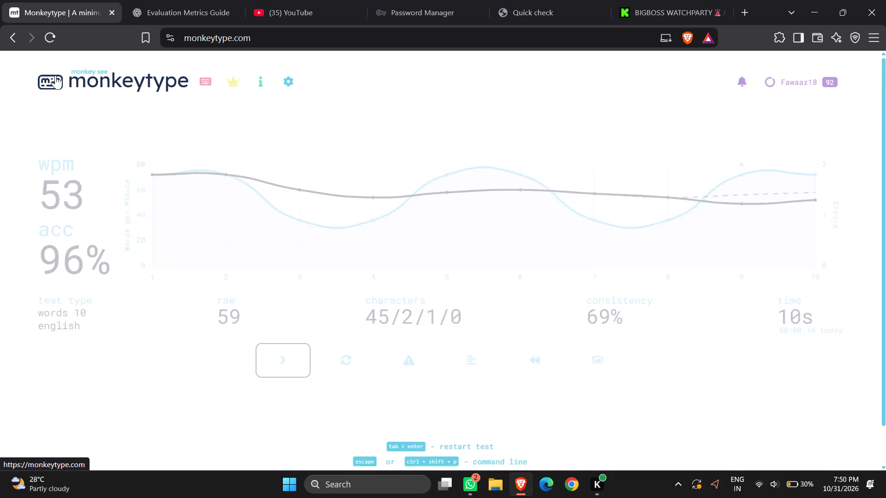
pyautogui.write('still problem onl')
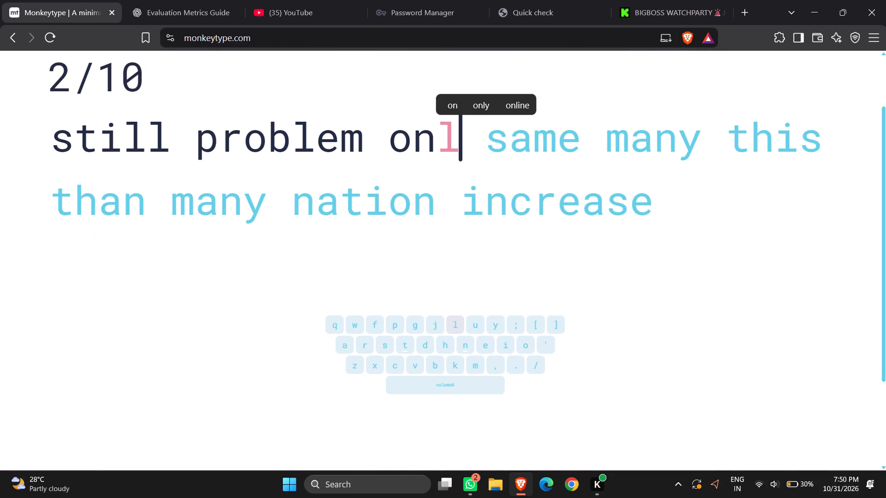
pyautogui.press('BackSpace')
pyautogui.press('space')
pyautogui.write('same many this than')
pyautogui.press('space')
pyautogui.write('many nation increase')
pyautogui.press('space')
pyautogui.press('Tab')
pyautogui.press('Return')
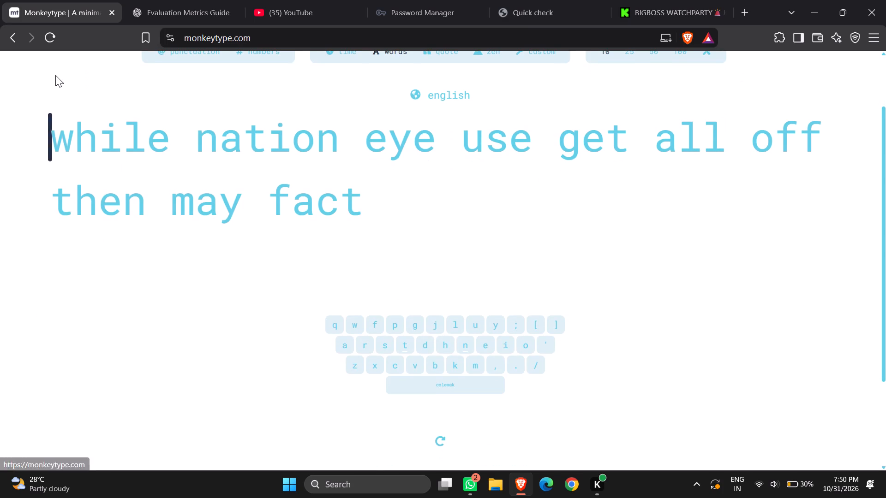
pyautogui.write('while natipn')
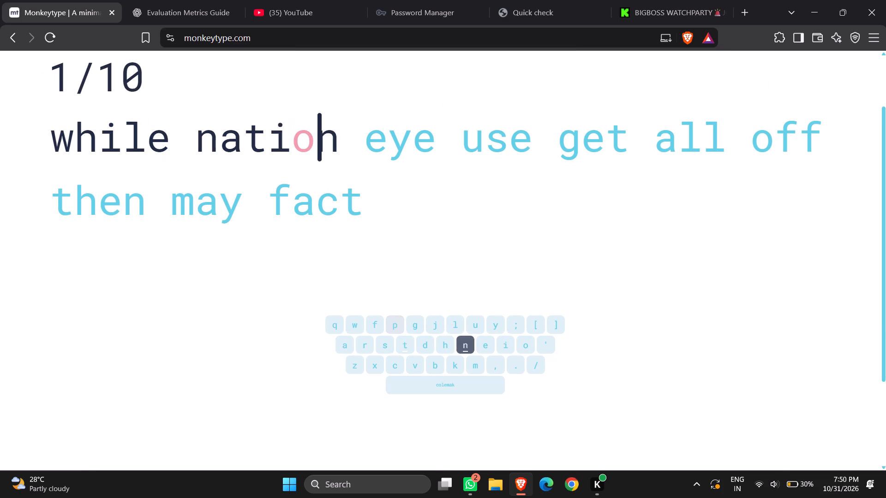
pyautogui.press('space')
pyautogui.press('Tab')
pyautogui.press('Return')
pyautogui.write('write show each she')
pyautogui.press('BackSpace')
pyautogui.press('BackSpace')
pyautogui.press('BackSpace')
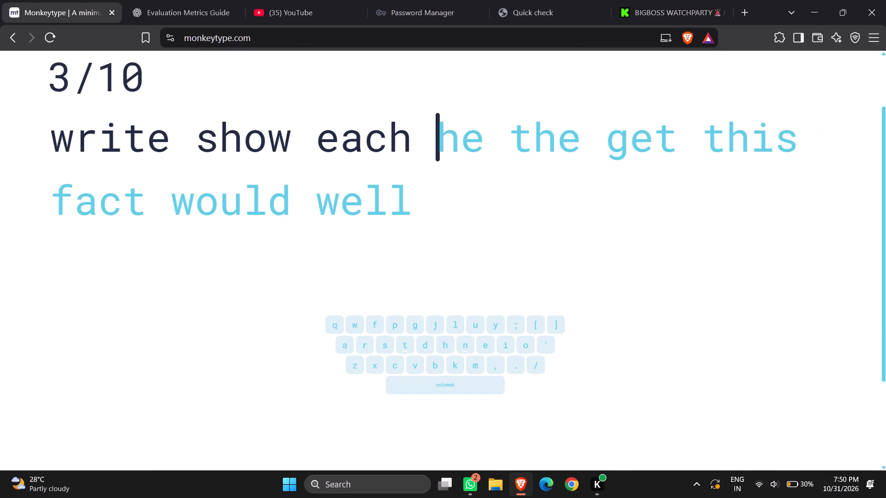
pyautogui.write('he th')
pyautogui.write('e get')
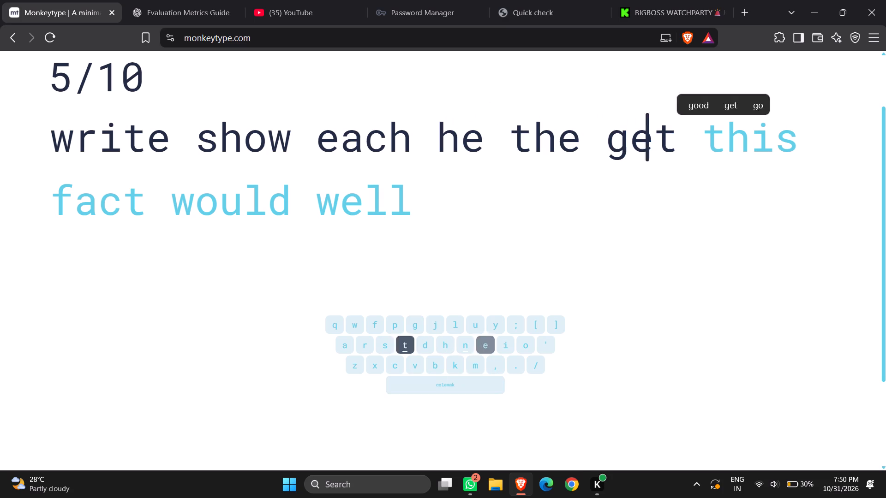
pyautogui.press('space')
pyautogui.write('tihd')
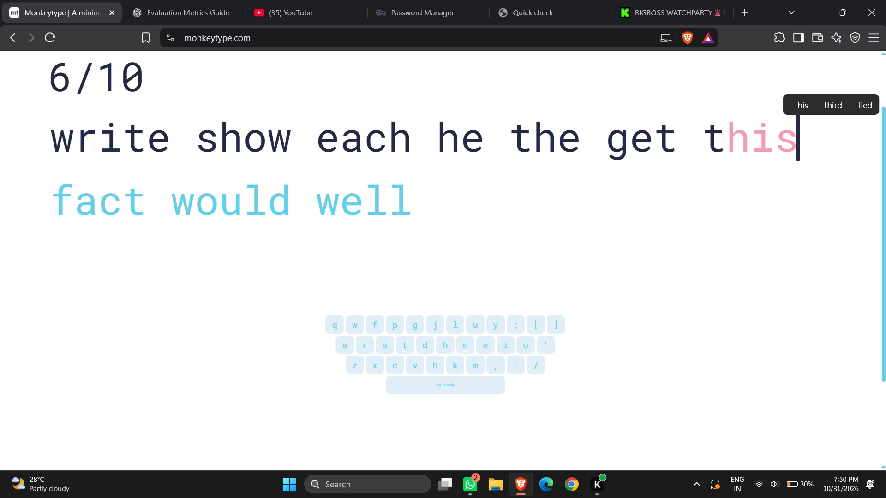
# Load a fresh 10-word test and complete it: "a thing want head real problem hold have need much".
pyautogui.press('Tab')
pyautogui.press('Return')
pyautogui.write('a thin')
pyautogui.write('g want head real problem hold have')
pyautogui.press('space')
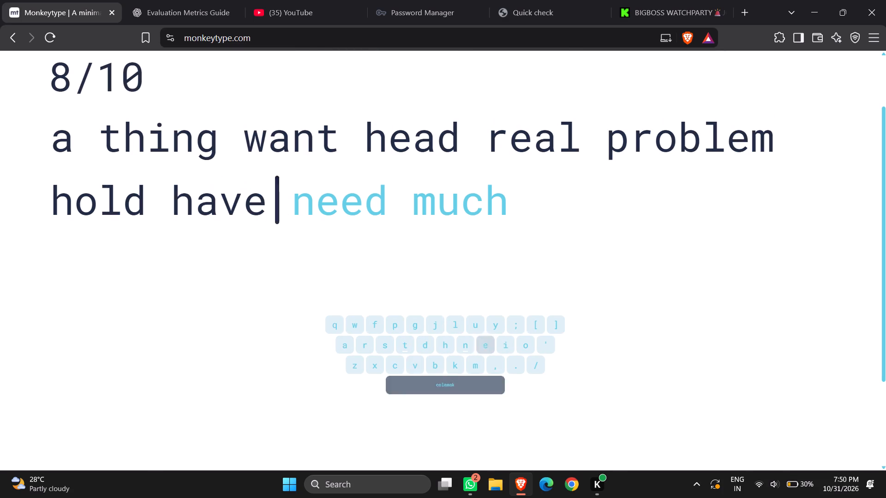
pyautogui.write('need much')
pyautogui.press('space')
# Start the next 10-word test and complete it: "help nation do then much most not both through since".
pyautogui.press('Tab')
pyautogui.press('Return')
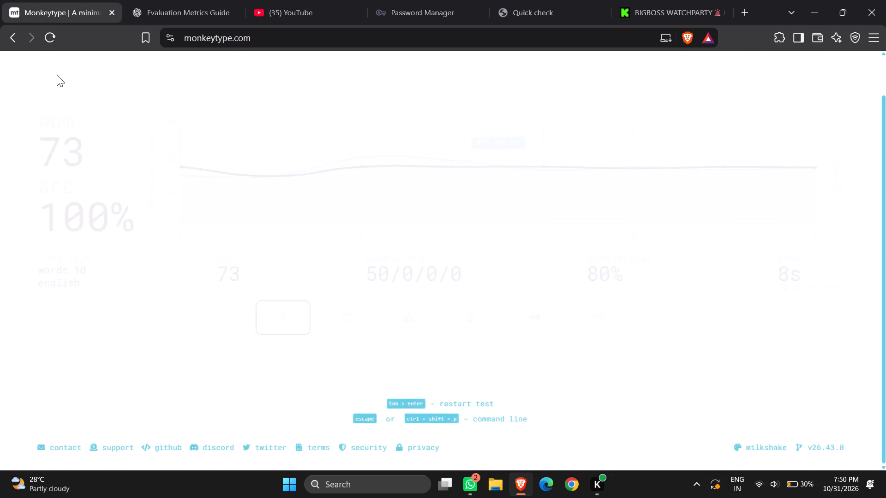
pyautogui.write('help')
pyautogui.press('space')
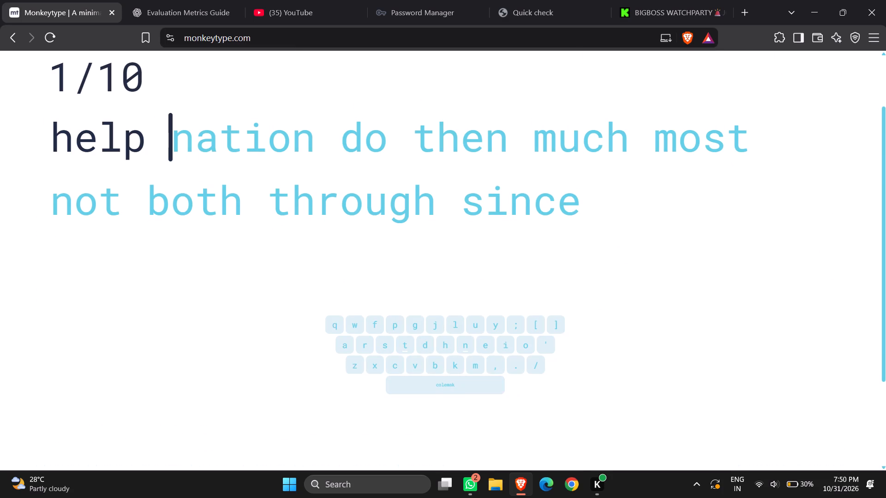
pyautogui.write('nation do th')
pyautogui.write('en much')
pyautogui.press('space')
pyautogui.write('most not both thro')
pyautogui.press('g')
pyautogui.press('BackSpace')
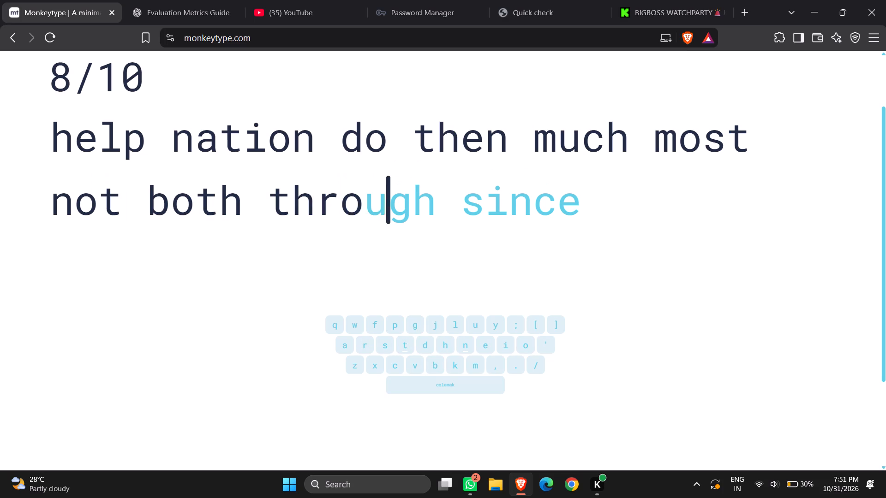
pyautogui.write('ugh')
pyautogui.press('space')
pyautogui.write('since')
pyautogui.press('space')
# Start the next 10-word test and complete it: "eye what know we about by those a make who".
pyautogui.press('Tab')
pyautogui.press('Return')
pyautogui.write('eye')
pyautogui.press('space')
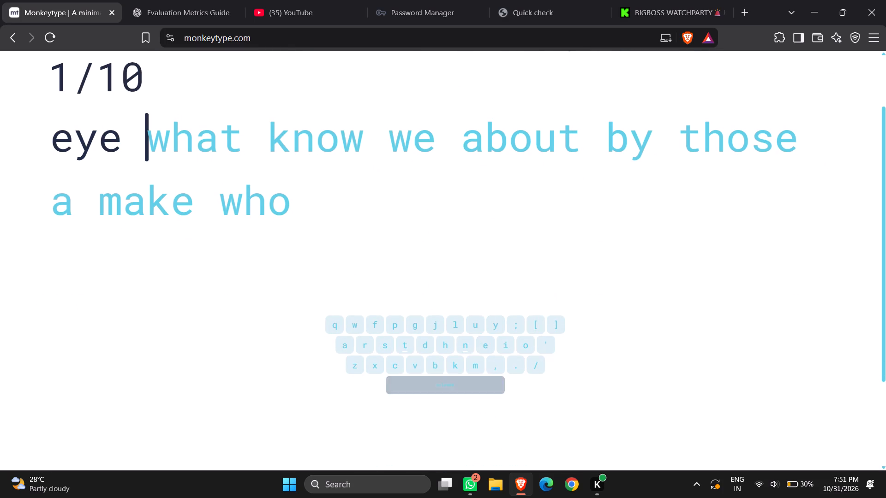
pyautogui.write('what know we about by')
pyautogui.press('space')
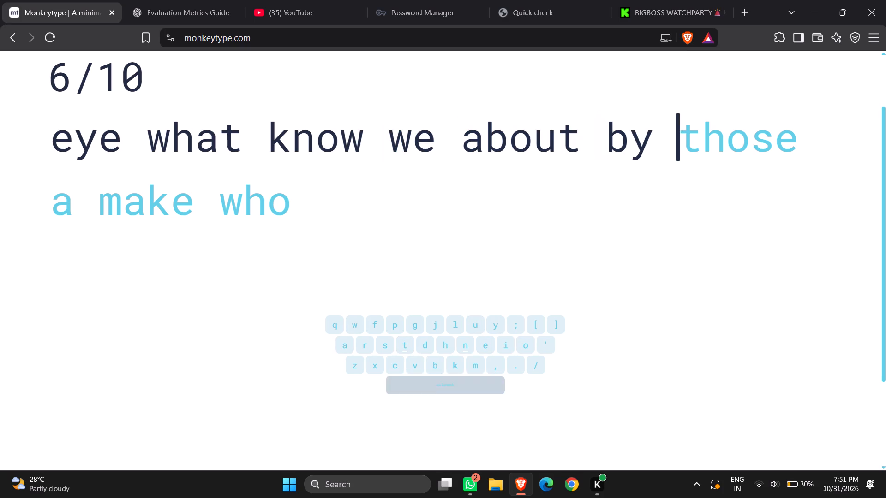
pyautogui.write('those a man')
pyautogui.press('BackSpace')
pyautogui.write('ke who')
pyautogui.press('space')
# Start the next 10-word test and complete it: "old they and hold lead too play thing show eye".
pyautogui.press('Tab')
pyautogui.press('Return')
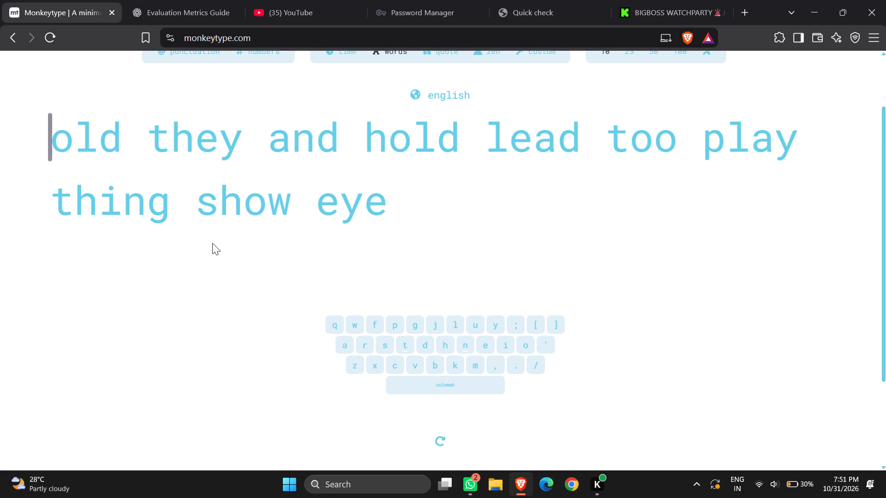
pyautogui.write('old they an')
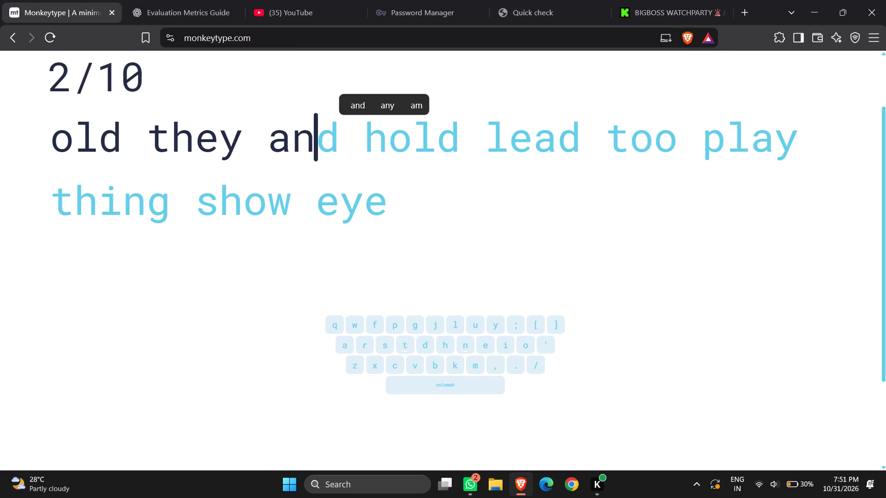
pyautogui.write('d hold lead too play thing show eye')
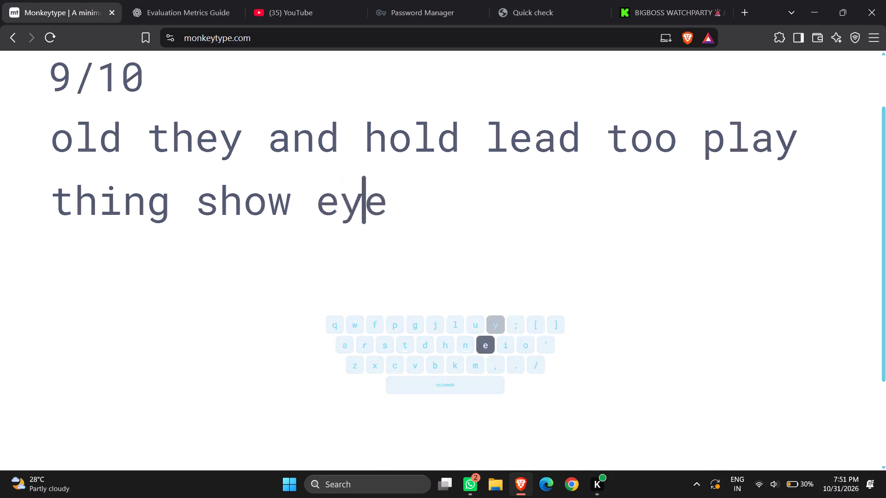
pyautogui.press('space')
# Start the next 10-word test and complete it: "right any with change face head should they know set".
pyautogui.press('Tab')
pyautogui.press('Return')
pyautogui.write('right any with change face had')
pyautogui.press('space')
pyautogui.write('should they know set')
pyautogui.press('space')
# Repeat the finished test with the same ten words, from "right any with change" through "they know set".
pyautogui.press('Tab')
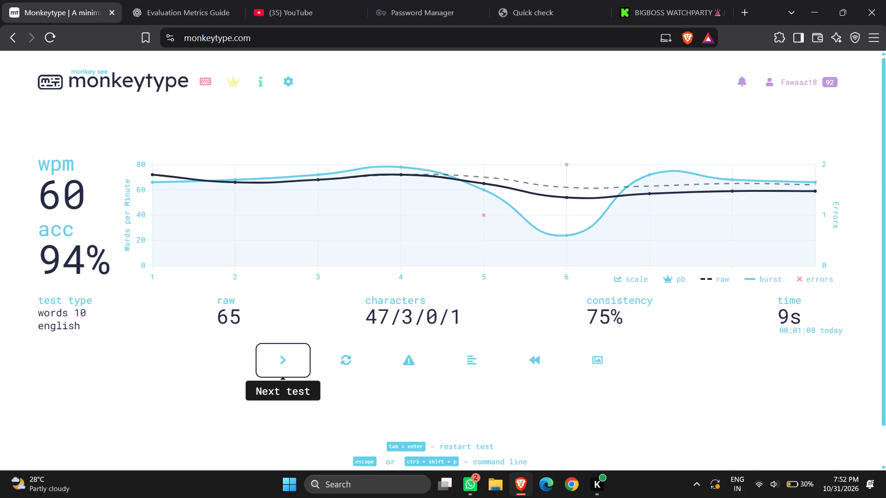
pyautogui.press('Tab')
pyautogui.press('Return')
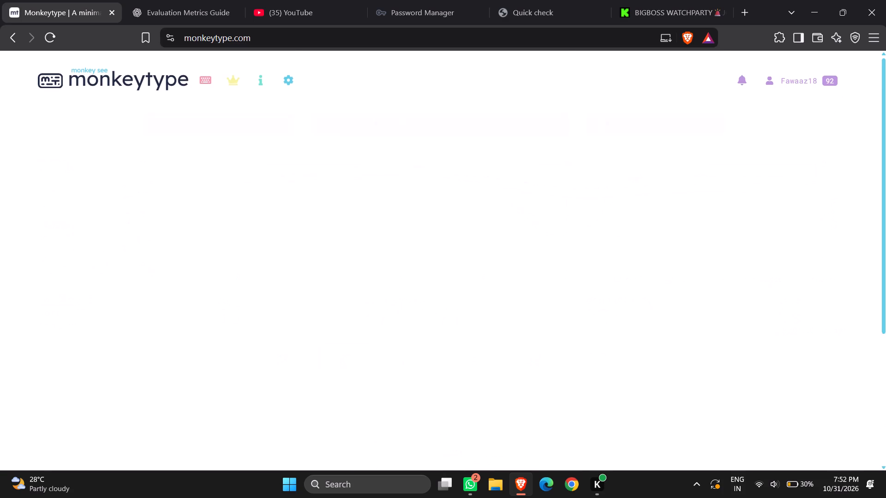
pyautogui.write('right any wiht')
pyautogui.press('space')
pyautogui.press('Tab')
pyautogui.press('Return')
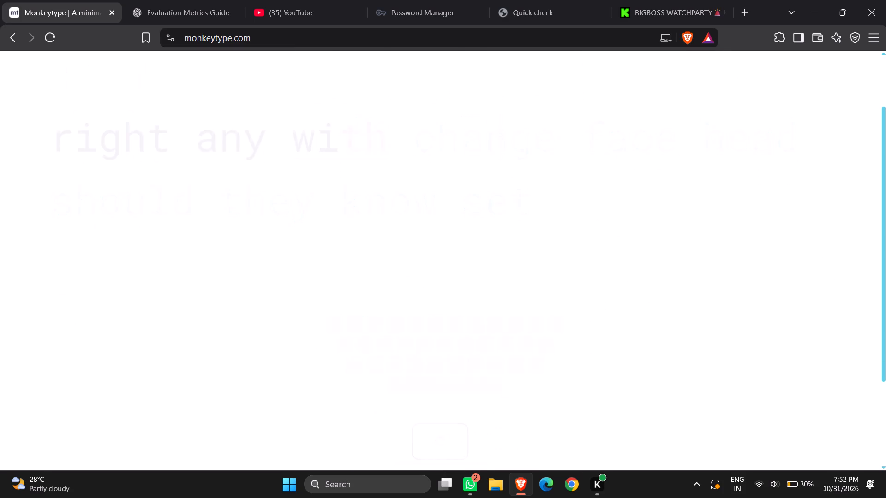
pyautogui.write('right any with change face head shoulld they know set')
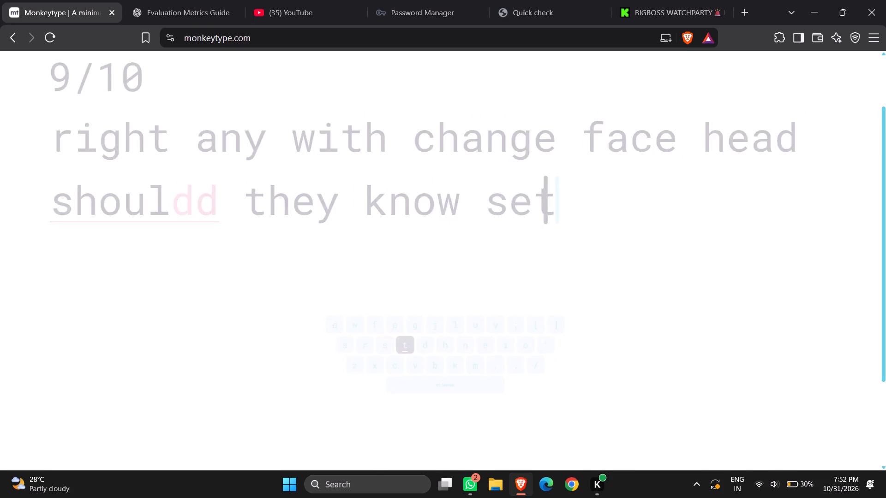
pyautogui.press('space')
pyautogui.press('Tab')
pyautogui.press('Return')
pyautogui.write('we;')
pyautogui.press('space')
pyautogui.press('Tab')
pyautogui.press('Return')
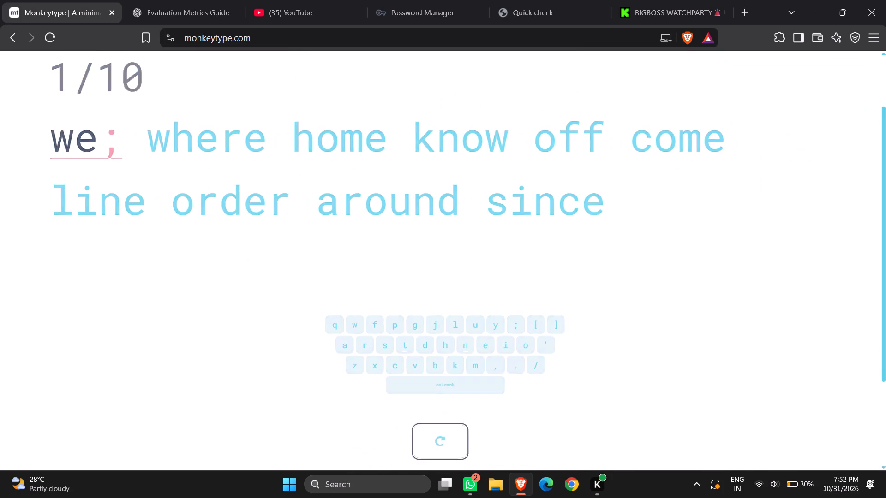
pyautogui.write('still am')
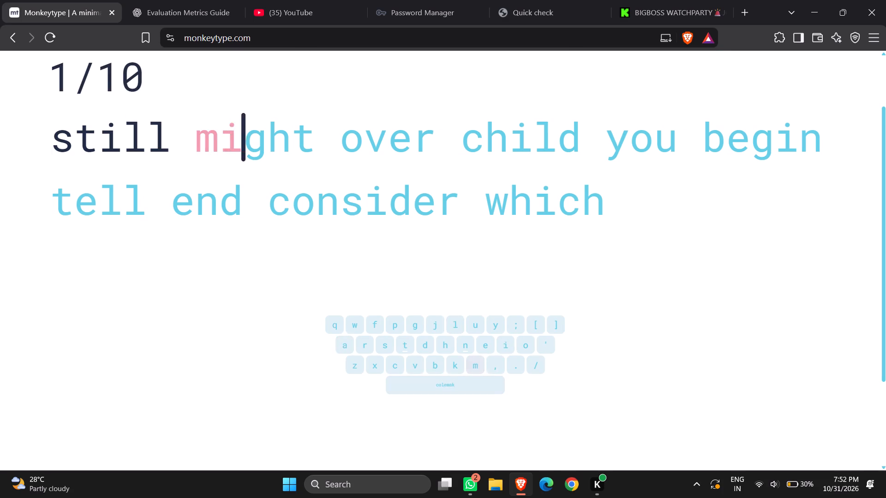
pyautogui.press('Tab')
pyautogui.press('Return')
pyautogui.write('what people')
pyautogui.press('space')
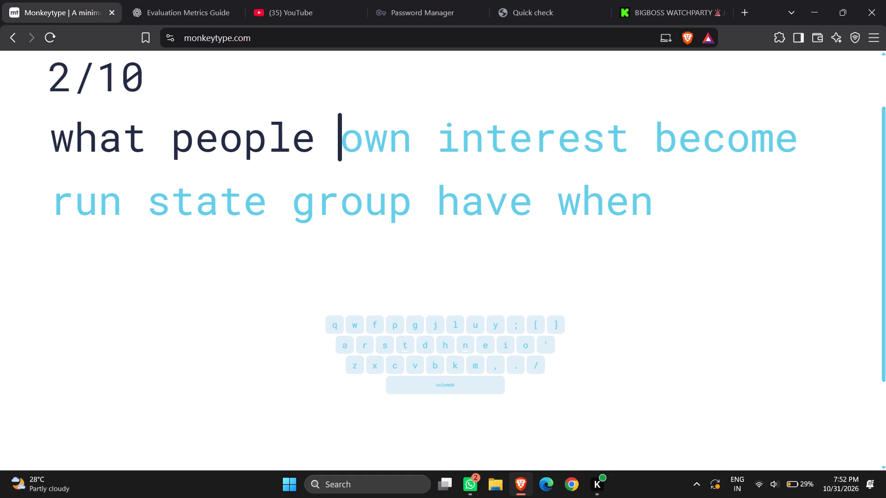
# Load a fresh 10-word test and complete it: "like head tell early how leave all line order might".
pyautogui.press('Tab')
pyautogui.press('Return')
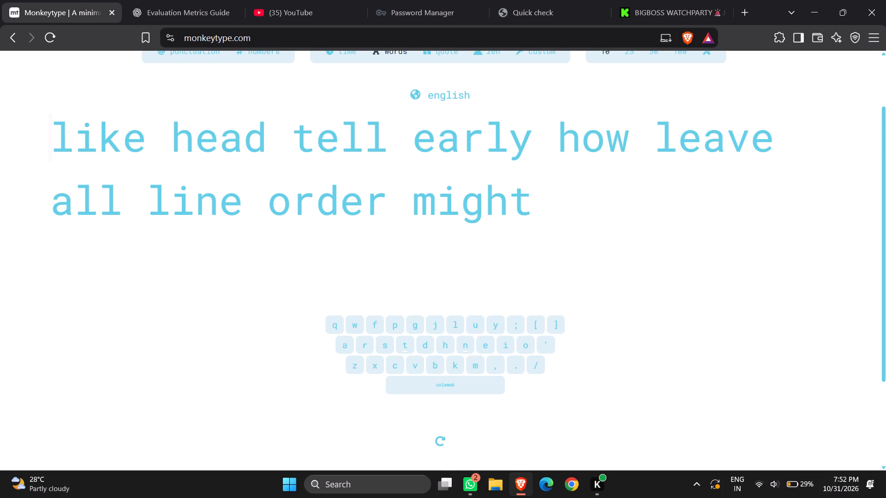
pyautogui.write('like head tell early how leave all line order')
pyautogui.press('space')
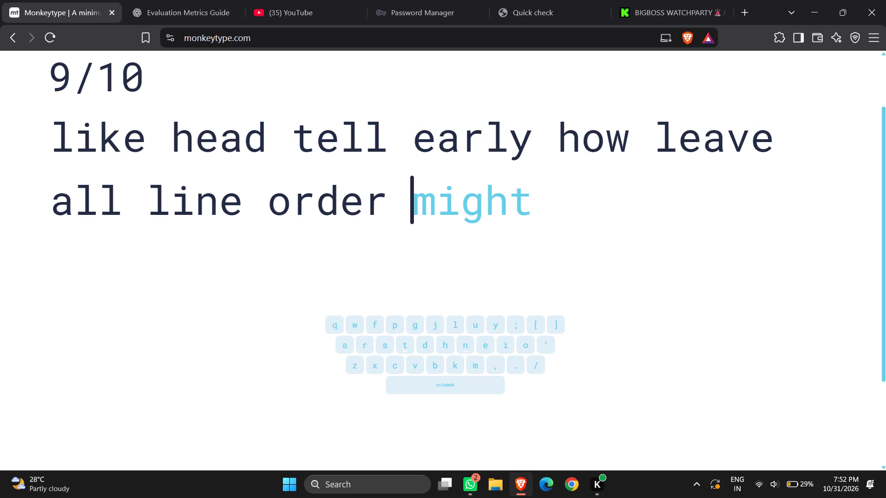
pyautogui.write('might')
pyautogui.press('space')
pyautogui.press('Tab')
pyautogui.press('Return')
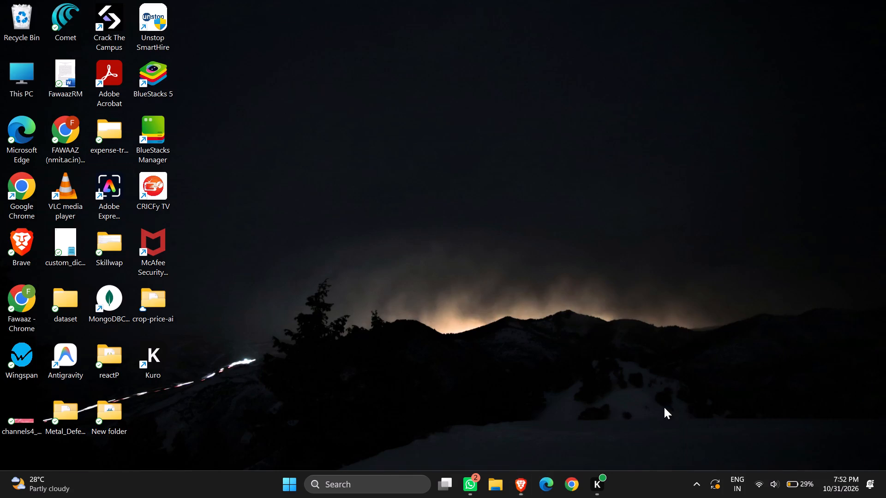
# Switch to Google Chrome through the "Fawaaz - Chrome" desktop shortcut and maximize its window.
pyautogui.doubleClick(19, 297)
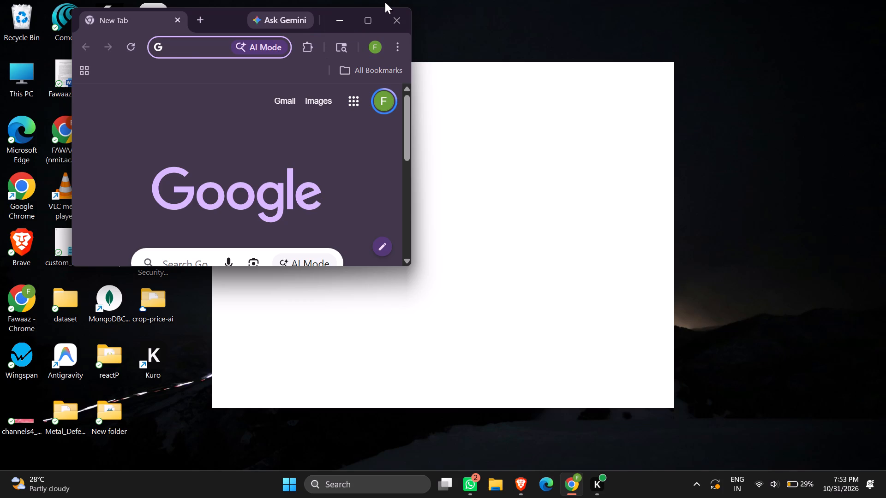
pyautogui.click(374, 19)
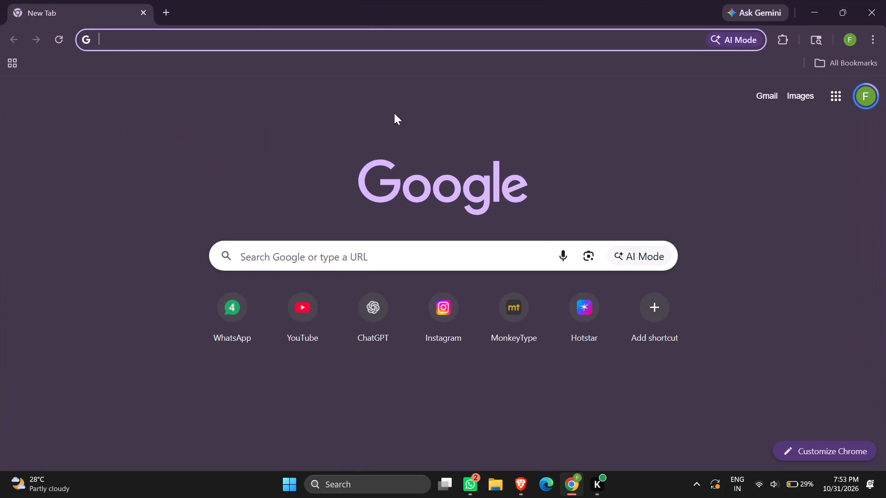
# Search for Canva in the address bar and open the Canva website from the results.
pyautogui.click(363, 266)
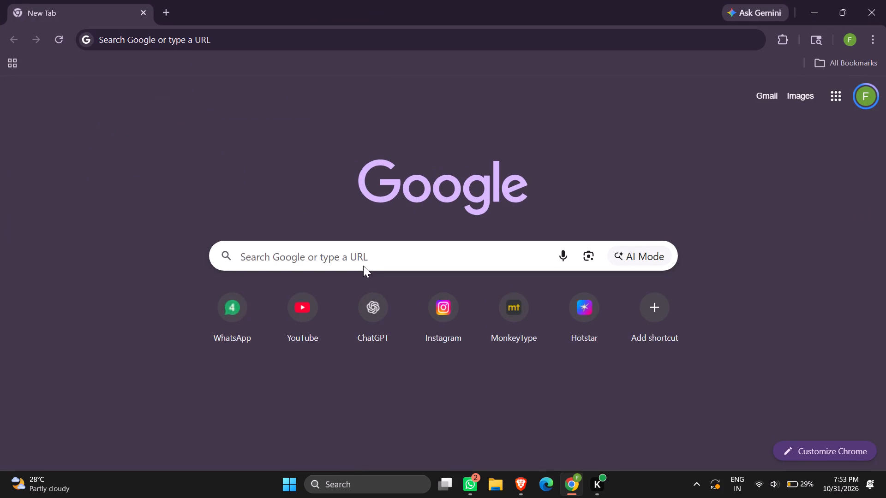
pyautogui.click(173, 36)
pyautogui.press('c')
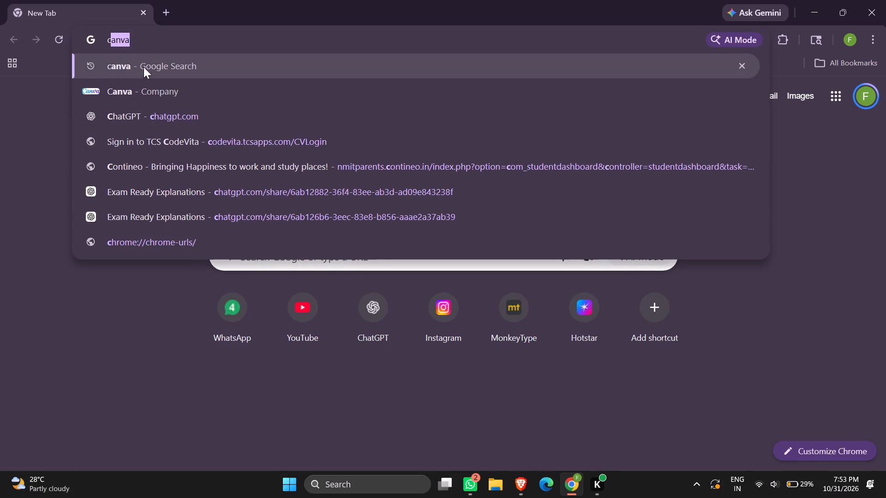
pyautogui.click(112, 83)
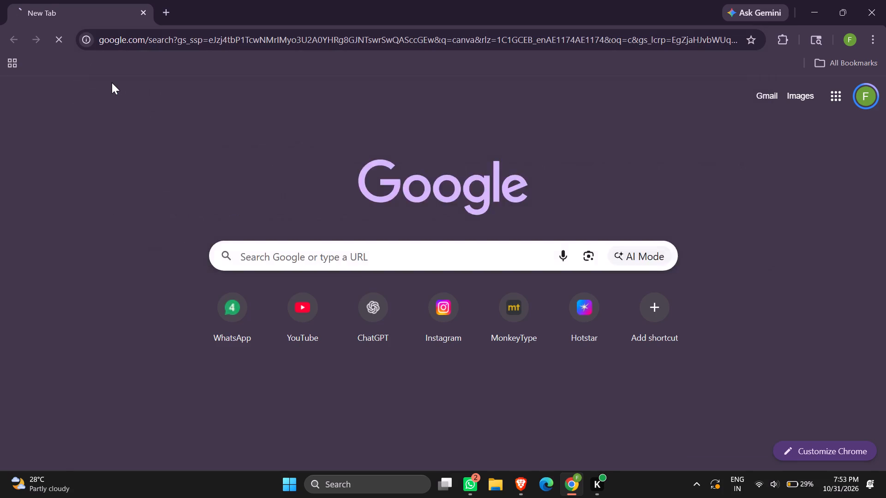
pyautogui.click(137, 221)
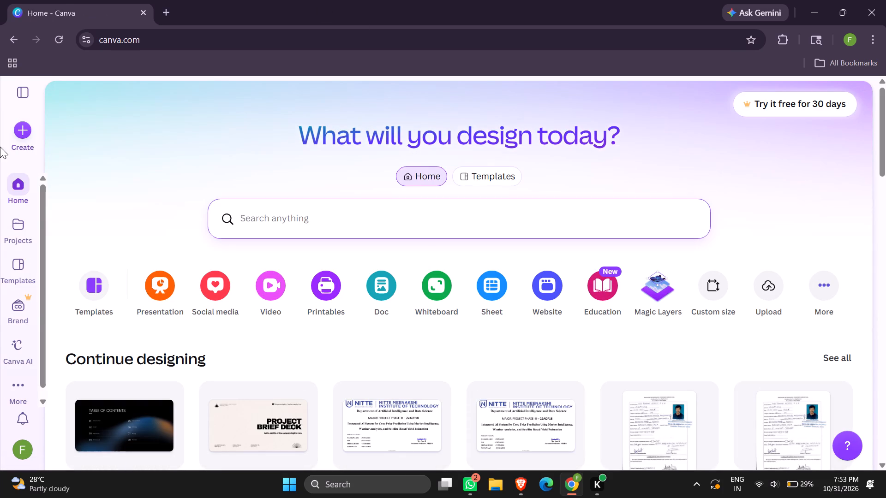
# Open the Dark Blue Gradient Modern Professional Presentation from the recent designs in Canva's projects.
pyautogui.click(25, 230)
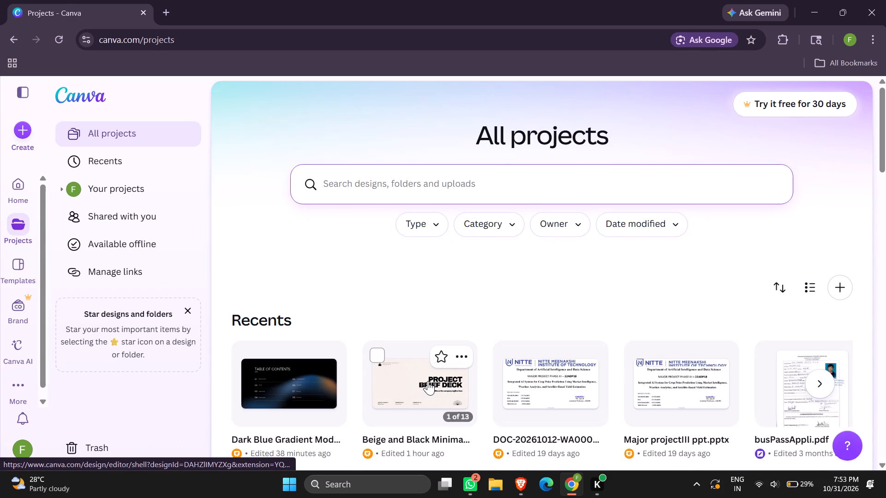
pyautogui.click(303, 378)
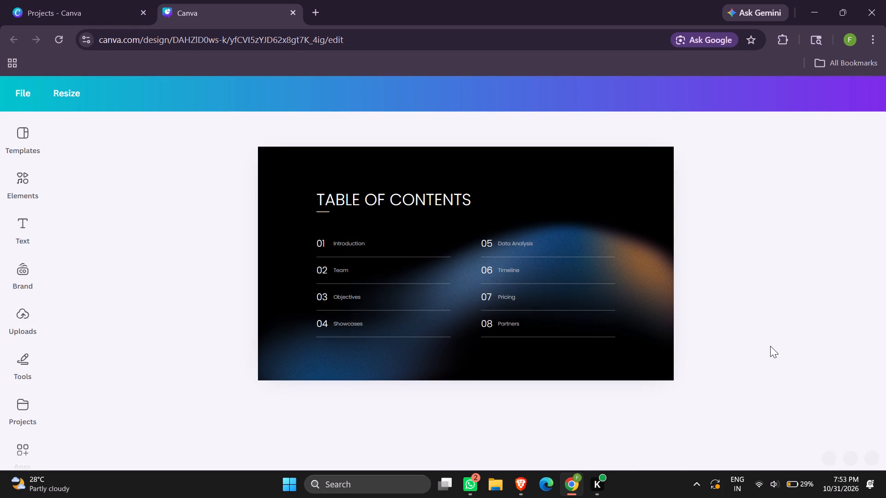
# Show the presentation templates and add a blank page 44 at the end of the deck.
pyautogui.click(27, 135)
pyautogui.hscroll(-5, 612, 421)
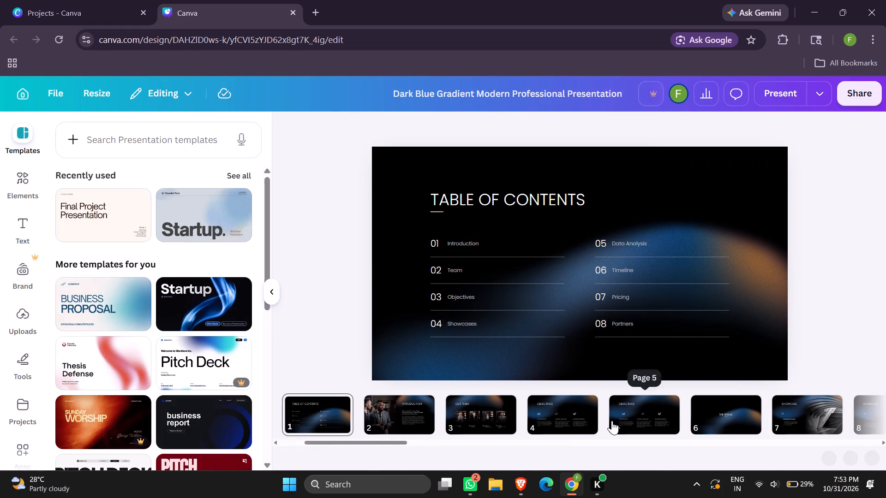
pyautogui.hscroll(-4, 612, 421)
pyautogui.hscroll(-1, 514, 475)
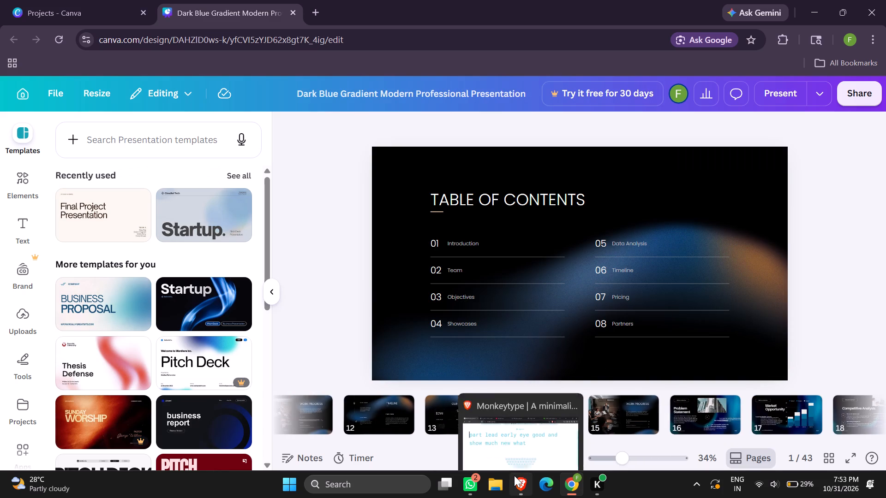
pyautogui.hscroll(-5, 514, 475)
pyautogui.click(872, 290)
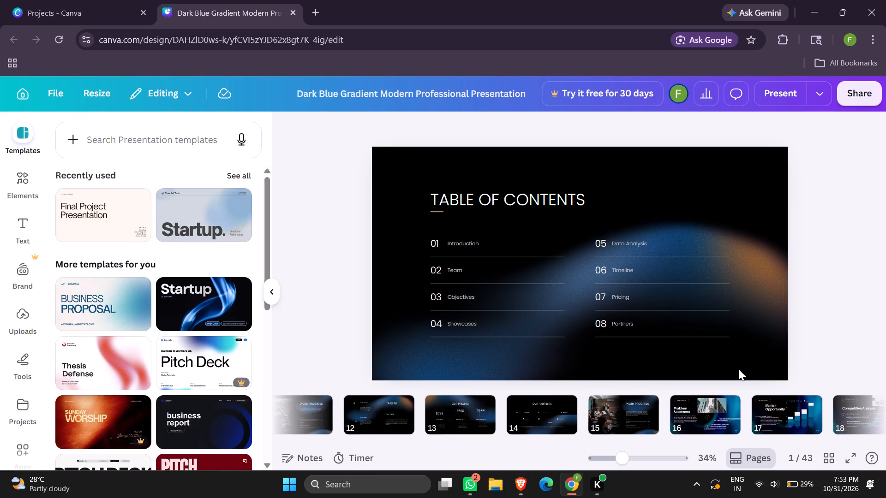
pyautogui.hscroll(-13, 715, 420)
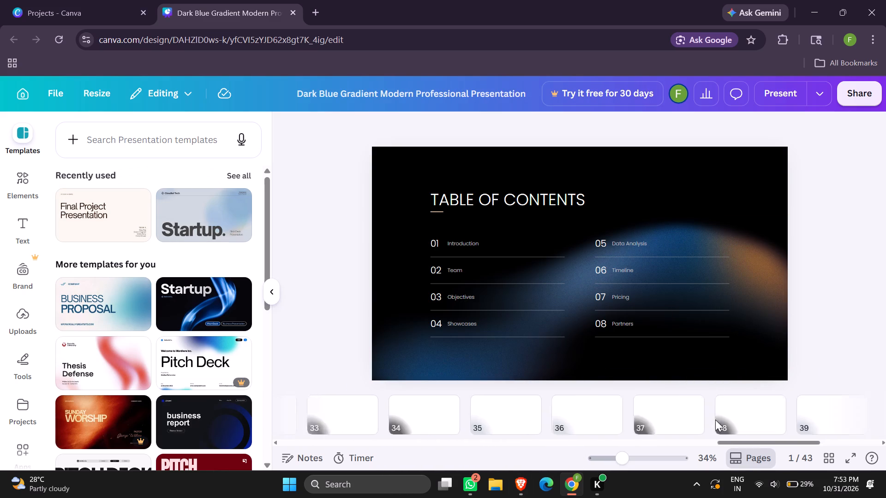
pyautogui.hscroll(-6, 715, 420)
pyautogui.click(830, 409)
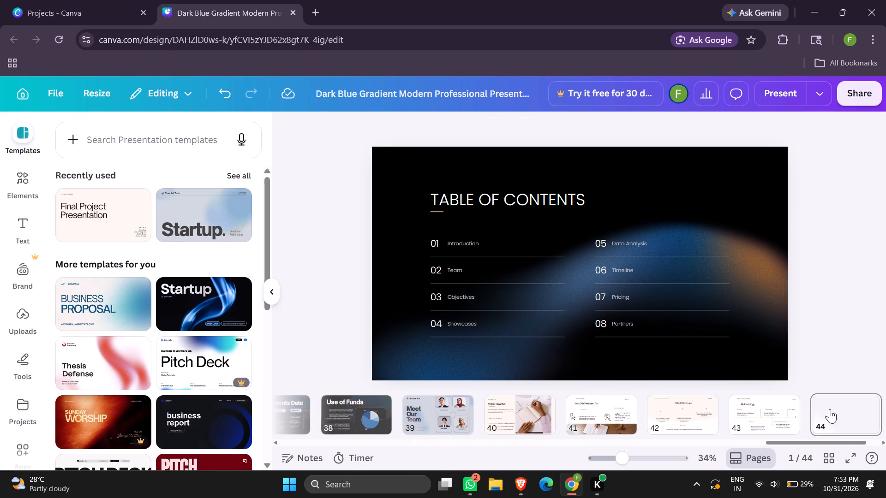
# Apply the PITCH DECK cover page of the Red and Pink Bold Pitch Deck Presentation template to page 44.
pyautogui.scroll(-1, 78, 313)
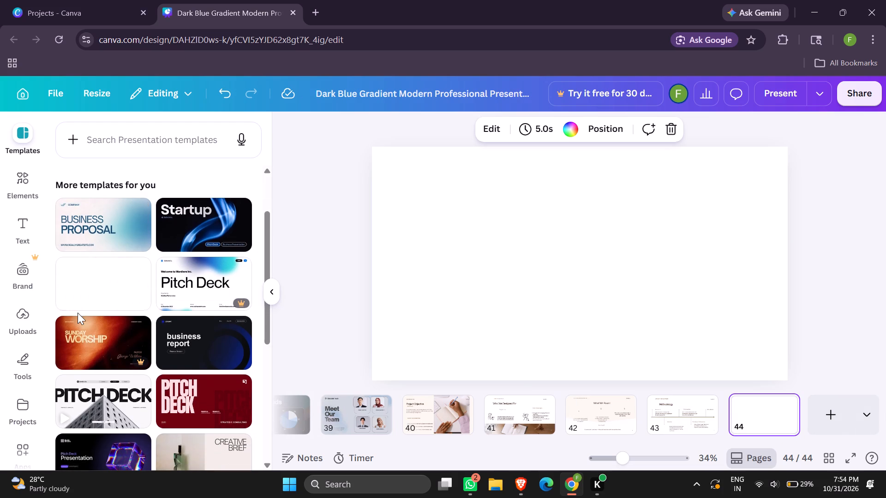
pyautogui.click(182, 399)
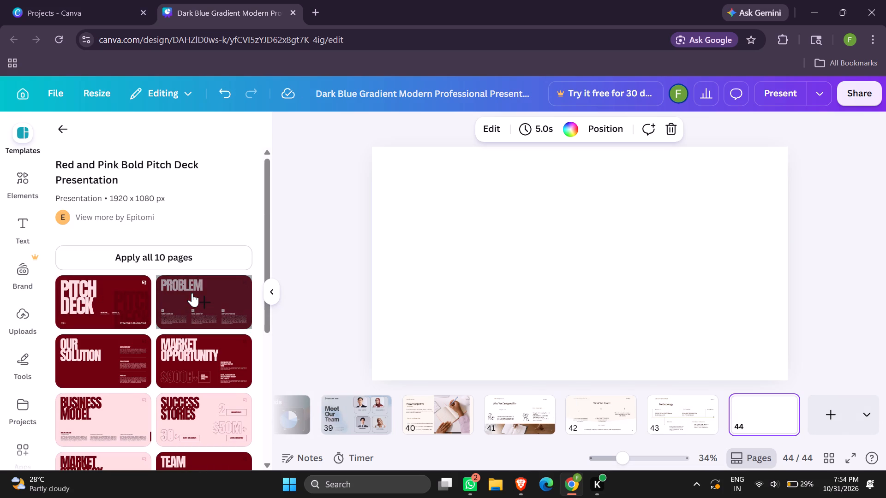
pyautogui.doubleClick(104, 292)
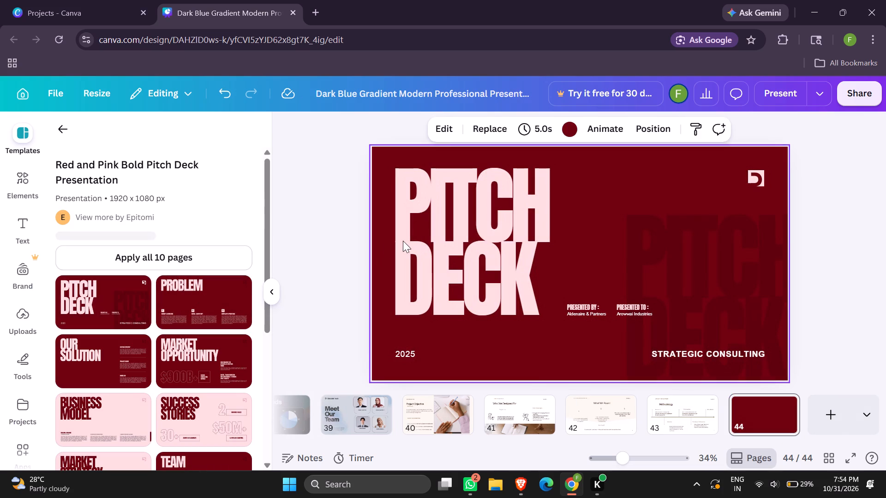
# Nudge the cover's PITCH DECK title and 2025 rightward, the presenter name down, and the faint background title up and leftward.
pyautogui.click(414, 241)
pyautogui.moveTo(672, 252); pyautogui.dragTo(662, 244)
pyautogui.moveTo(587, 314); pyautogui.dragTo(589, 319)
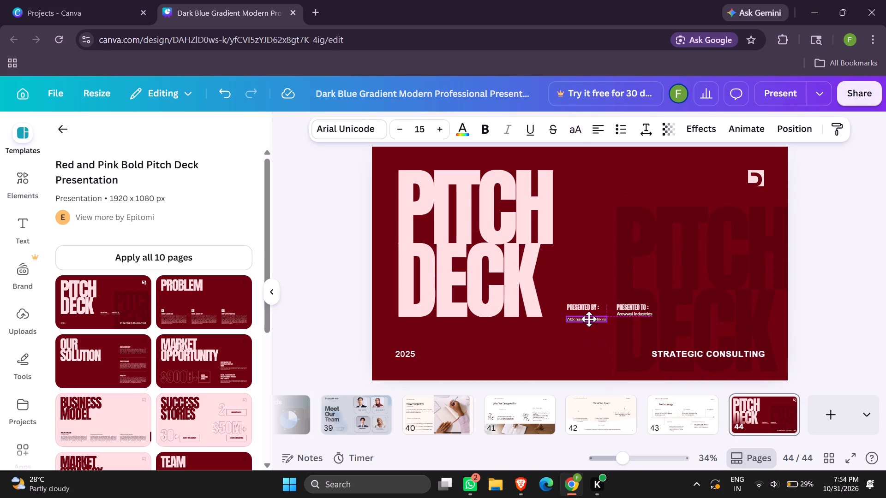
pyautogui.moveTo(521, 324); pyautogui.dragTo(529, 324)
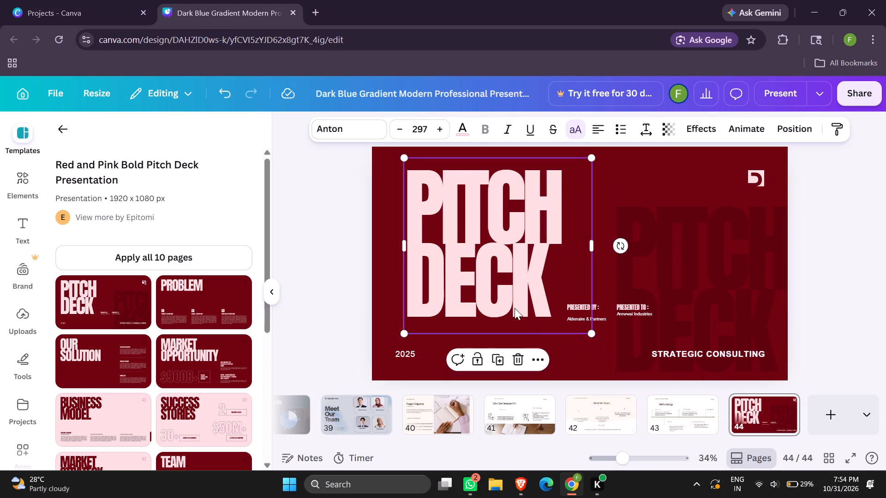
pyautogui.moveTo(400, 353); pyautogui.dragTo(414, 353)
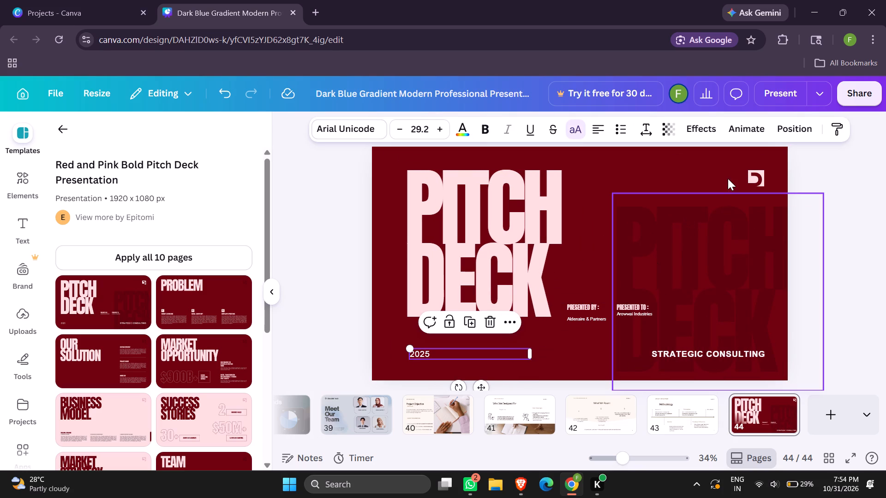
pyautogui.moveTo(689, 225); pyautogui.dragTo(678, 222)
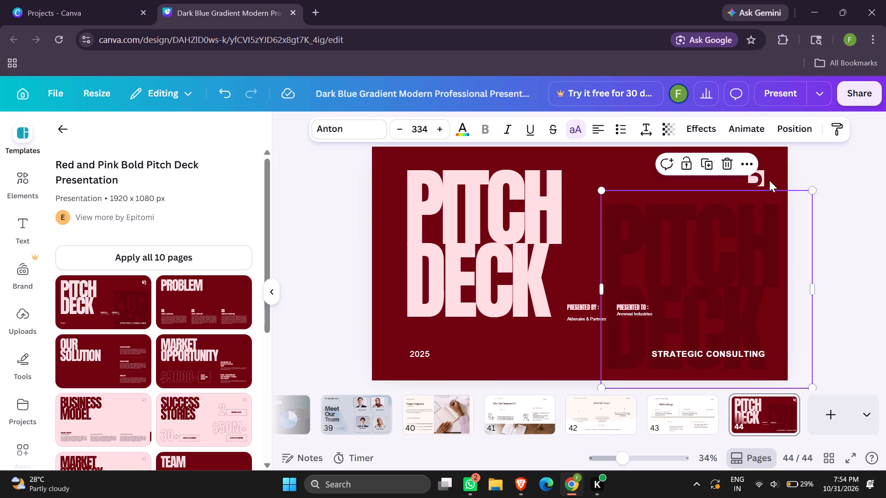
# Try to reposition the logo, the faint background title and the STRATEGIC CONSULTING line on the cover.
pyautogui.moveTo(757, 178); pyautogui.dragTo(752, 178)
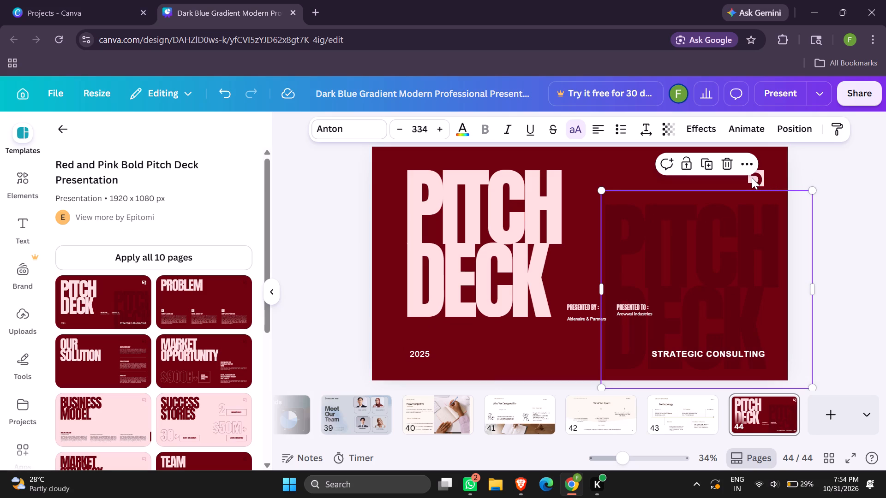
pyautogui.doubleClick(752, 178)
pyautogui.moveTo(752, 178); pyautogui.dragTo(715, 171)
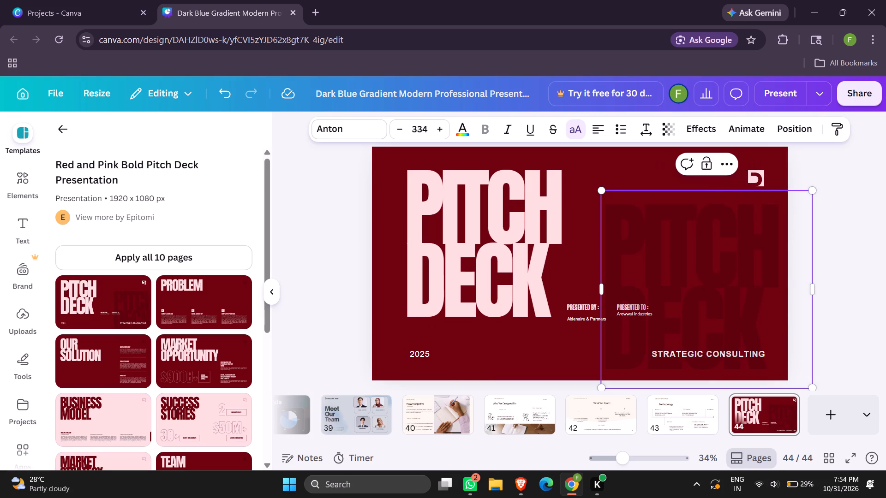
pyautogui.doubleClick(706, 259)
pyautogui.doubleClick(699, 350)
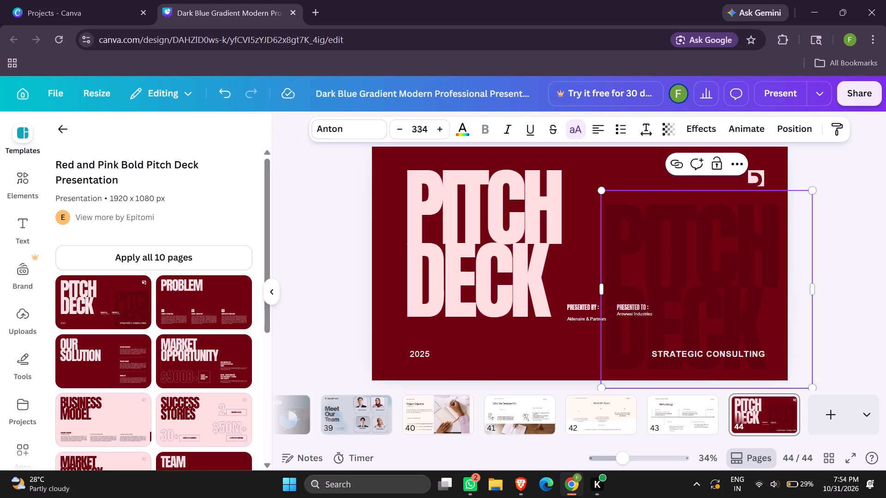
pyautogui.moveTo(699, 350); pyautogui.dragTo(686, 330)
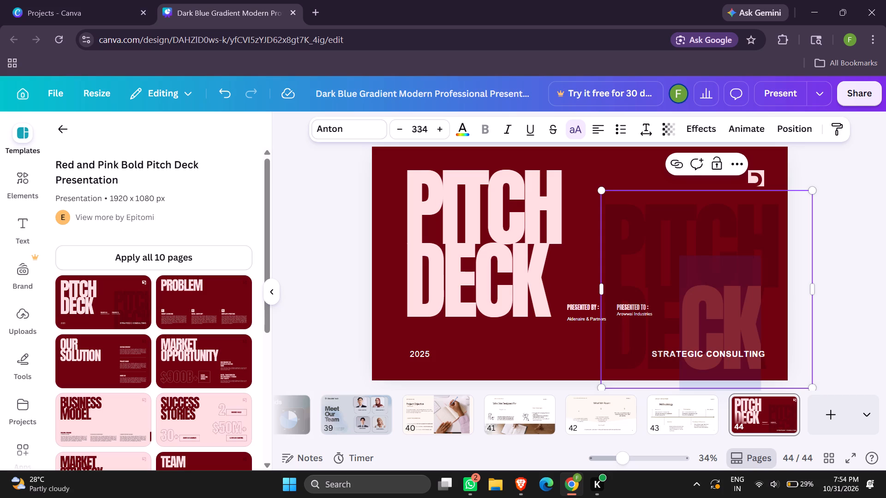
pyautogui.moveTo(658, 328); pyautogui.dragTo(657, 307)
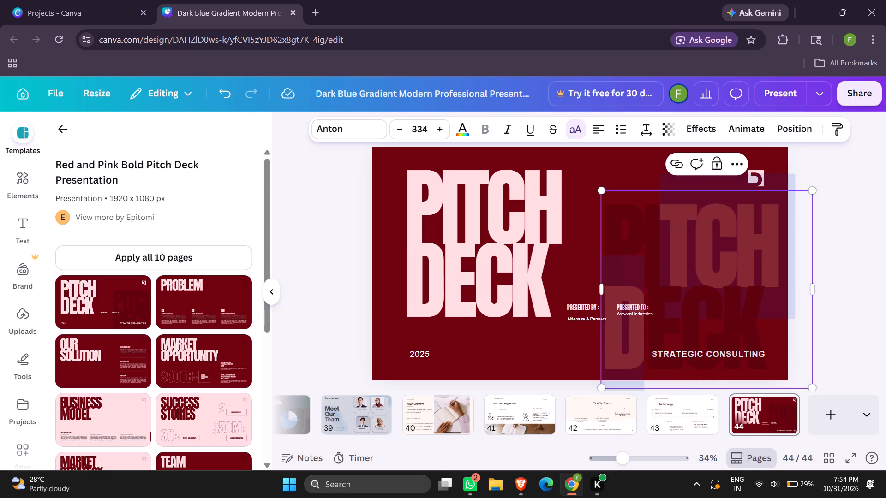
# Adjust the positions of the main PITCH DECK title and the 2025 text, shifting the year slightly further inward.
pyautogui.moveTo(530, 281); pyautogui.dragTo(537, 287)
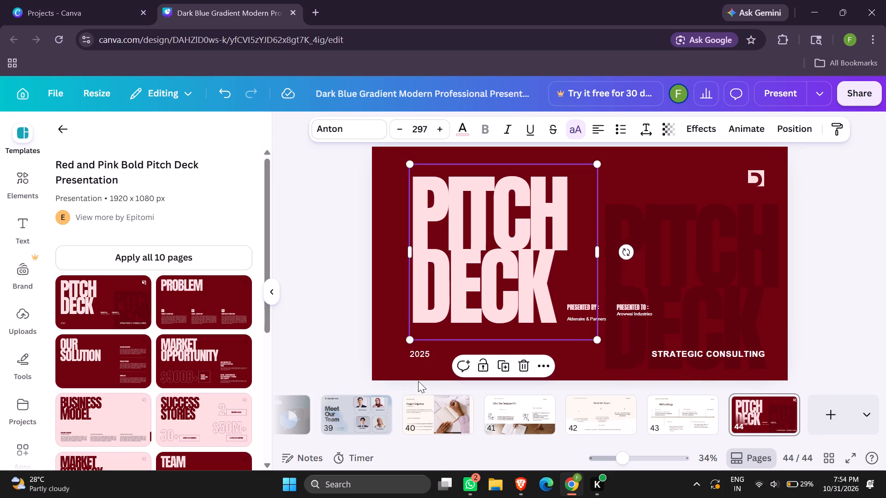
pyautogui.click(415, 359)
pyautogui.moveTo(415, 356); pyautogui.dragTo(425, 354)
pyautogui.moveTo(487, 239); pyautogui.dragTo(479, 235)
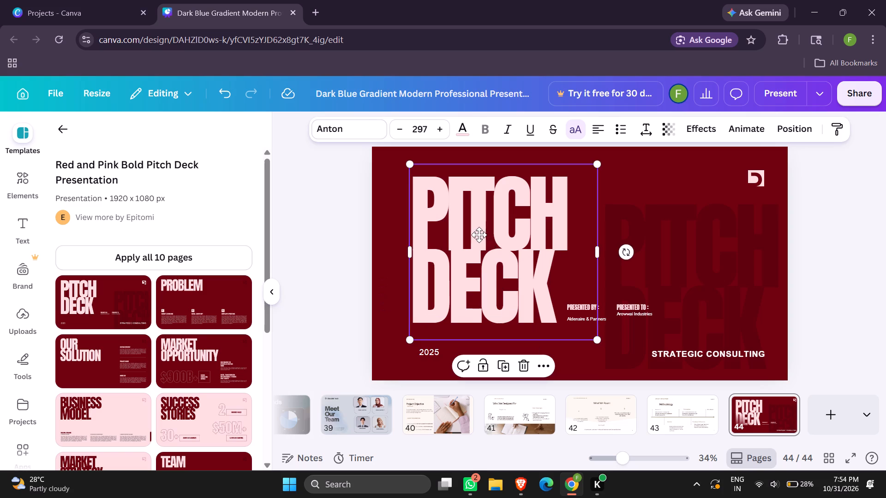
pyautogui.moveTo(479, 235); pyautogui.dragTo(477, 235)
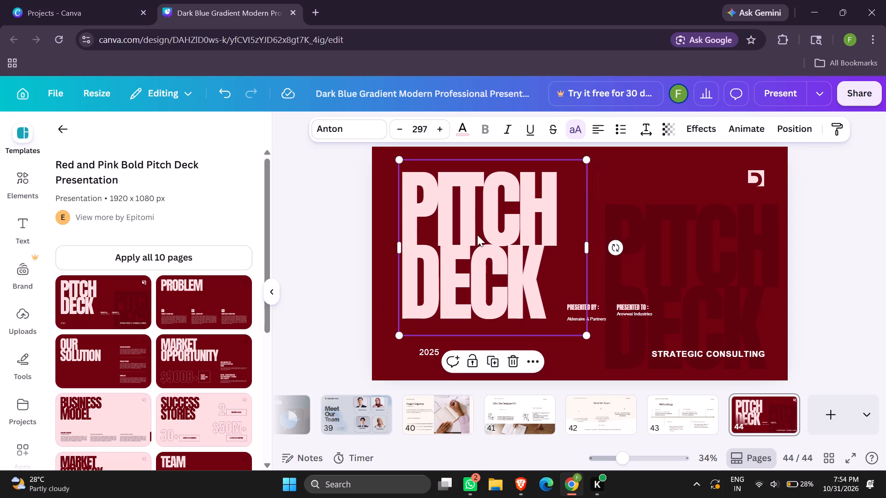
# Shift the STRATEGIC CONSULTING line leftward, the main PITCH DECK title slightly rightward, and the faint background title upward.
pyautogui.moveTo(639, 273); pyautogui.dragTo(631, 261)
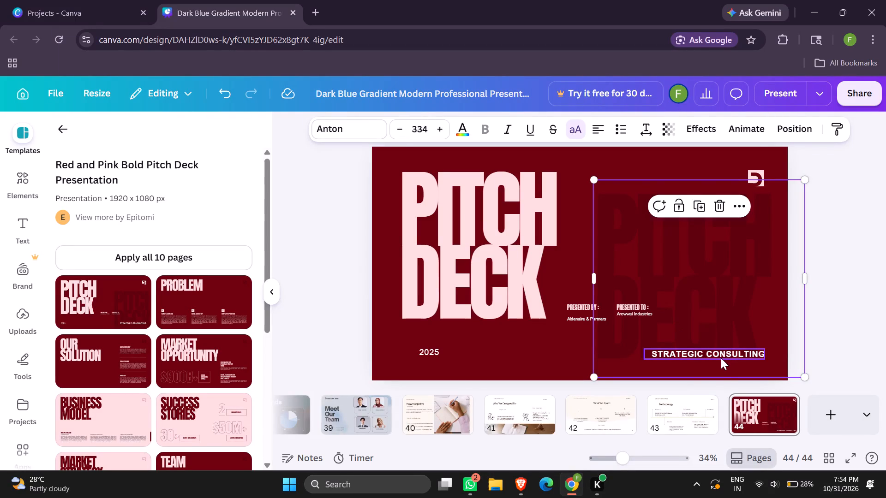
pyautogui.moveTo(720, 358); pyautogui.dragTo(698, 362)
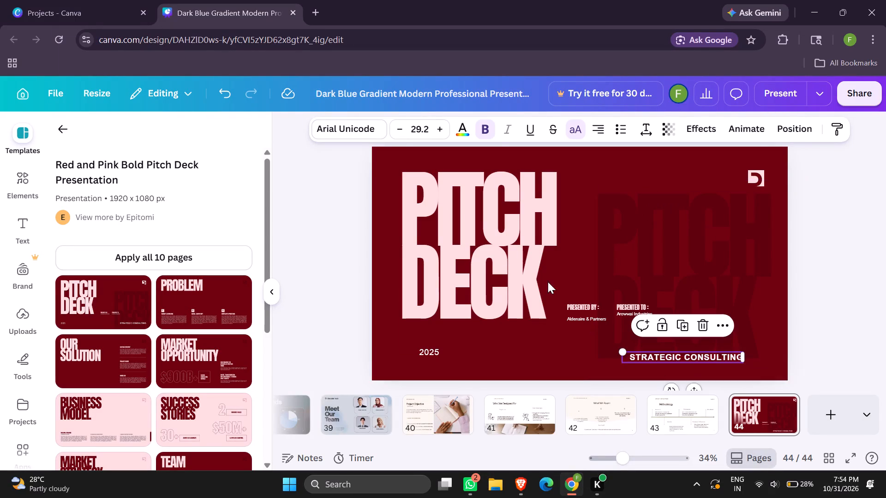
pyautogui.moveTo(499, 255); pyautogui.dragTo(506, 254)
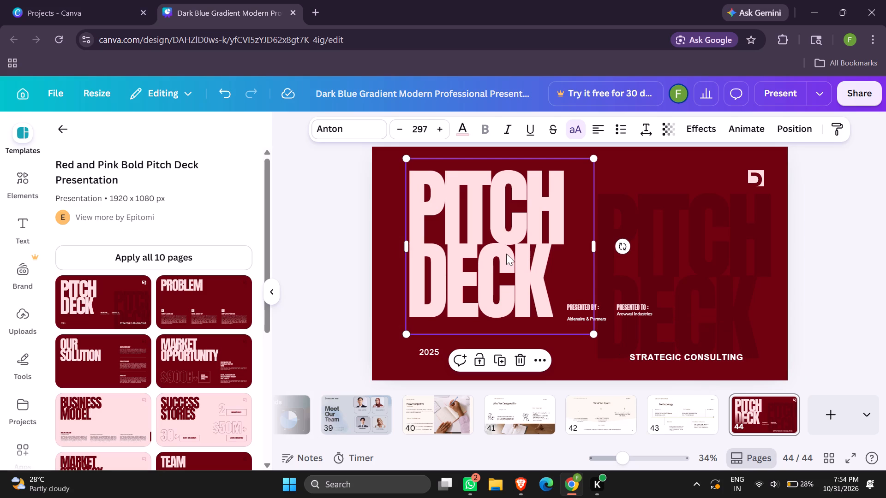
pyautogui.moveTo(672, 230); pyautogui.dragTo(685, 212)
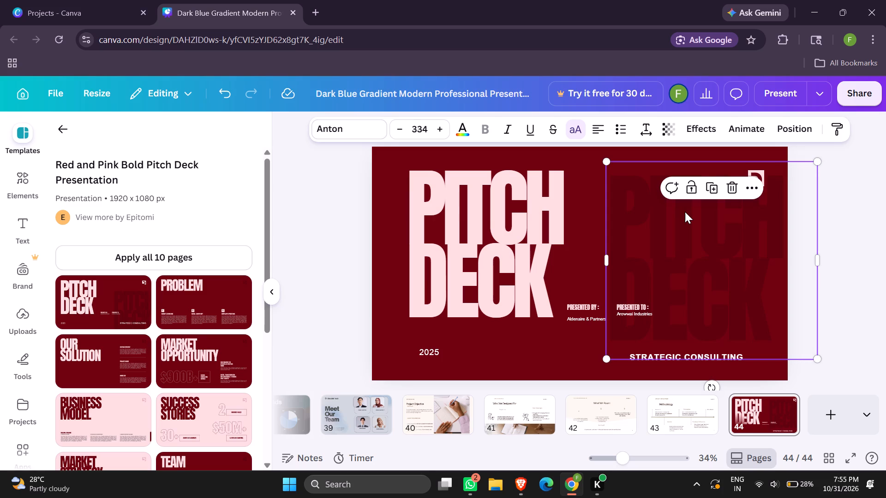
pyautogui.click(700, 255)
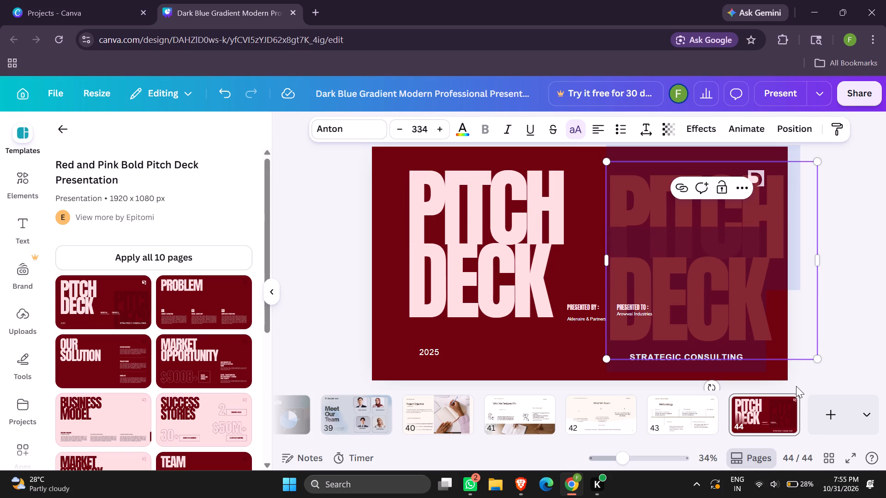
# Add page 45 after the cover and apply the template's PROBLEM page to it.
pyautogui.click(826, 421)
pyautogui.click(174, 278)
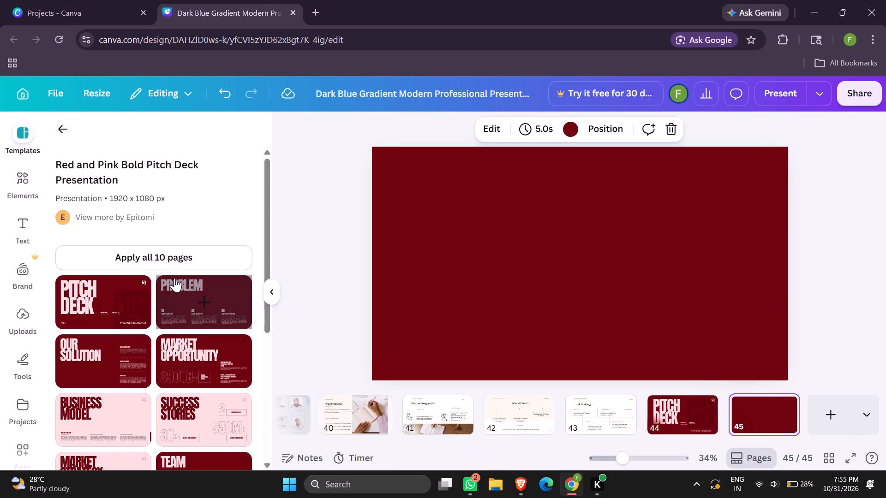
# Move the PROBLEM heading toward the page's top centre and shift the MARKET SATURATION body text slightly rightward.
pyautogui.moveTo(470, 213); pyautogui.dragTo(548, 219)
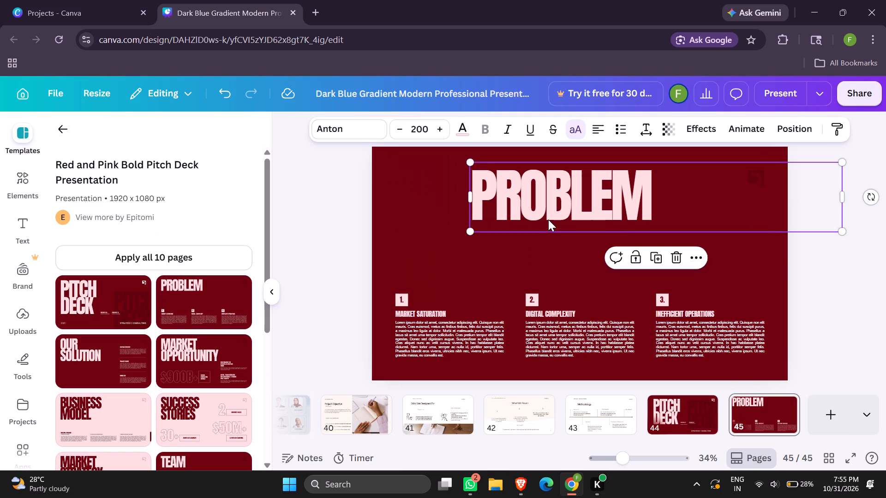
pyautogui.moveTo(464, 337); pyautogui.dragTo(477, 338)
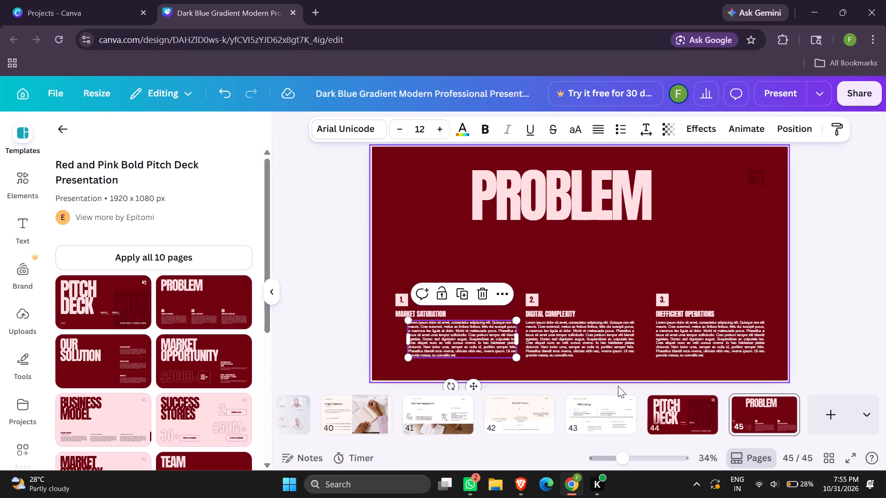
pyautogui.moveTo(618, 386); pyautogui.dragTo(587, 362)
pyautogui.click(681, 363)
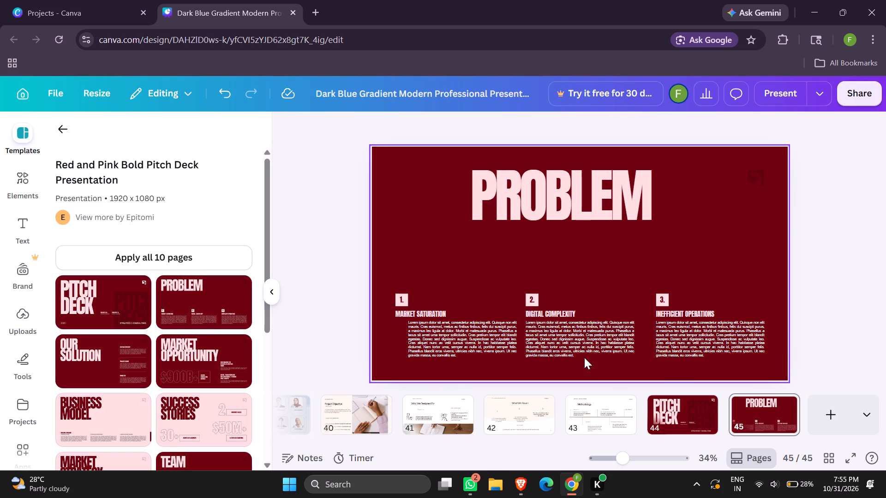
# Shift the three body texts on the PROBLEM page rightward, raising the first two, and nudge the INEFFICIENT OPERATIONS heading slightly leftward.
pyautogui.moveTo(584, 357); pyautogui.dragTo(613, 350)
pyautogui.moveTo(566, 356); pyautogui.dragTo(585, 351)
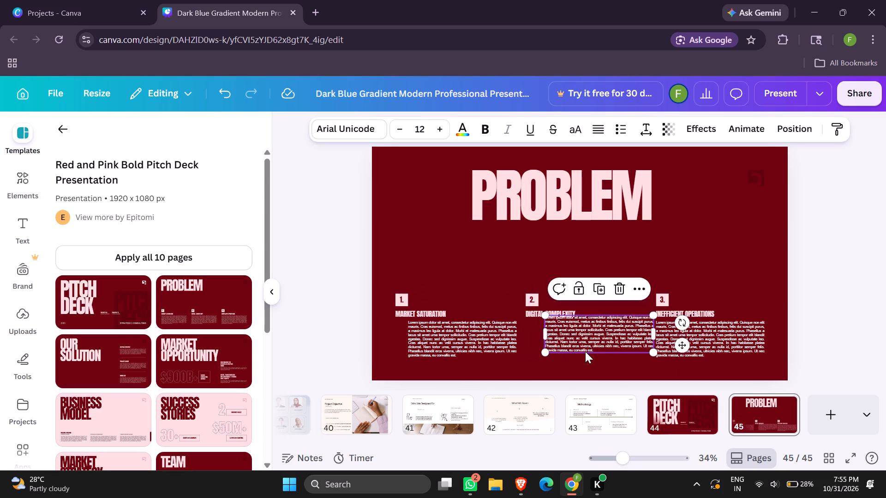
pyautogui.moveTo(487, 338); pyautogui.dragTo(531, 323)
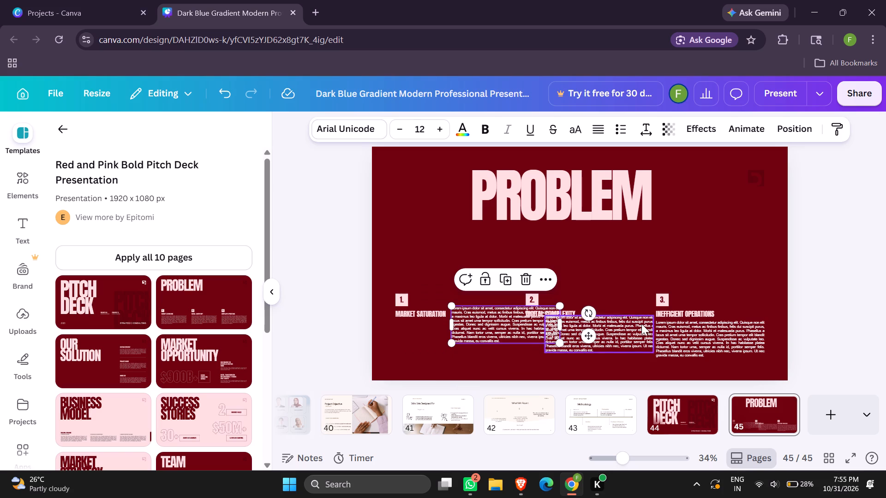
pyautogui.moveTo(691, 328); pyautogui.dragTo(700, 328)
pyautogui.moveTo(685, 314); pyautogui.dragTo(683, 314)
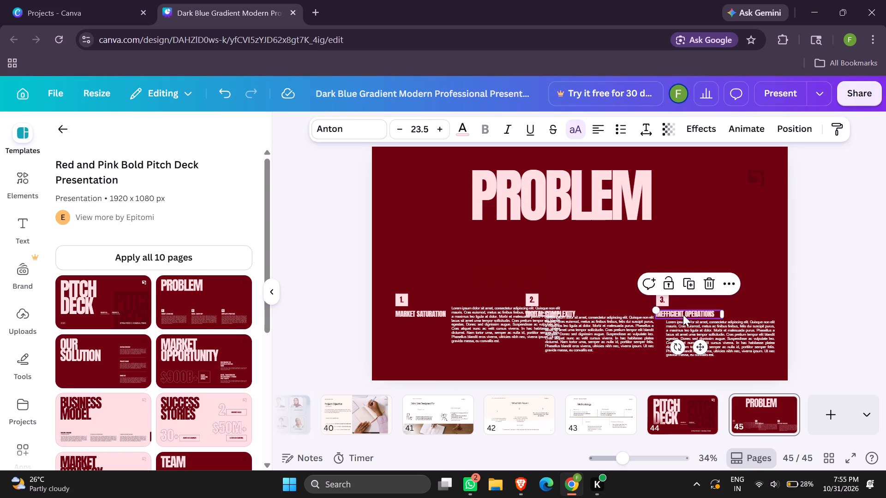
pyautogui.moveTo(683, 314); pyautogui.dragTo(680, 315)
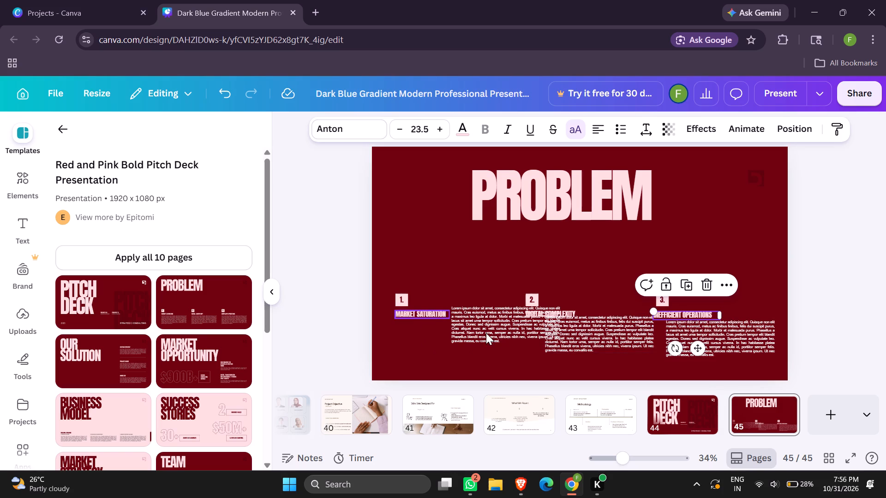
# Shift the MARKET SATURATION heading rightward and move its body text down and leftward to sit directly beneath it.
pyautogui.moveTo(495, 337); pyautogui.dragTo(483, 340)
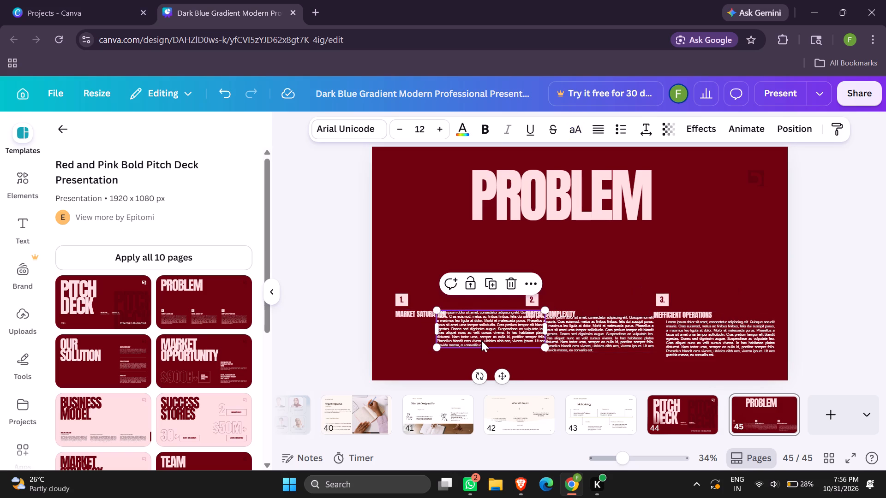
pyautogui.click(418, 312)
pyautogui.moveTo(406, 309); pyautogui.dragTo(423, 308)
pyautogui.moveTo(469, 340); pyautogui.dragTo(462, 344)
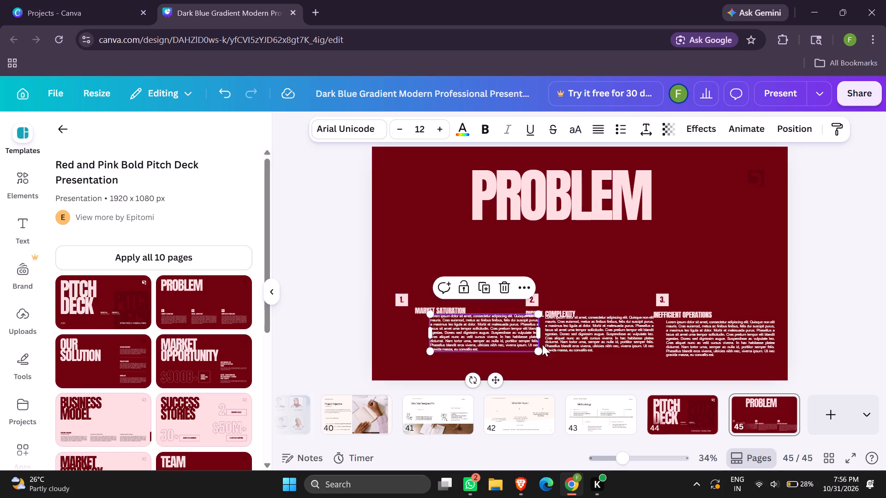
# Reposition the DIGITAL COMPLEXITY body text below and right of its heading, and move the PROBLEM heading slightly down and leftward.
pyautogui.moveTo(549, 344); pyautogui.dragTo(539, 347)
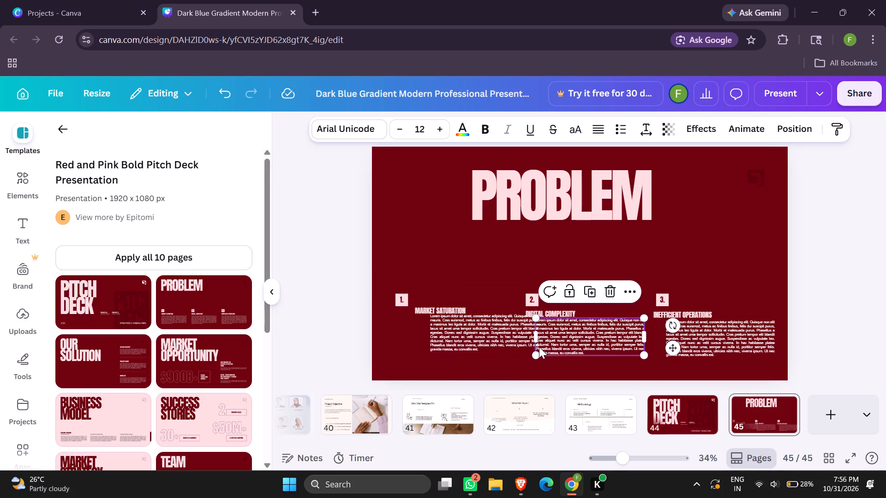
pyautogui.moveTo(539, 347); pyautogui.dragTo(547, 341)
pyautogui.moveTo(650, 334); pyautogui.dragTo(648, 310)
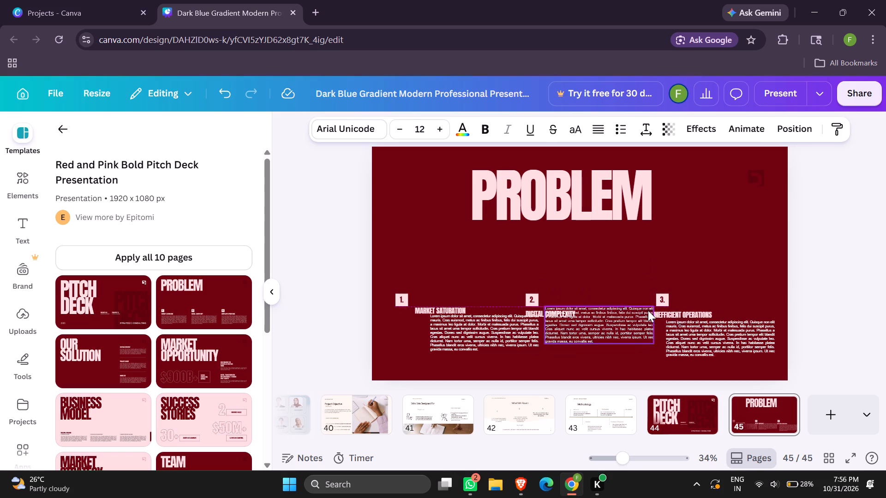
pyautogui.moveTo(590, 200); pyautogui.dragTo(586, 206)
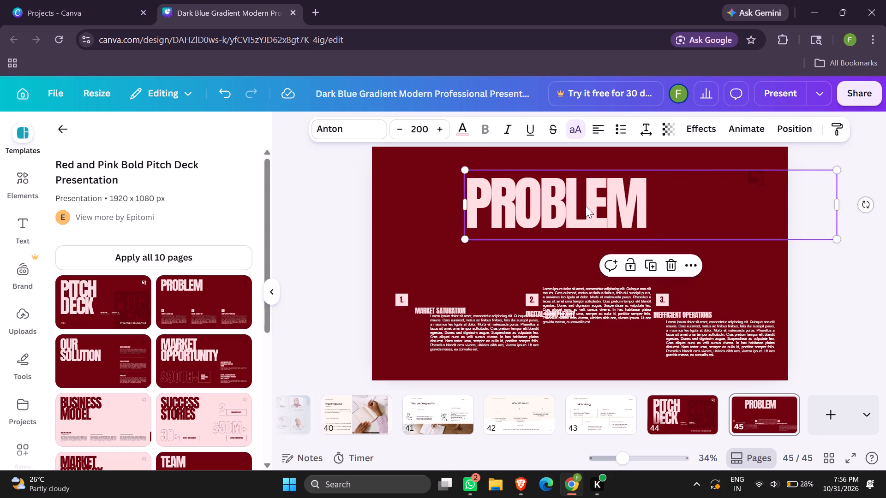
pyautogui.moveTo(561, 200); pyautogui.dragTo(532, 208)
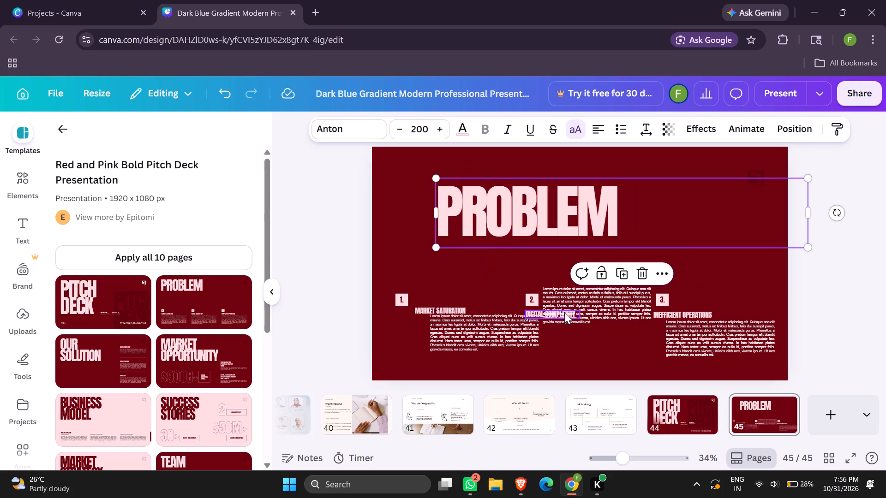
pyautogui.moveTo(569, 312); pyautogui.dragTo(587, 349)
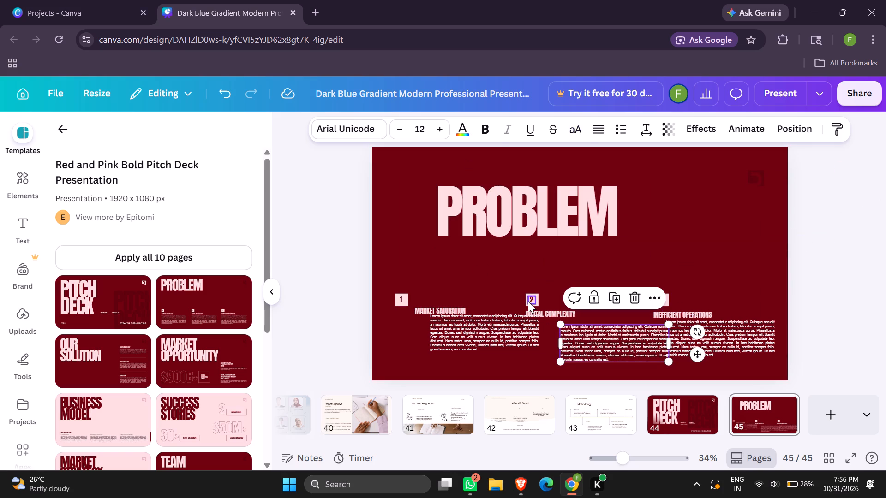
# Shift the number labels 2 and 1 slightly rightward, toward the edges of their pink squares.
pyautogui.moveTo(528, 301); pyautogui.dragTo(535, 301)
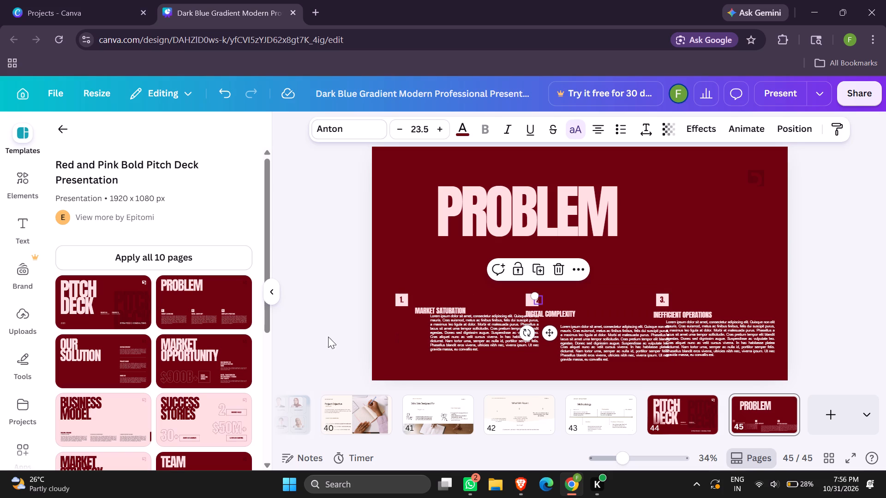
pyautogui.moveTo(398, 292); pyautogui.dragTo(399, 292)
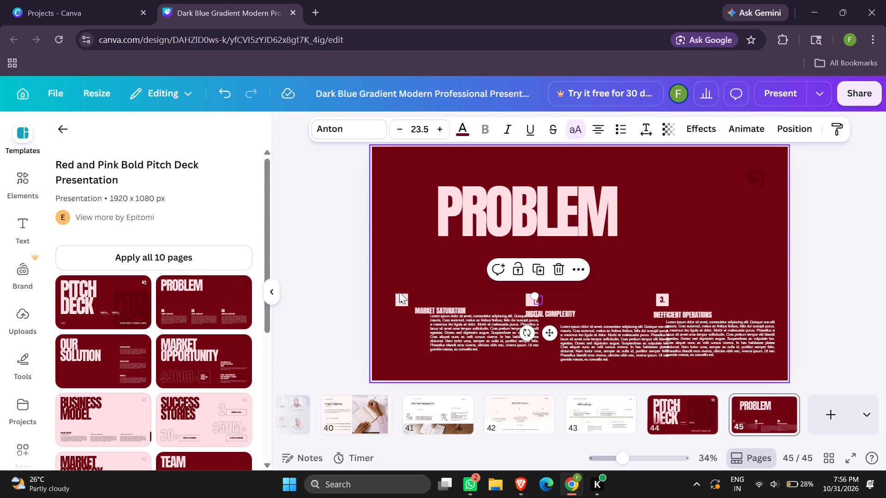
pyautogui.moveTo(399, 292); pyautogui.dragTo(405, 291)
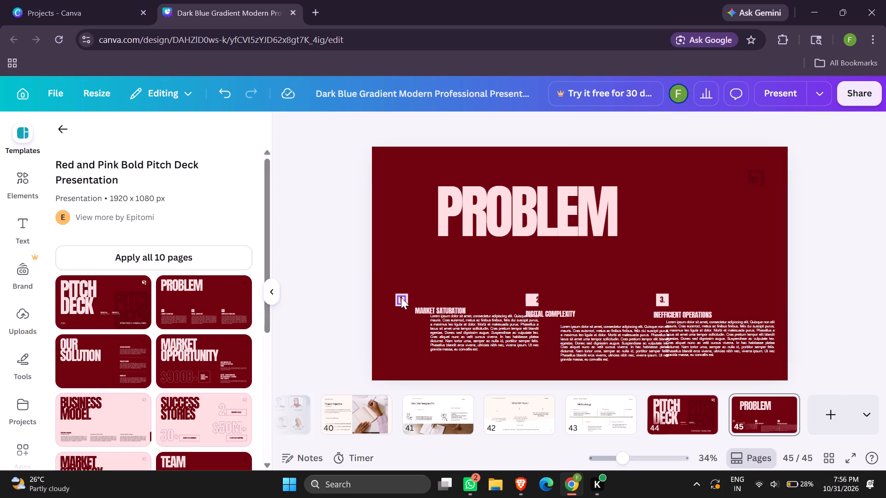
pyautogui.moveTo(401, 297); pyautogui.dragTo(409, 298)
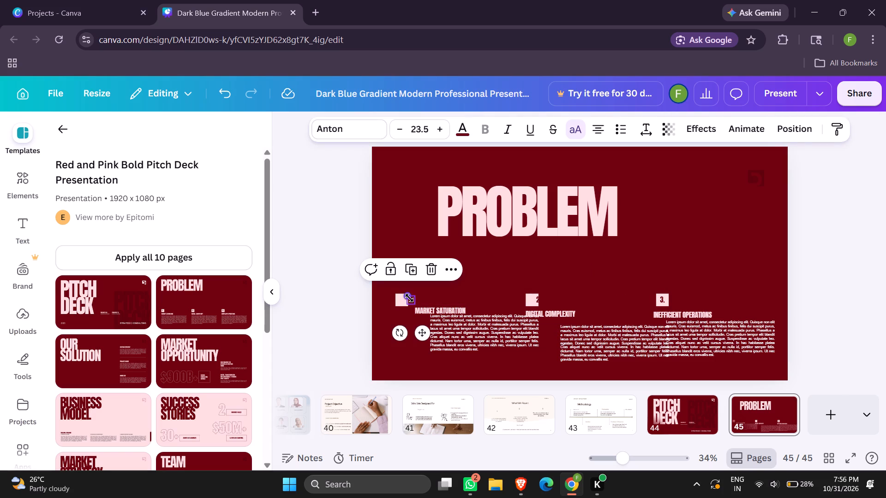
pyautogui.click(386, 313)
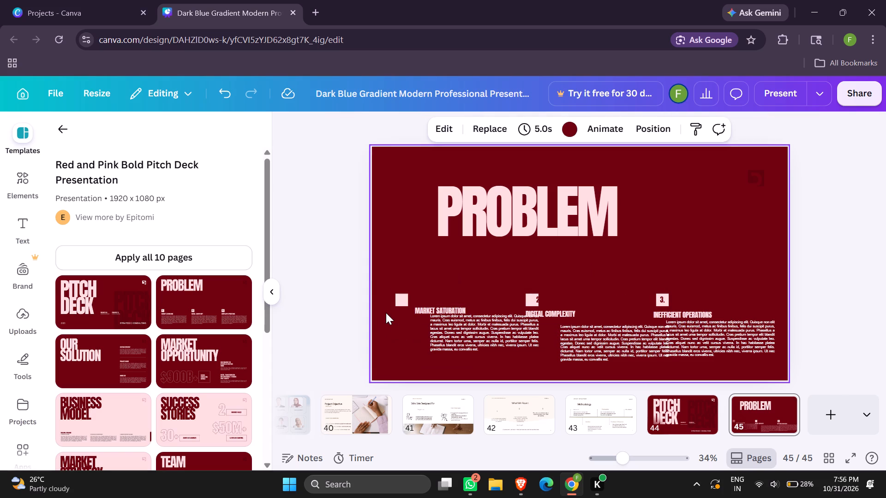
# Lower the PROBLEM heading and shift it right of centre, and move the first two body texts down and leftward beneath their headings.
pyautogui.moveTo(486, 184); pyautogui.dragTo(475, 195)
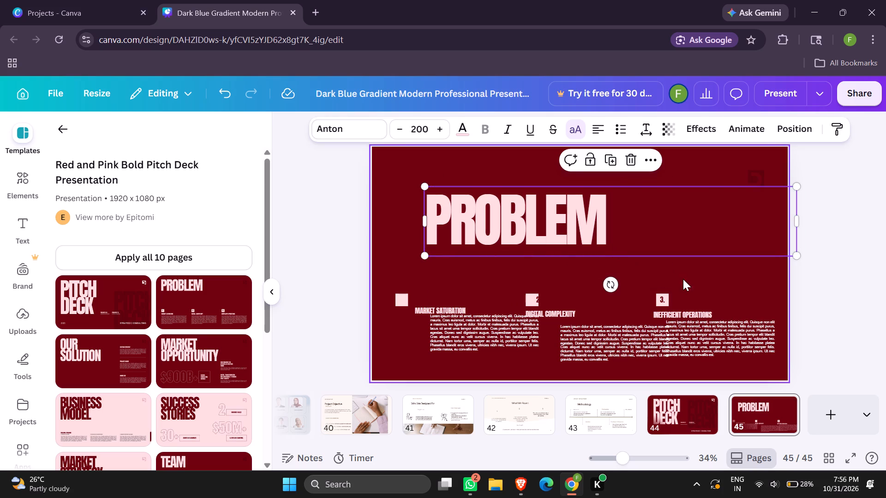
pyautogui.moveTo(515, 231); pyautogui.dragTo(535, 234)
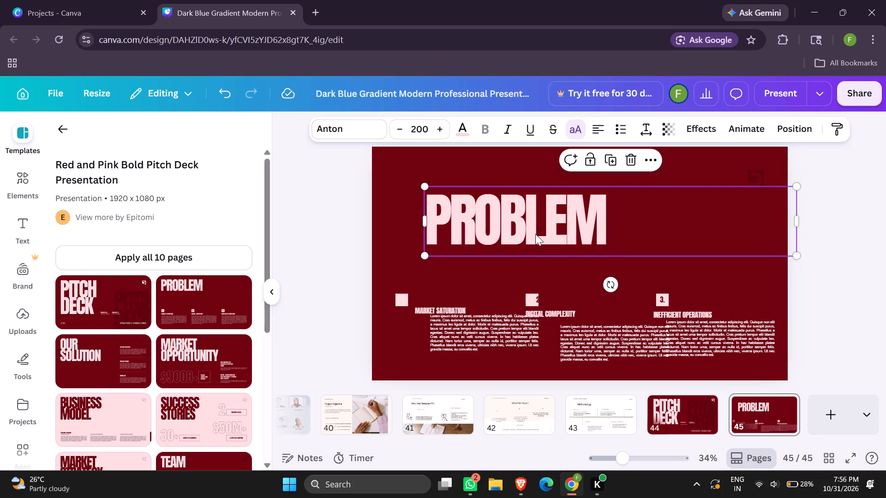
pyautogui.moveTo(535, 234); pyautogui.dragTo(556, 235)
pyautogui.moveTo(472, 318); pyautogui.dragTo(457, 329)
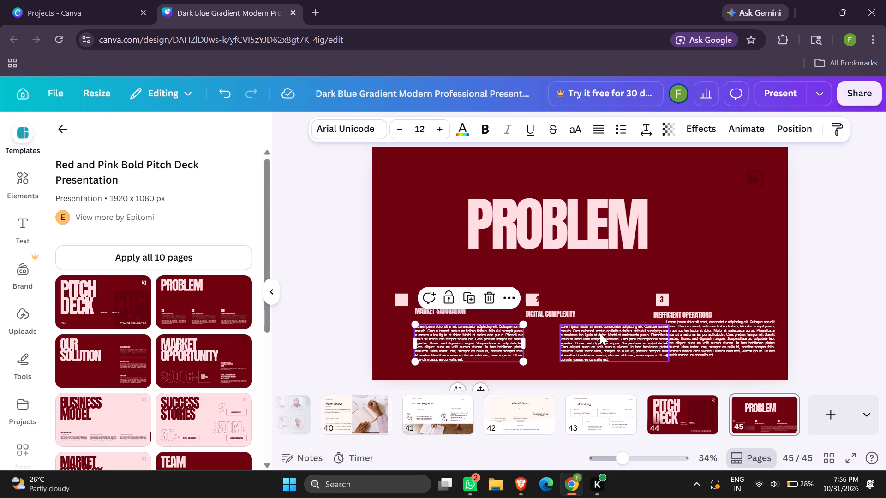
pyautogui.moveTo(600, 333); pyautogui.dragTo(583, 339)
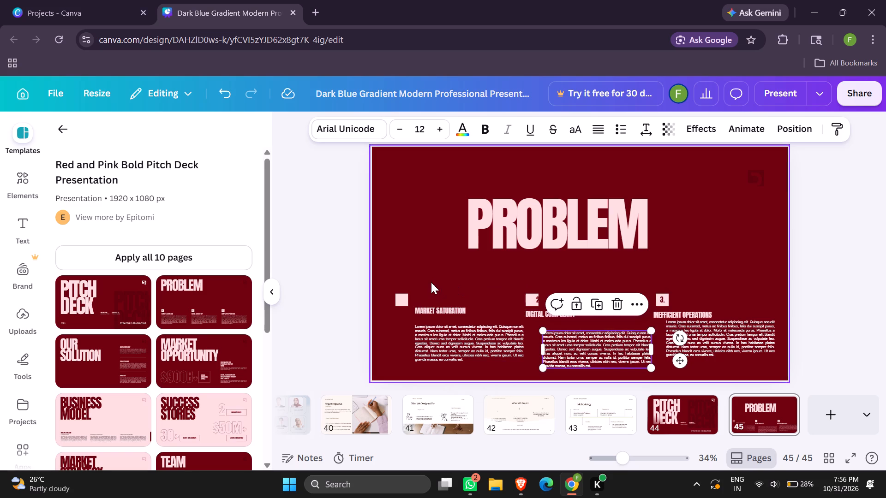
pyautogui.click(515, 222)
pyautogui.moveTo(515, 222); pyautogui.dragTo(558, 221)
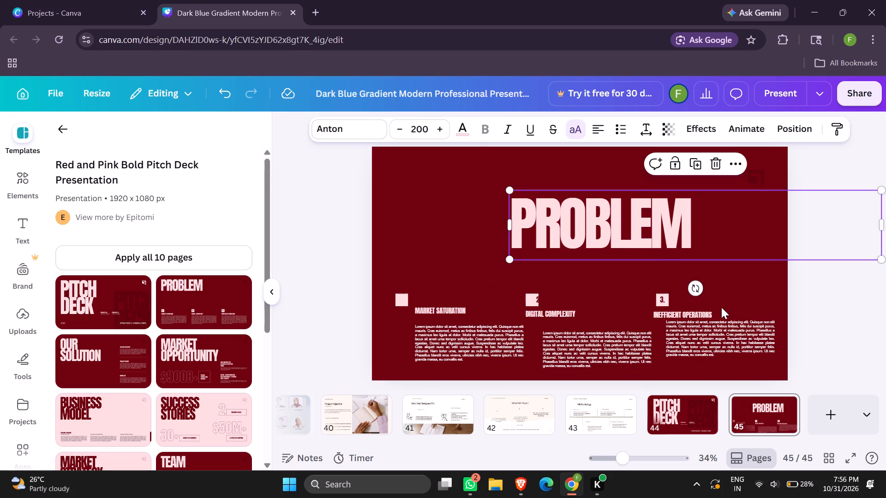
# Add page 46 after the PROBLEM page and apply the template's OUR SOLUTION page to it.
pyautogui.click(820, 428)
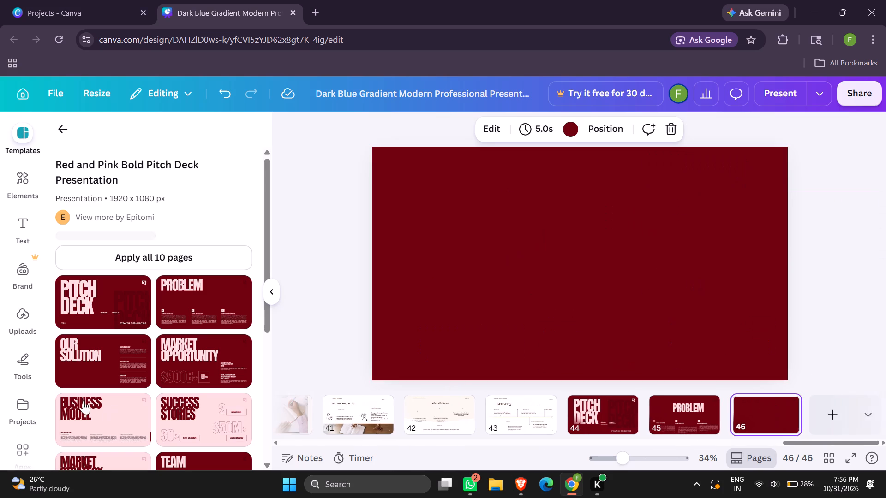
pyautogui.doubleClick(86, 373)
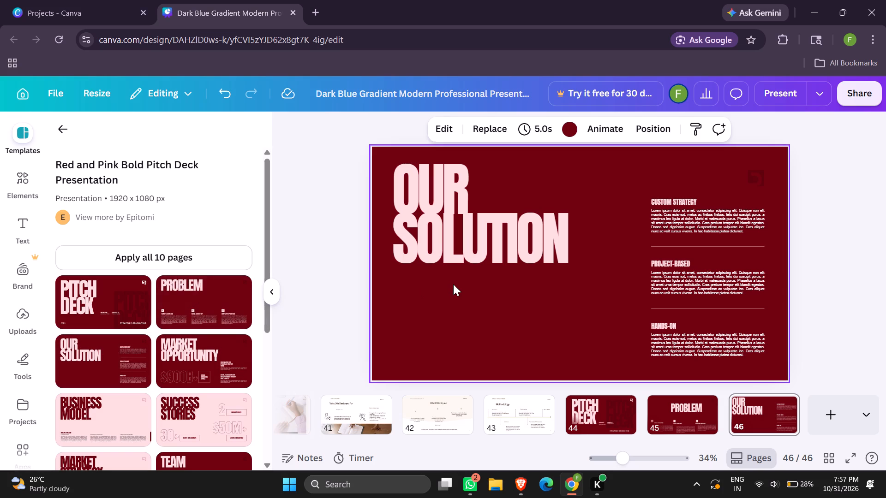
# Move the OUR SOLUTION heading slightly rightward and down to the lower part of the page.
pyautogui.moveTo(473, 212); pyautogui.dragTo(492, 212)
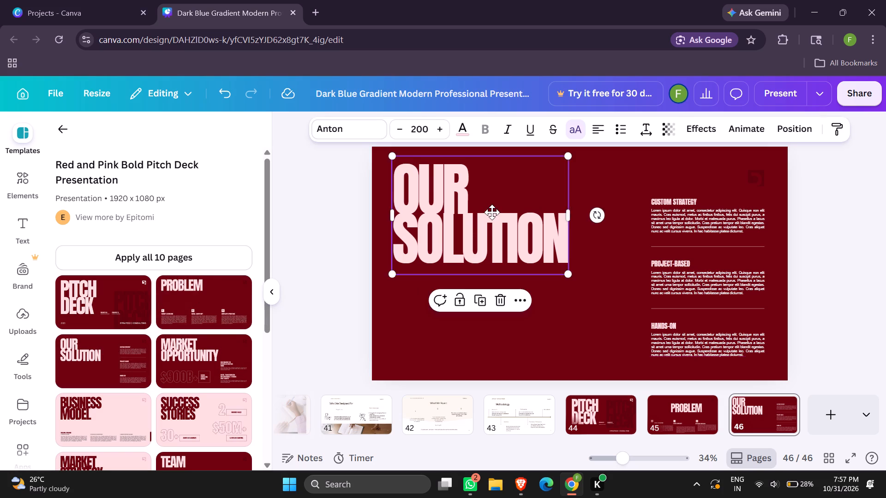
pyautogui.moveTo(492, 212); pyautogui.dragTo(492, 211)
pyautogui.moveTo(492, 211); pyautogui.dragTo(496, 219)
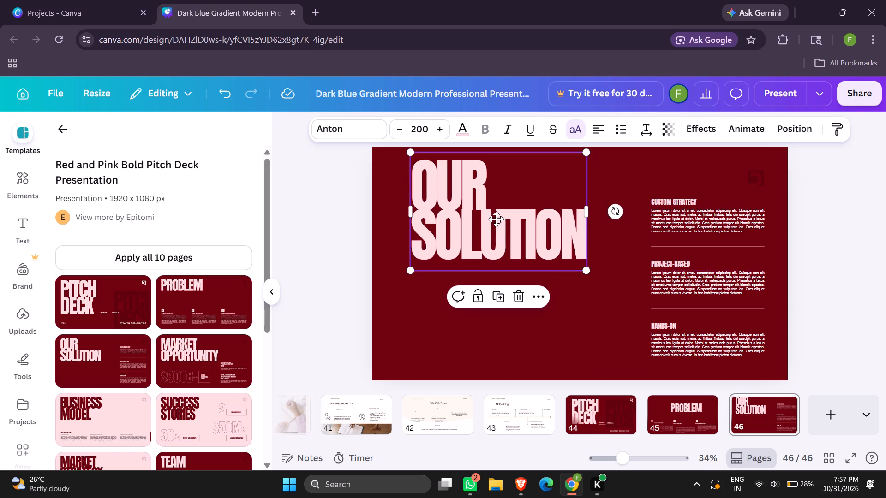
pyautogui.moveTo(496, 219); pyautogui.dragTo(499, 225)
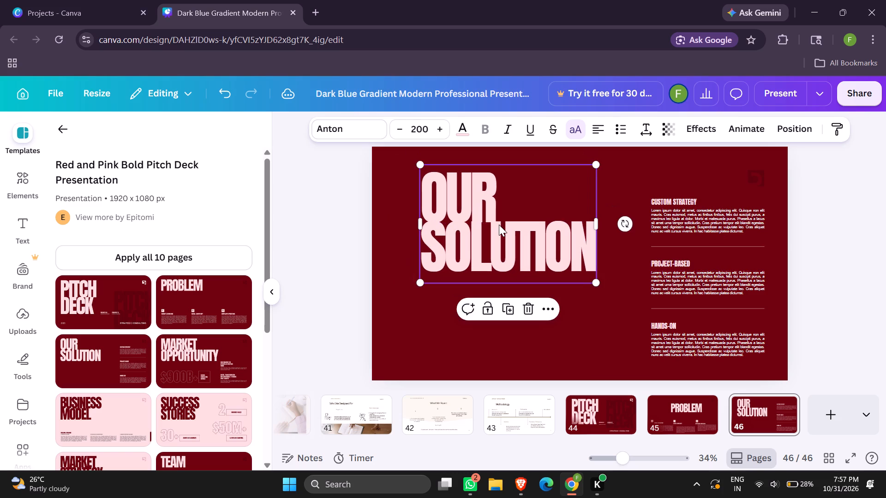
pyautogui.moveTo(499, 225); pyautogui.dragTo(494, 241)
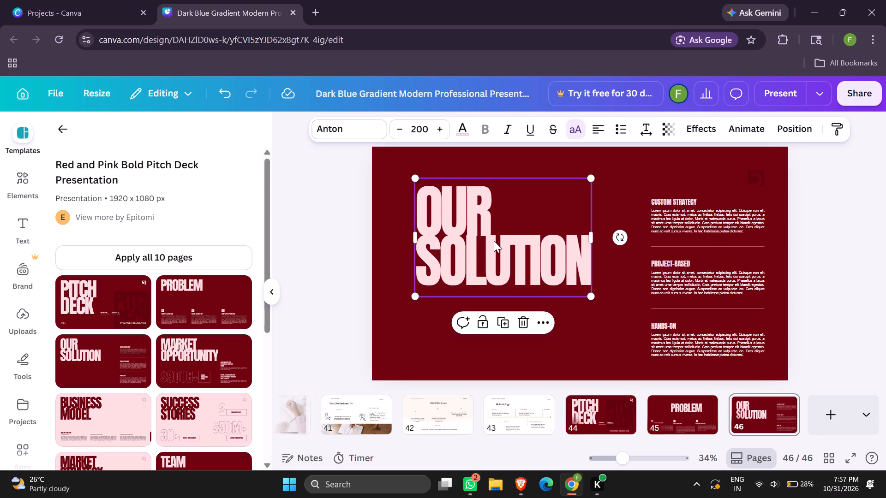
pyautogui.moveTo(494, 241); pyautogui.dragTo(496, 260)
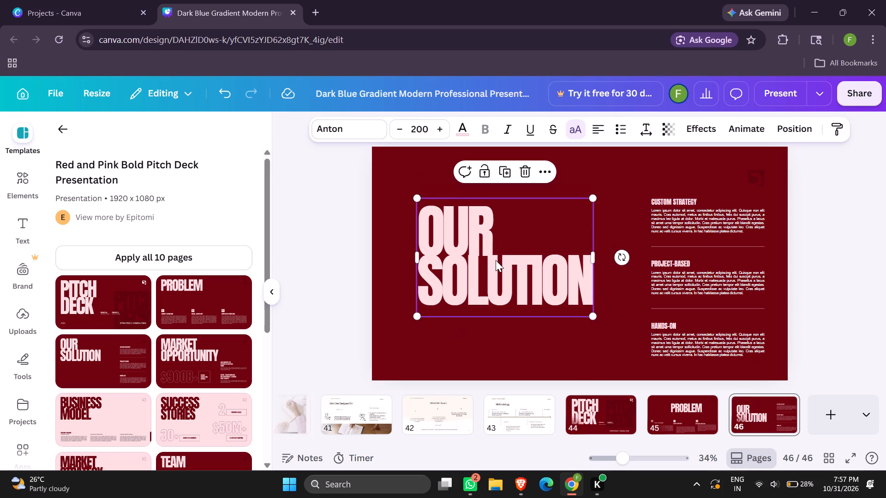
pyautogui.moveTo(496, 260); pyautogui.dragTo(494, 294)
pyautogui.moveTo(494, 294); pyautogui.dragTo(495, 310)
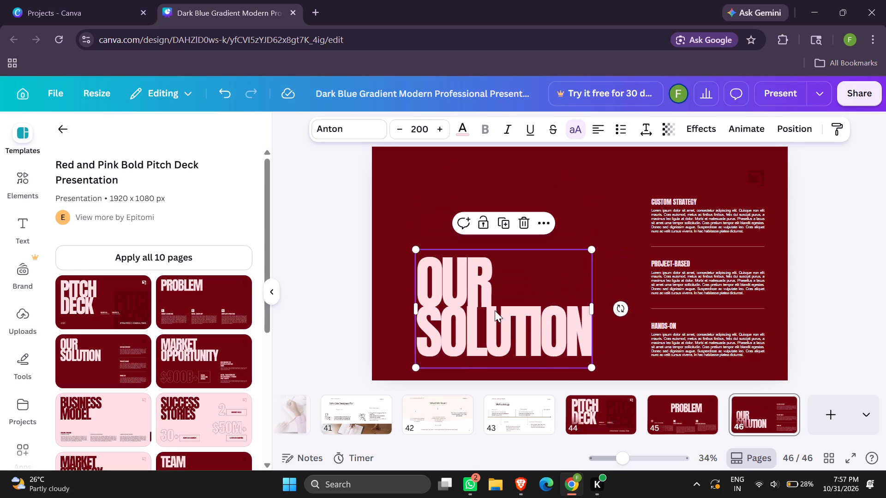
# Move the OUR SOLUTION heading to the upper half of the page, slightly inward from the page's left margin.
pyautogui.moveTo(495, 310); pyautogui.dragTo(467, 302)
pyautogui.moveTo(467, 302); pyautogui.dragTo(471, 288)
pyautogui.moveTo(471, 288); pyautogui.dragTo(471, 278)
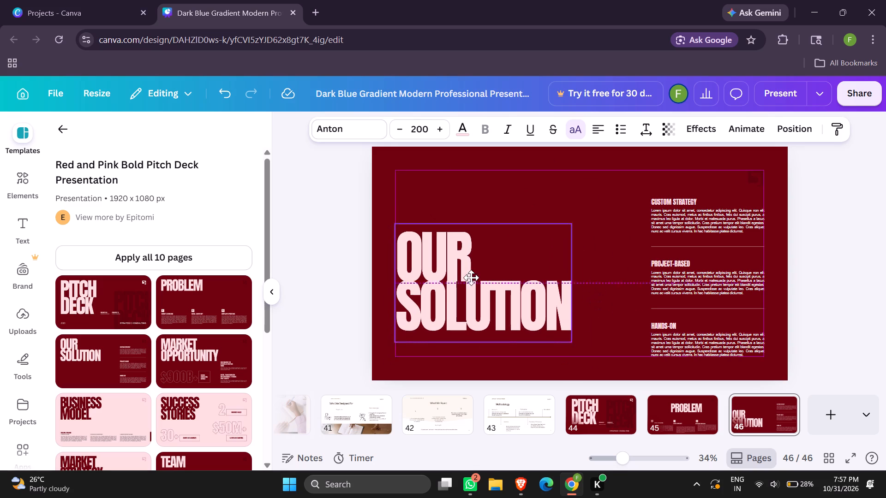
pyautogui.moveTo(471, 278); pyautogui.dragTo(471, 277)
pyautogui.moveTo(471, 277); pyautogui.dragTo(471, 258)
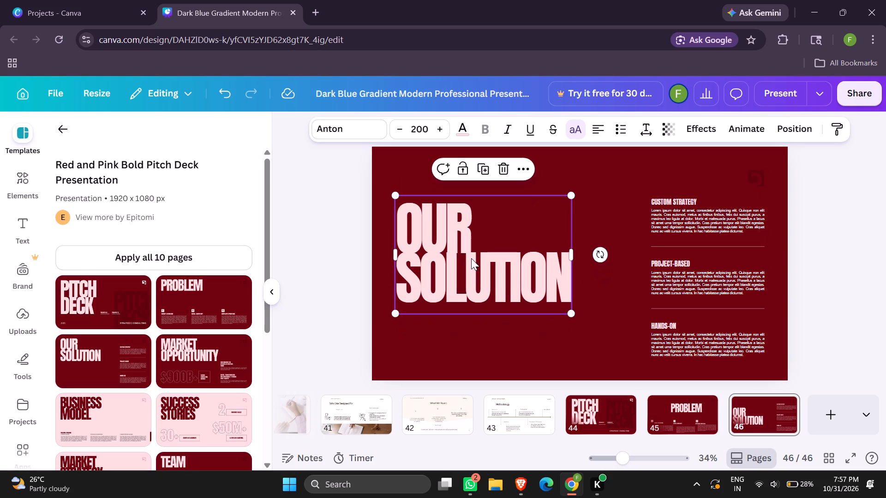
pyautogui.moveTo(471, 258); pyautogui.dragTo(465, 224)
pyautogui.moveTo(465, 224); pyautogui.dragTo(483, 223)
pyautogui.moveTo(483, 223); pyautogui.dragTo(482, 228)
pyautogui.moveTo(482, 228); pyautogui.dragTo(480, 232)
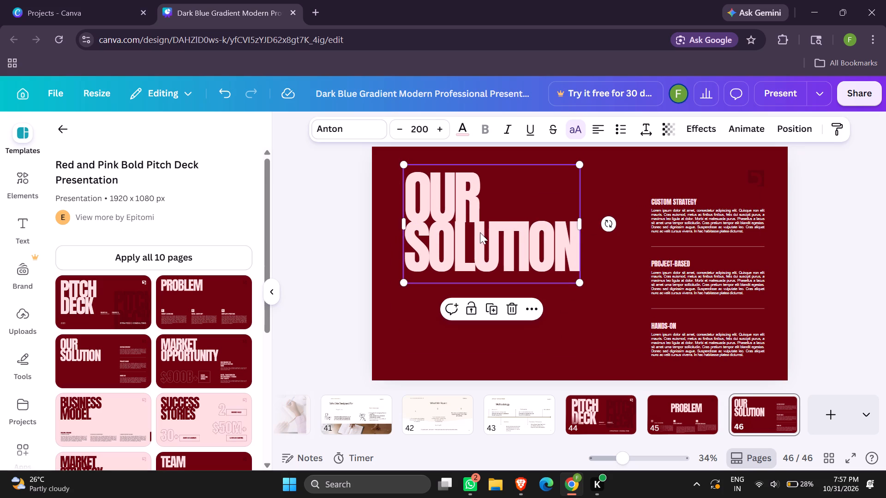
pyautogui.moveTo(480, 232); pyautogui.dragTo(476, 238)
pyautogui.moveTo(476, 238); pyautogui.dragTo(473, 243)
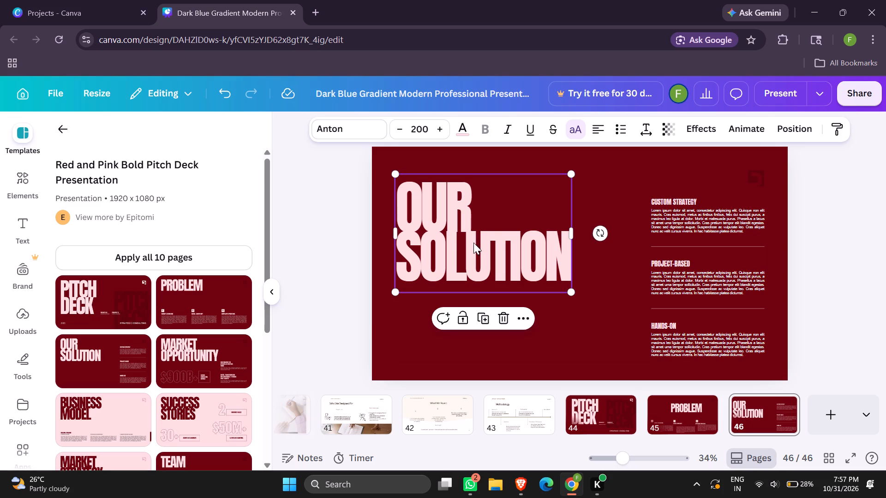
pyautogui.moveTo(473, 243); pyautogui.dragTo(471, 245)
pyautogui.moveTo(471, 245); pyautogui.dragTo(478, 245)
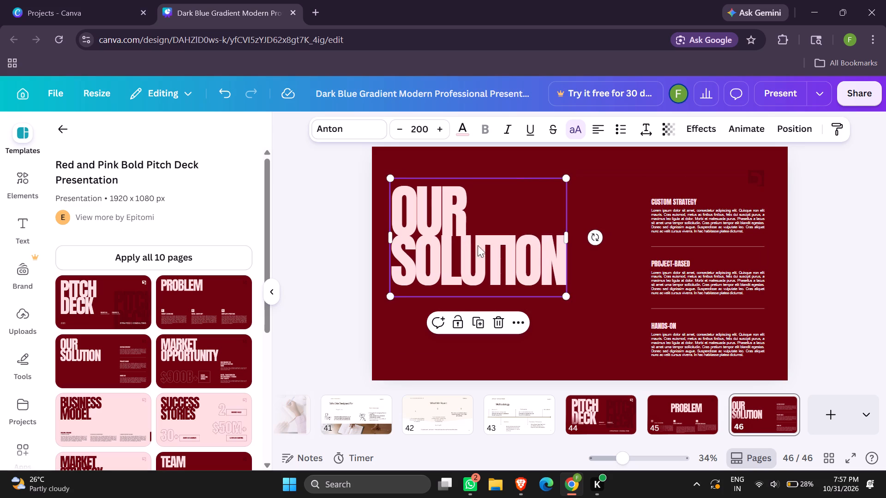
pyautogui.moveTo(478, 245); pyautogui.dragTo(480, 245)
pyautogui.moveTo(480, 245); pyautogui.dragTo(498, 247)
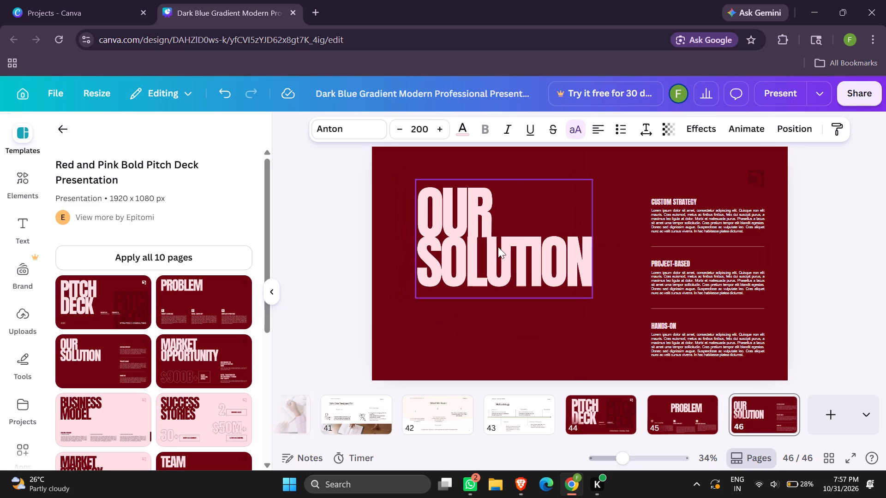
# Move the OUR SOLUTION heading down to the lower part of the page, close to the page's left edge.
pyautogui.moveTo(498, 247); pyautogui.dragTo(500, 257)
pyautogui.moveTo(500, 257); pyautogui.dragTo(483, 261)
pyautogui.moveTo(483, 261); pyautogui.dragTo(516, 274)
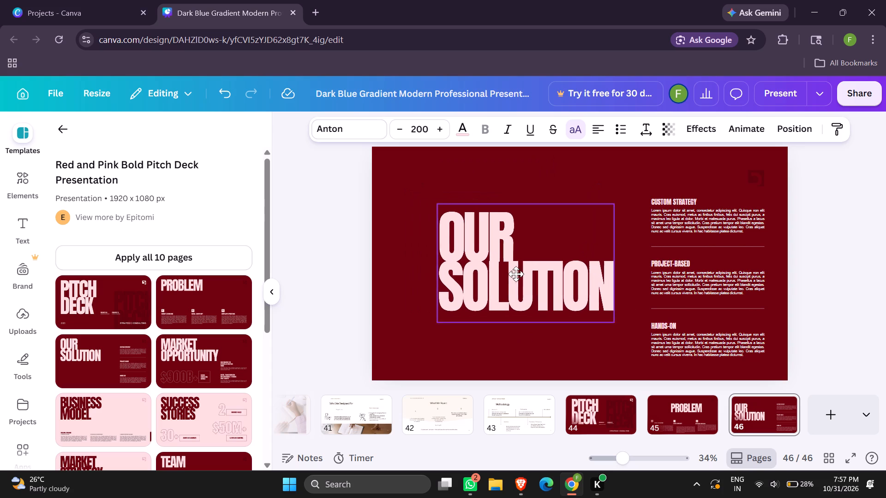
pyautogui.moveTo(516, 274); pyautogui.dragTo(517, 274)
pyautogui.moveTo(547, 272); pyautogui.dragTo(499, 309)
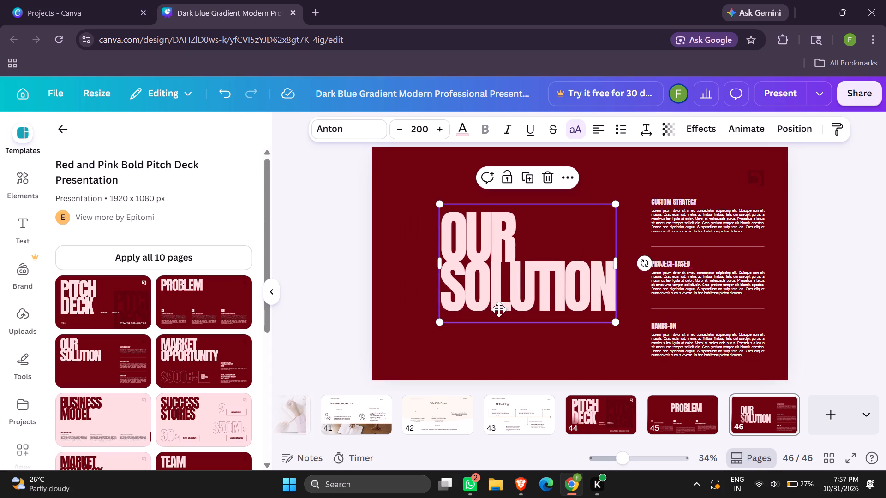
pyautogui.moveTo(499, 309); pyautogui.dragTo(491, 305)
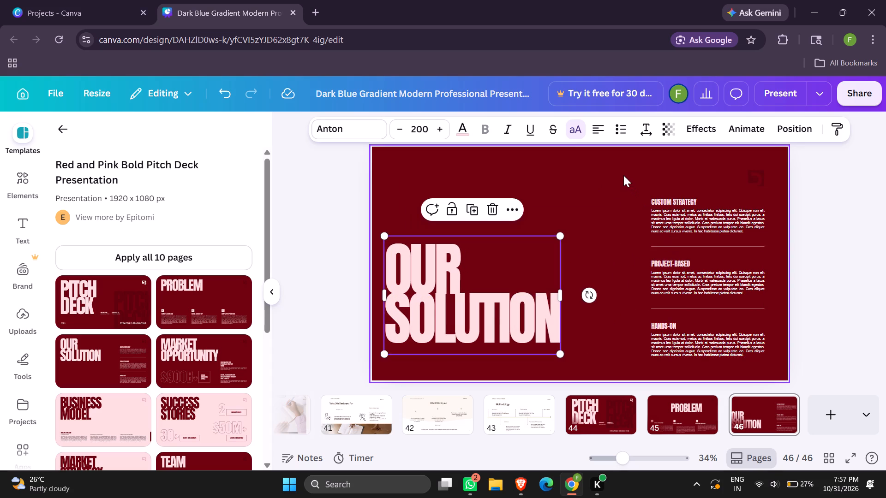
# Move the CUSTOM STRATEGY heading and its body text together to the upper middle of the page, above the OUR SOLUTION heading.
pyautogui.moveTo(623, 175); pyautogui.dragTo(687, 215)
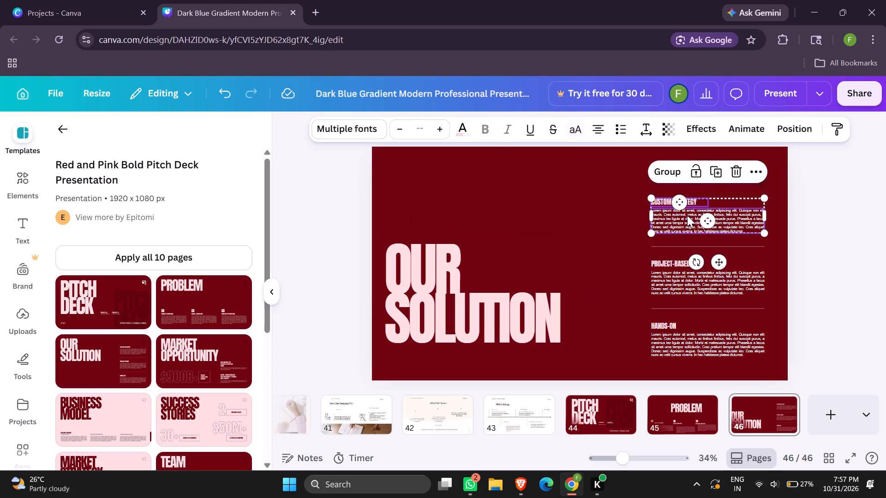
pyautogui.moveTo(687, 215); pyautogui.dragTo(664, 217)
pyautogui.moveTo(664, 217); pyautogui.dragTo(592, 223)
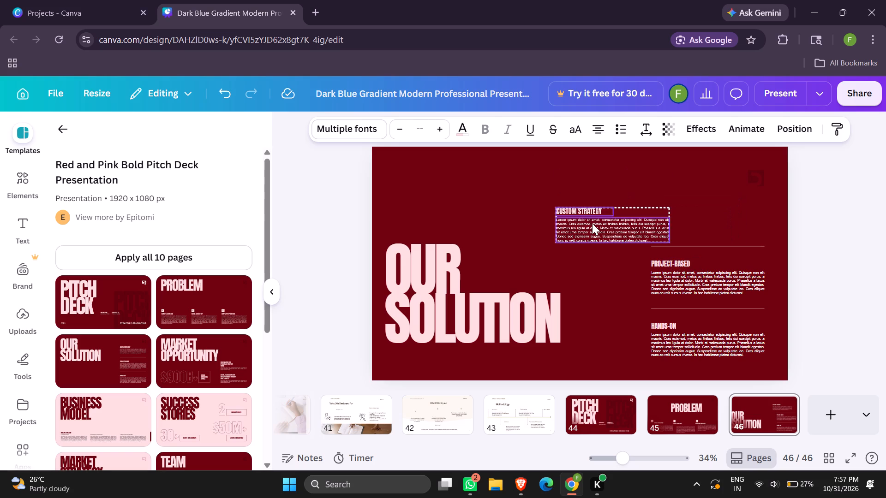
pyautogui.moveTo(592, 223); pyautogui.dragTo(601, 244)
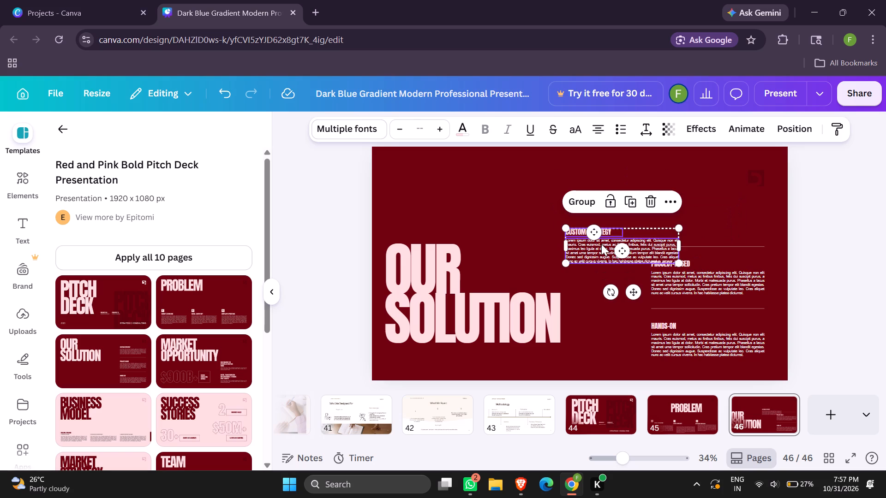
pyautogui.moveTo(601, 244); pyautogui.dragTo(570, 229)
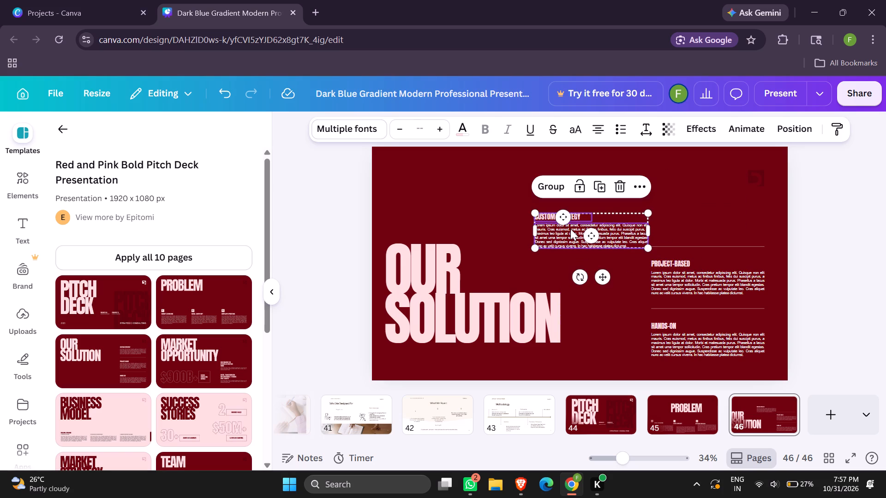
pyautogui.moveTo(570, 229); pyautogui.dragTo(529, 220)
pyautogui.moveTo(529, 220); pyautogui.dragTo(528, 220)
pyautogui.moveTo(528, 220); pyautogui.dragTo(576, 201)
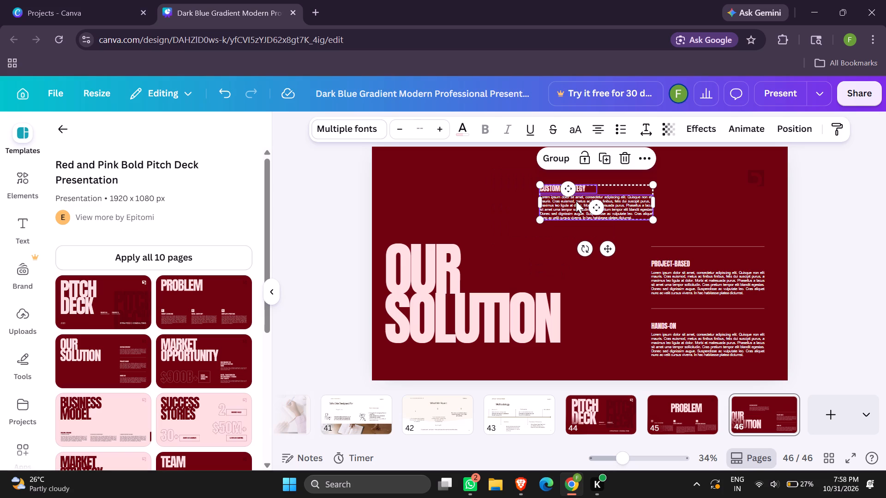
pyautogui.moveTo(576, 201); pyautogui.dragTo(553, 200)
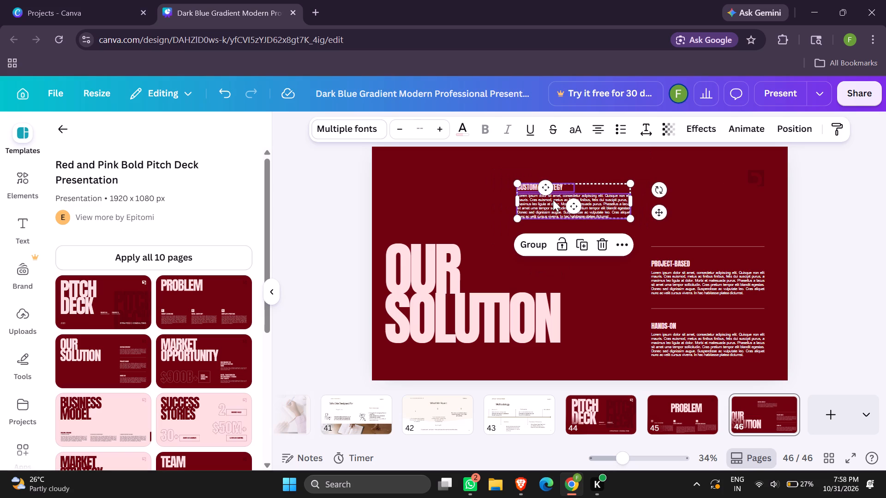
pyautogui.moveTo(536, 204); pyautogui.dragTo(515, 207)
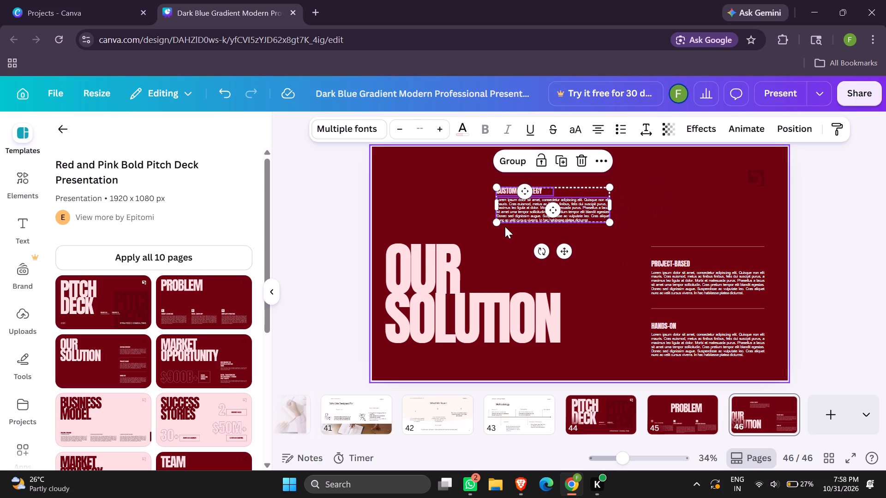
# Shift only the CUSTOM STRATEGY body text slightly down and leftward beneath its heading.
pyautogui.moveTo(521, 228); pyautogui.dragTo(529, 230)
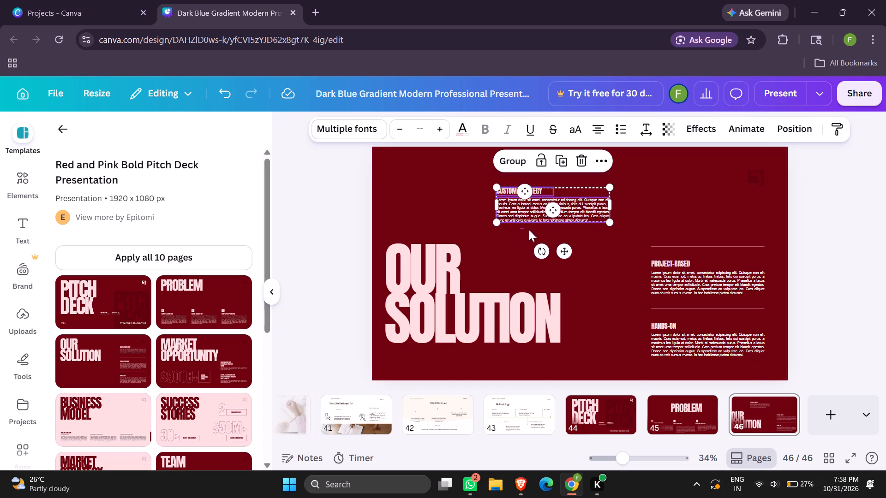
pyautogui.moveTo(529, 230); pyautogui.dragTo(530, 230)
pyautogui.moveTo(519, 212); pyautogui.dragTo(513, 217)
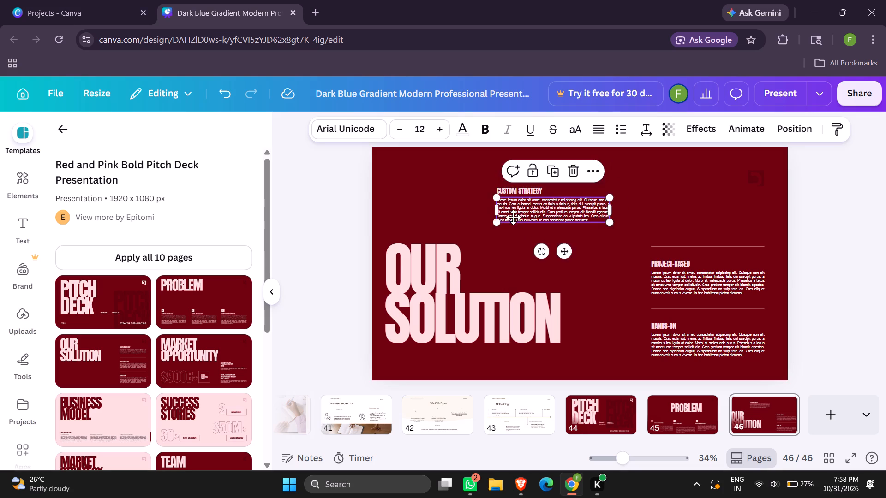
pyautogui.moveTo(513, 217); pyautogui.dragTo(510, 218)
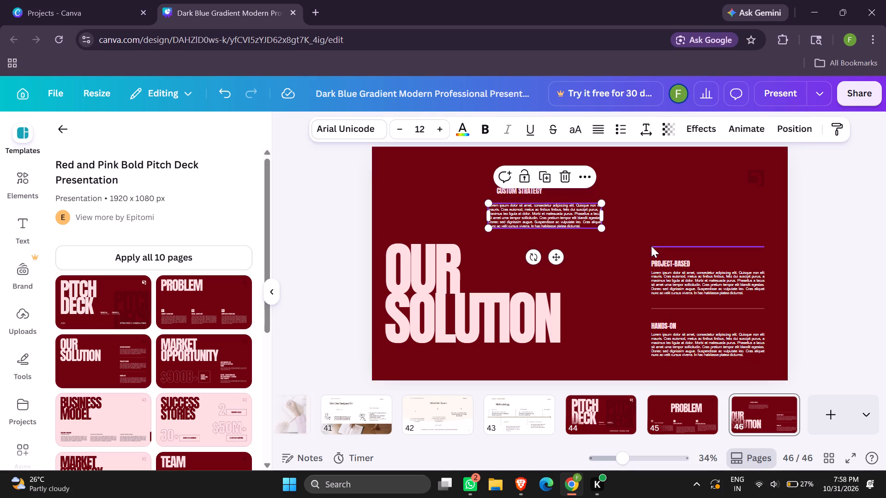
# Move the PROJECT-BASED heading, its body text and the divider line above them together leftward and slightly up, beside the OUR SOLUTION heading.
pyautogui.moveTo(644, 229); pyautogui.dragTo(675, 285)
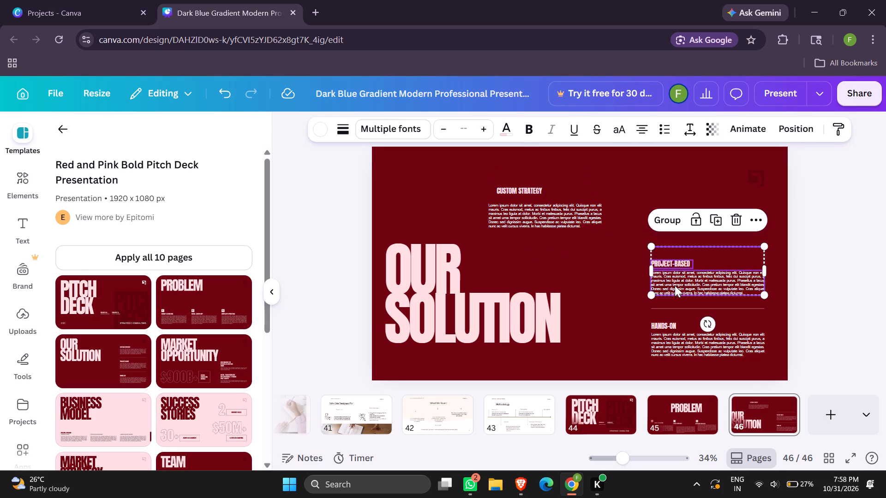
pyautogui.moveTo(675, 285); pyautogui.dragTo(602, 270)
pyautogui.moveTo(602, 270); pyautogui.dragTo(602, 270)
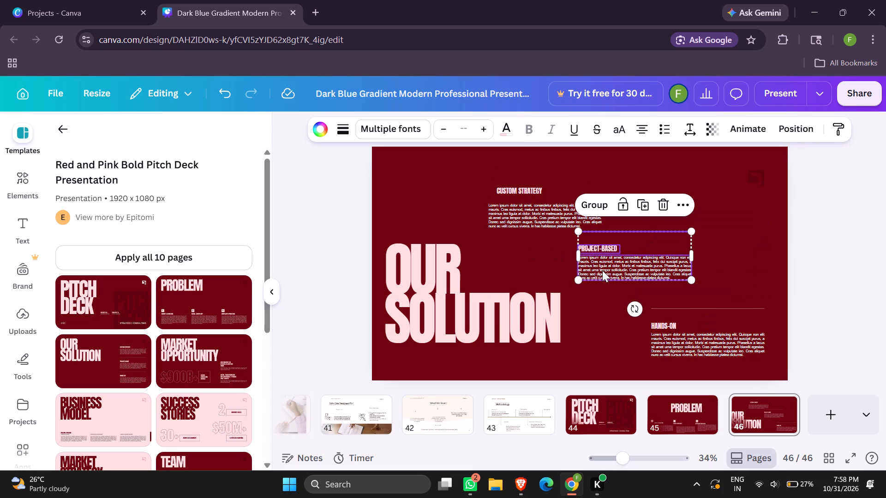
pyautogui.moveTo(602, 270); pyautogui.dragTo(609, 275)
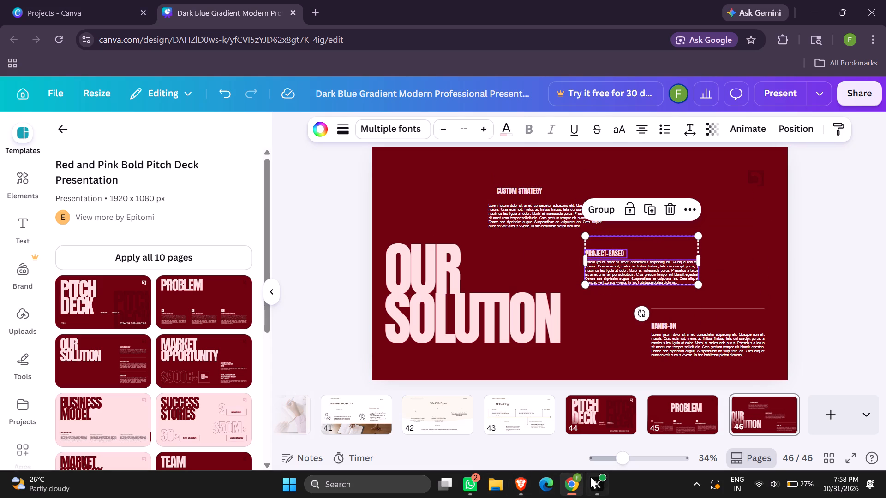
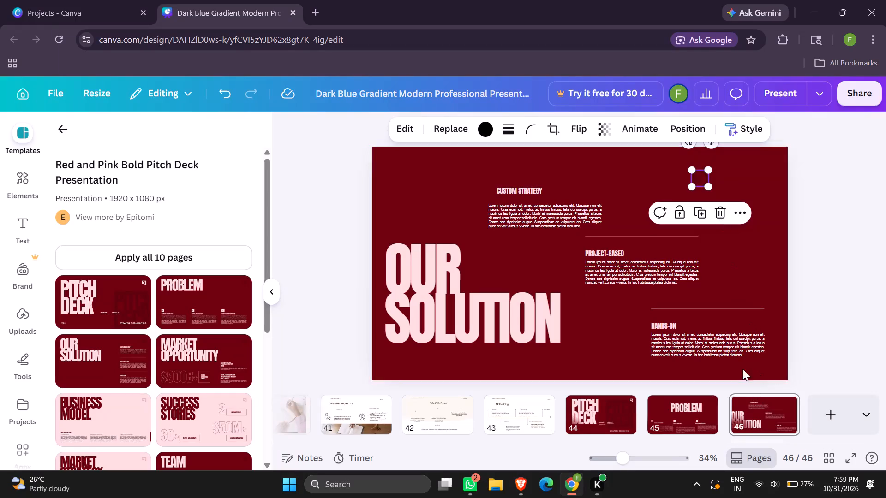
# Move only the HANDS-ON body text leftward and slightly up, leaving its heading and divider line in place.
pyautogui.moveTo(734, 357); pyautogui.dragTo(720, 347)
pyautogui.moveTo(720, 347); pyautogui.dragTo(694, 346)
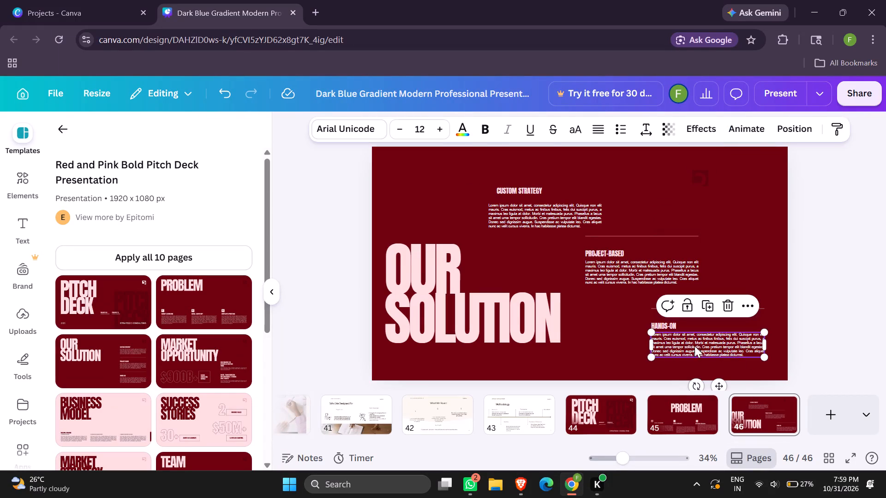
pyautogui.moveTo(694, 346); pyautogui.dragTo(685, 344)
# Move the HANDS-ON body text and the divider line above it together slightly further leftward, without the heading.
pyautogui.moveTo(759, 368); pyautogui.dragTo(708, 325)
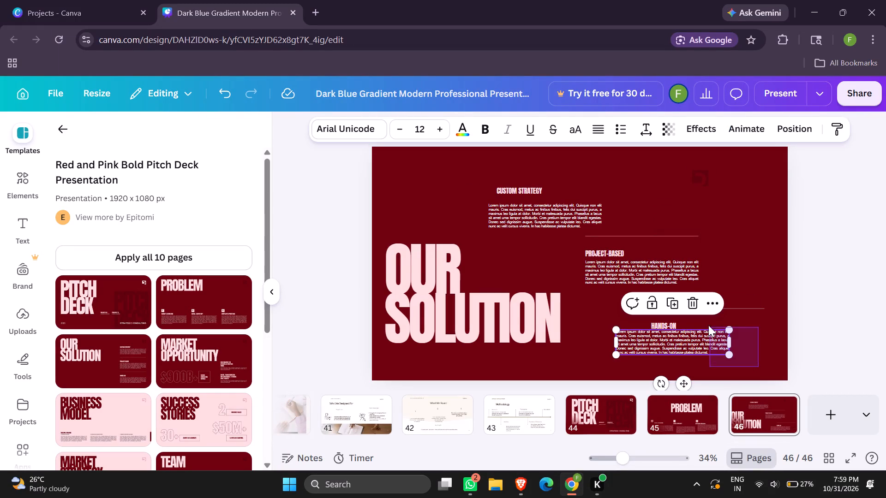
pyautogui.moveTo(708, 325); pyautogui.dragTo(693, 294)
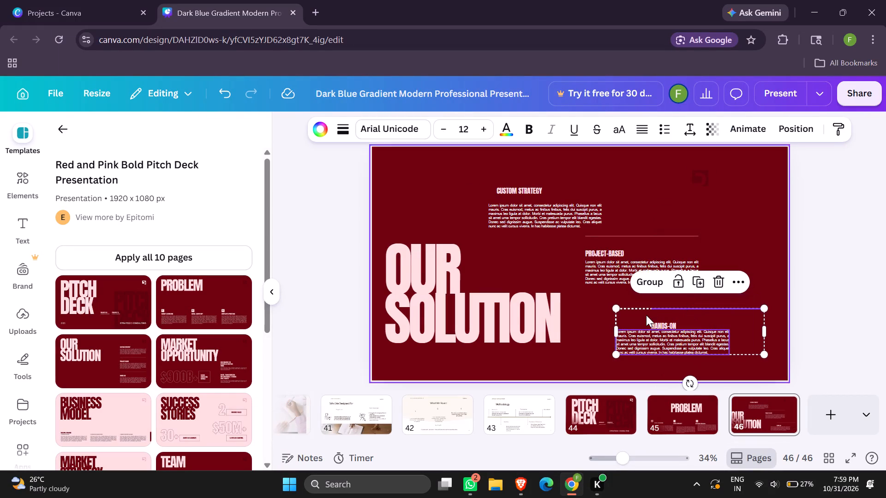
pyautogui.moveTo(659, 336); pyautogui.dragTo(638, 334)
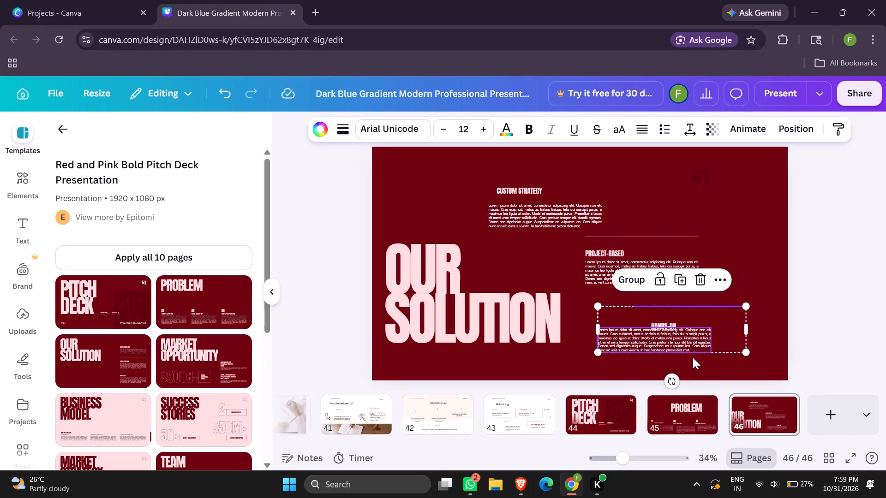
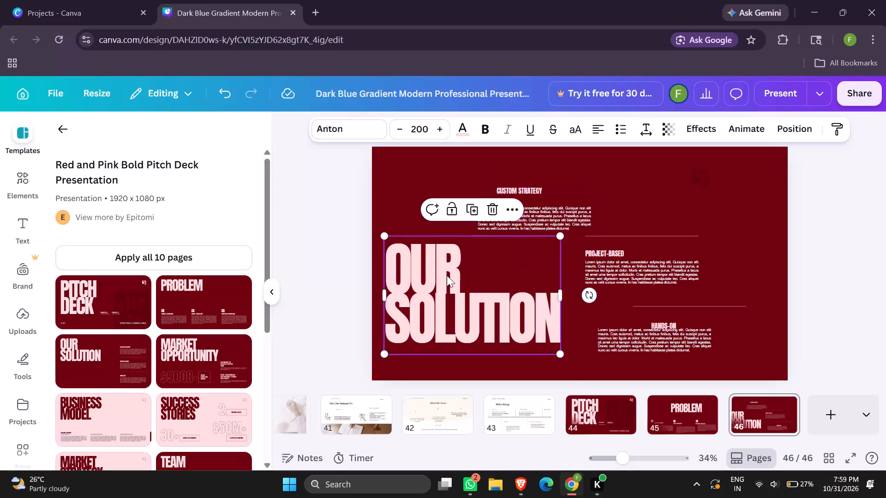
# Add a page after page 46 and apply the MARKET OPPORTUNITY template layout to it.
pyautogui.click(833, 412)
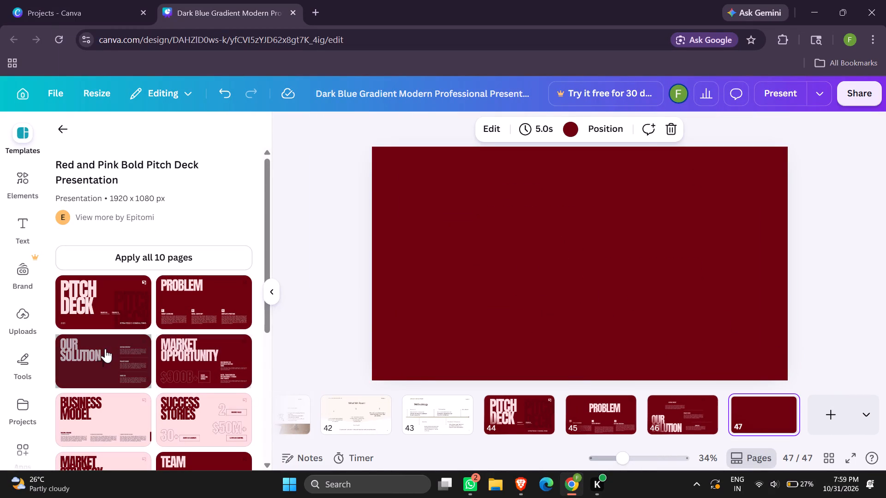
pyautogui.click(213, 363)
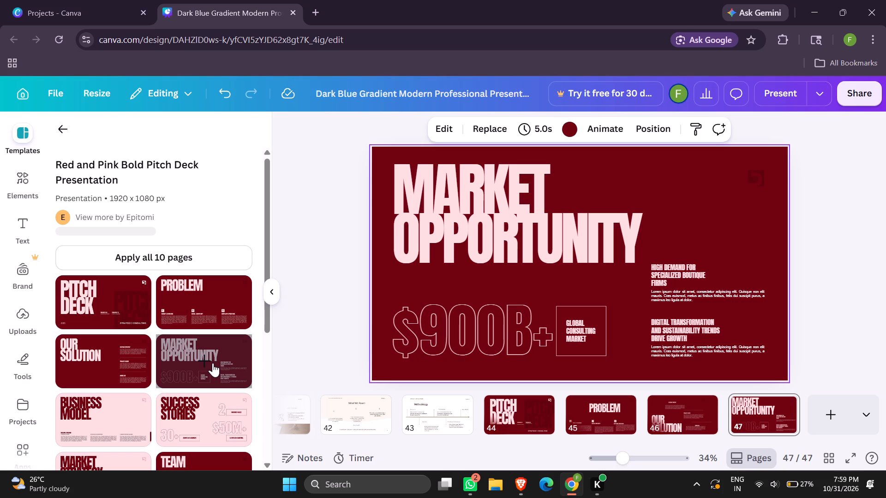
# Move the MARKET OPPORTUNITY heading slightly rightward and up toward the page's top edge.
pyautogui.moveTo(460, 209); pyautogui.dragTo(479, 206)
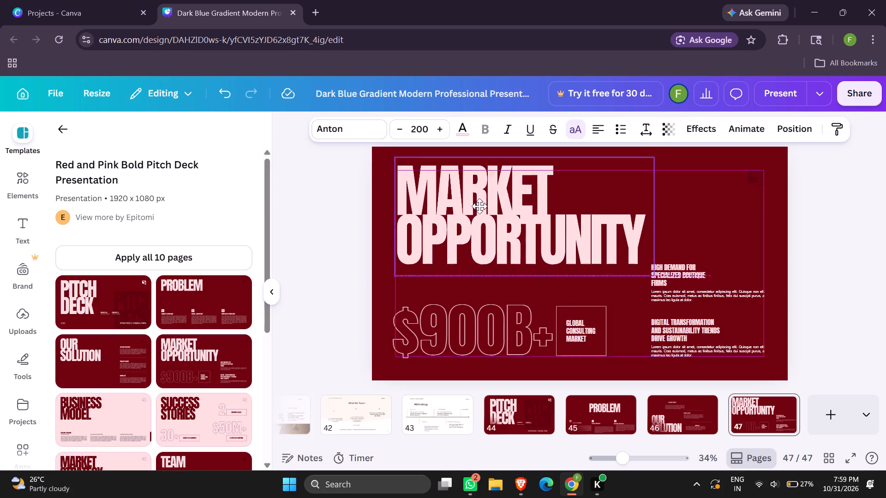
pyautogui.moveTo(479, 206); pyautogui.dragTo(479, 198)
# Move the outlined $900B+ text leftward to the page's edge and slightly up.
pyautogui.moveTo(471, 338); pyautogui.dragTo(452, 315)
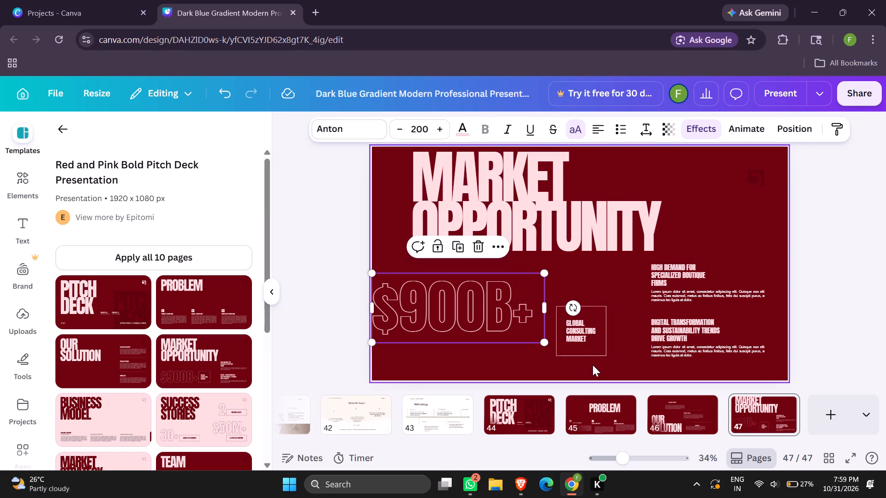
# Move the GLOBAL CONSULTING MARKET text together with its square frame slightly up.
pyautogui.moveTo(596, 369); pyautogui.dragTo(595, 296)
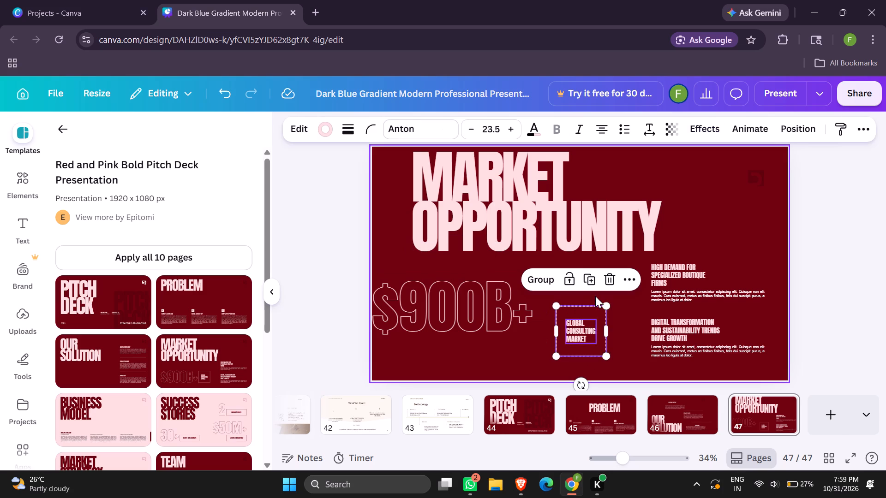
pyautogui.moveTo(586, 326); pyautogui.dragTo(583, 313)
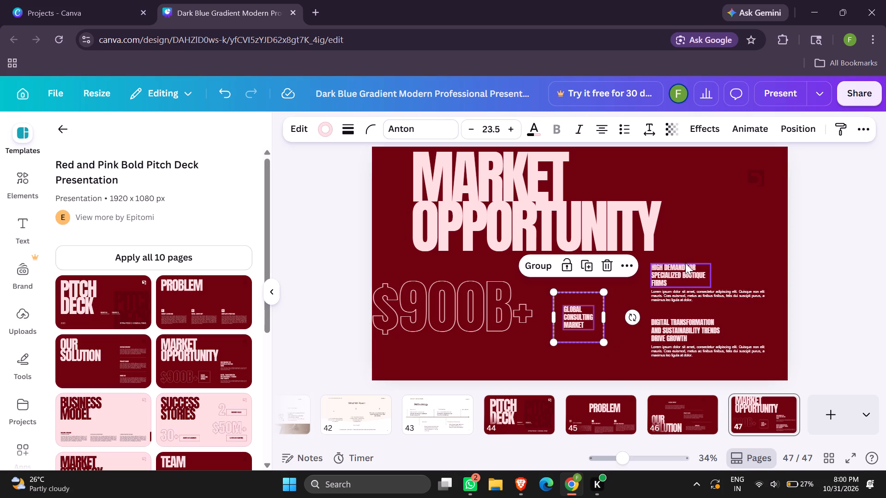
# Move the HIGH DEMAND FOR SPECIALIZED BOUTIQUE FIRMS heading and its body text together slightly rightward and up.
pyautogui.moveTo(681, 244); pyautogui.dragTo(671, 306)
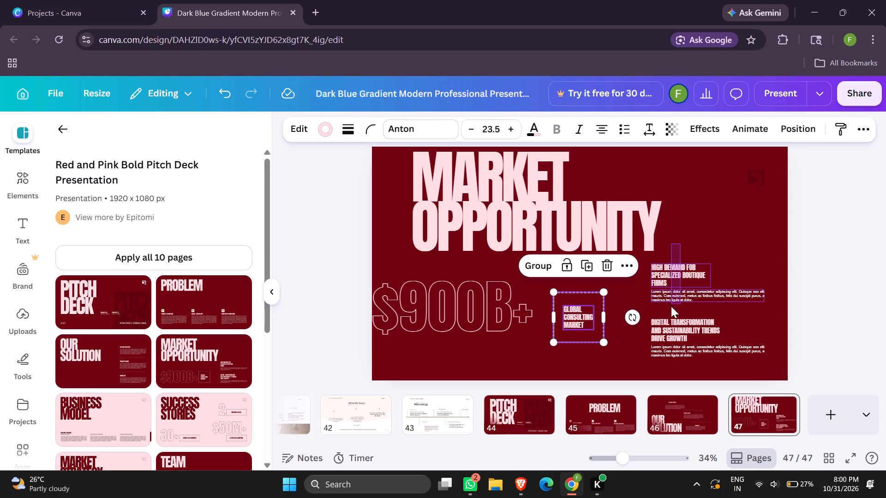
pyautogui.moveTo(671, 306); pyautogui.dragTo(671, 310)
pyautogui.moveTo(730, 273); pyautogui.dragTo(731, 272)
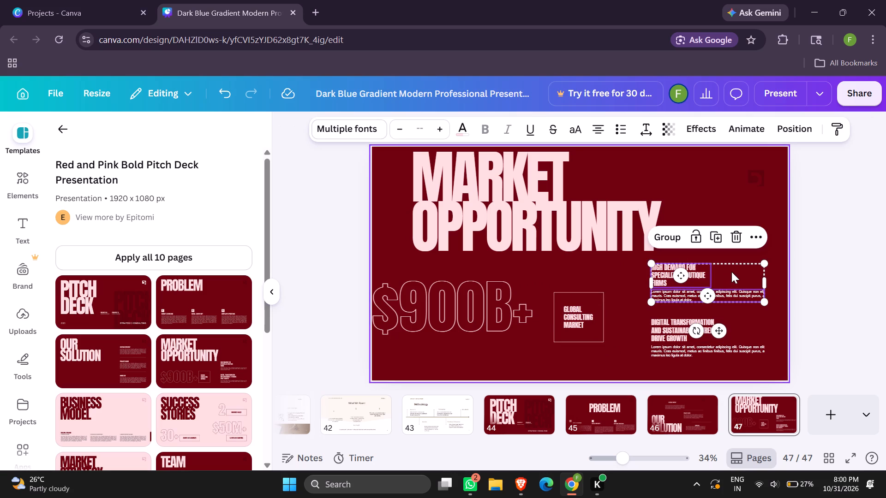
pyautogui.moveTo(731, 272); pyautogui.dragTo(742, 257)
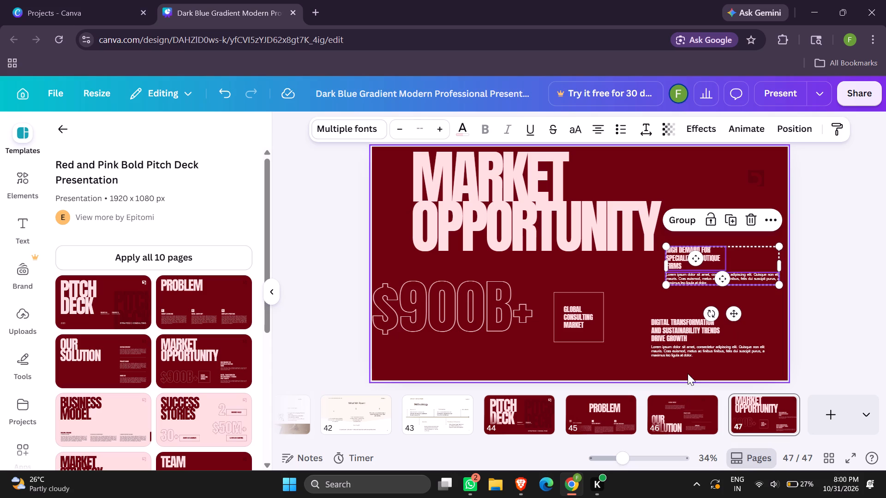
# Move the DIGITAL TRANSFORMATION heading and its body text rightward, aligning them under the HIGH DEMAND block.
pyautogui.moveTo(682, 368); pyautogui.dragTo(666, 308)
pyautogui.moveTo(663, 329); pyautogui.dragTo(674, 329)
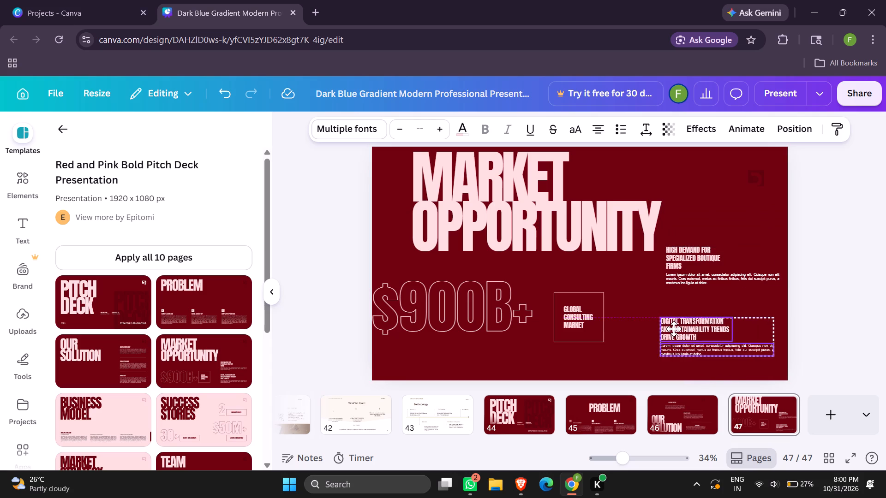
pyautogui.moveTo(674, 329); pyautogui.dragTo(675, 332)
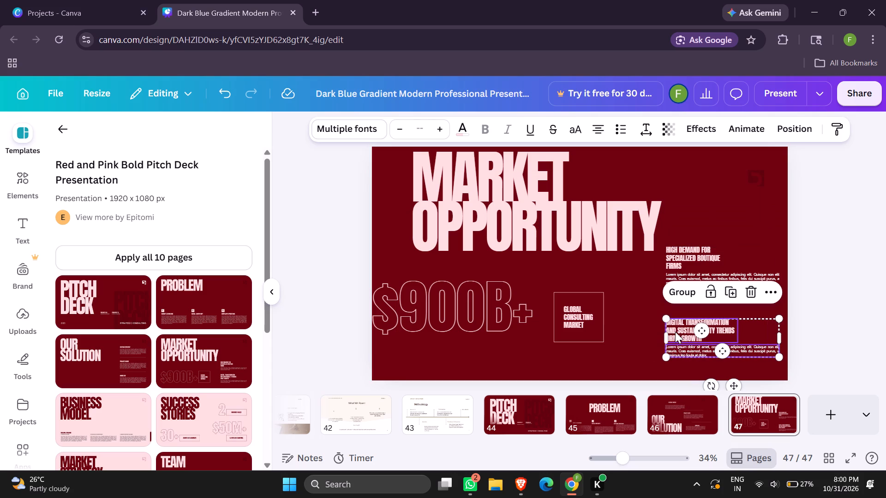
# Move the HIGH DEMAND heading and body text together slightly leftward and down, just below the end of the main heading.
pyautogui.moveTo(702, 231); pyautogui.dragTo(694, 271)
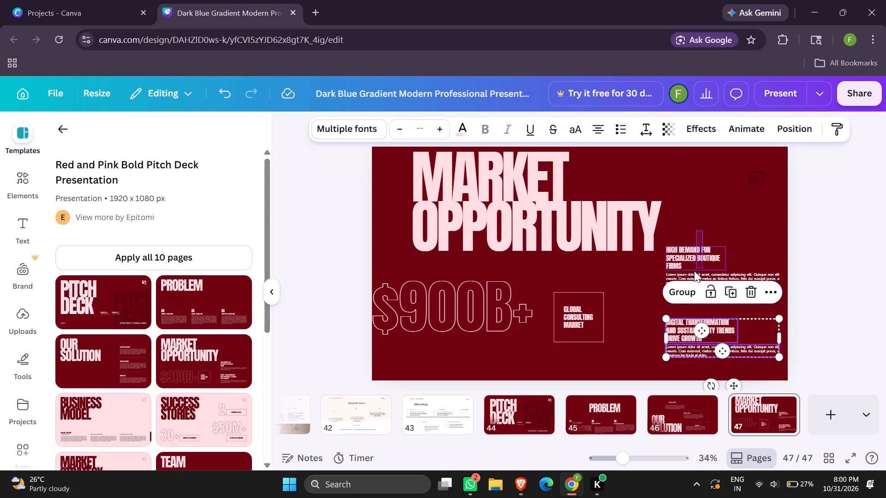
pyautogui.moveTo(694, 271); pyautogui.dragTo(688, 294)
pyautogui.moveTo(693, 262); pyautogui.dragTo(690, 269)
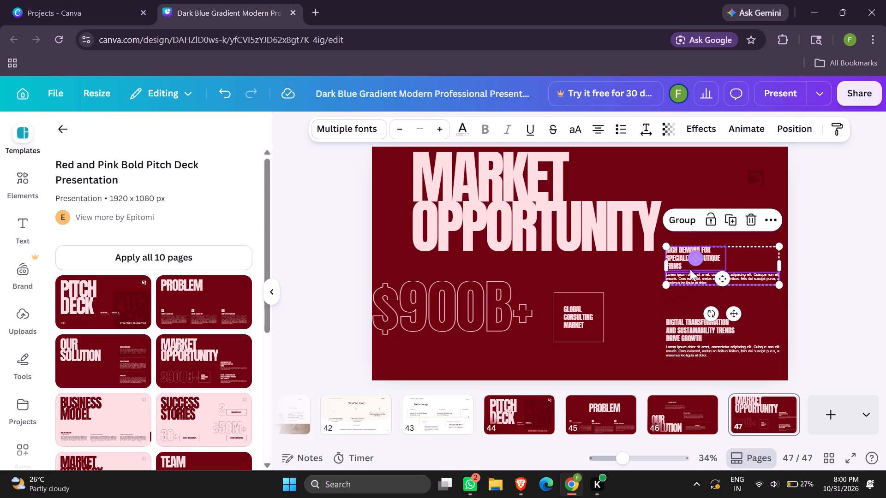
pyautogui.moveTo(690, 269); pyautogui.dragTo(689, 271)
pyautogui.moveTo(746, 261); pyautogui.dragTo(743, 265)
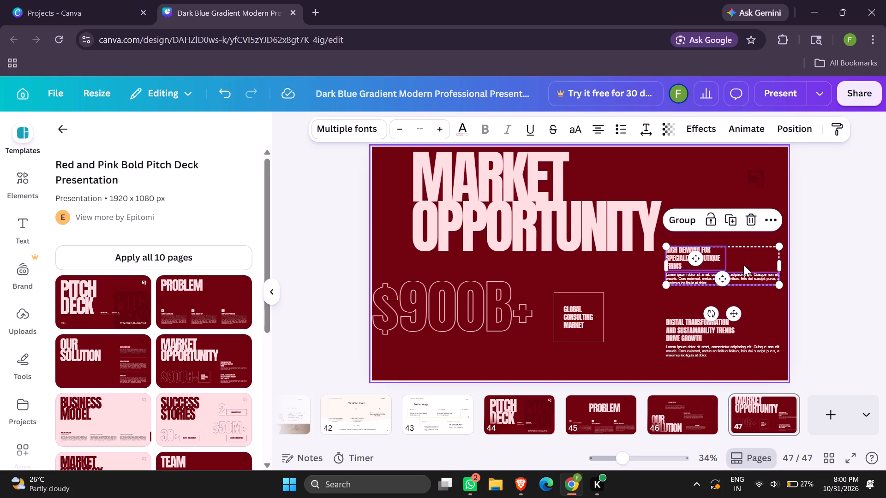
pyautogui.moveTo(743, 265); pyautogui.dragTo(736, 267)
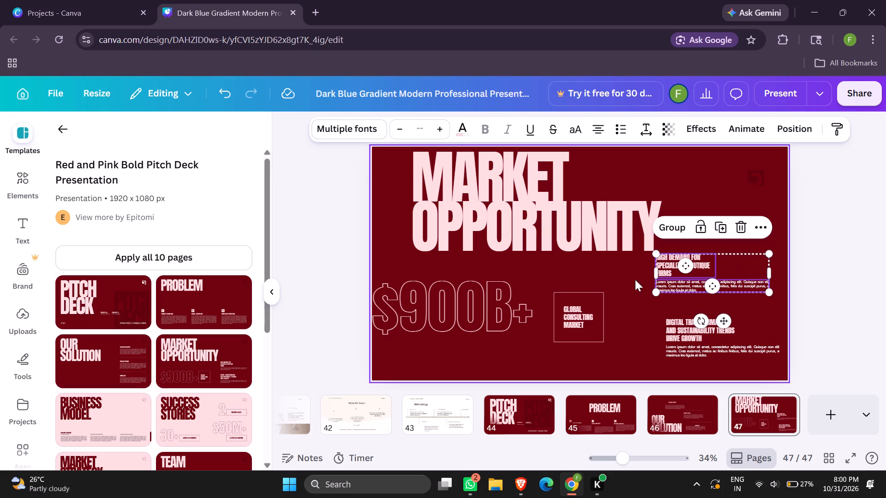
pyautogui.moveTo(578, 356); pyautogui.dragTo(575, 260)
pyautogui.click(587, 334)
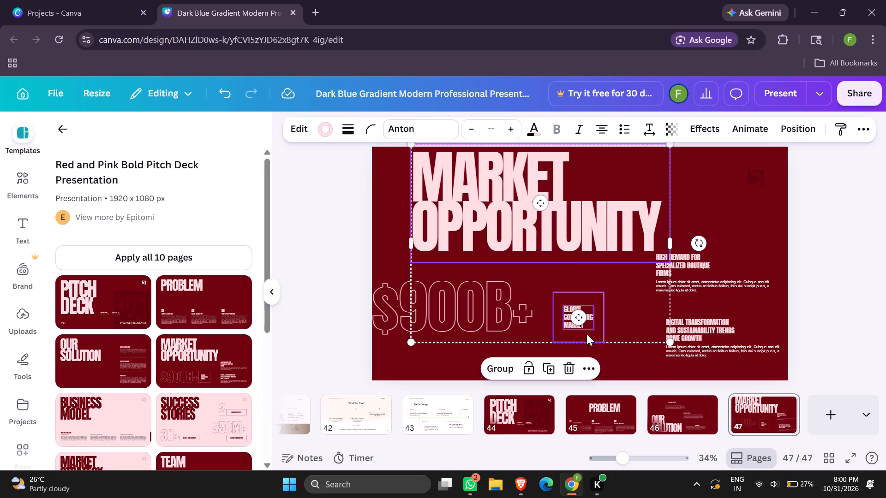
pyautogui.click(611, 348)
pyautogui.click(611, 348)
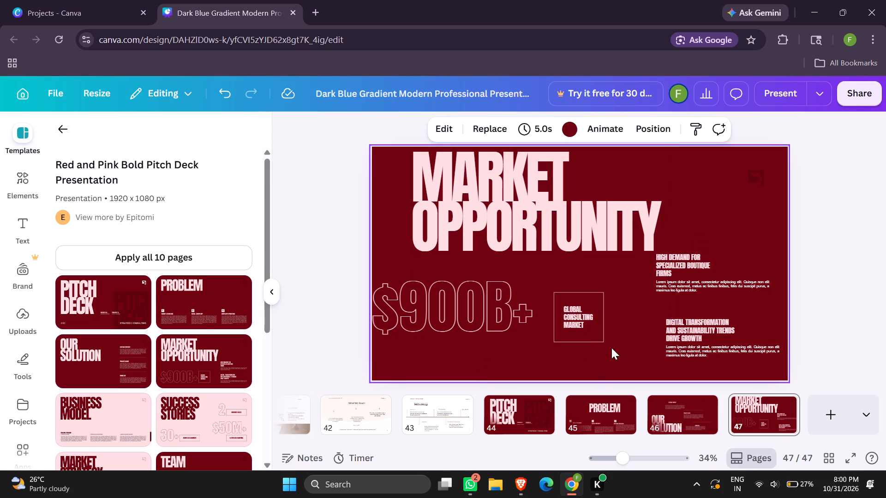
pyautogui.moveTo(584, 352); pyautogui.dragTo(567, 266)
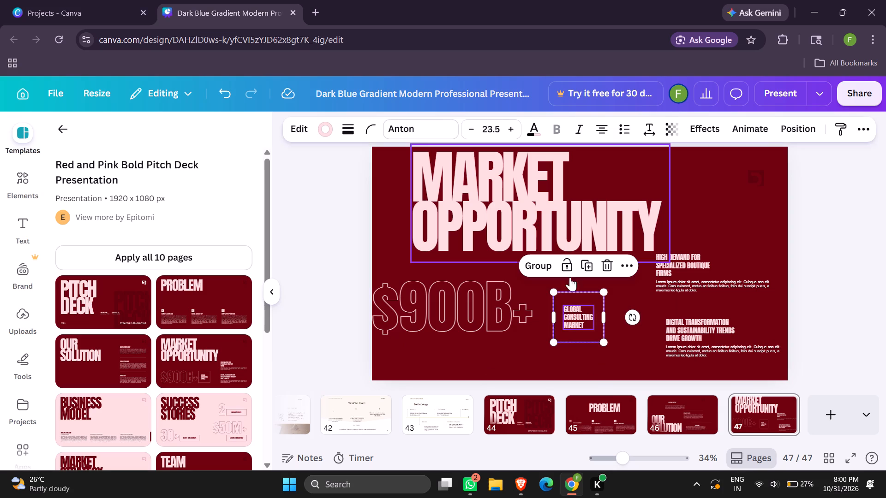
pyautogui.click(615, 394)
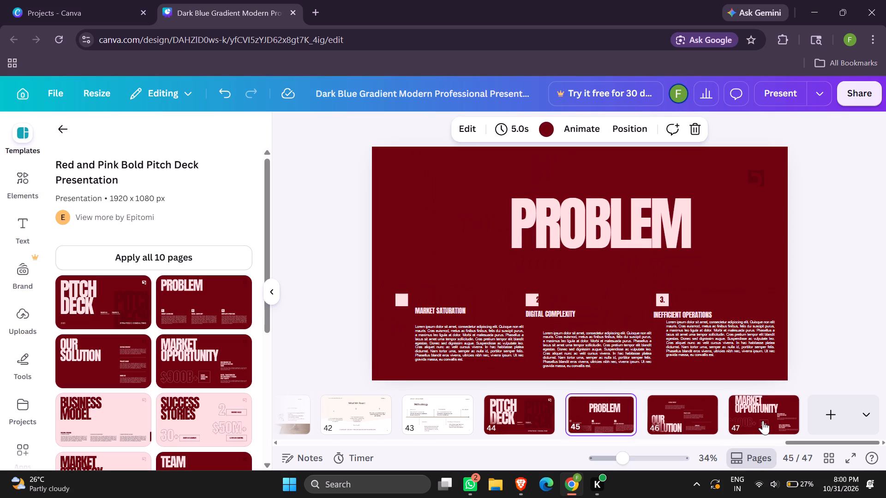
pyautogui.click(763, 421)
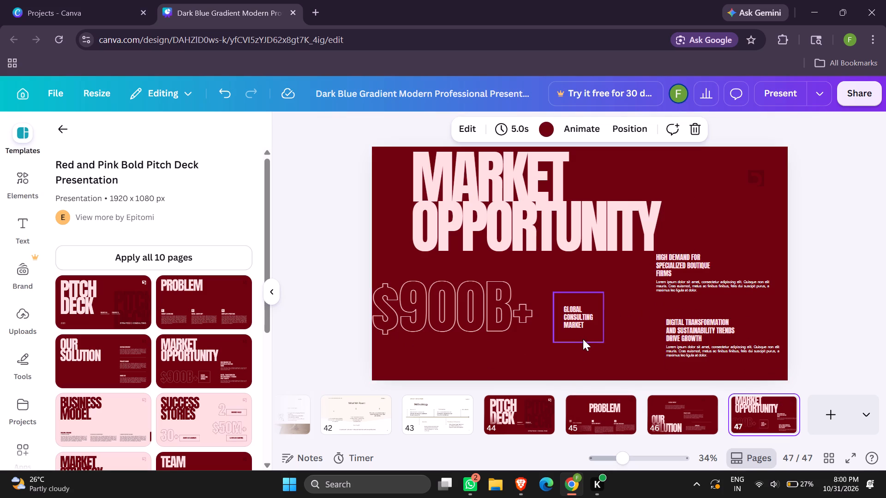
# Reposition the framed GLOBAL CONSULTING MARKET text slightly rightward and lower, between $900B+ and the DIGITAL TRANSFORMATION block.
pyautogui.moveTo(546, 360); pyautogui.dragTo(581, 322)
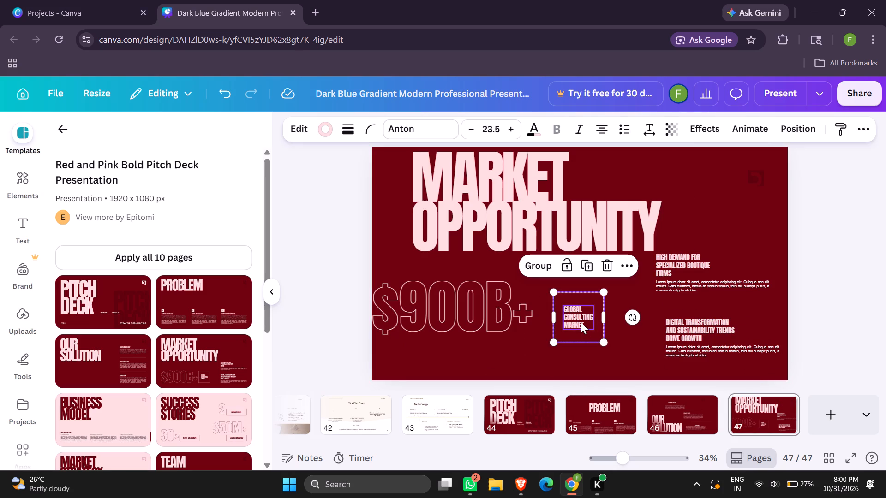
pyautogui.moveTo(593, 316); pyautogui.dragTo(618, 340)
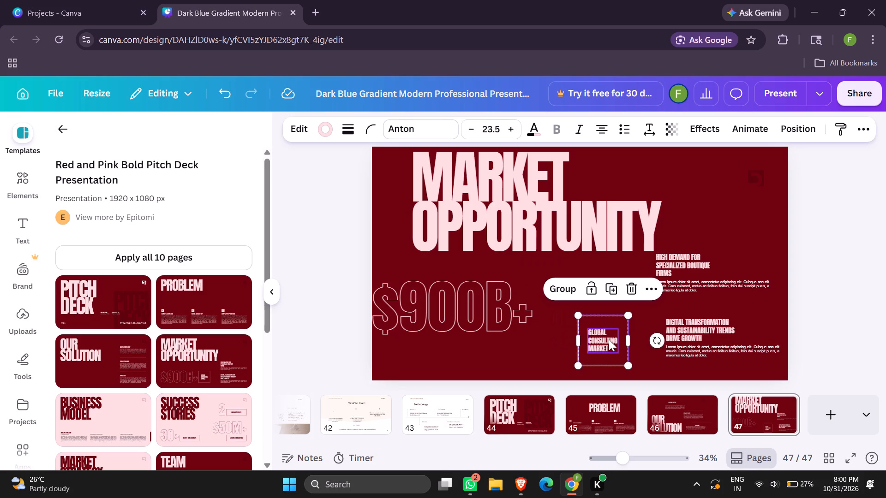
pyautogui.moveTo(609, 339); pyautogui.dragTo(592, 318)
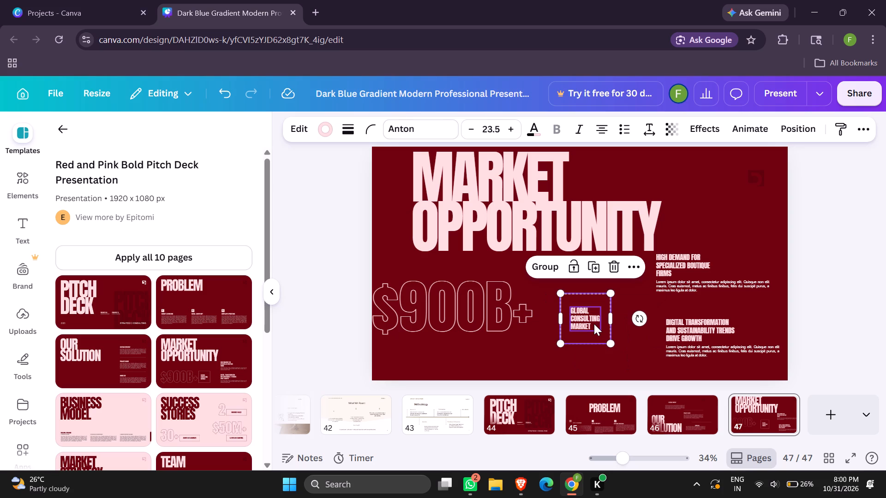
pyautogui.moveTo(590, 326); pyautogui.dragTo(589, 318)
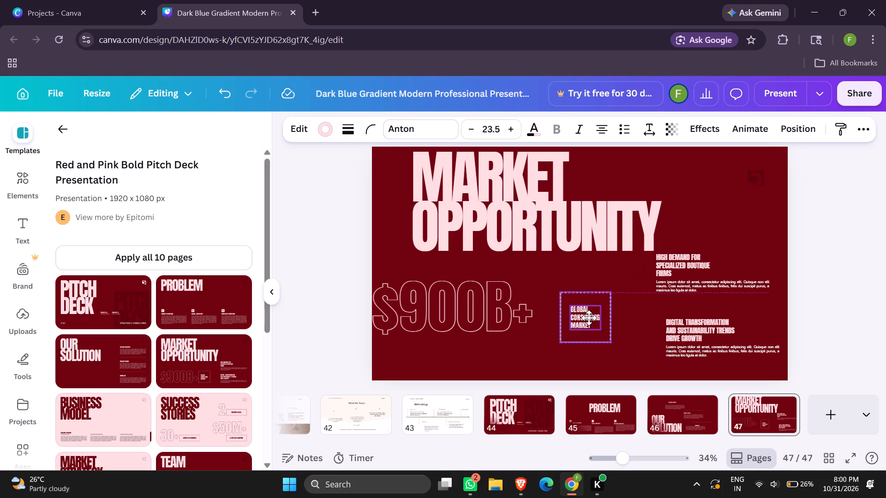
pyautogui.moveTo(589, 318); pyautogui.dragTo(587, 318)
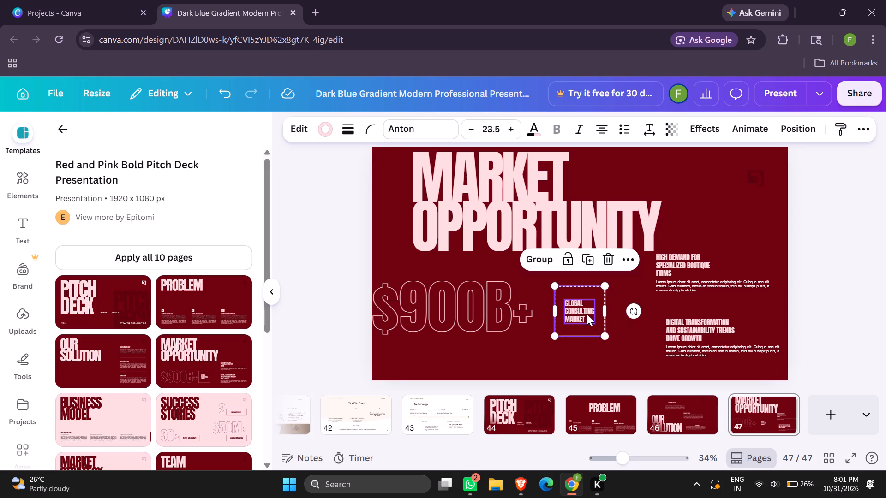
pyautogui.moveTo(587, 314); pyautogui.dragTo(594, 329)
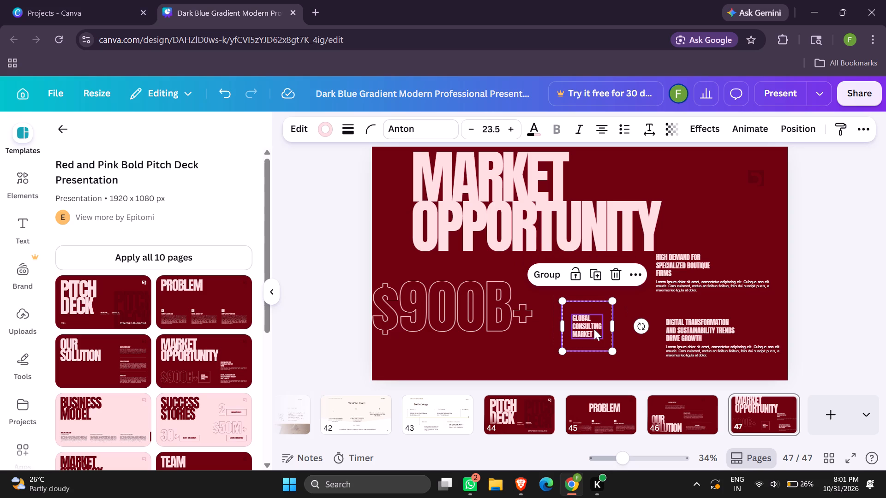
pyautogui.moveTo(594, 329); pyautogui.dragTo(599, 339)
pyautogui.moveTo(599, 339); pyautogui.dragTo(598, 338)
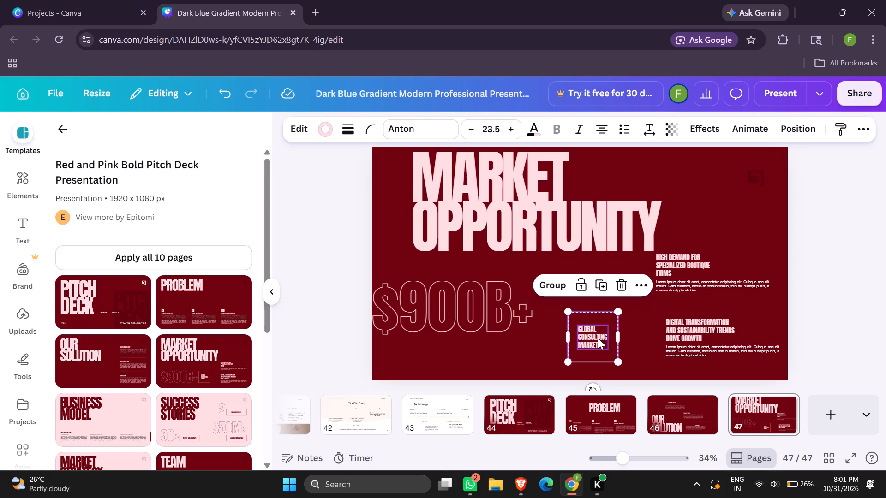
pyautogui.moveTo(598, 338); pyautogui.dragTo(588, 326)
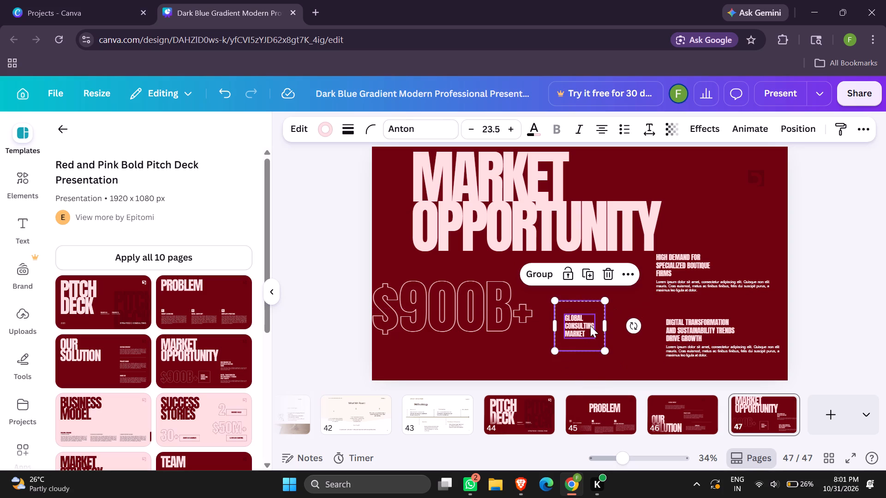
pyautogui.moveTo(590, 326); pyautogui.dragTo(601, 325)
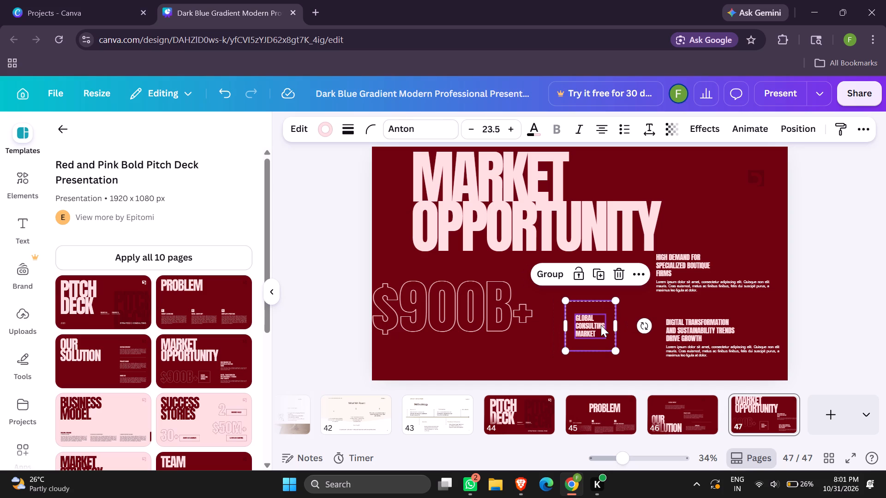
pyautogui.moveTo(604, 323); pyautogui.dragTo(602, 331)
pyautogui.moveTo(602, 331); pyautogui.dragTo(600, 336)
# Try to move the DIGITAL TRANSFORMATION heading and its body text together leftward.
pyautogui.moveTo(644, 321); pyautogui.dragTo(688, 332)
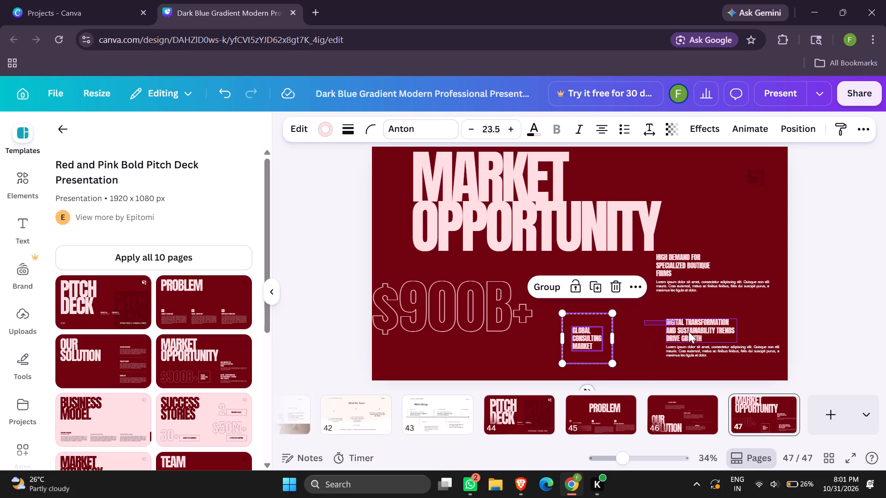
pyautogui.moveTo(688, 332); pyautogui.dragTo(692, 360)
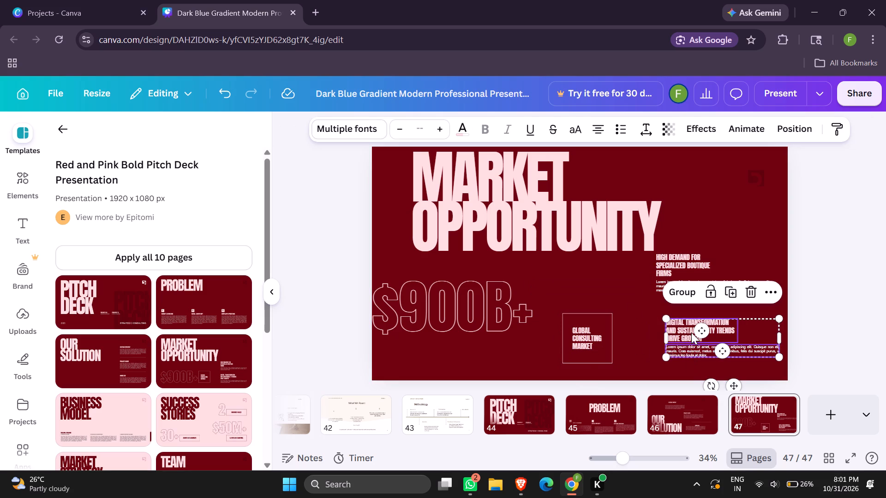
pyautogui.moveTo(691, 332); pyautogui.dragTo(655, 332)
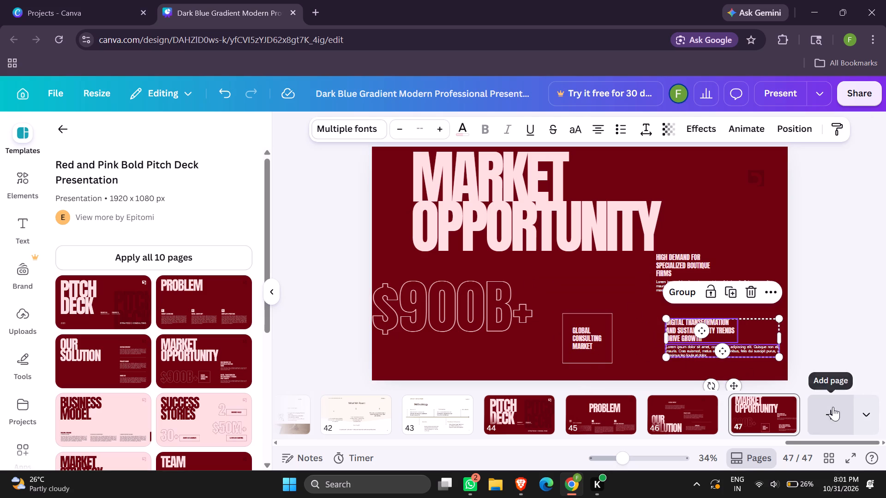
# Add a page after page 47 and apply the pink BUSINESS MODEL template layout to it.
pyautogui.click(820, 416)
pyautogui.click(91, 420)
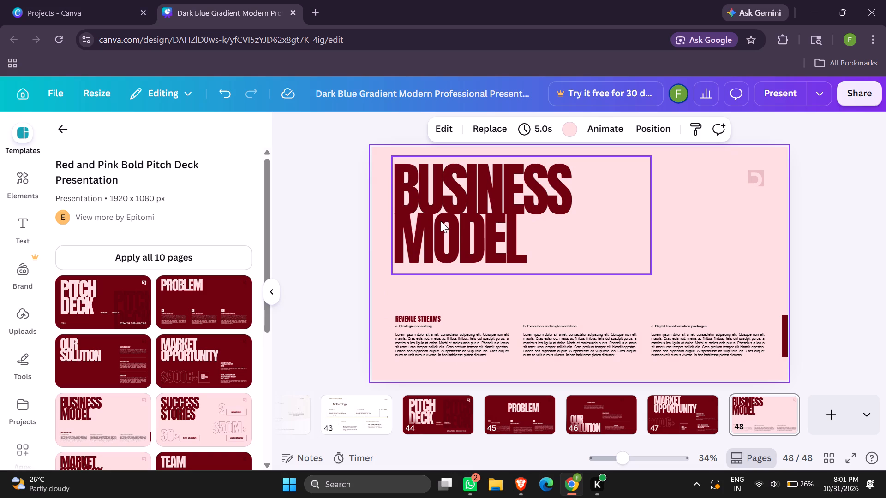
# Move the BUSINESS MODEL heading rightward and slightly up, toward the middle of the page.
pyautogui.moveTo(441, 221); pyautogui.dragTo(484, 218)
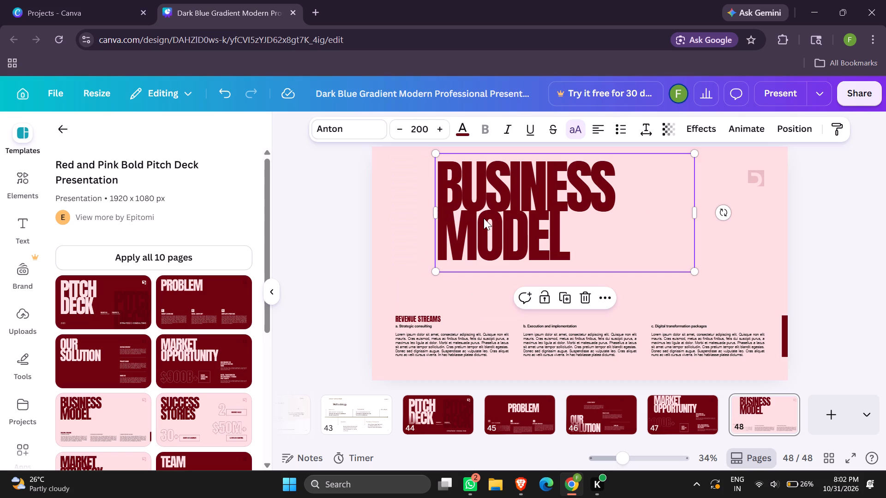
# Move the BUSINESS MODEL heading further rightward and slightly up, to the top middle of the page.
pyautogui.moveTo(484, 218); pyautogui.dragTo(495, 216)
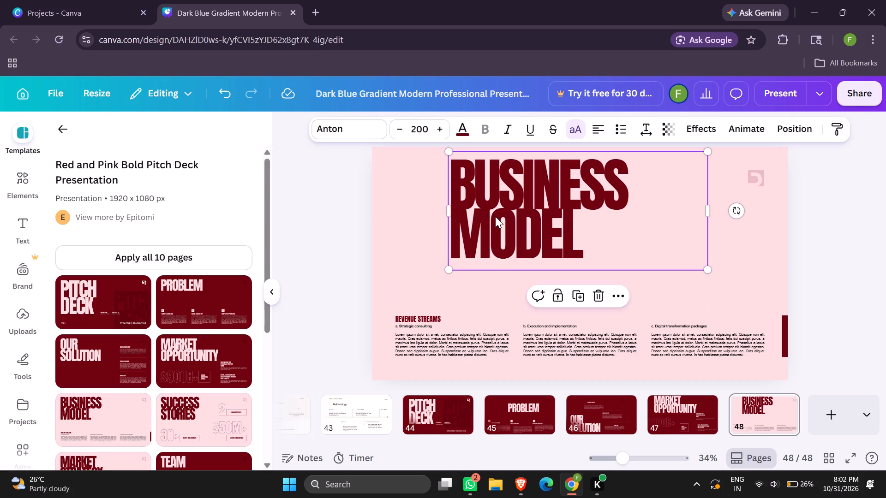
pyautogui.moveTo(495, 216); pyautogui.dragTo(520, 210)
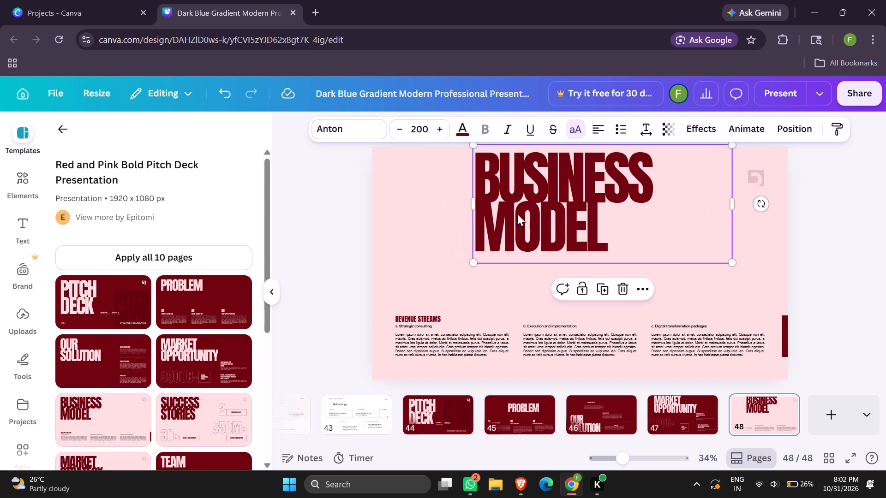
# Stagger the three body paragraphs diagonally: the first at the page's bottom-left corner, the middle one further left, the third above the Digital transformation packages subheading.
pyautogui.moveTo(434, 344); pyautogui.dragTo(441, 327)
pyautogui.moveTo(576, 331); pyautogui.dragTo(568, 327)
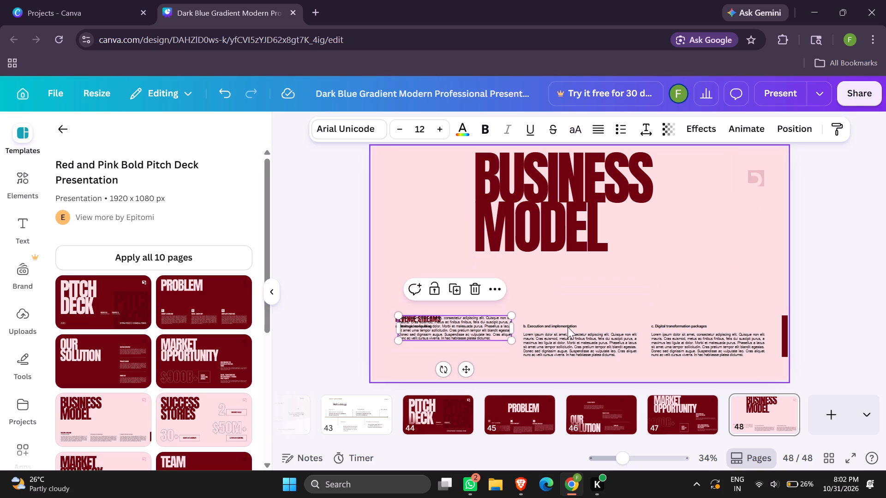
pyautogui.moveTo(568, 327); pyautogui.dragTo(558, 323)
pyautogui.moveTo(673, 319); pyautogui.dragTo(653, 317)
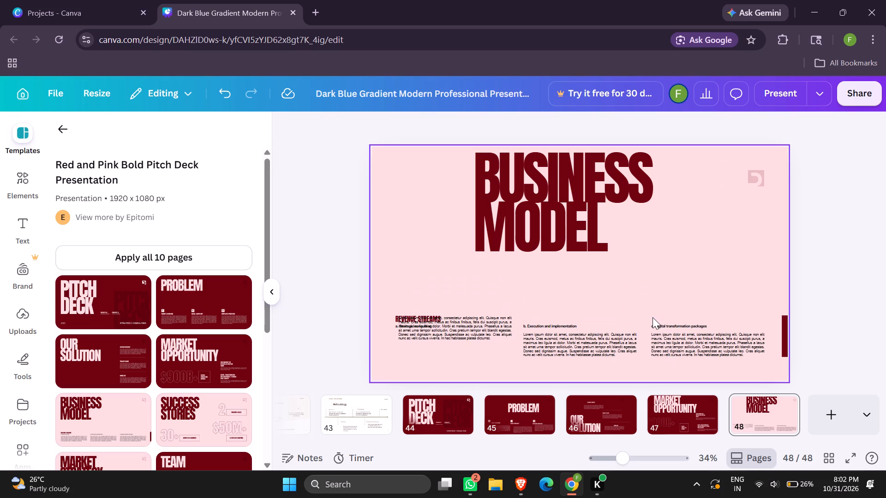
pyautogui.moveTo(697, 344); pyautogui.dragTo(684, 344)
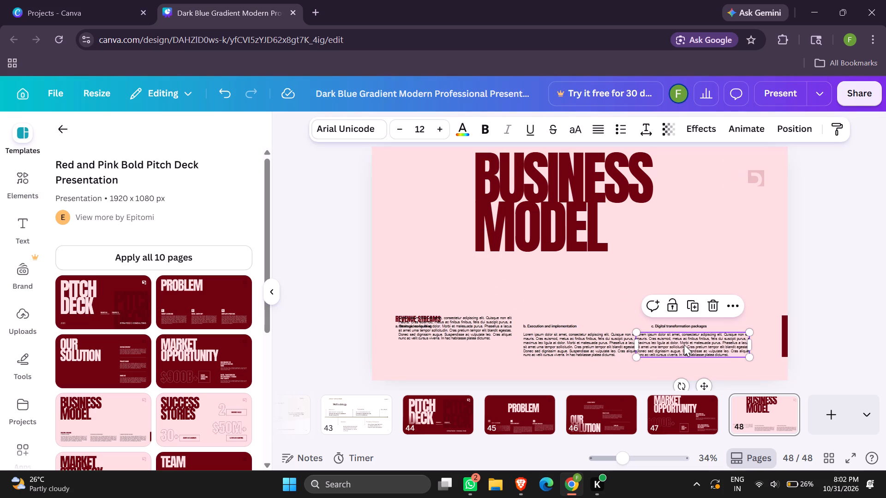
pyautogui.moveTo(621, 362); pyautogui.dragTo(614, 338)
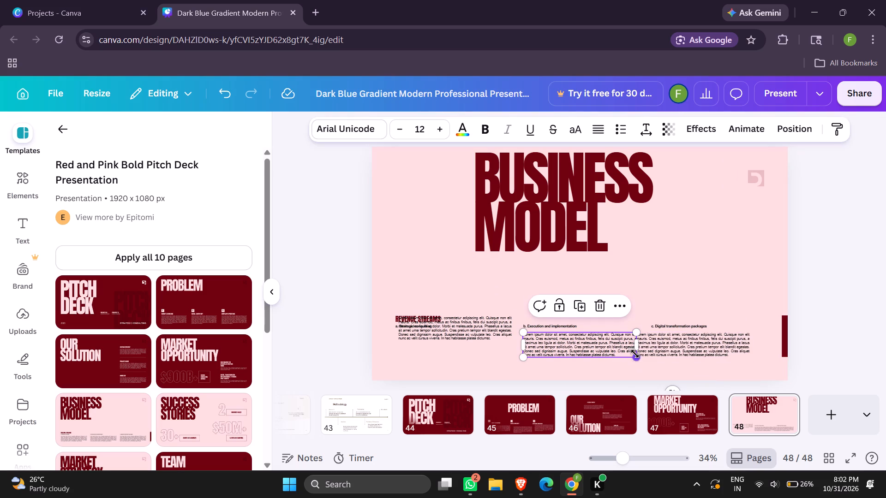
pyautogui.moveTo(618, 351); pyautogui.dragTo(586, 354)
pyautogui.moveTo(678, 358); pyautogui.dragTo(630, 367)
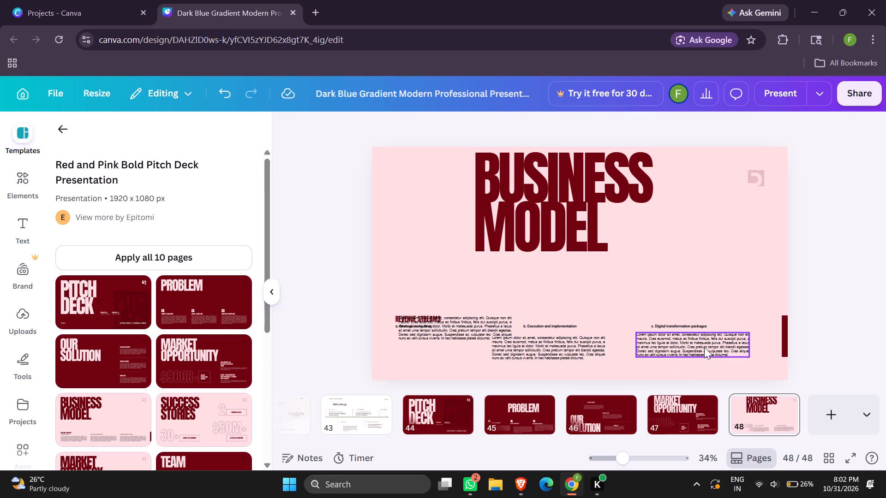
pyautogui.moveTo(704, 347); pyautogui.dragTo(678, 342)
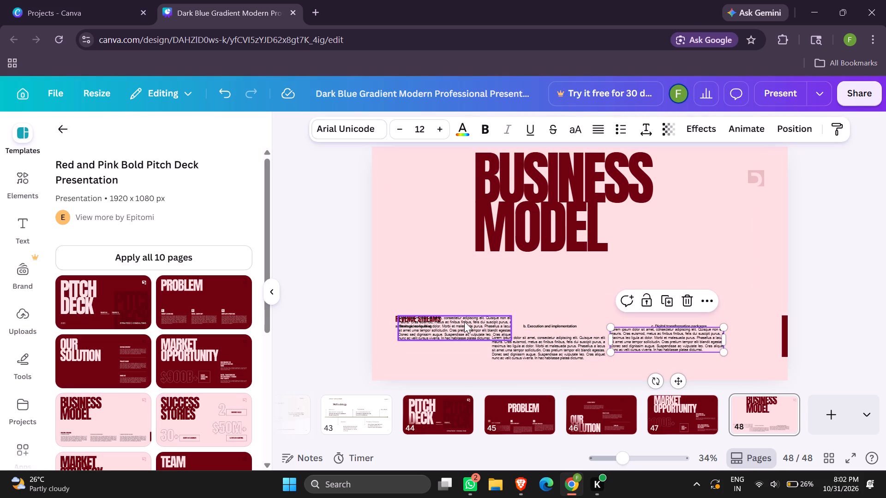
pyautogui.moveTo(460, 321); pyautogui.dragTo(438, 364)
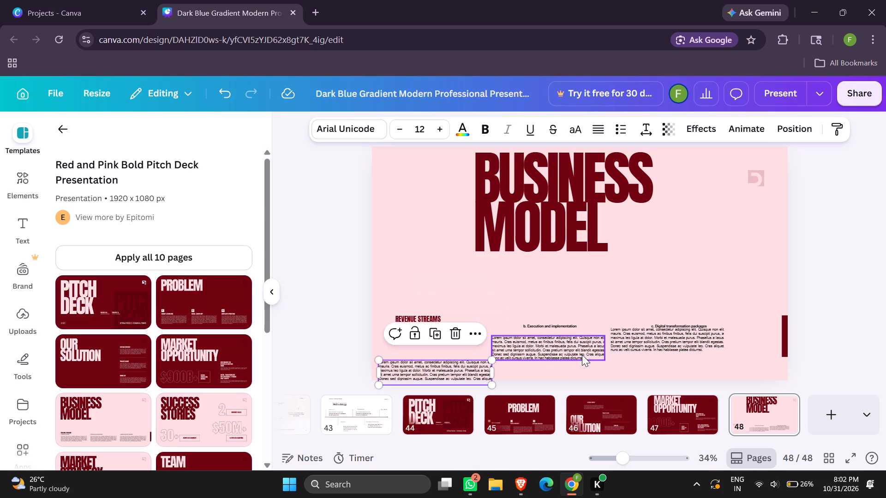
pyautogui.moveTo(582, 355); pyautogui.dragTo(573, 341)
pyautogui.moveTo(666, 341); pyautogui.dragTo(678, 284)
# Move the small logo in the page's upper-right corner slightly leftward and lower.
pyautogui.moveTo(759, 179); pyautogui.dragTo(741, 188)
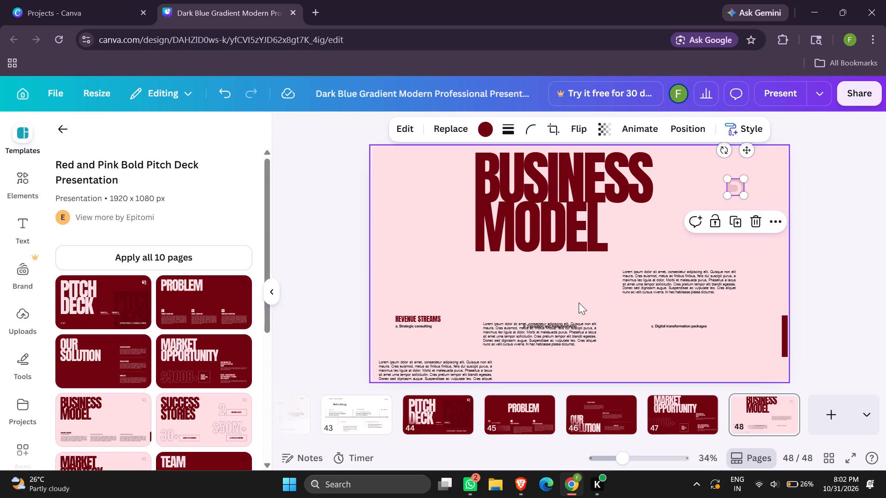
# Shift the third and middle body paragraphs slightly rightward and lower, and select the paragraph at the page's bottom-left corner.
pyautogui.moveTo(673, 293); pyautogui.dragTo(694, 302)
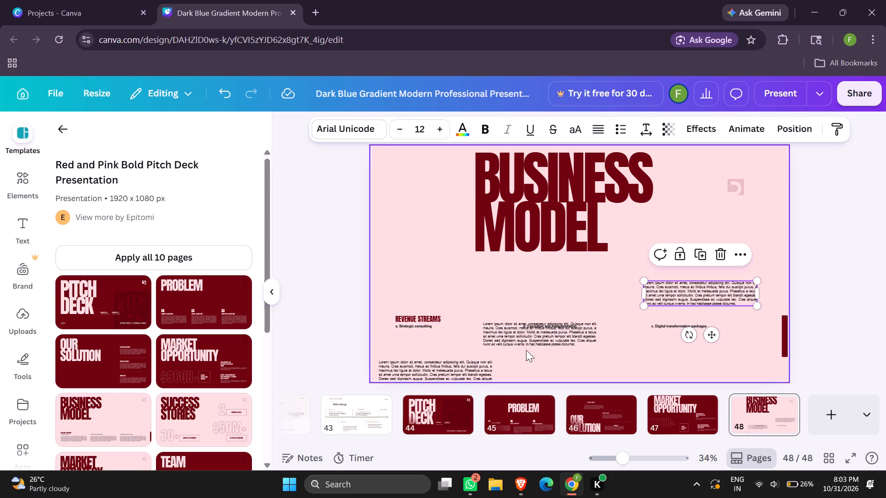
pyautogui.moveTo(542, 334); pyautogui.dragTo(563, 340)
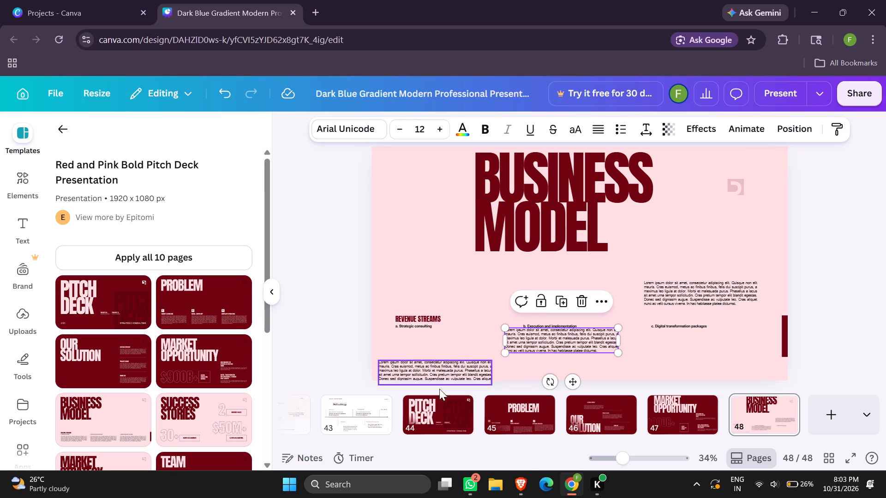
pyautogui.click(400, 371)
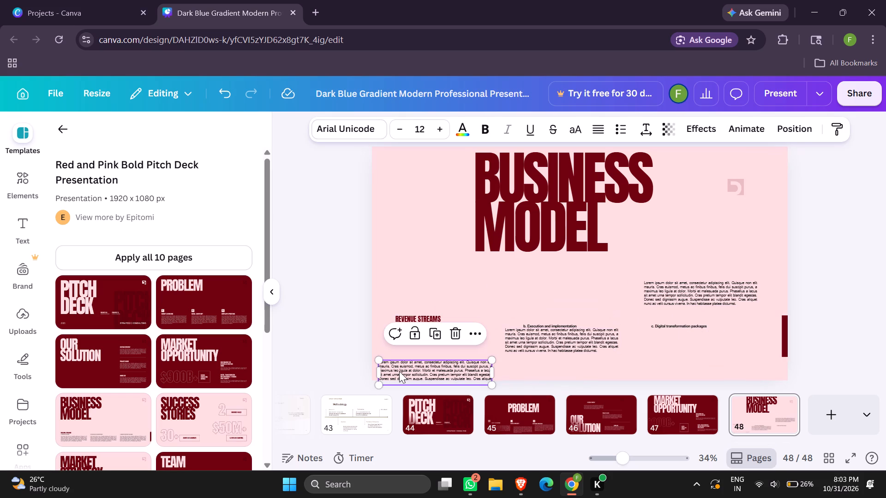
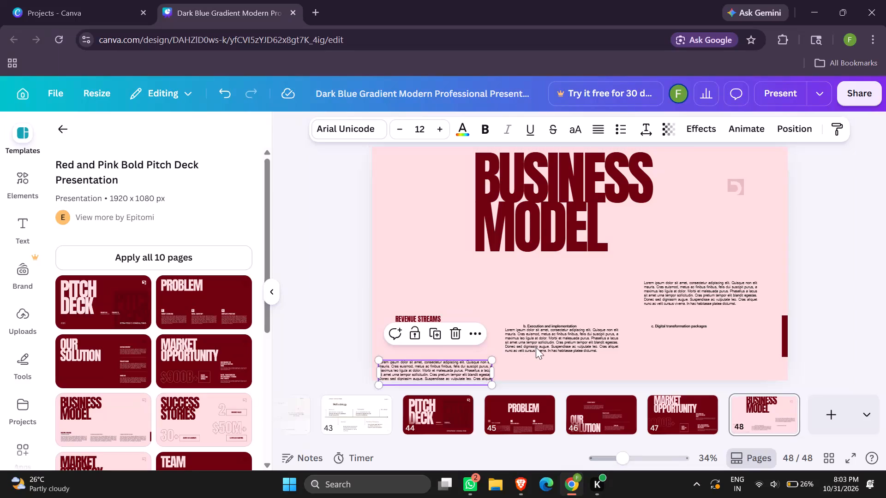
# Shift the middle body paragraph slightly lower and rightward, and the third body paragraph leftward and up, below the heading.
pyautogui.moveTo(536, 347); pyautogui.dragTo(541, 357)
pyautogui.moveTo(681, 298); pyautogui.dragTo(628, 285)
# Move the BUSINESS MODEL heading slightly leftward and the small upper-right logo slightly rightward and lower on the page.
pyautogui.moveTo(589, 211); pyautogui.dragTo(557, 213)
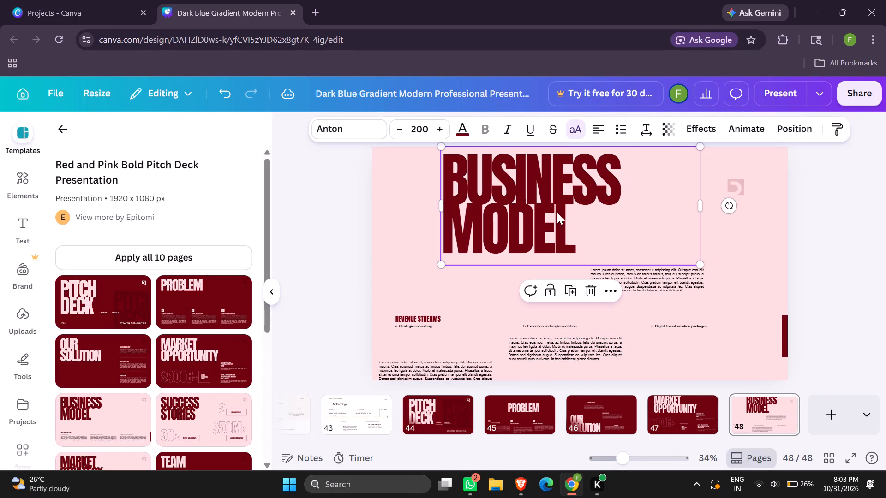
pyautogui.moveTo(732, 186); pyautogui.dragTo(747, 196)
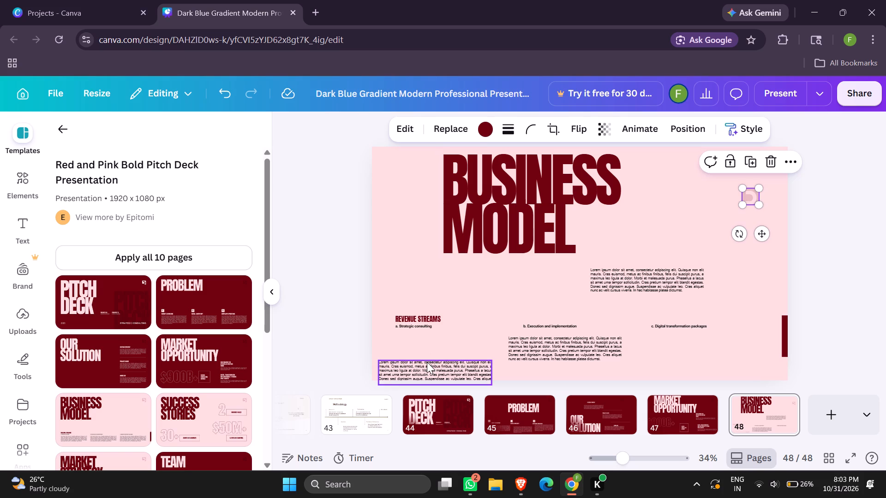
# Nudge the bottom-left body paragraph slightly rightward and up, and move the middle paragraph further rightward and lower.
pyautogui.click(427, 362)
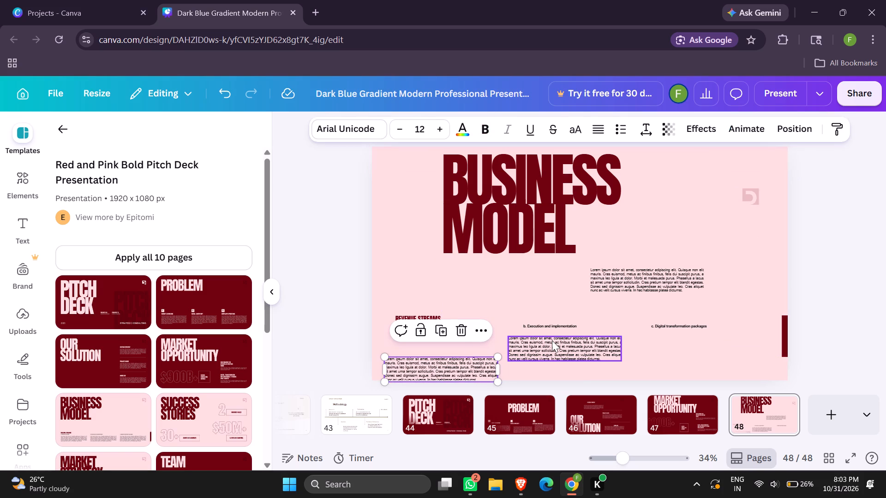
pyautogui.moveTo(552, 340); pyautogui.dragTo(577, 352)
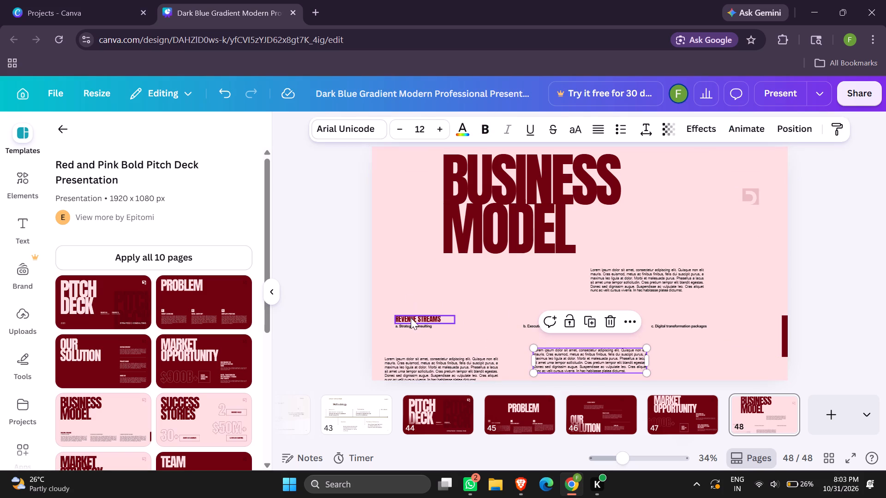
# Nudge the REVENUE STREAMS label slightly rightward and up, and move the Execution and implementation subheading leftward and slightly up.
pyautogui.moveTo(411, 320); pyautogui.dragTo(415, 316)
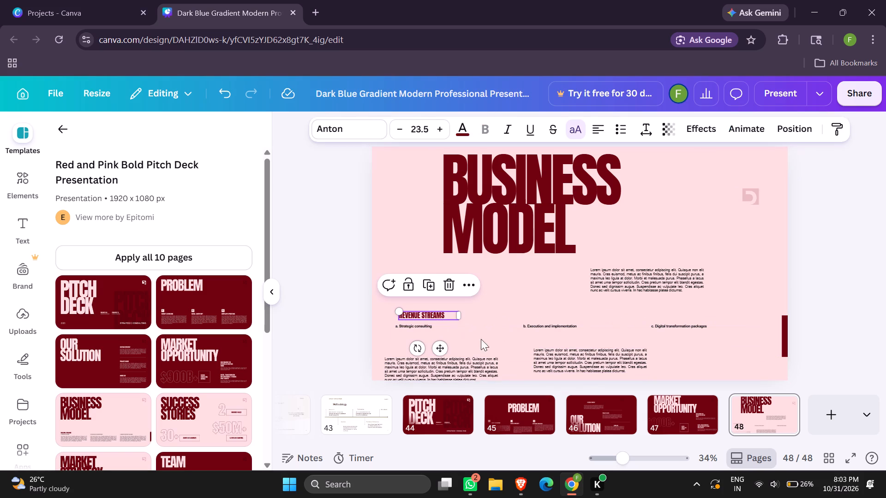
pyautogui.moveTo(537, 326); pyautogui.dragTo(517, 324)
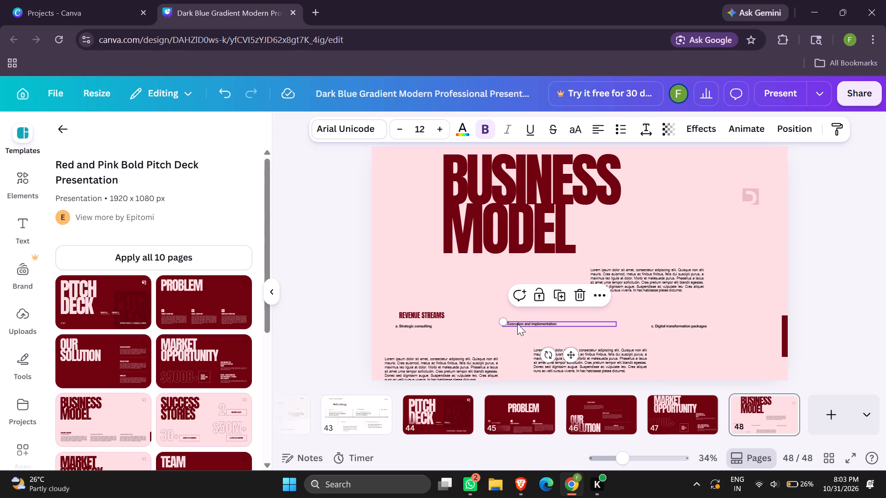
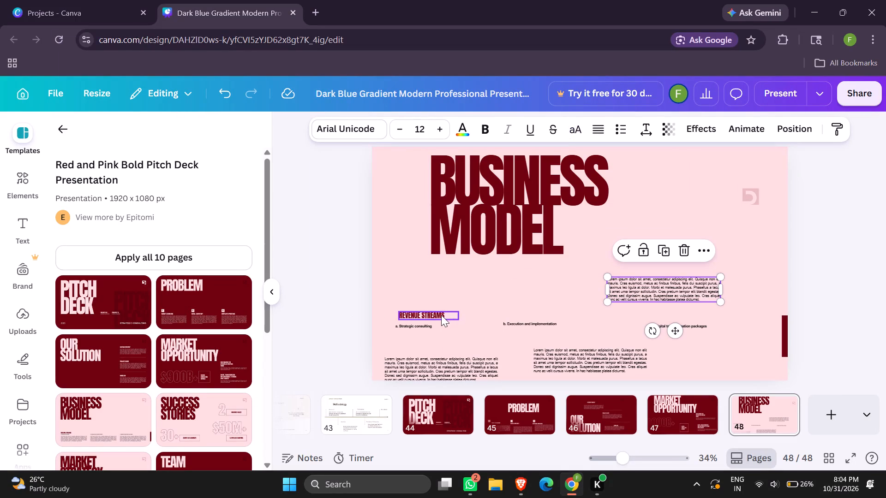
# Move the BUSINESS MODEL heading, REVENUE STREAMS label and Strategic consulting subheading together rightward and up on the page.
pyautogui.moveTo(406, 202); pyautogui.dragTo(433, 344)
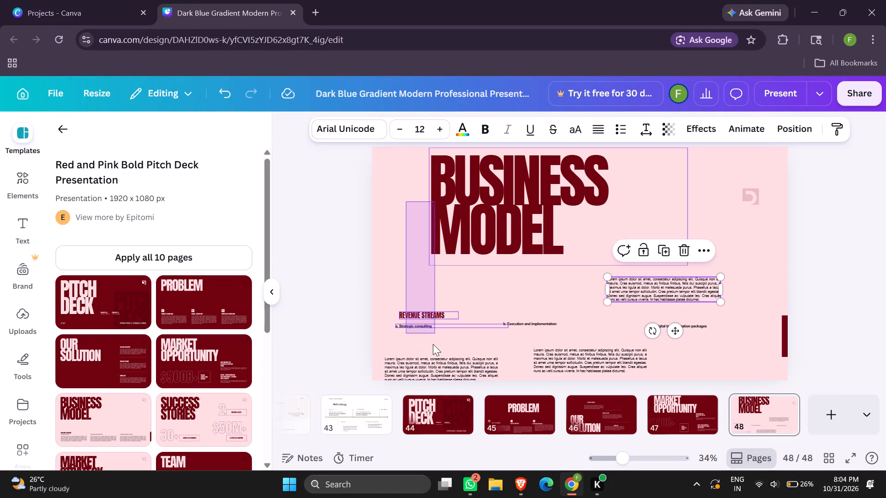
pyautogui.moveTo(433, 344); pyautogui.dragTo(431, 354)
pyautogui.moveTo(474, 240); pyautogui.dragTo(442, 237)
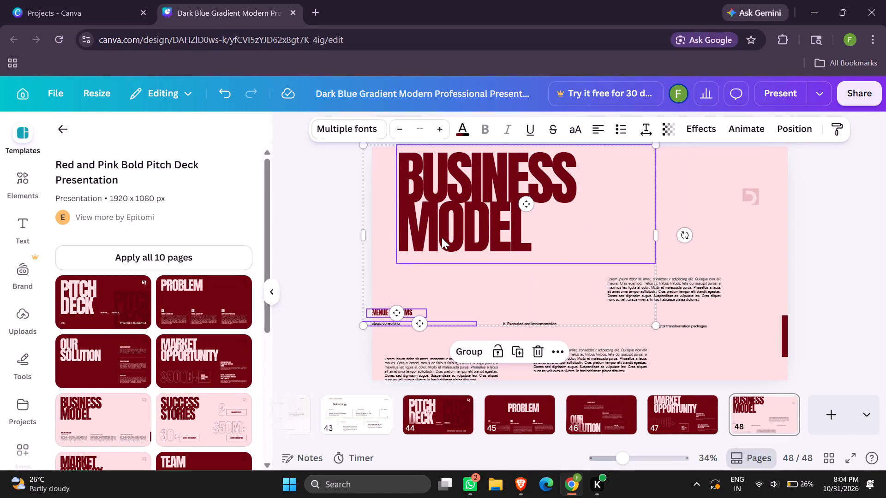
pyautogui.moveTo(471, 239); pyautogui.dragTo(507, 235)
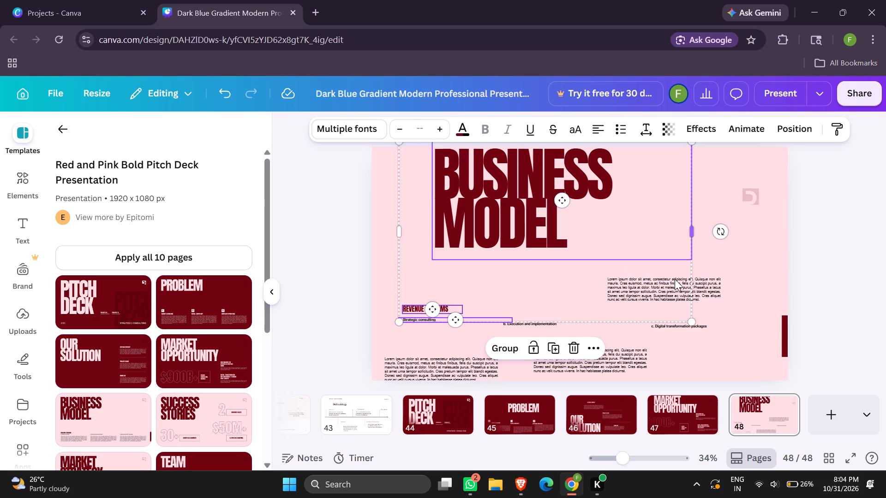
pyautogui.moveTo(663, 291); pyautogui.dragTo(643, 295)
pyautogui.moveTo(643, 295); pyautogui.dragTo(641, 304)
pyautogui.moveTo(611, 247); pyautogui.dragTo(664, 214)
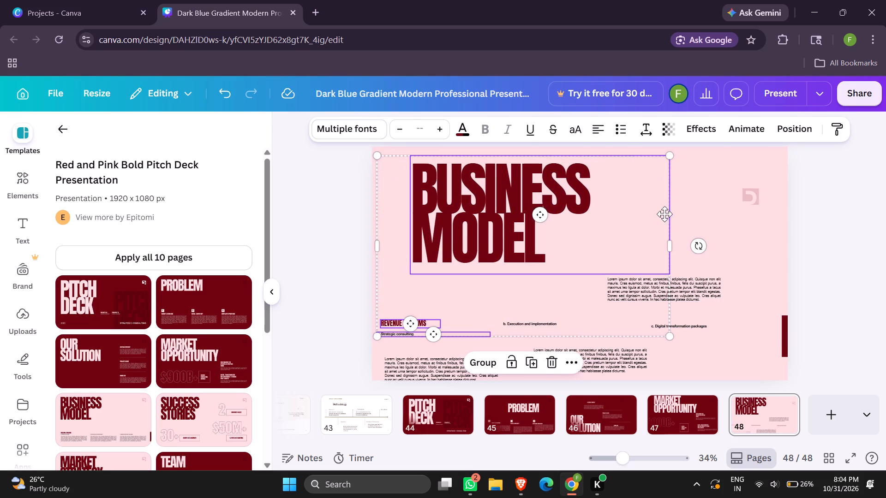
pyautogui.moveTo(664, 214); pyautogui.dragTo(646, 217)
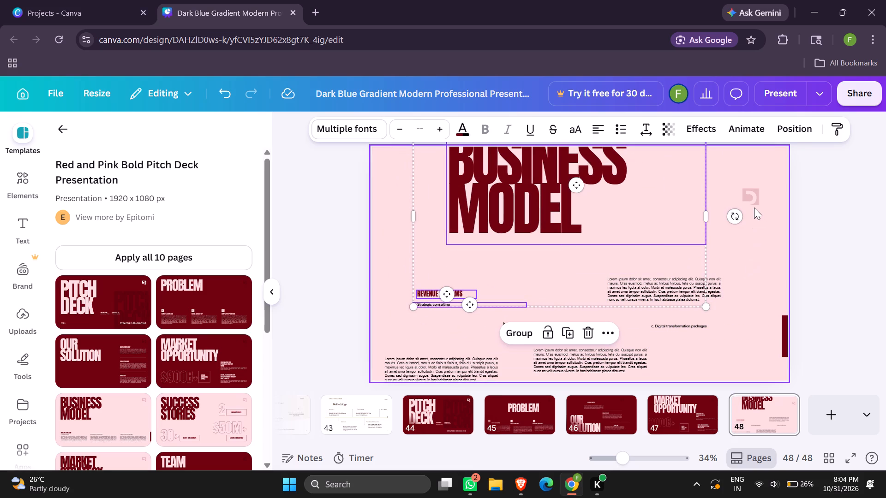
# Lower the small upper-right logo and bring the BUSINESS MODEL heading down so it sits fully on the page.
pyautogui.moveTo(753, 194); pyautogui.dragTo(757, 230)
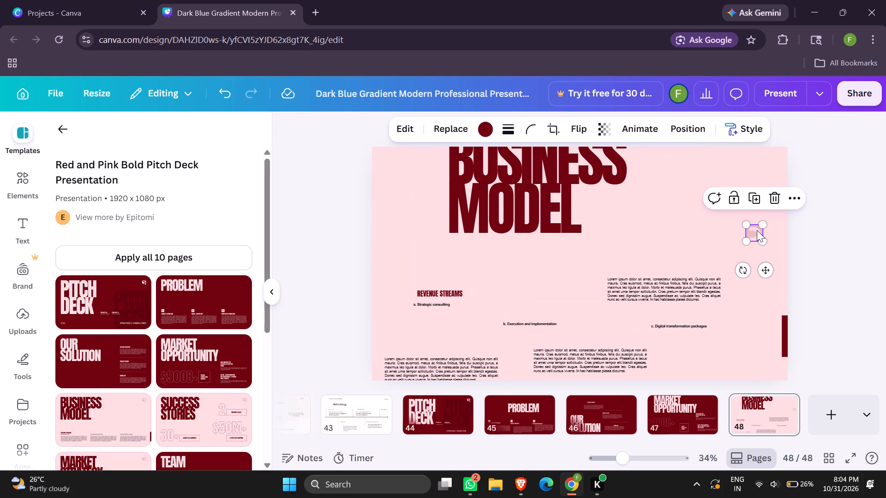
pyautogui.moveTo(690, 272); pyautogui.dragTo(701, 252)
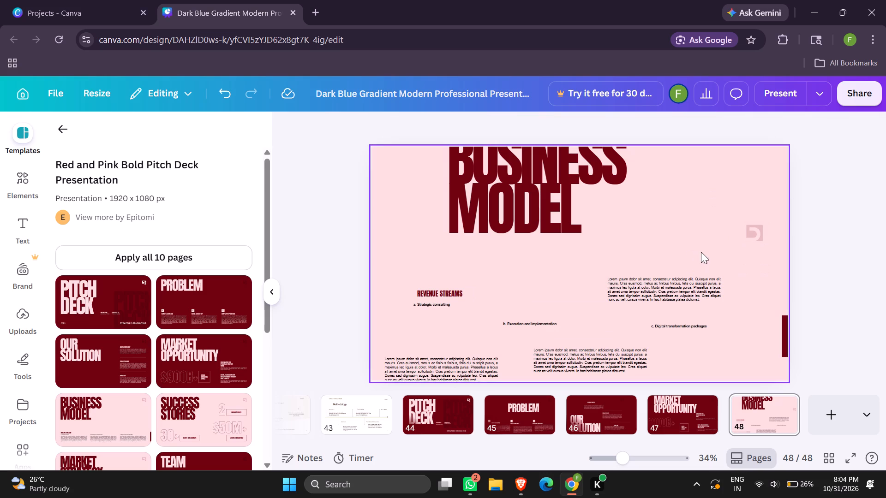
pyautogui.moveTo(647, 238); pyautogui.dragTo(646, 267)
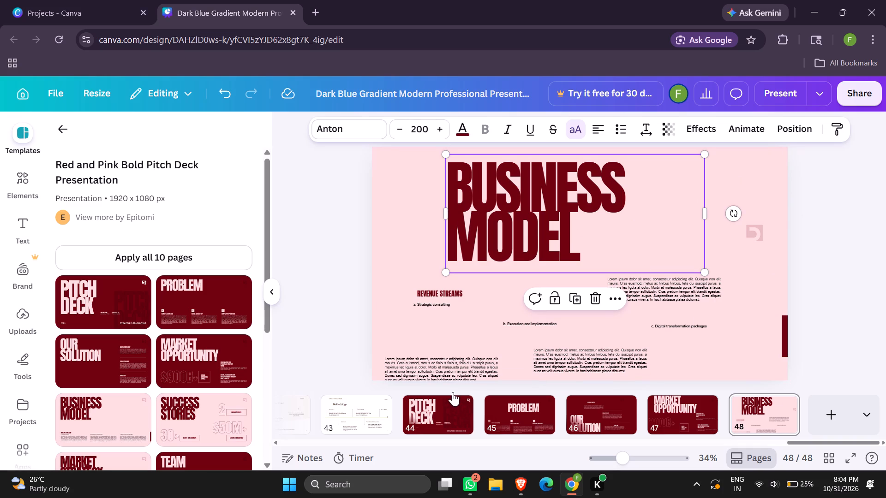
# Nudge the two bottom body paragraphs rightward and slightly up, and the third body paragraph below the heading slightly leftward.
pyautogui.moveTo(452, 363); pyautogui.dragTo(470, 358)
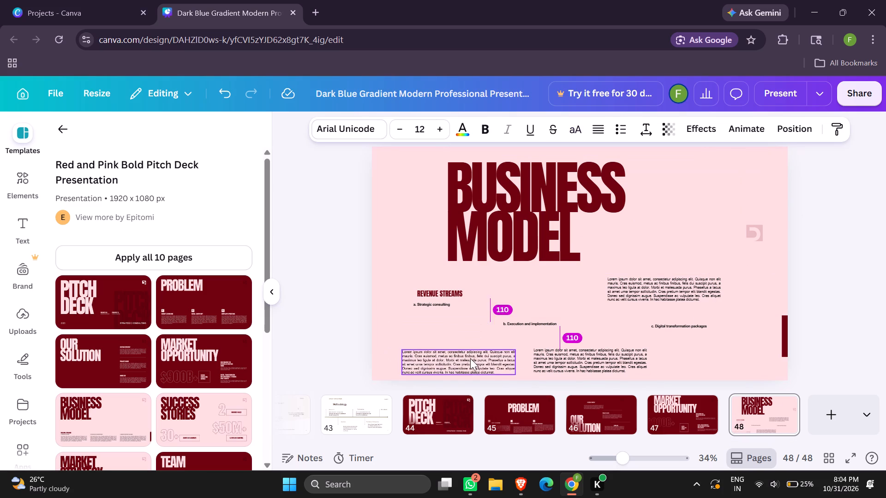
pyautogui.moveTo(566, 364); pyautogui.dragTo(587, 360)
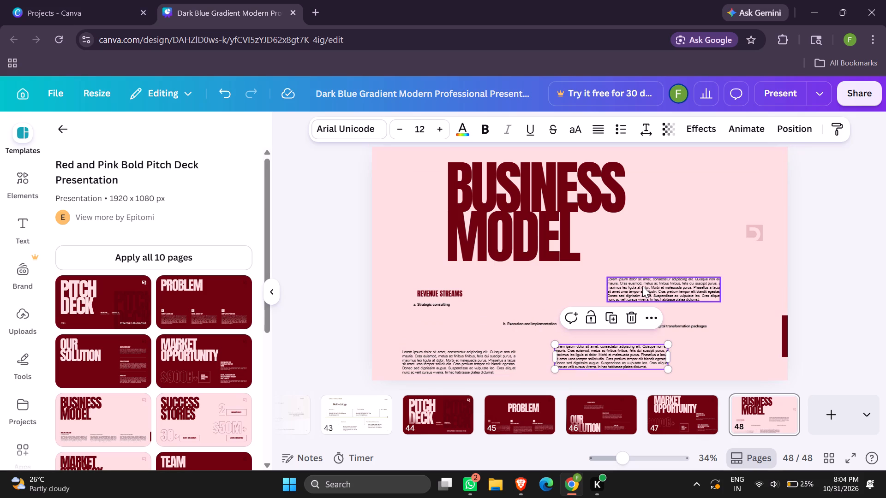
pyautogui.moveTo(642, 286); pyautogui.dragTo(633, 286)
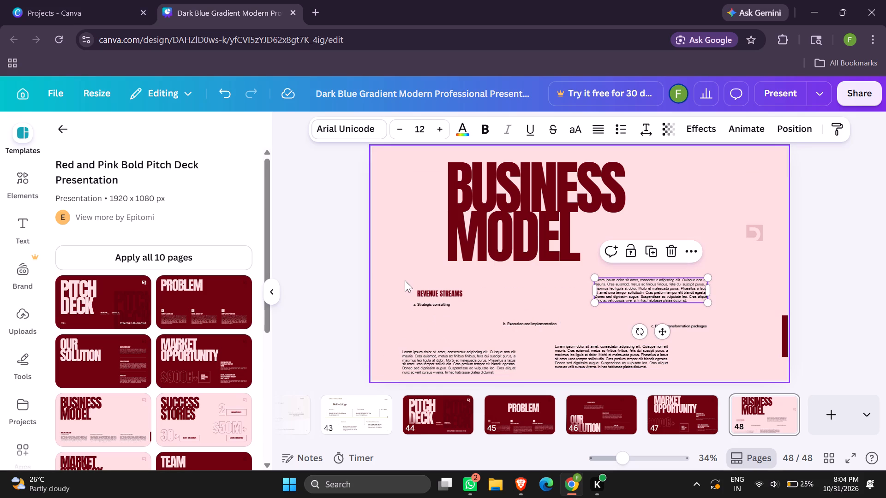
# Move the REVENUE STREAMS label and Strategic consulting subheading together slightly leftward and up.
pyautogui.moveTo(405, 280); pyautogui.dragTo(461, 313)
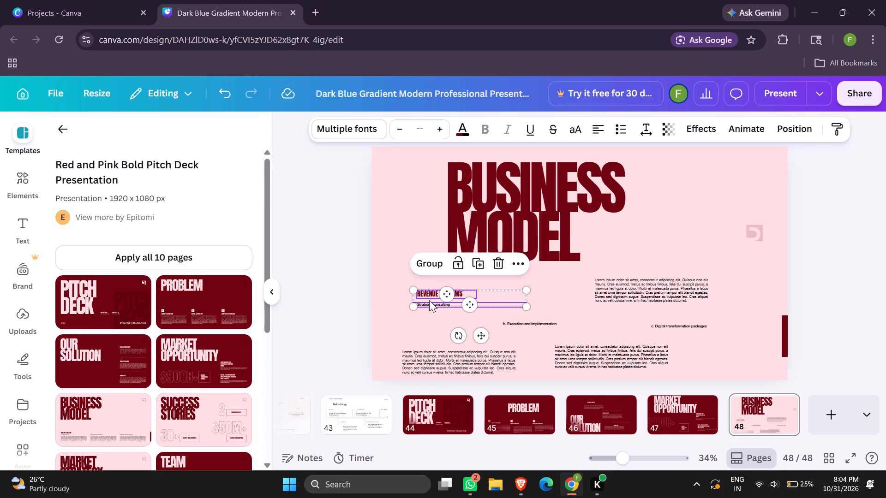
pyautogui.moveTo(426, 299); pyautogui.dragTo(412, 289)
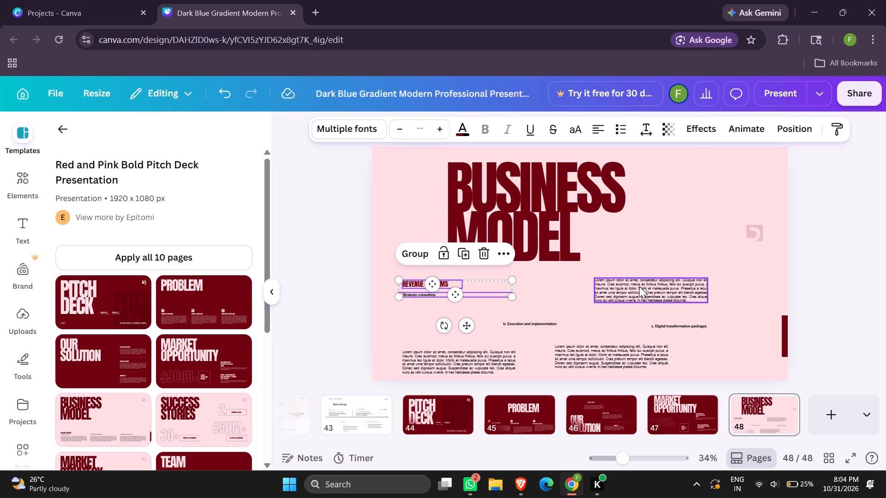
# Shift the upper paragraph and Digital transformation packages subheading leftward, and both bottom paragraphs rightward, aligning the two right-hand paragraphs.
pyautogui.moveTo(639, 286); pyautogui.dragTo(631, 287)
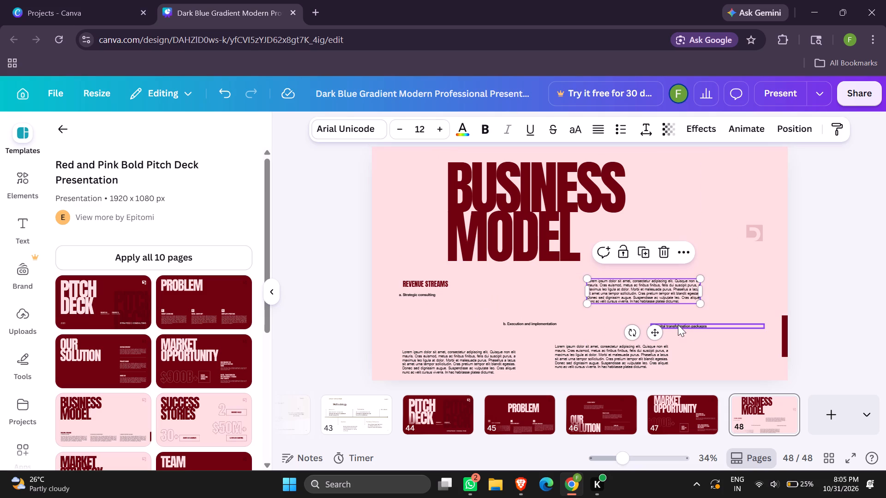
pyautogui.moveTo(678, 325); pyautogui.dragTo(664, 324)
pyautogui.moveTo(602, 358); pyautogui.dragTo(632, 355)
pyautogui.moveTo(476, 360); pyautogui.dragTo(478, 360)
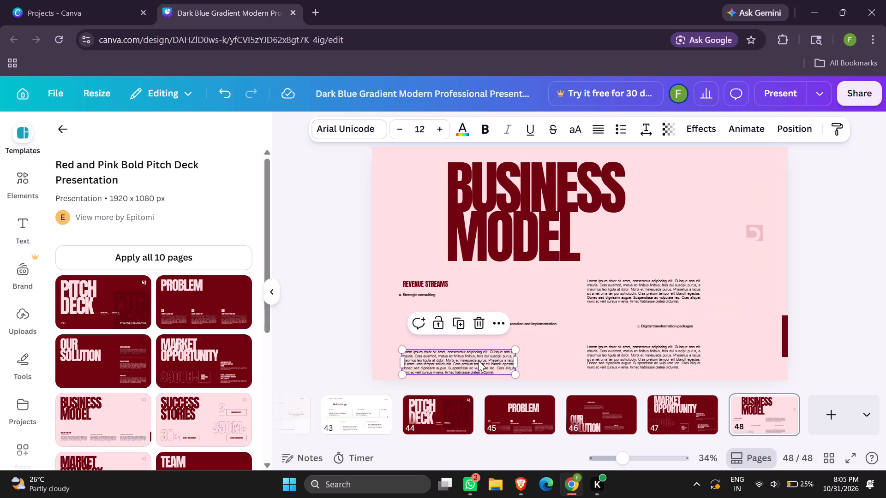
pyautogui.moveTo(478, 360); pyautogui.dragTo(507, 360)
# Move the REVENUE STREAMS label and Strategic consulting subheading together rightward, left-aligned with the bottom-left paragraph.
pyautogui.moveTo(397, 260); pyautogui.dragTo(400, 265)
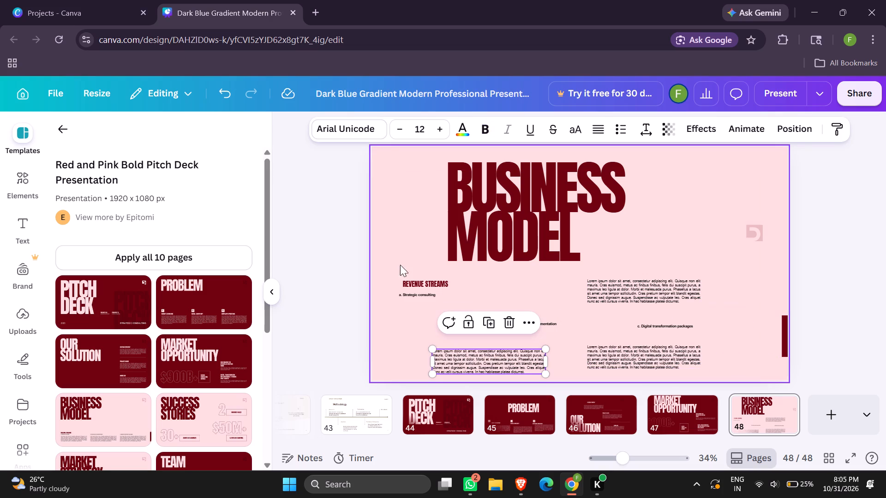
pyautogui.moveTo(400, 265); pyautogui.dragTo(418, 303)
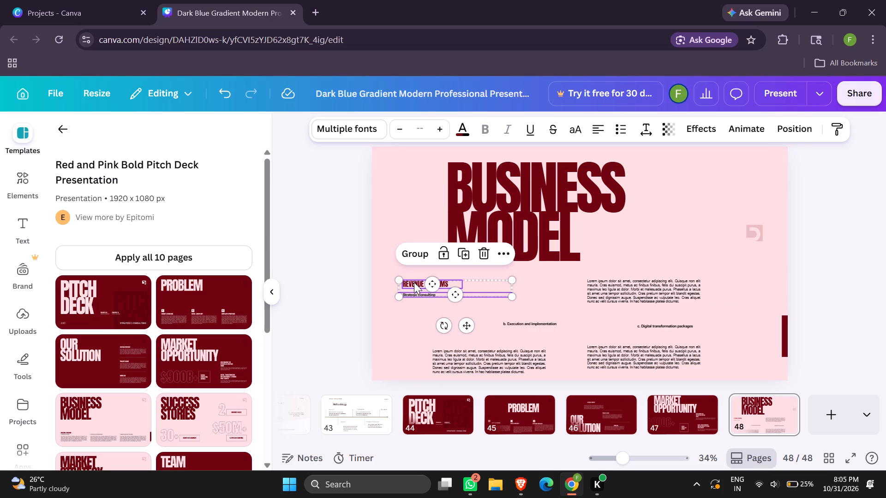
pyautogui.moveTo(414, 283); pyautogui.dragTo(441, 277)
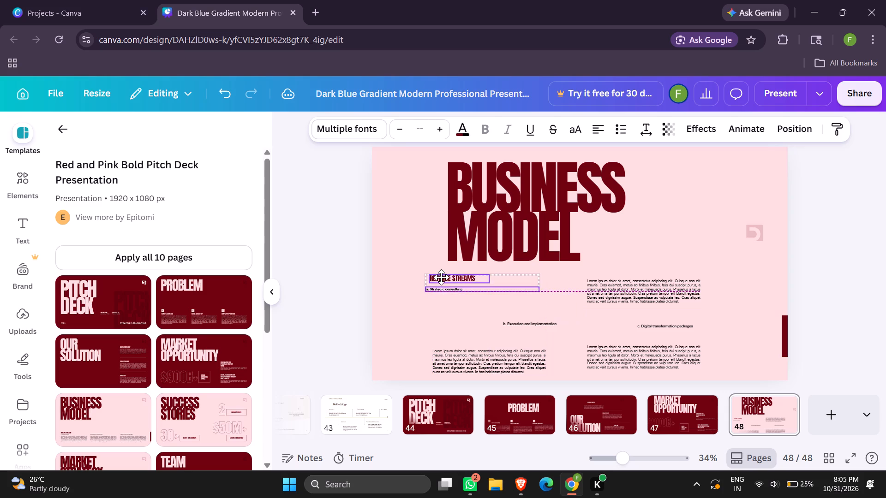
pyautogui.moveTo(441, 277); pyautogui.dragTo(449, 283)
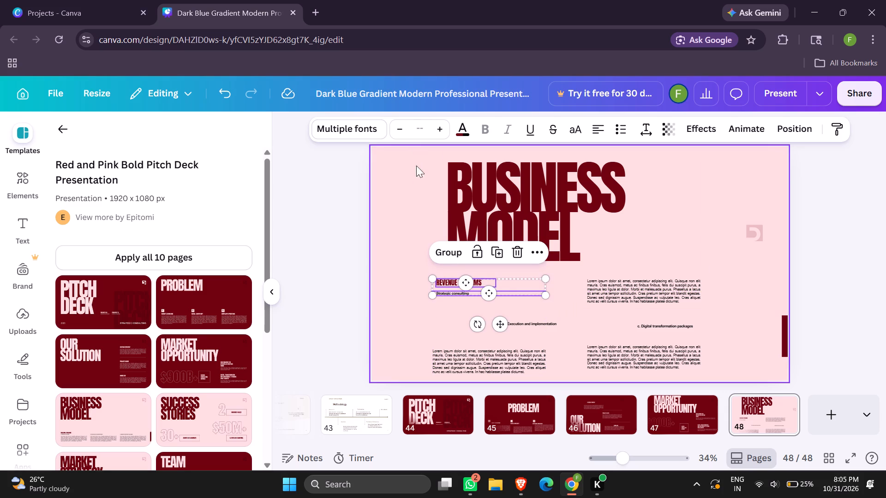
# Move the BUSINESS MODEL heading leftward and slightly up on the page.
pyautogui.click(415, 186)
pyautogui.moveTo(415, 186); pyautogui.dragTo(501, 199)
pyautogui.moveTo(494, 198); pyautogui.dragTo(477, 197)
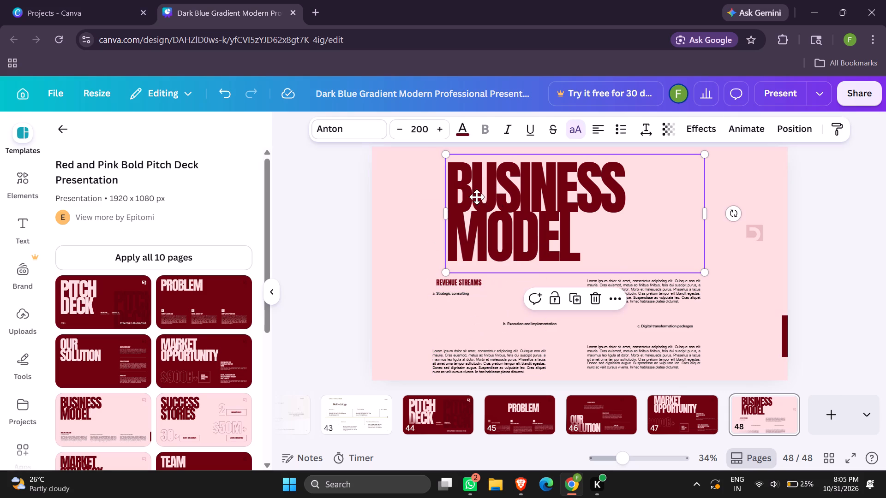
pyautogui.moveTo(477, 197); pyautogui.dragTo(456, 195)
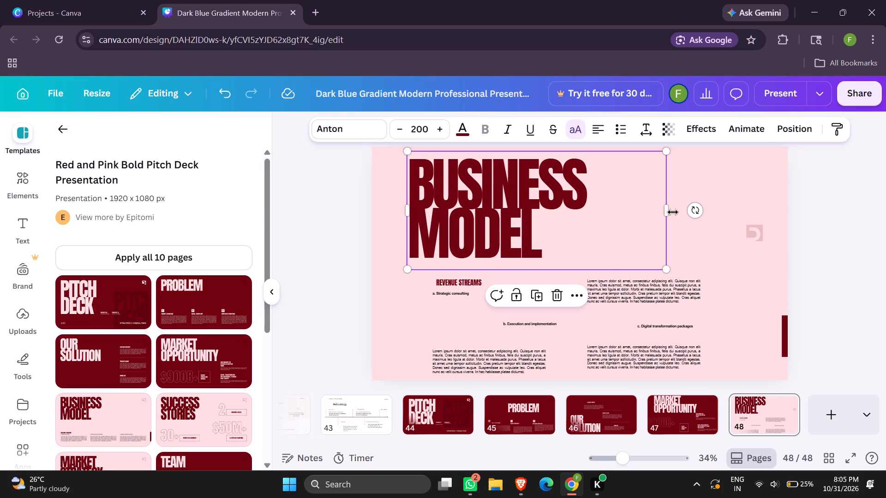
# Shift the upper-right paragraph rightward, and move the Digital transformation packages subheading with its lower paragraph rightward and slightly down to match.
pyautogui.moveTo(661, 284); pyautogui.dragTo(678, 282)
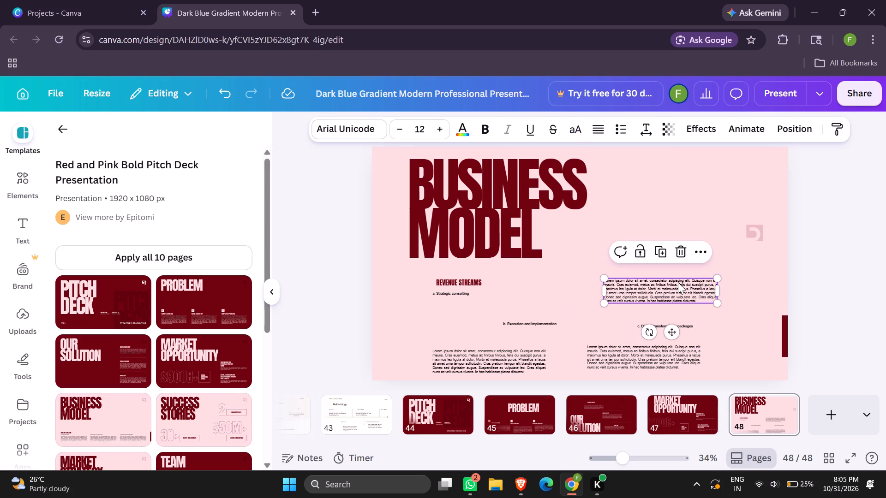
pyautogui.moveTo(715, 355); pyautogui.dragTo(682, 331)
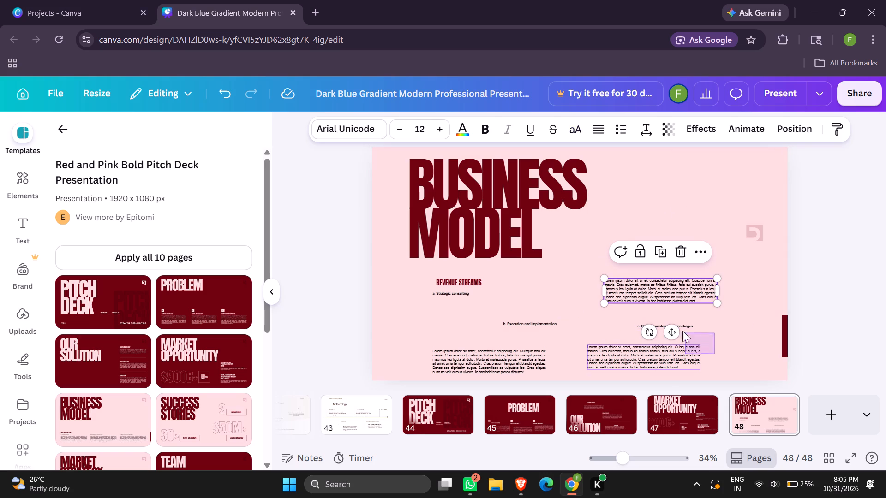
pyautogui.moveTo(682, 331); pyautogui.dragTo(679, 322)
pyautogui.moveTo(668, 348); pyautogui.dragTo(684, 350)
# Move the Execution and implementation subheading and the bottom-left paragraph together leftward and slightly up.
pyautogui.moveTo(508, 309); pyautogui.dragTo(528, 356)
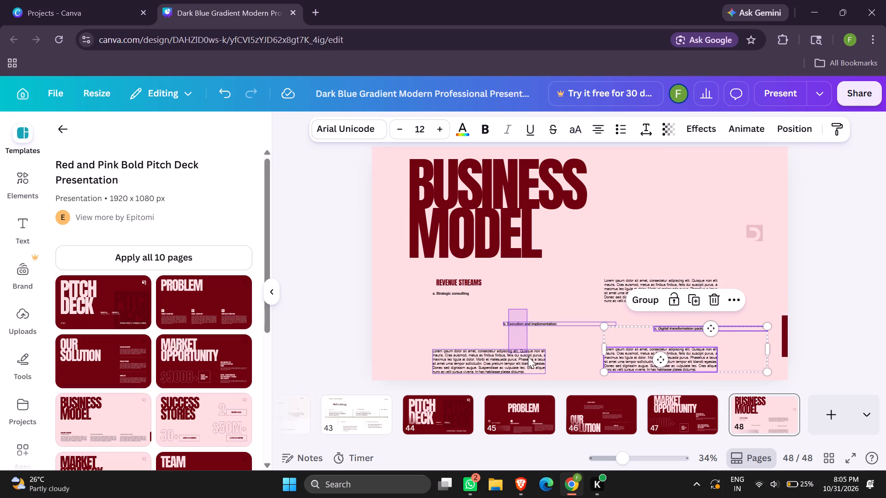
pyautogui.moveTo(528, 356); pyautogui.dragTo(535, 365)
pyautogui.moveTo(535, 365); pyautogui.dragTo(514, 353)
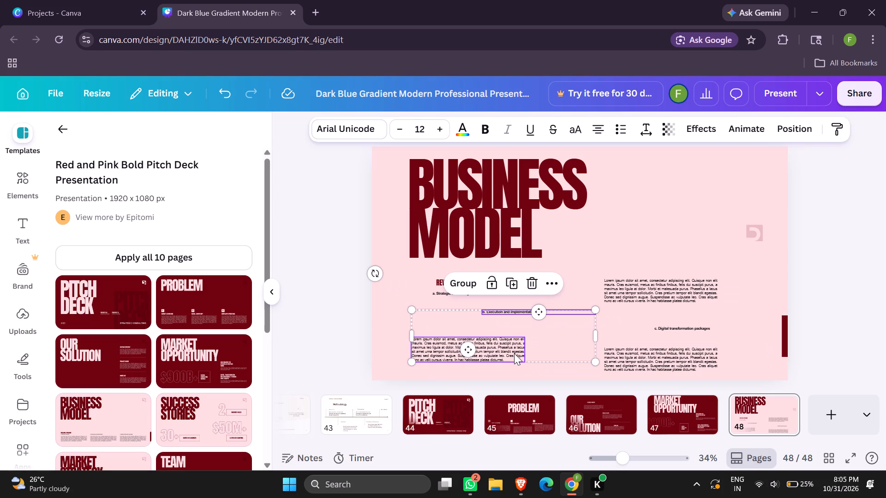
pyautogui.moveTo(485, 364); pyautogui.dragTo(518, 355)
pyautogui.moveTo(518, 355); pyautogui.dragTo(521, 355)
# Add a new page after BUSINESS MODEL and apply the SUCCESS STORIES template layout to it.
pyautogui.click(825, 415)
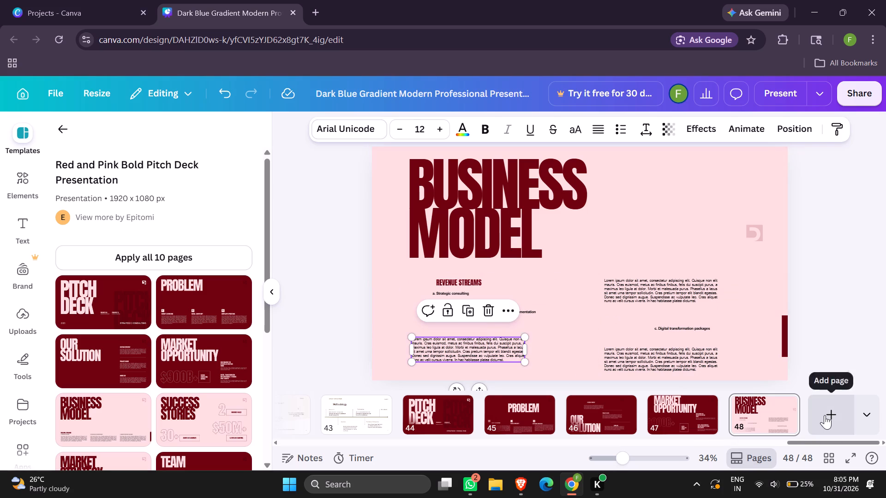
pyautogui.click(223, 409)
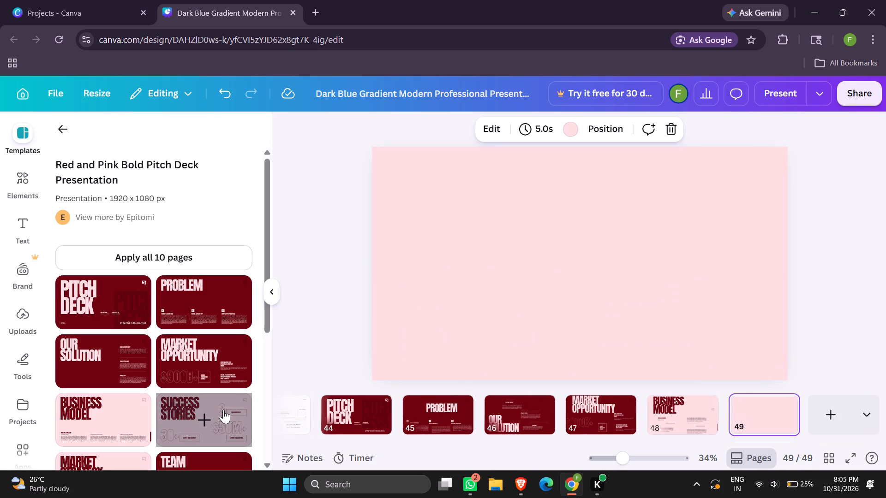
# Reposition the SUCCESS STORIES heading rightward, near the top of the page.
pyautogui.moveTo(443, 226); pyautogui.dragTo(490, 238)
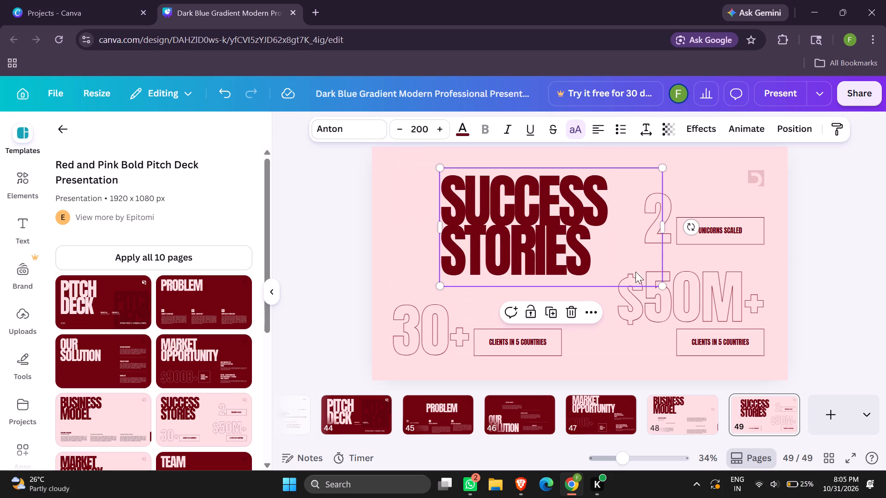
pyautogui.moveTo(652, 275); pyautogui.dragTo(635, 264)
pyautogui.moveTo(565, 379); pyautogui.dragTo(560, 365)
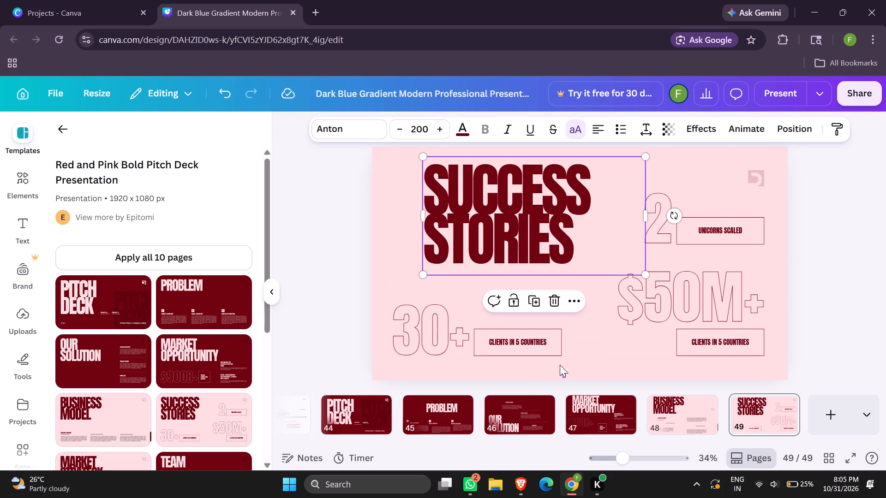
pyautogui.moveTo(560, 365); pyautogui.dragTo(556, 359)
# Move the $50M+ figure leftward and slightly up, and the 30+ figure slightly rightward and up.
pyautogui.moveTo(702, 317); pyautogui.dragTo(677, 308)
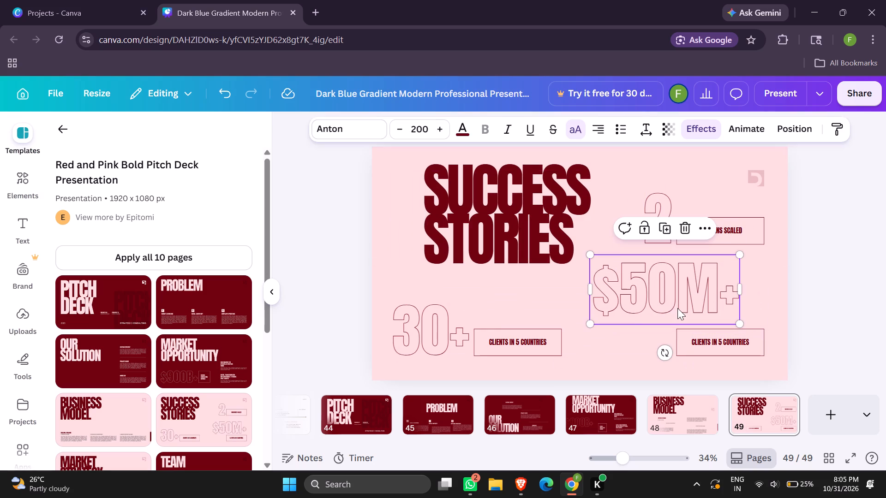
pyautogui.moveTo(512, 419); pyautogui.dragTo(545, 406)
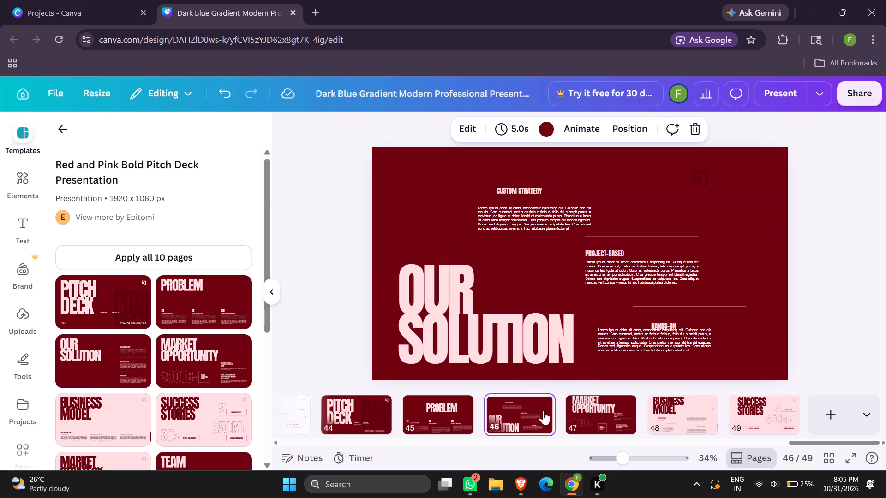
pyautogui.click(740, 407)
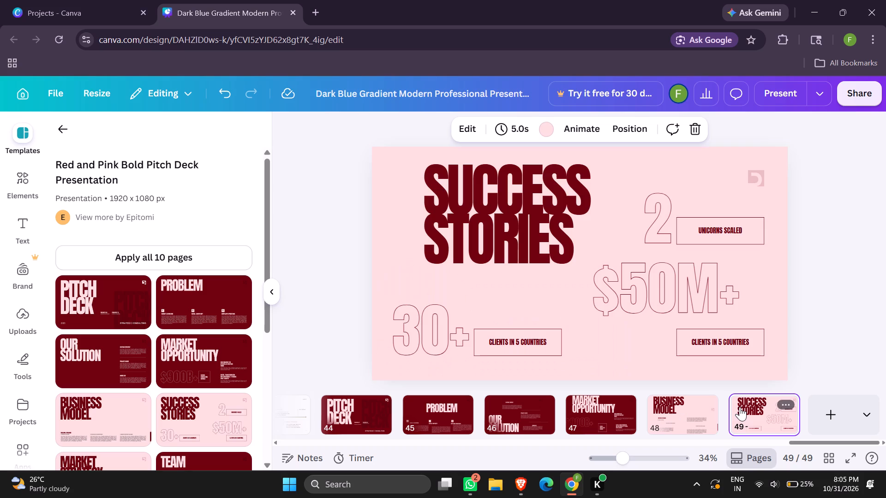
pyautogui.moveTo(451, 314); pyautogui.dragTo(460, 305)
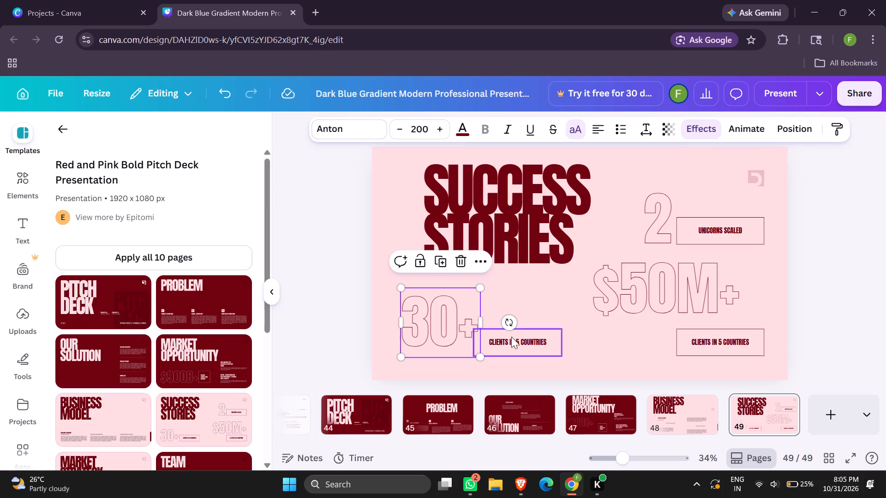
# Move the CLIENTS IN 5 COUNTRIES caption beside the 30+ figure slightly leftward and up within its frame.
pyautogui.click(513, 337)
pyautogui.moveTo(513, 337); pyautogui.dragTo(508, 331)
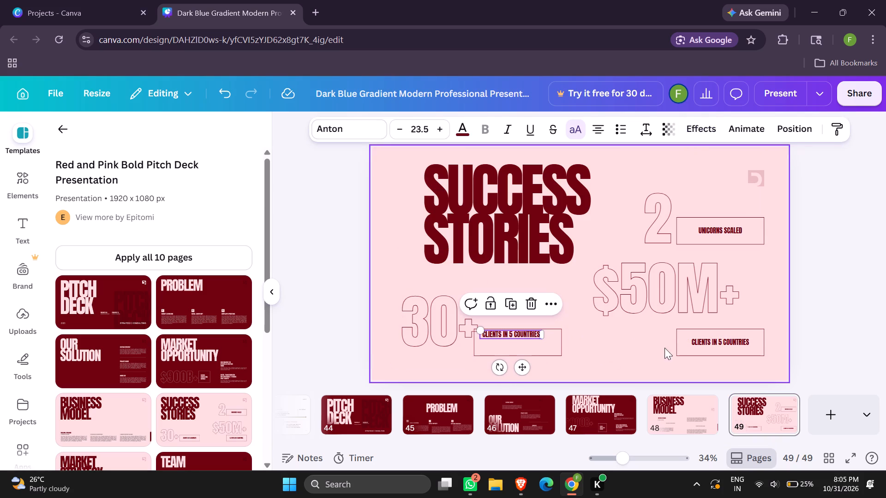
# Shift the empty outline frame around the caption below $50M+ and the $50M+ figure itself leftward and slightly down.
pyautogui.moveTo(704, 350); pyautogui.dragTo(688, 356)
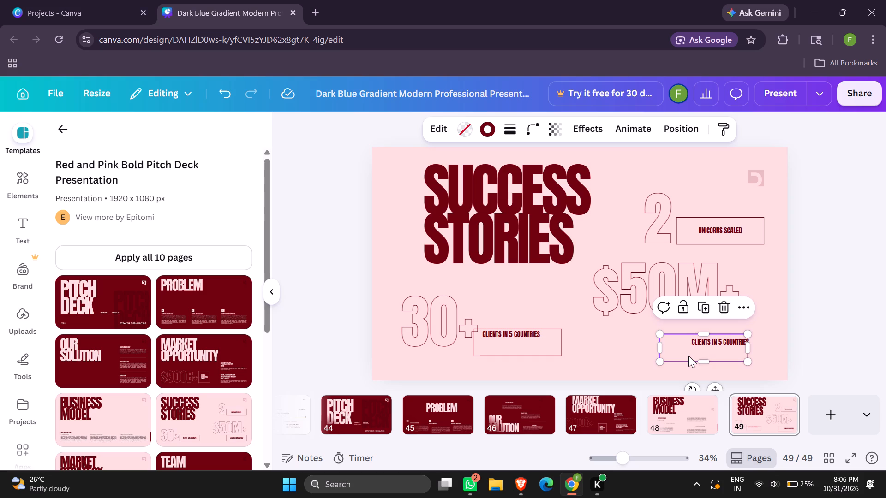
pyautogui.moveTo(644, 282); pyautogui.dragTo(634, 285)
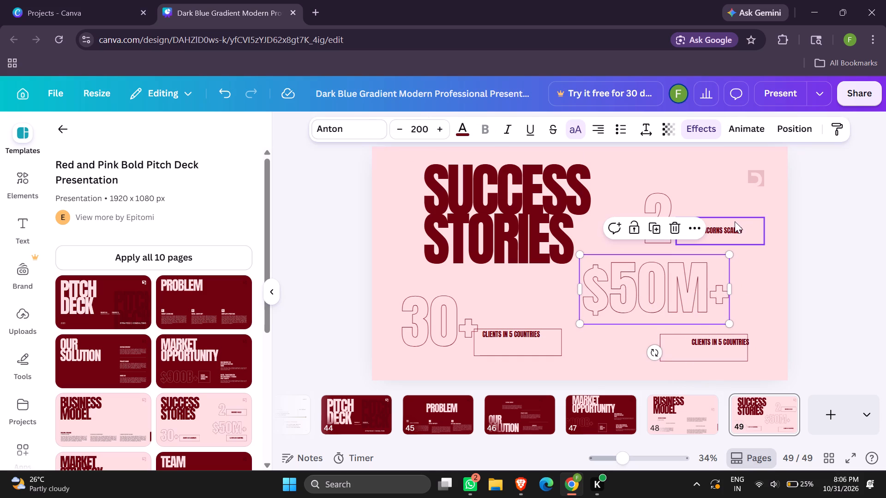
# Move the outline frame around UNICORNS SCALED slightly rightward and up, and the 2 figure leftward.
pyautogui.moveTo(739, 221); pyautogui.dragTo(751, 217)
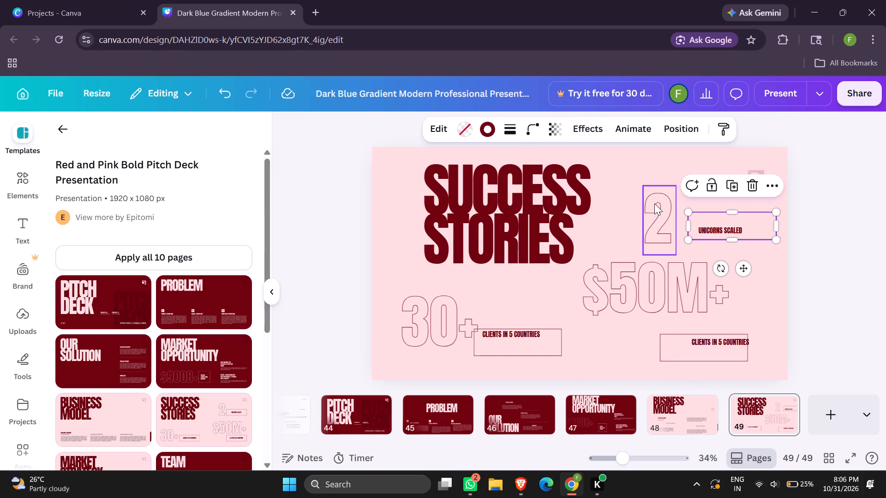
pyautogui.moveTo(654, 203); pyautogui.dragTo(639, 204)
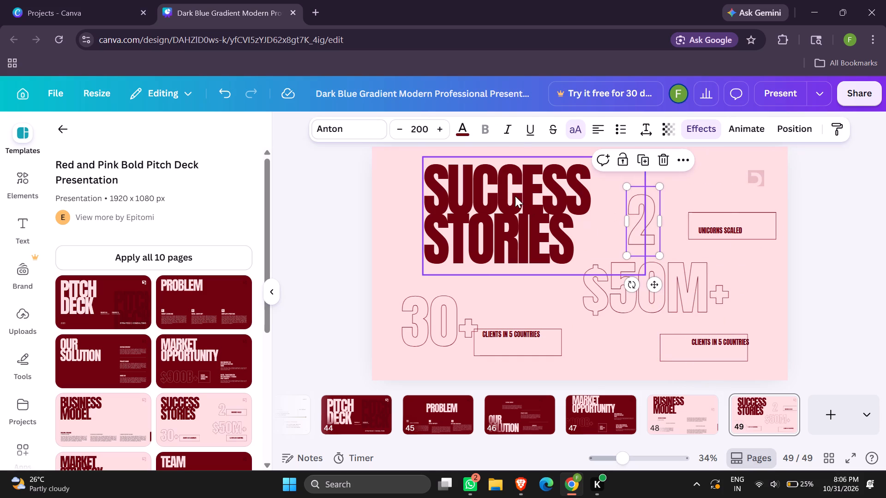
# Move the SUCCESS STORIES heading rightward and down, and nudge the 30+ figure slightly down.
pyautogui.moveTo(516, 196); pyautogui.dragTo(533, 215)
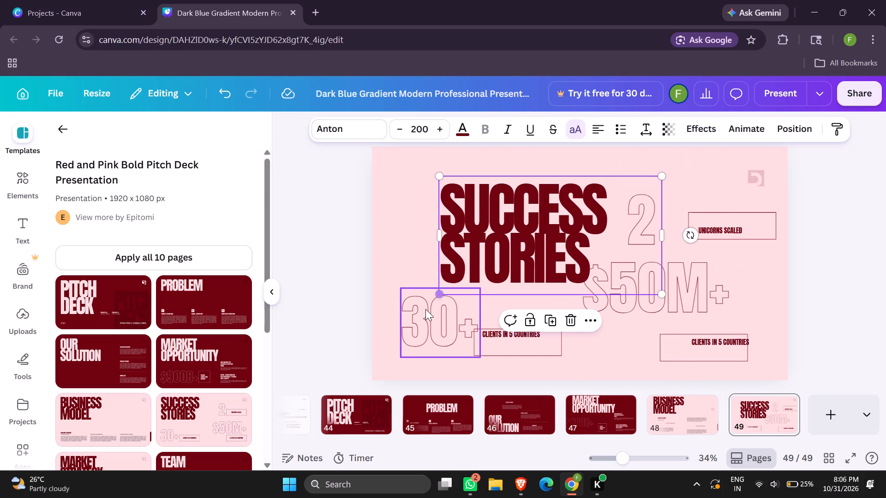
pyautogui.moveTo(425, 309); pyautogui.dragTo(426, 315)
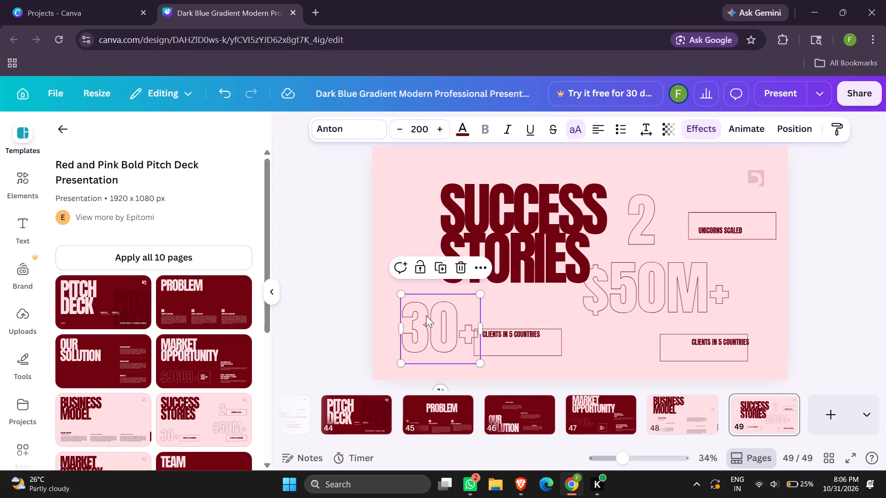
# Move the $50M+ figure rightward, clear of the heading, and the SUCCESS STORIES heading leftward and slightly up.
pyautogui.click(636, 290)
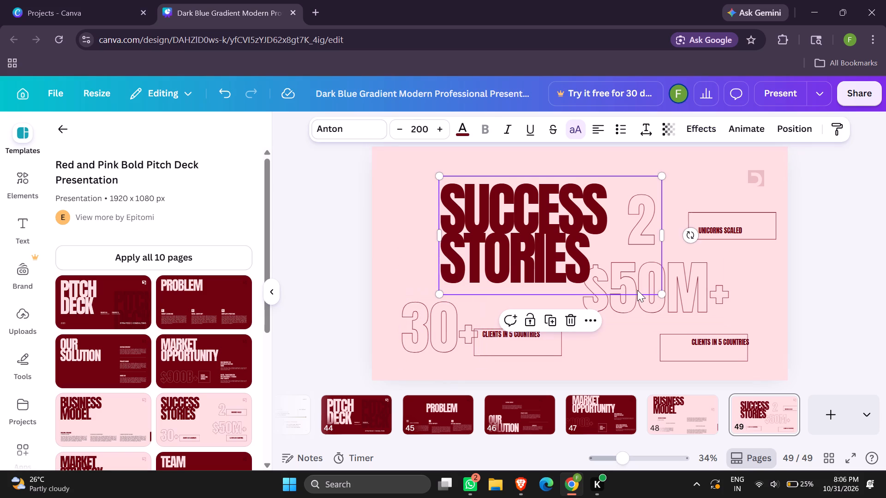
pyautogui.moveTo(688, 292); pyautogui.dragTo(713, 293)
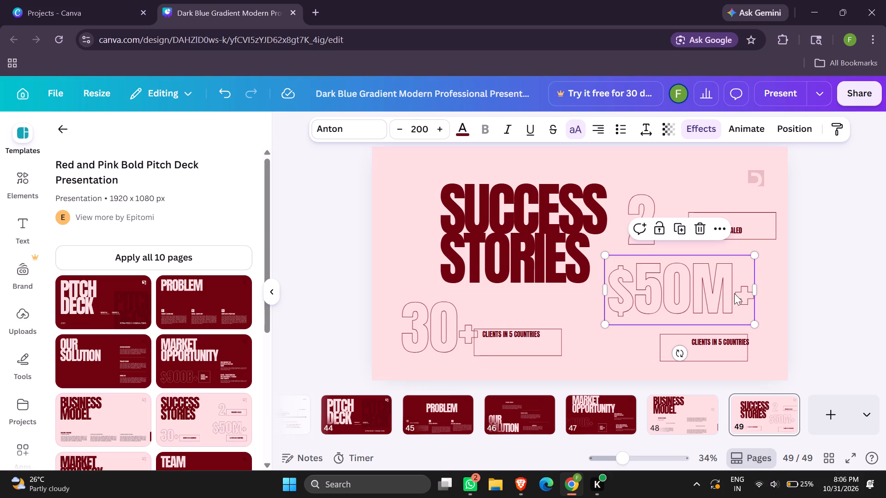
pyautogui.moveTo(499, 218); pyautogui.dragTo(471, 215)
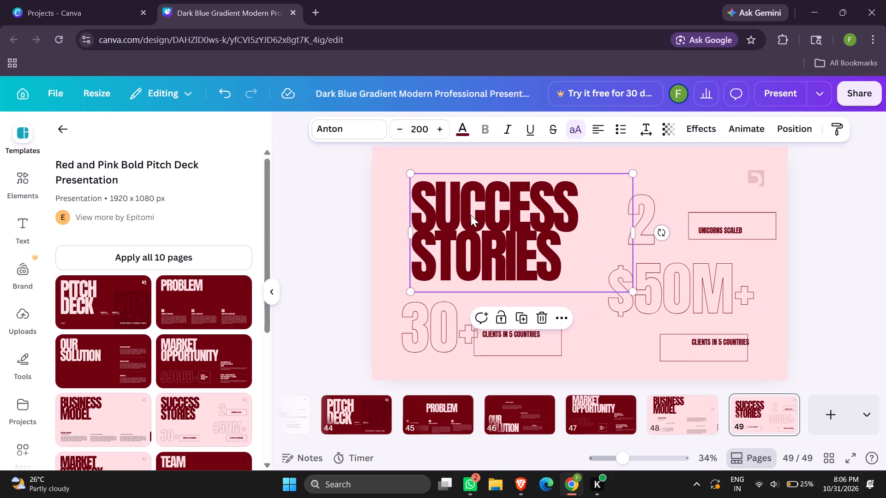
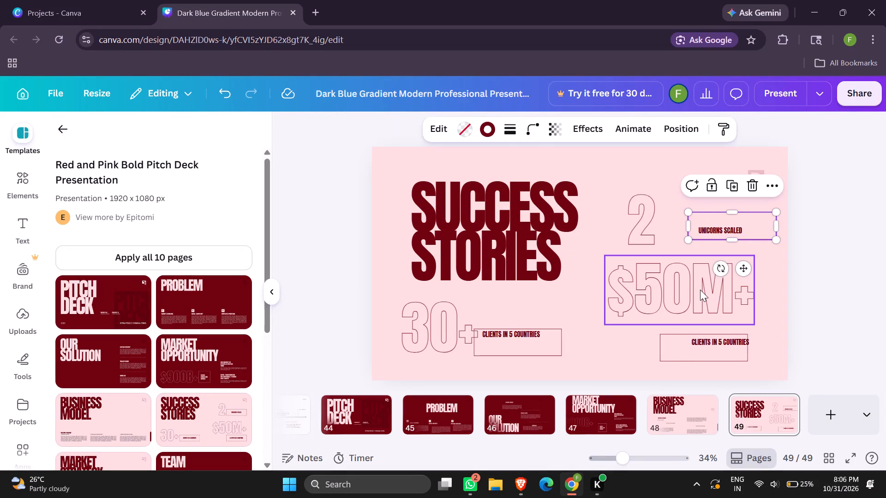
# Shift the $50M+ figure slightly leftward and down, and the outline frame below it leftward and slightly up.
pyautogui.moveTo(700, 290); pyautogui.dragTo(688, 294)
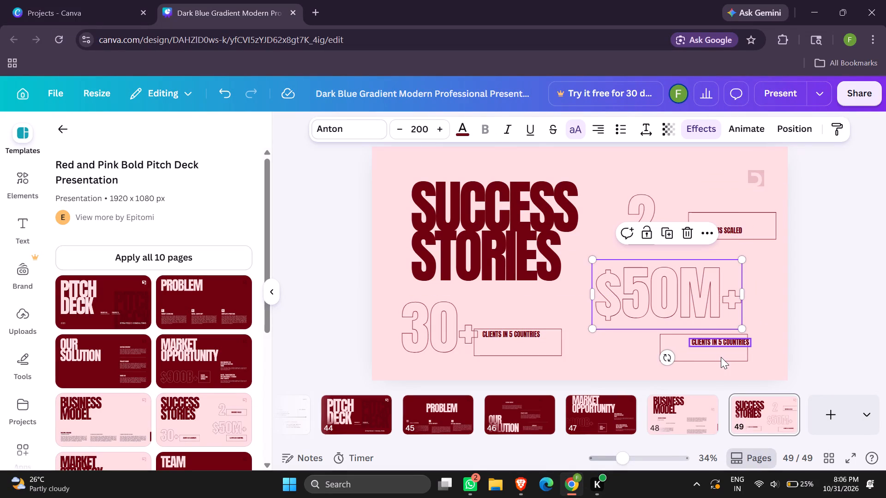
pyautogui.moveTo(724, 368); pyautogui.dragTo(718, 349)
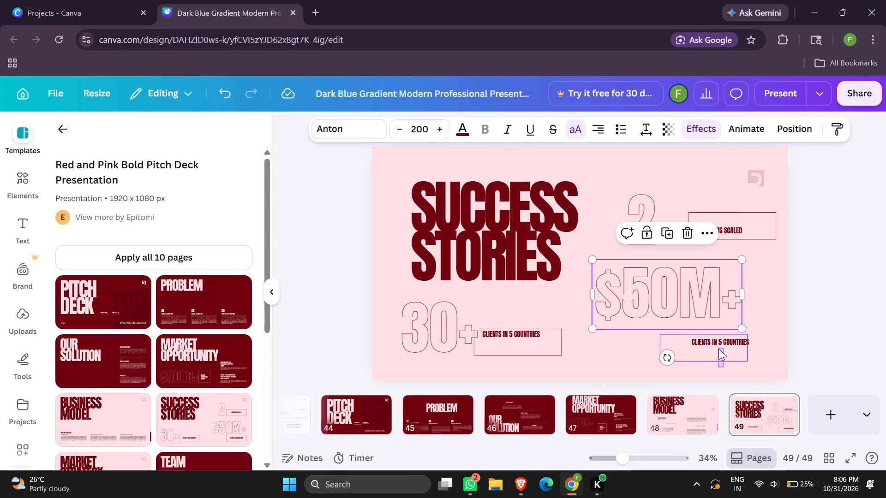
pyautogui.moveTo(718, 349); pyautogui.dragTo(682, 345)
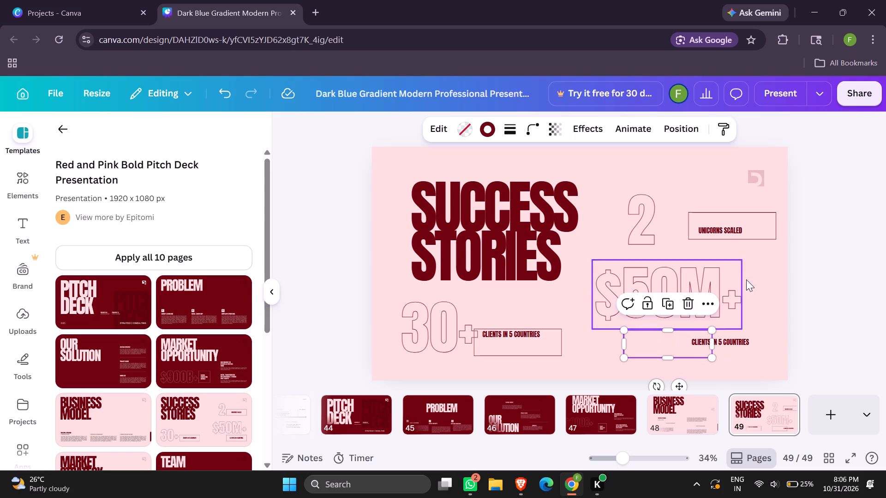
# Move the UNICORNS SCALED caption and its outline frame together leftward and slightly up, closer to the 2 figure.
pyautogui.moveTo(731, 198); pyautogui.dragTo(754, 237)
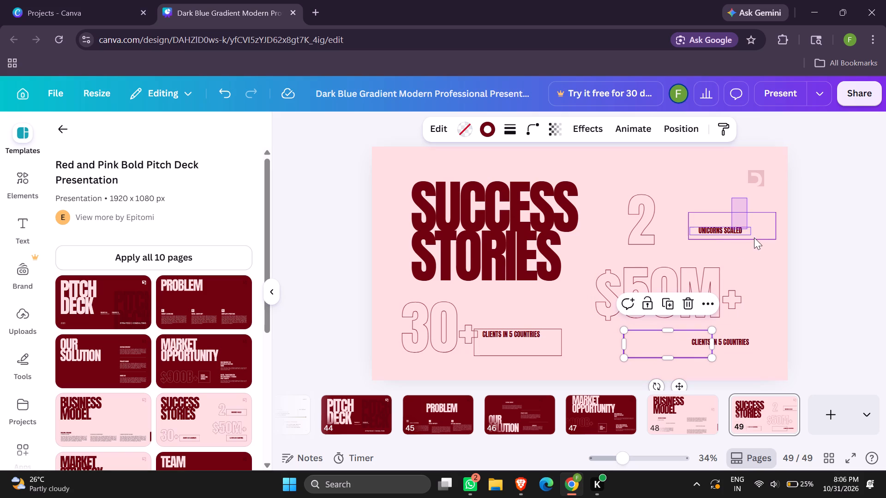
pyautogui.moveTo(754, 237); pyautogui.dragTo(757, 239)
pyautogui.moveTo(760, 237); pyautogui.dragTo(737, 226)
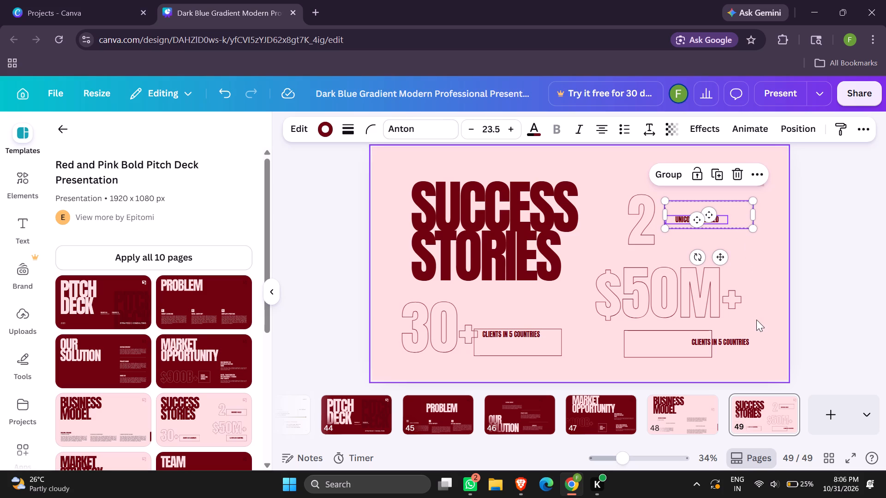
pyautogui.moveTo(729, 211); pyautogui.dragTo(734, 215)
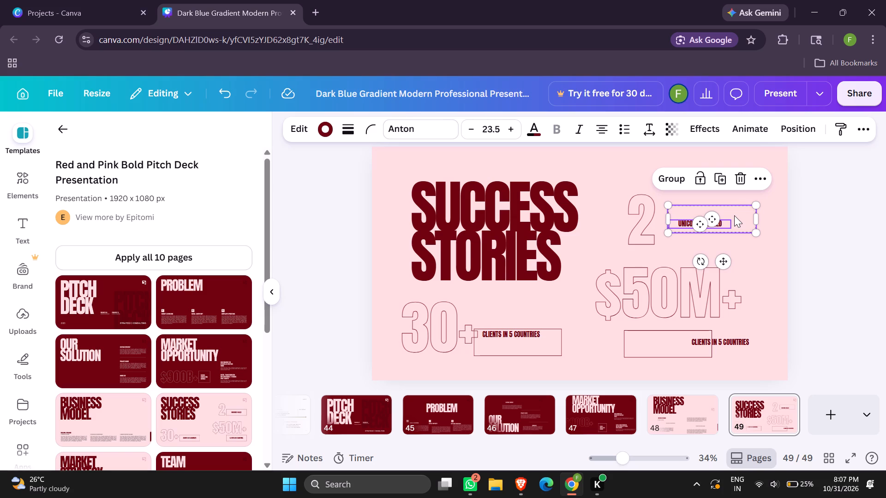
# Move the SUCCESS STORIES heading leftward and slightly down, and the $50M+ figure rightward, clear of the heading.
pyautogui.moveTo(470, 197); pyautogui.dragTo(448, 200)
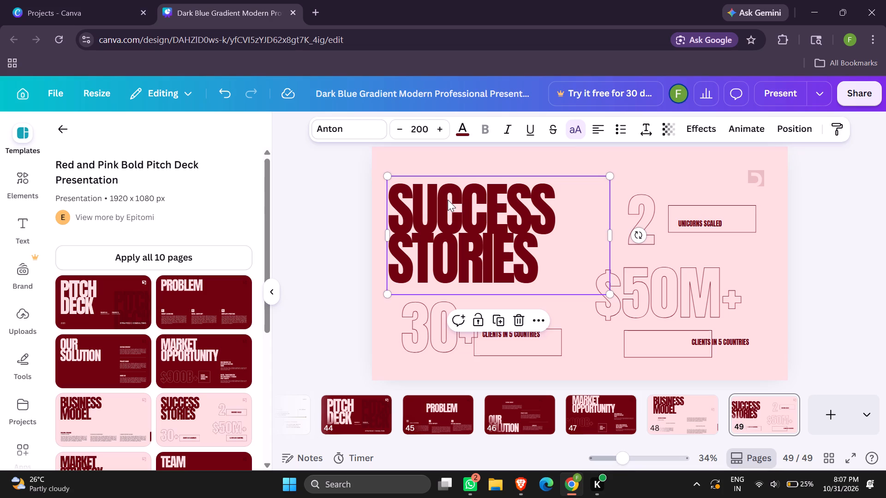
pyautogui.moveTo(673, 303); pyautogui.dragTo(691, 305)
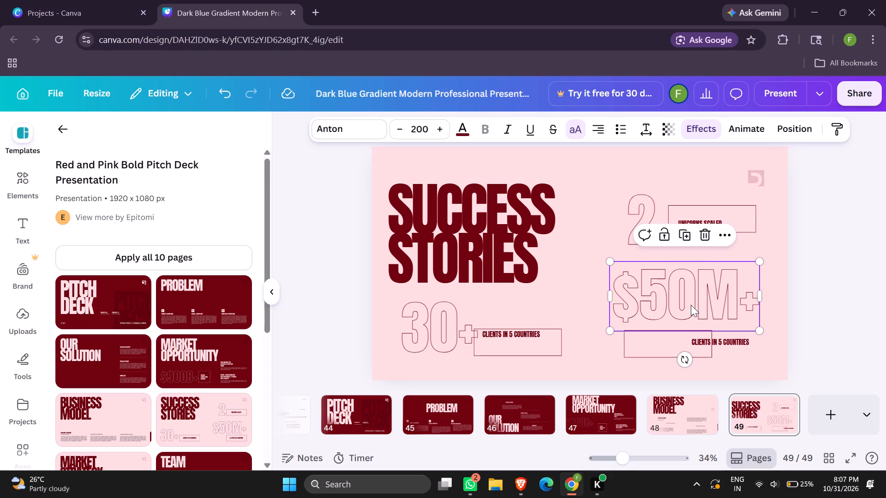
# Move the 30+ figure with its CLIENTS IN 5 COUNTRIES caption and frame leftward, aligned with the SUCCESS STORIES heading's left edge.
pyautogui.moveTo(385, 317); pyautogui.dragTo(388, 319)
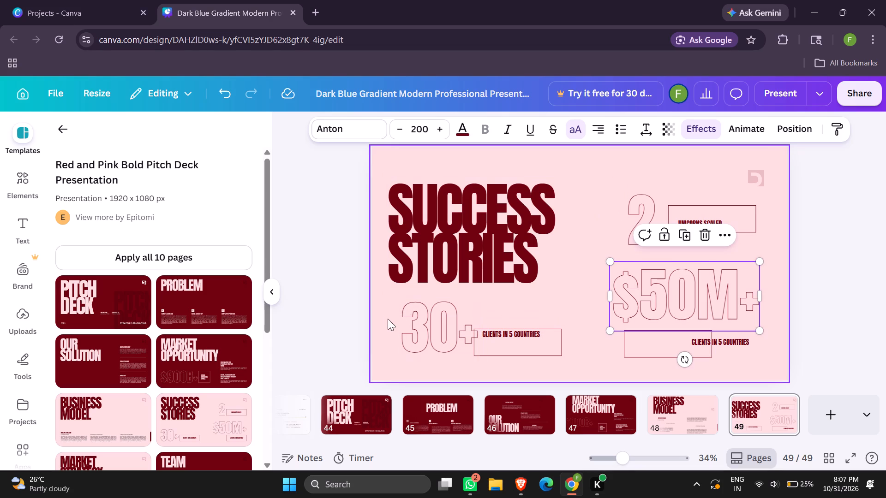
pyautogui.moveTo(388, 319); pyautogui.dragTo(557, 365)
pyautogui.moveTo(455, 340); pyautogui.dragTo(446, 341)
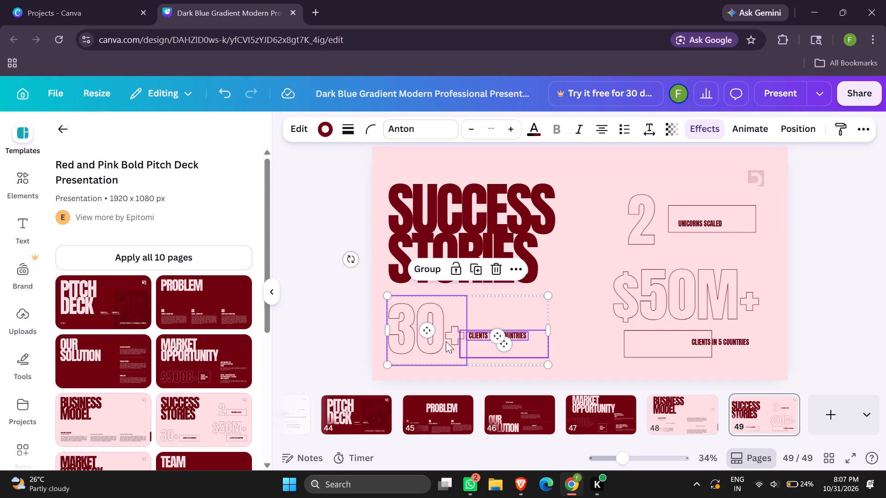
# Reposition the 2 figure, UNICORNS SCALED caption and its frame together, ending at the page's right edge with the frame just below the logo.
pyautogui.moveTo(610, 179); pyautogui.dragTo(720, 246)
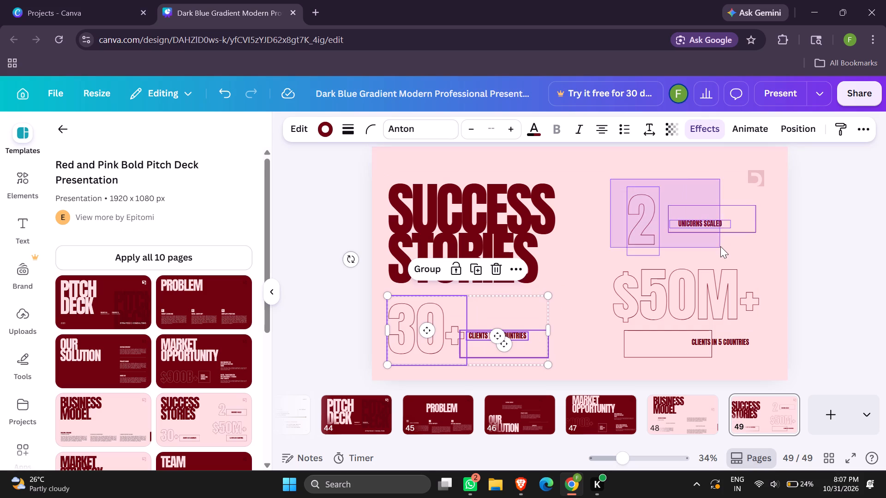
pyautogui.moveTo(720, 246); pyautogui.dragTo(720, 242)
pyautogui.moveTo(686, 231); pyautogui.dragTo(650, 226)
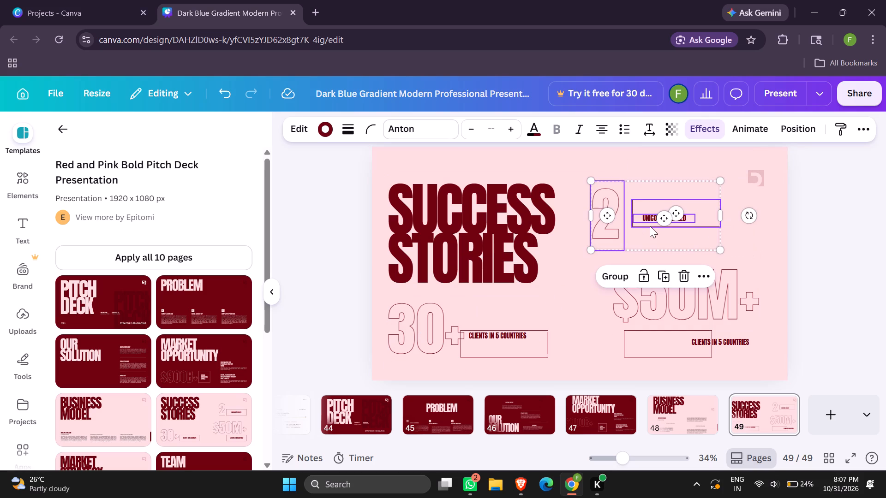
pyautogui.moveTo(650, 226); pyautogui.dragTo(659, 229)
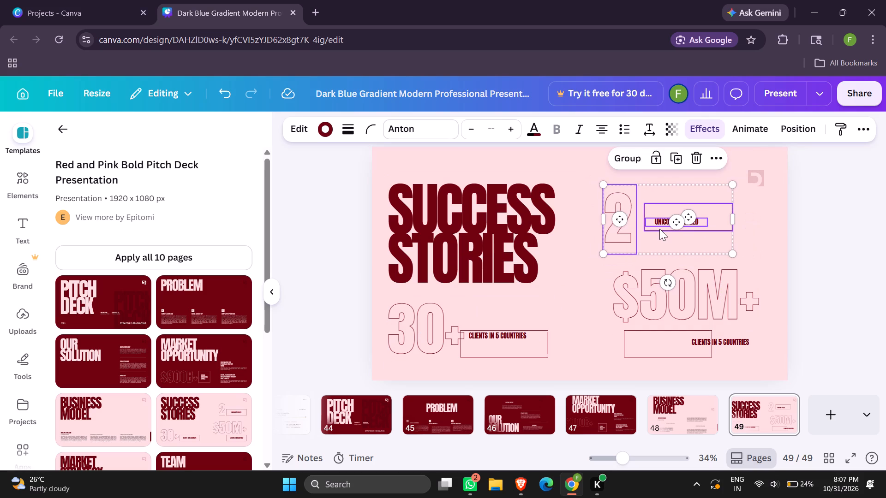
pyautogui.moveTo(659, 229); pyautogui.dragTo(637, 242)
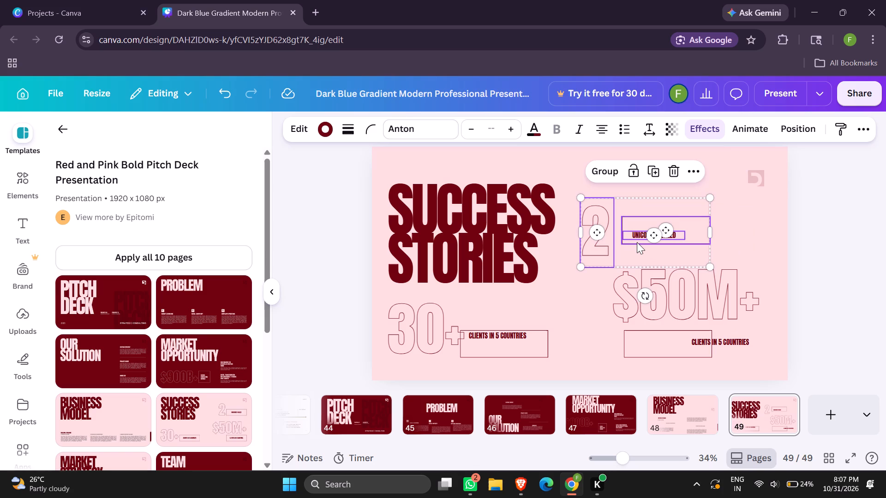
pyautogui.moveTo(637, 242); pyautogui.dragTo(621, 229)
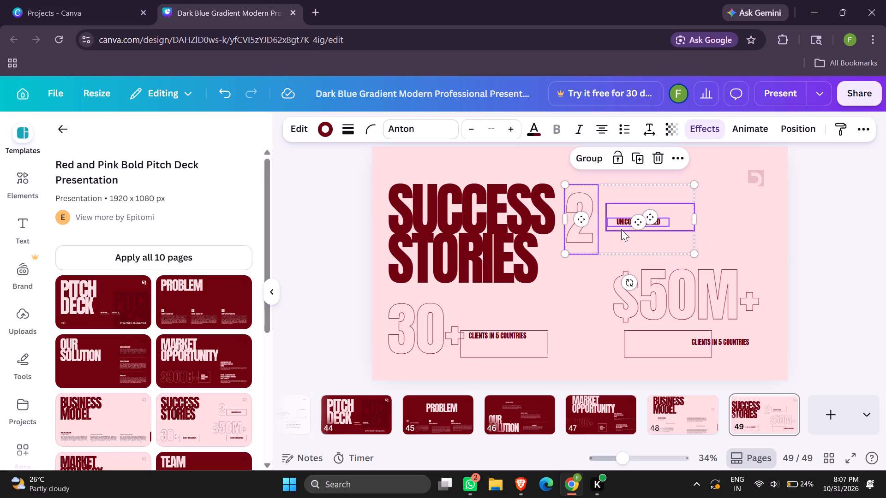
pyautogui.moveTo(635, 235); pyautogui.dragTo(676, 257)
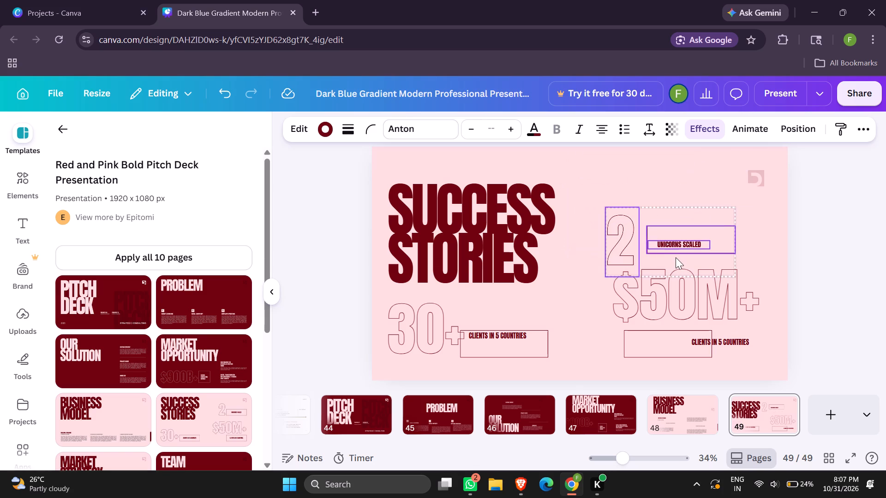
pyautogui.moveTo(674, 218); pyautogui.dragTo(676, 192)
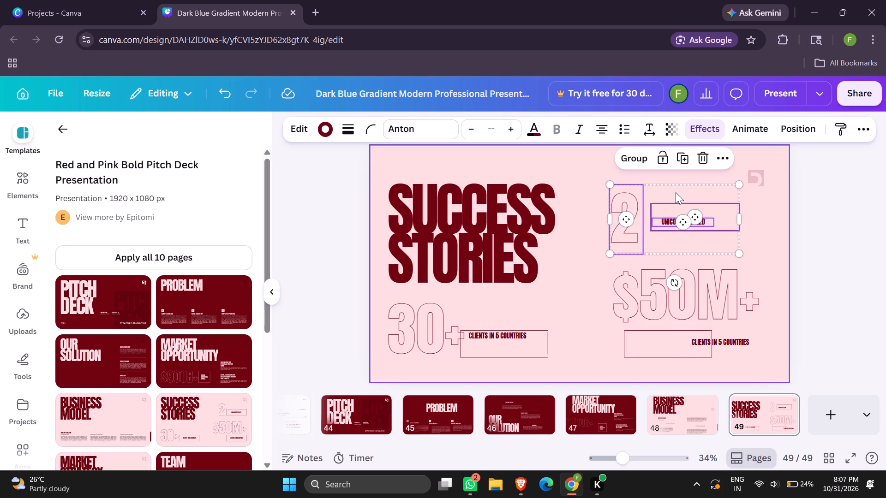
pyautogui.moveTo(676, 192); pyautogui.dragTo(705, 206)
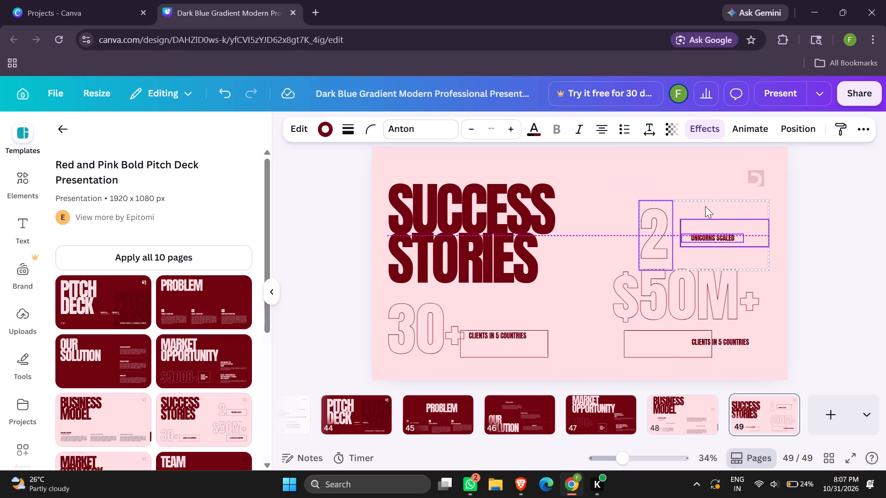
pyautogui.moveTo(705, 206); pyautogui.dragTo(681, 190)
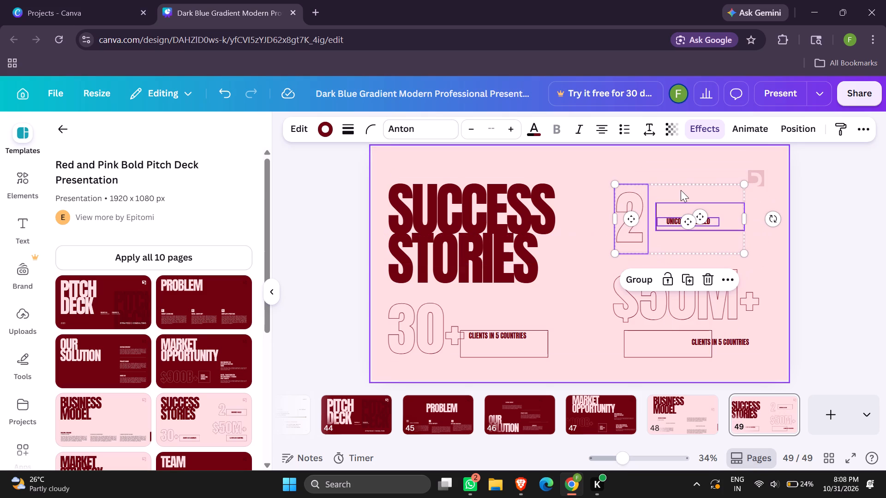
pyautogui.moveTo(681, 190); pyautogui.dragTo(671, 202)
pyautogui.moveTo(671, 202); pyautogui.dragTo(667, 204)
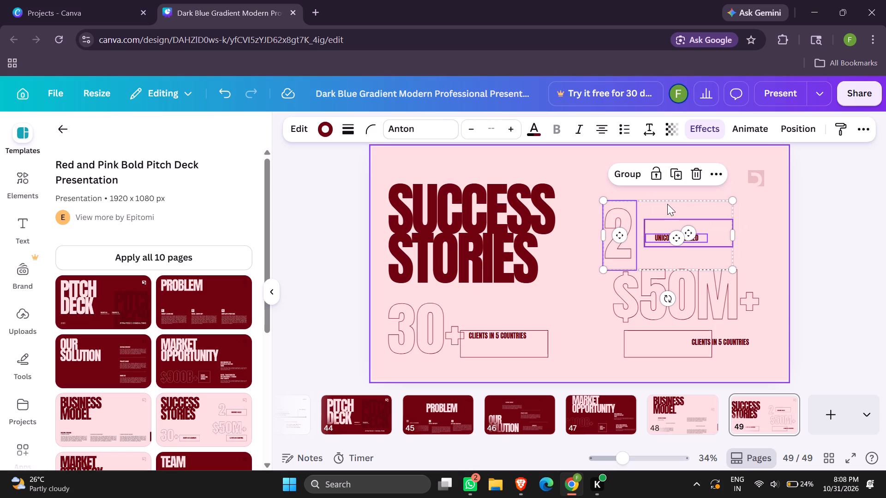
pyautogui.moveTo(667, 204); pyautogui.dragTo(694, 191)
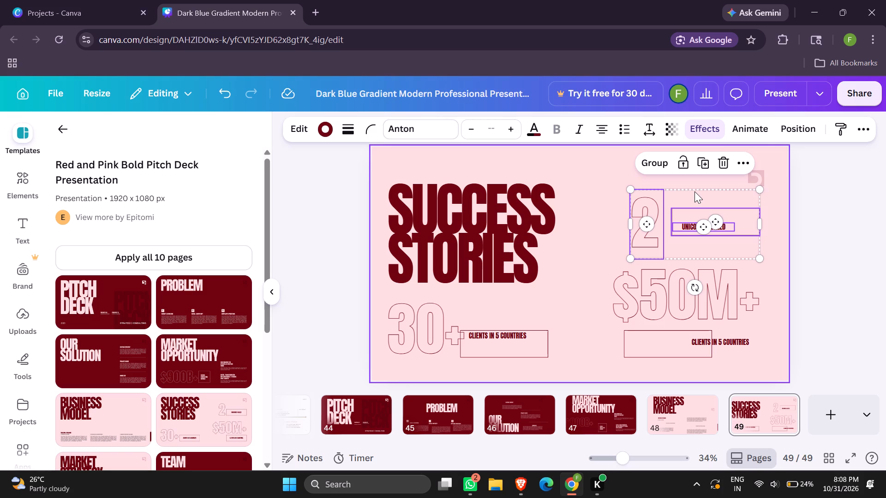
pyautogui.moveTo(694, 191); pyautogui.dragTo(730, 178)
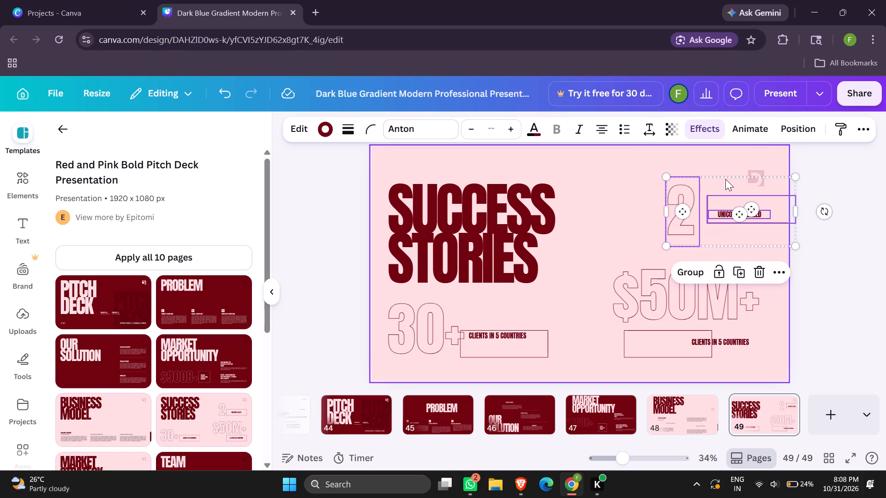
# Move the 2 figure, UNICORNS SCALED caption, its frame and the logo together leftward until they sit beside the SUCCESS STORIES heading.
pyautogui.moveTo(716, 176); pyautogui.dragTo(705, 176)
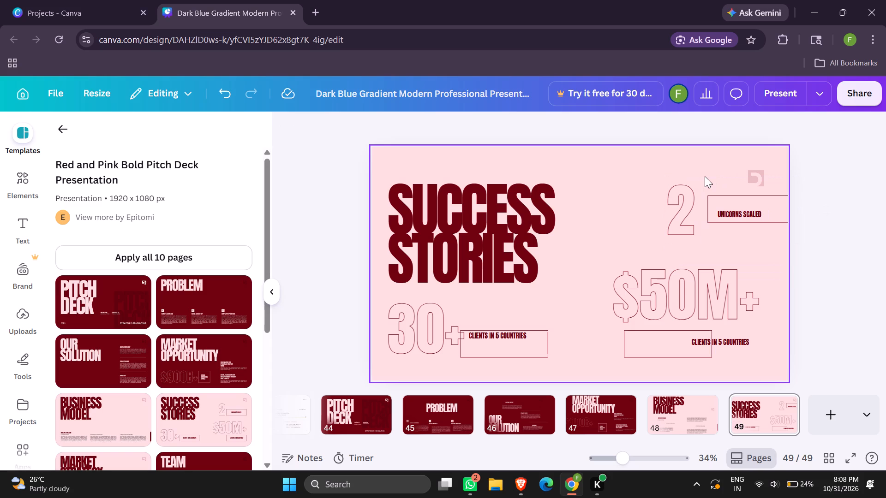
pyautogui.moveTo(705, 176); pyautogui.dragTo(682, 182)
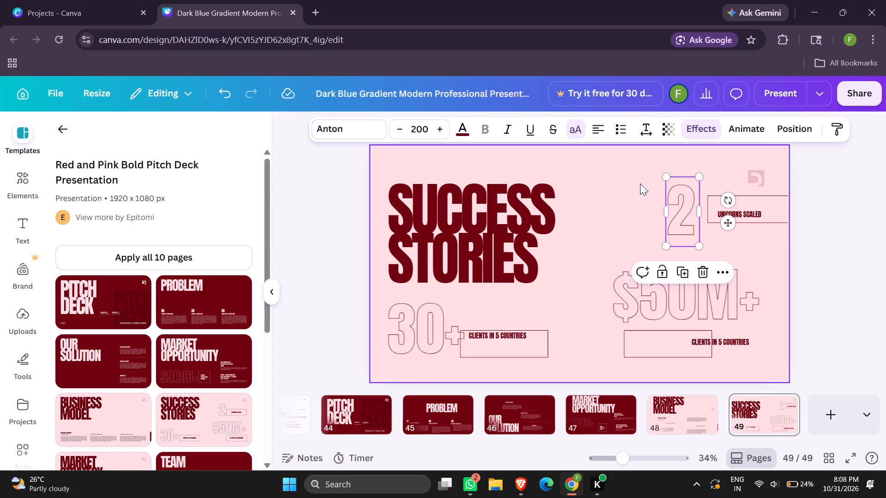
pyautogui.moveTo(639, 183); pyautogui.dragTo(784, 253)
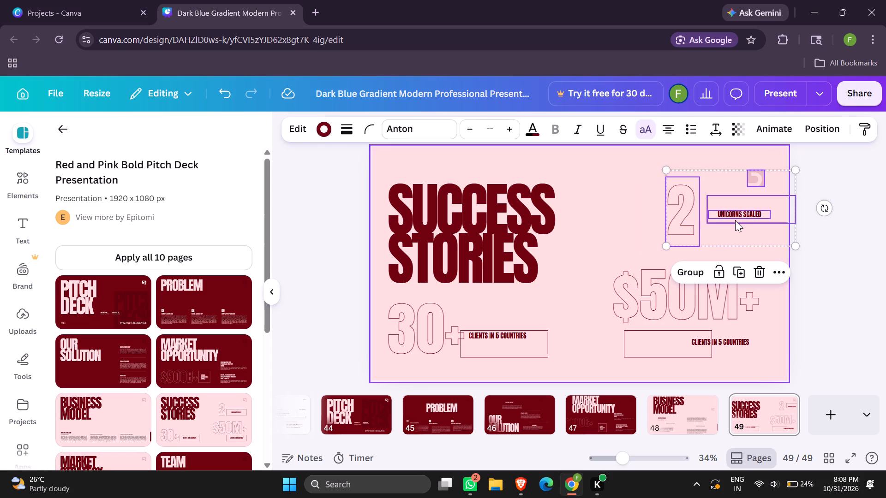
pyautogui.moveTo(730, 216); pyautogui.dragTo(703, 207)
pyautogui.moveTo(703, 207); pyautogui.dragTo(675, 208)
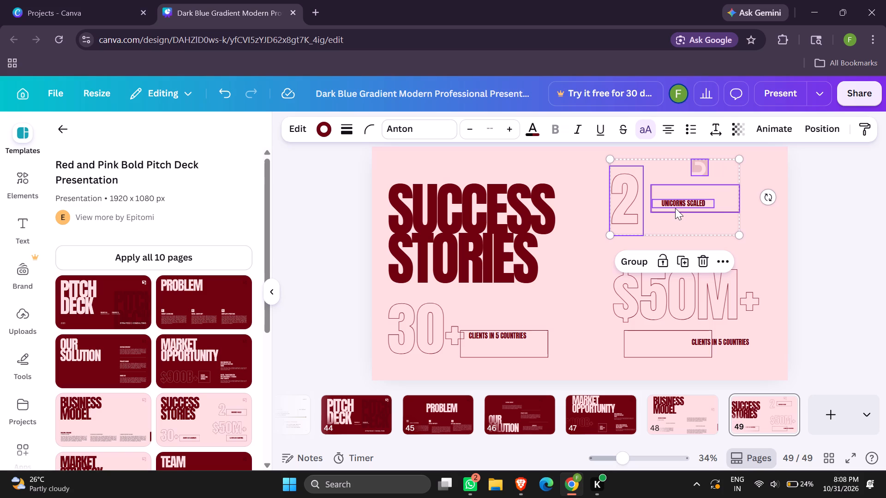
pyautogui.moveTo(675, 208); pyautogui.dragTo(694, 218)
pyautogui.moveTo(694, 218); pyautogui.dragTo(663, 214)
pyautogui.moveTo(663, 214); pyautogui.dragTo(700, 232)
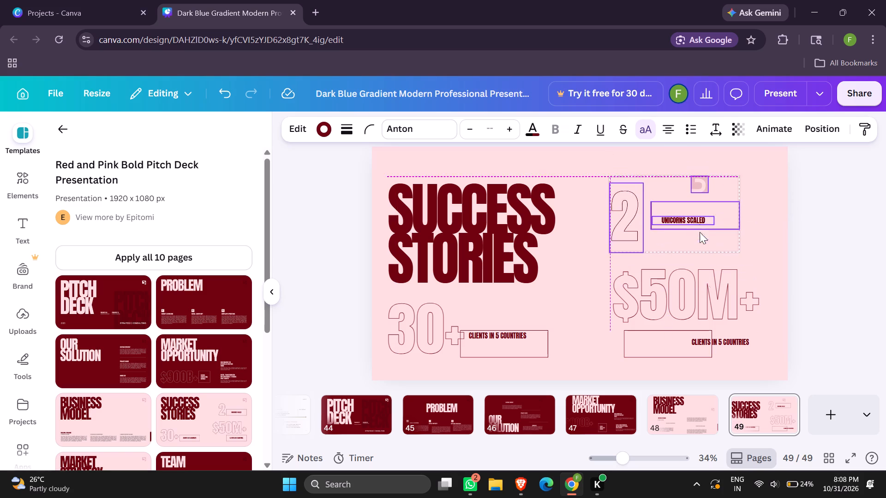
pyautogui.moveTo(700, 232); pyautogui.dragTo(665, 219)
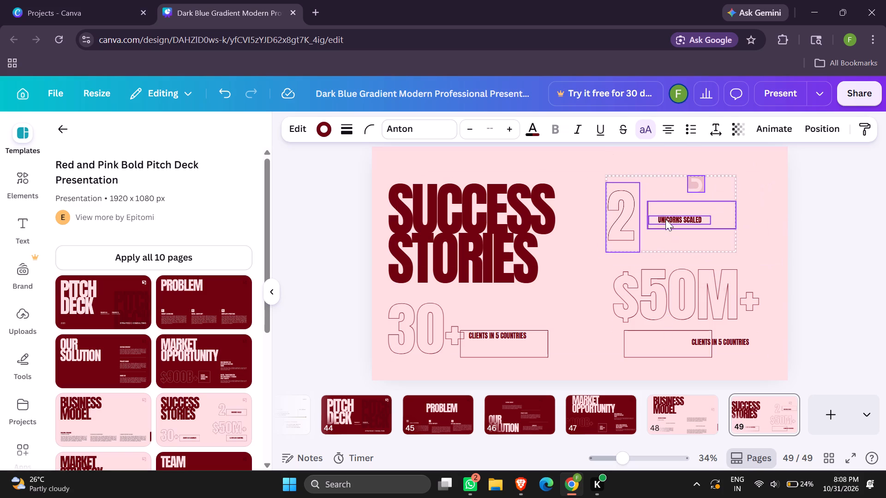
pyautogui.moveTo(665, 219); pyautogui.dragTo(641, 216)
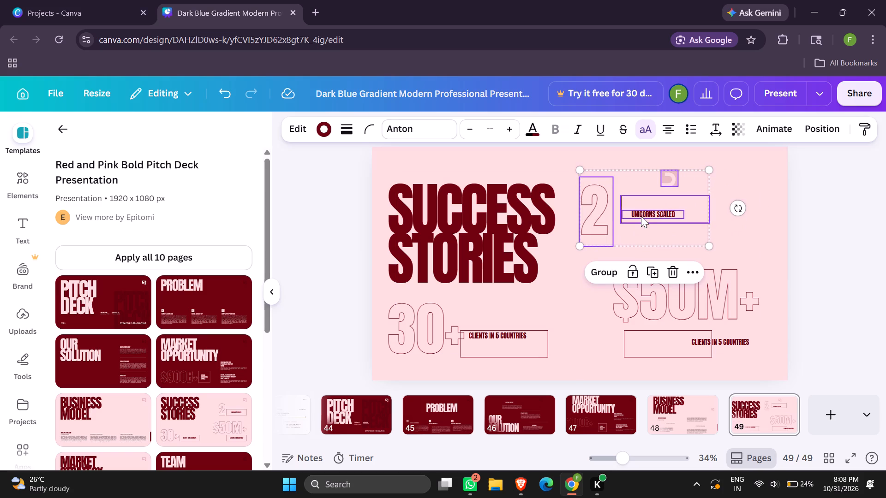
# Reposition the 2 figure, UNICORNS SCALED caption, its frame and the logo together above $50M+, slightly below the page's top edge.
pyautogui.moveTo(641, 216); pyautogui.dragTo(638, 193)
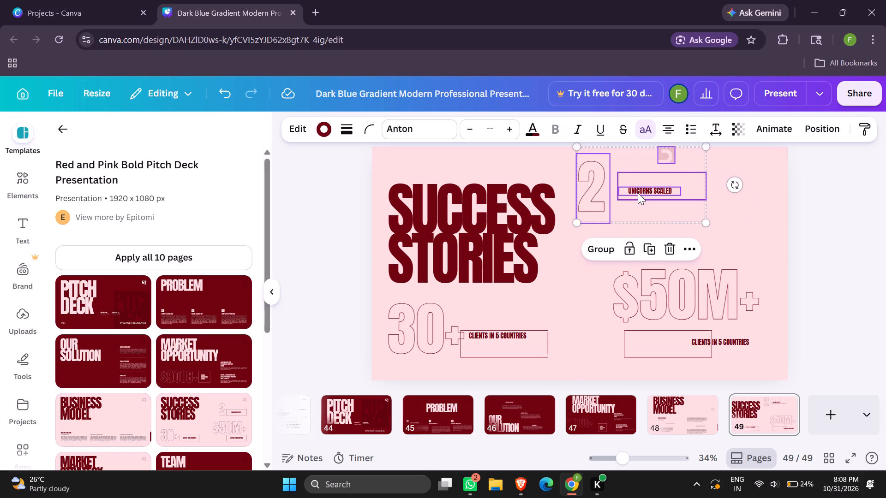
pyautogui.moveTo(638, 193); pyautogui.dragTo(649, 193)
pyautogui.moveTo(649, 193); pyautogui.dragTo(676, 191)
pyautogui.moveTo(676, 191); pyautogui.dragTo(693, 188)
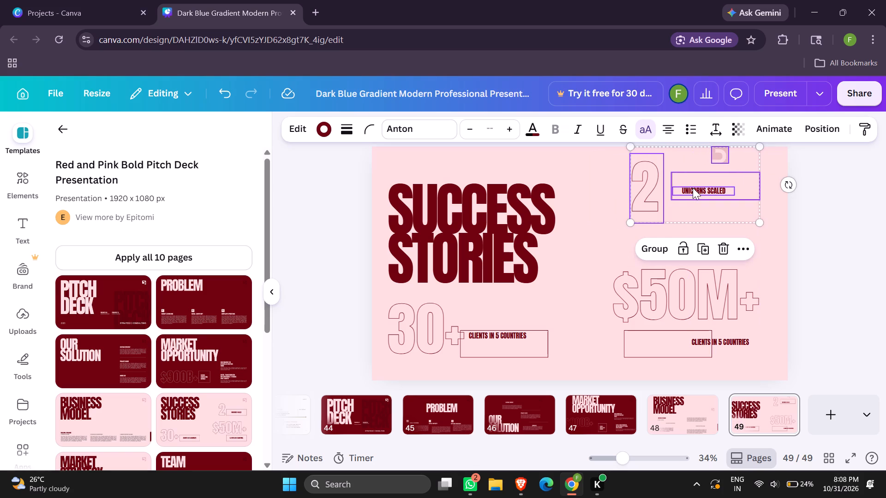
pyautogui.moveTo(693, 188); pyautogui.dragTo(703, 187)
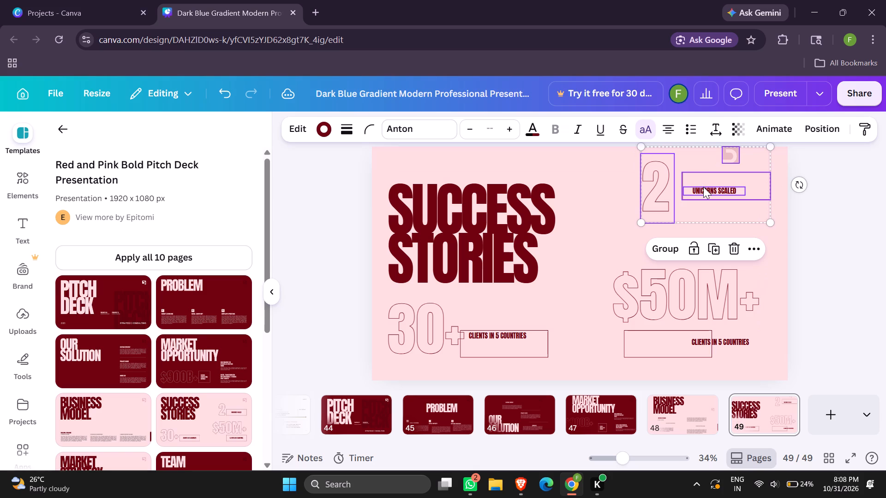
pyautogui.moveTo(696, 186); pyautogui.dragTo(656, 200)
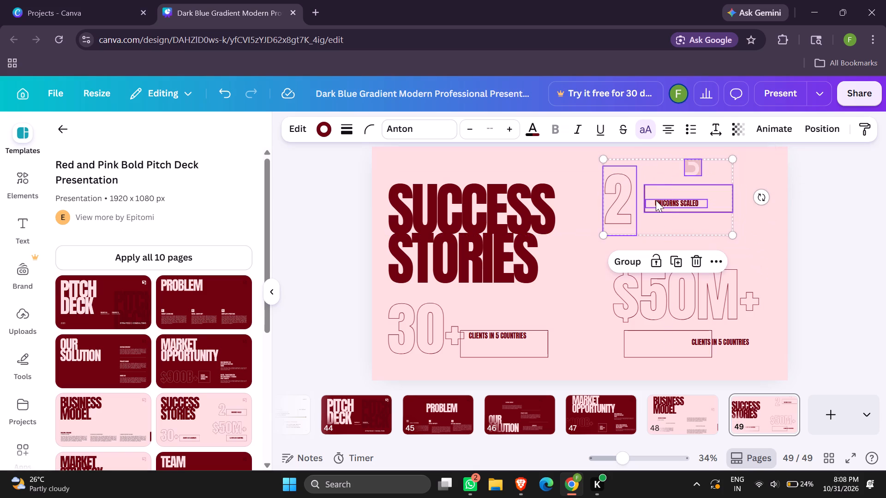
# Move the SUCCESS STORIES heading up and slightly to the right, near the page's top edge.
pyautogui.moveTo(508, 229); pyautogui.dragTo(519, 202)
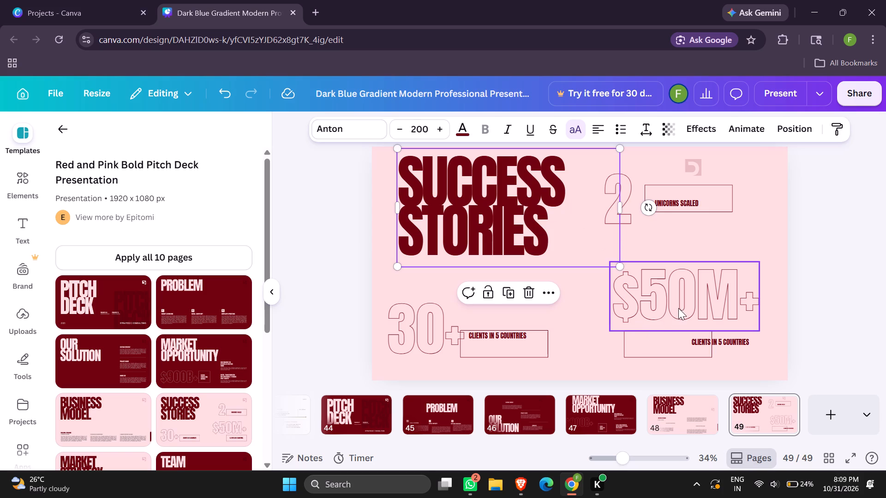
# Shift the $50M+ figure up and right, and move the frame below it rightward behind its CLIENTS IN 5 COUNTRIES caption.
pyautogui.moveTo(680, 308); pyautogui.dragTo(694, 296)
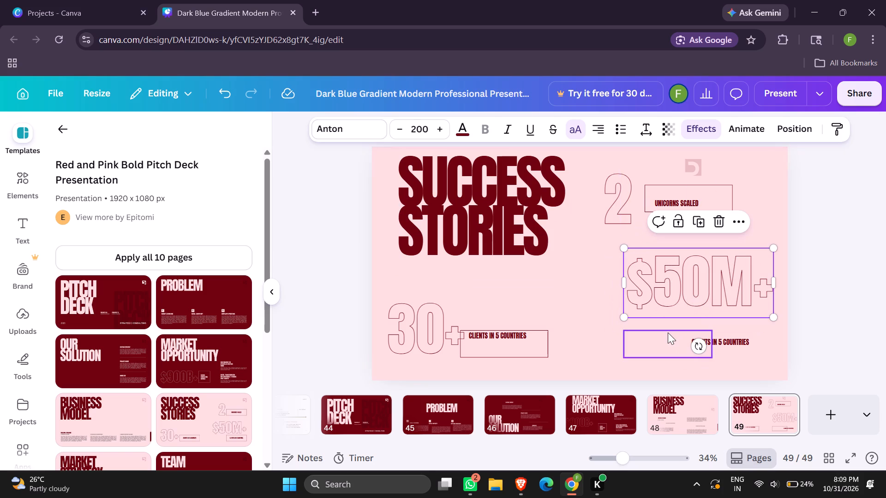
pyautogui.moveTo(668, 335); pyautogui.dragTo(699, 340)
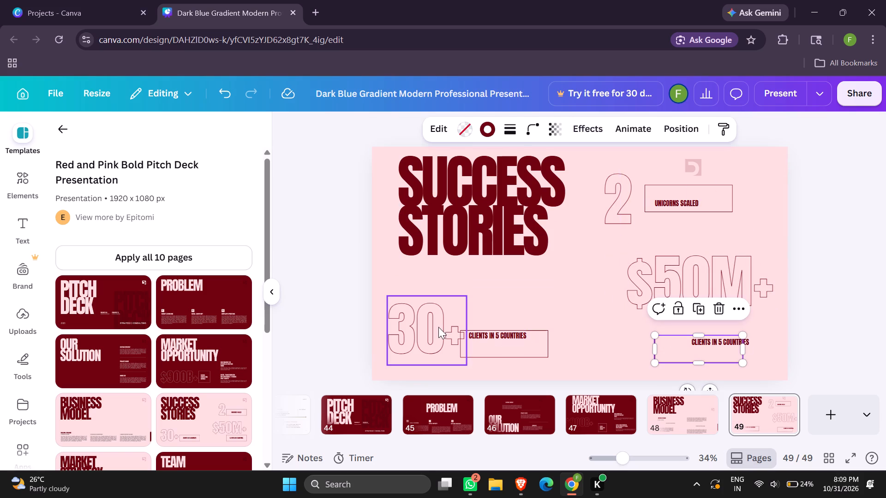
# Move the 30+ figure up and right so its plus sign sits just above the CLIENTS IN 5 COUNTRIES caption.
pyautogui.moveTo(436, 326); pyautogui.dragTo(467, 315)
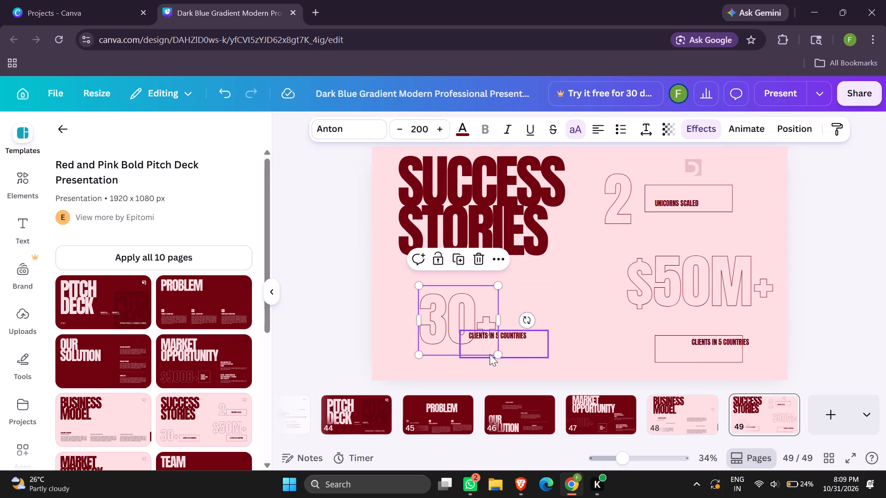
# Reposition the 30+ figure, its CLIENTS IN 5 COUNTRIES caption and frame together beneath STORIES, slightly inset from the heading's left edge.
pyautogui.moveTo(393, 321); pyautogui.dragTo(521, 371)
pyautogui.moveTo(513, 311); pyautogui.dragTo(500, 306)
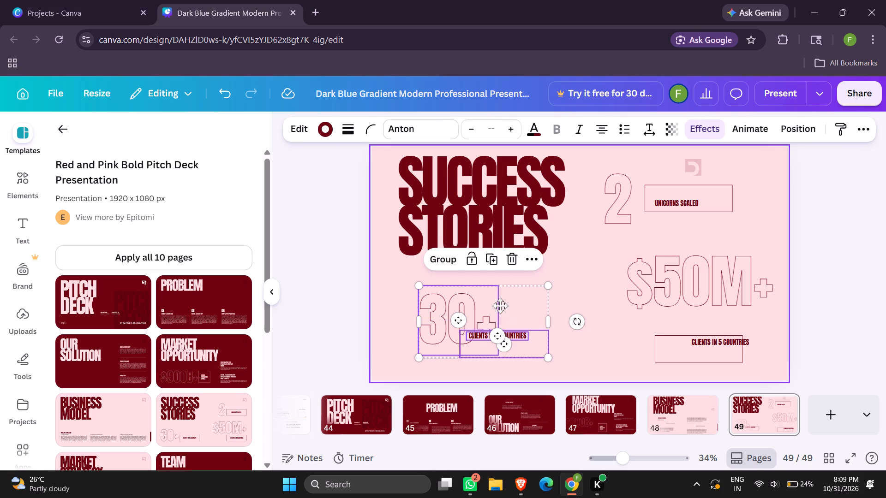
pyautogui.moveTo(500, 306); pyautogui.dragTo(499, 306)
pyautogui.moveTo(499, 306); pyautogui.dragTo(469, 337)
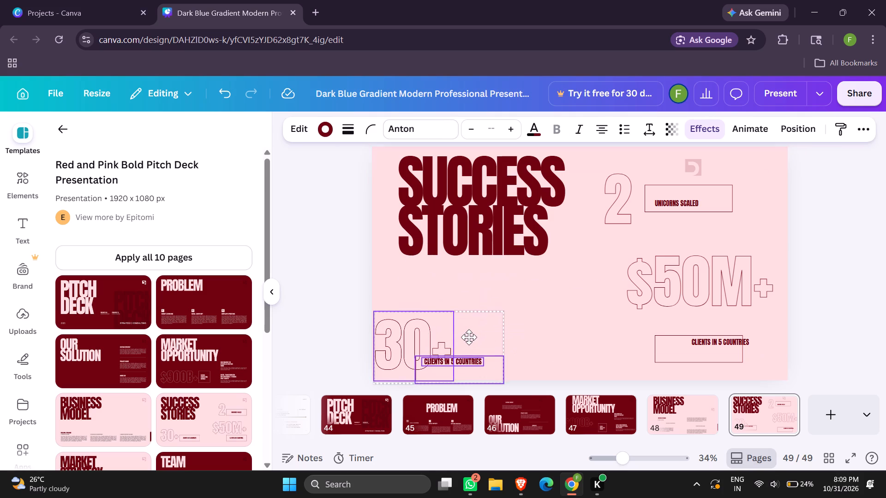
pyautogui.moveTo(469, 337); pyautogui.dragTo(508, 350)
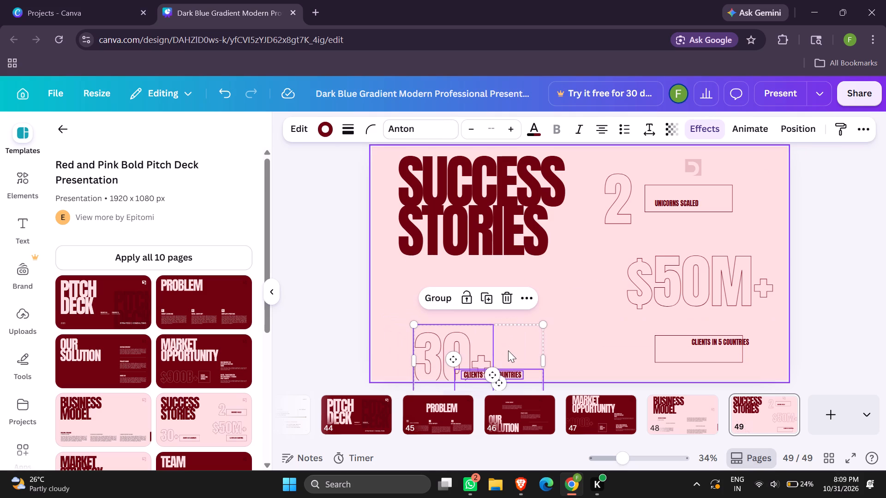
pyautogui.moveTo(508, 350); pyautogui.dragTo(475, 349)
pyautogui.moveTo(475, 349); pyautogui.dragTo(490, 353)
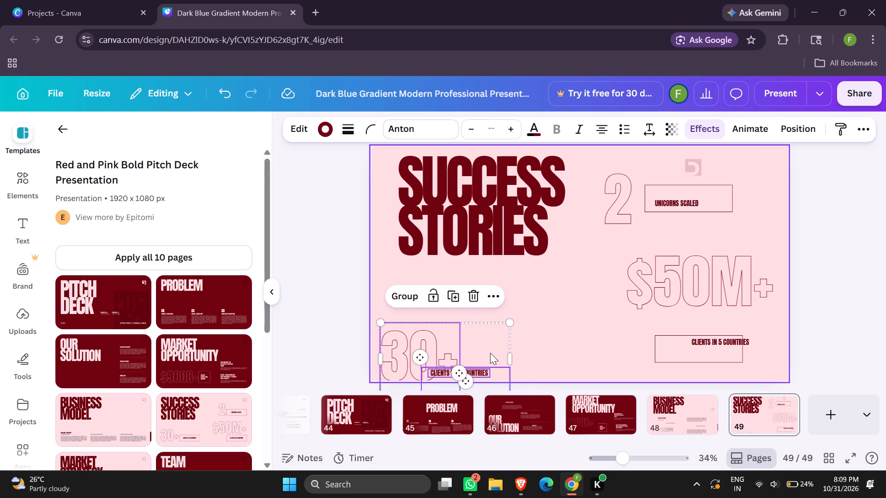
pyautogui.moveTo(490, 353); pyautogui.dragTo(511, 359)
pyautogui.moveTo(503, 353); pyautogui.dragTo(502, 330)
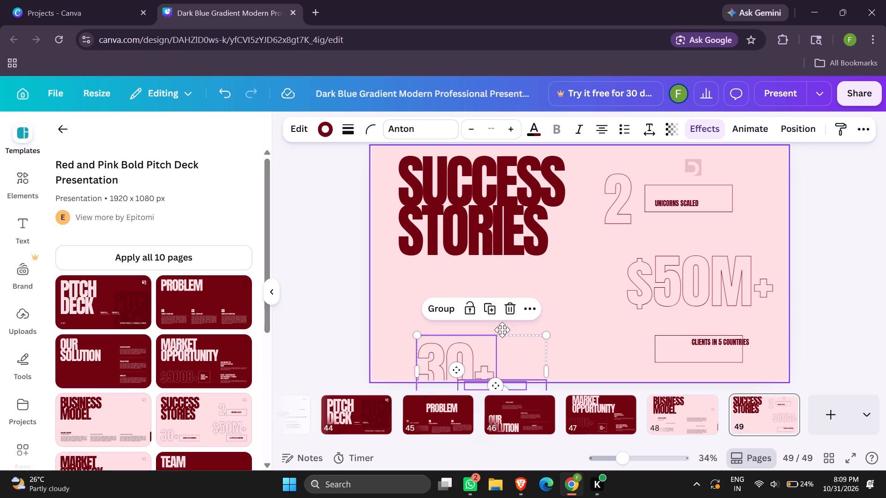
pyautogui.moveTo(502, 330); pyautogui.dragTo(502, 311)
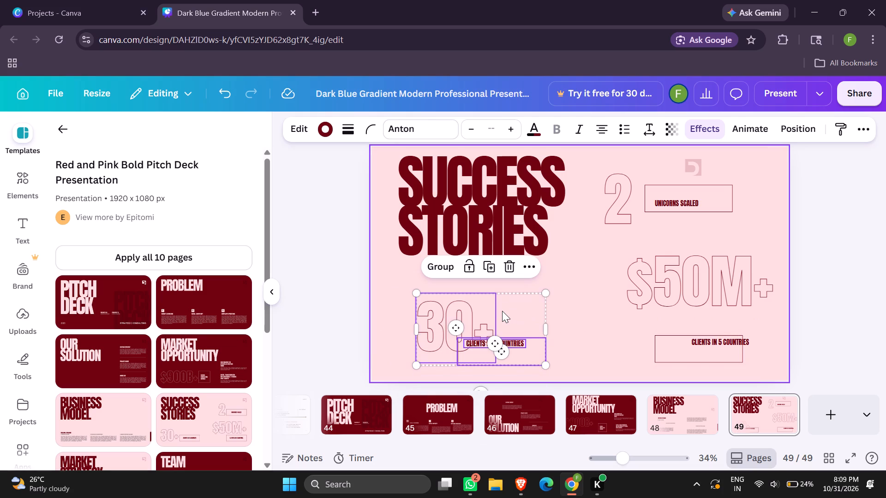
pyautogui.moveTo(502, 311); pyautogui.dragTo(517, 309)
pyautogui.moveTo(517, 309); pyautogui.dragTo(517, 309)
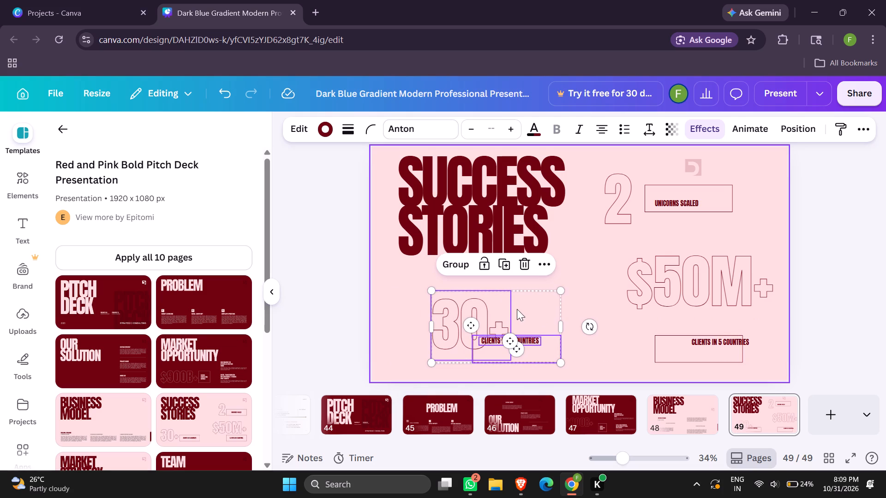
pyautogui.moveTo(517, 309); pyautogui.dragTo(496, 280)
pyautogui.moveTo(496, 280); pyautogui.dragTo(531, 279)
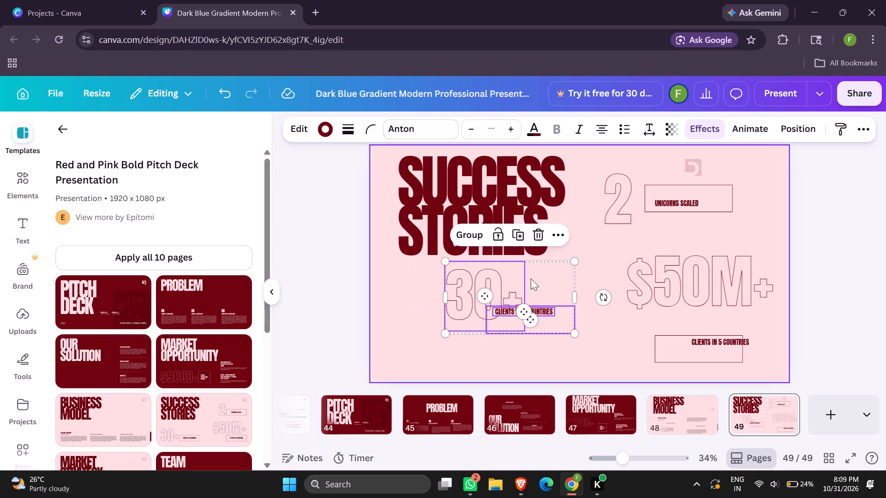
pyautogui.moveTo(531, 279); pyautogui.dragTo(578, 295)
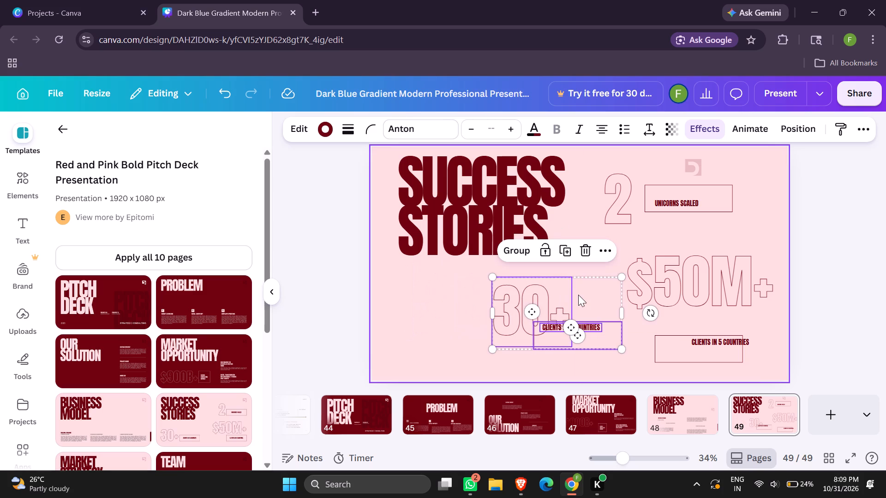
pyautogui.moveTo(578, 295); pyautogui.dragTo(543, 303)
pyautogui.moveTo(543, 303); pyautogui.dragTo(516, 302)
pyautogui.moveTo(516, 302); pyautogui.dragTo(495, 304)
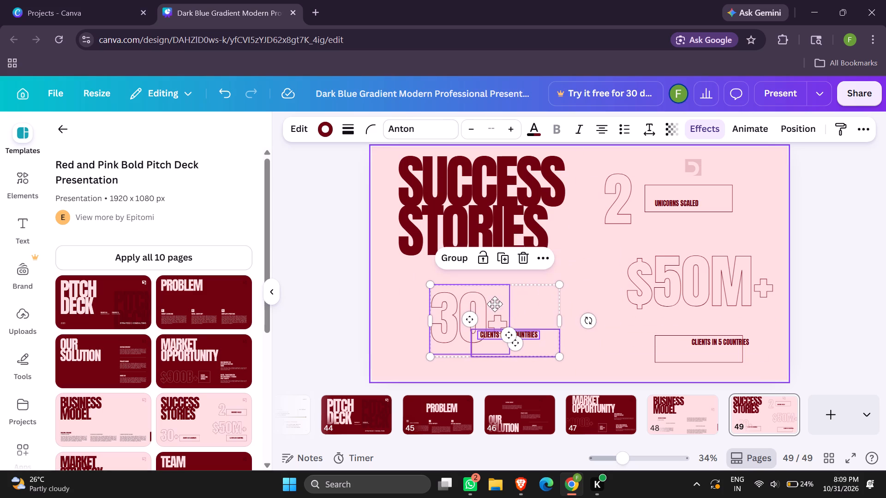
pyautogui.moveTo(495, 304); pyautogui.dragTo(493, 303)
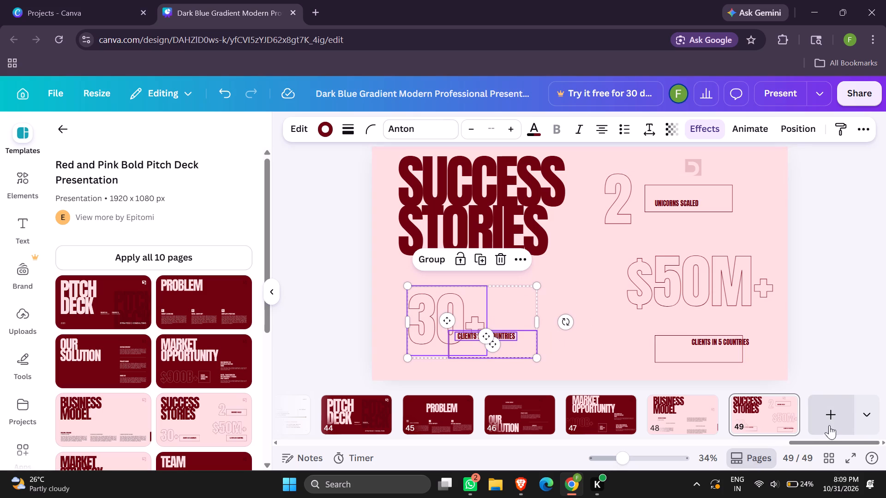
# Add a new page after SUCCESS STORIES and apply the MARKET STRATEGY template page to it.
pyautogui.click(831, 416)
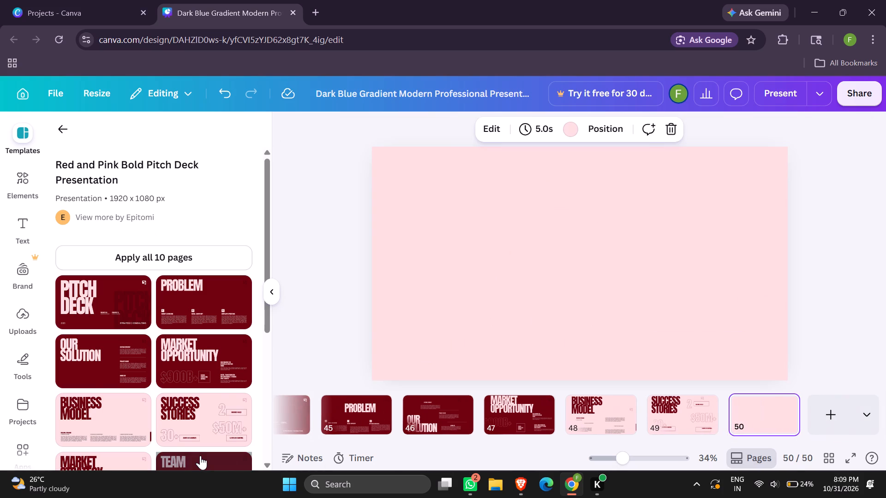
pyautogui.scroll(-1, 200, 456)
pyautogui.click(105, 438)
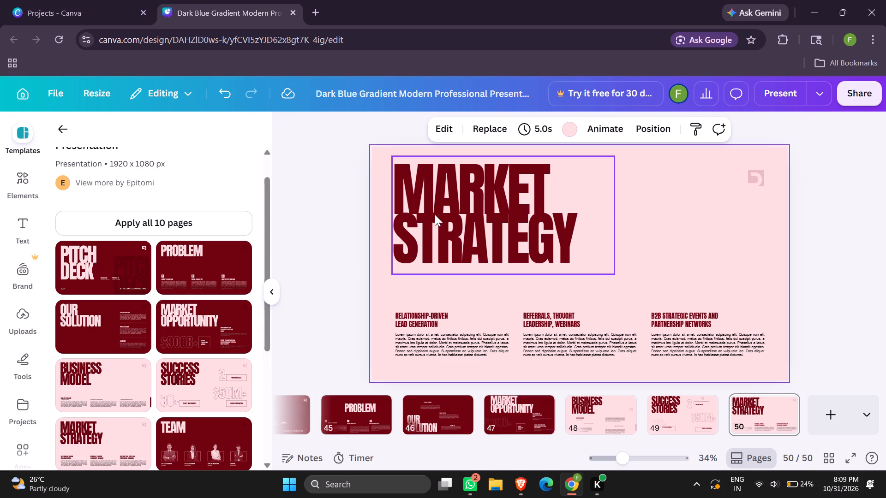
# Reposition the MARKET STRATEGY heading into the page's upper-left corner, against the left and top page edges.
pyautogui.moveTo(435, 214); pyautogui.dragTo(470, 223)
pyautogui.moveTo(470, 223); pyautogui.dragTo(493, 222)
pyautogui.moveTo(493, 222); pyautogui.dragTo(508, 218)
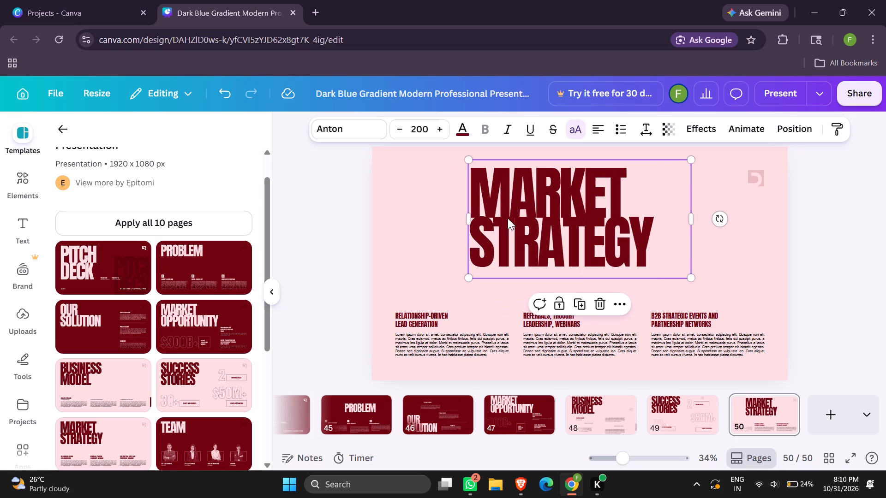
pyautogui.moveTo(508, 218); pyautogui.dragTo(533, 209)
pyautogui.moveTo(533, 209); pyautogui.dragTo(564, 204)
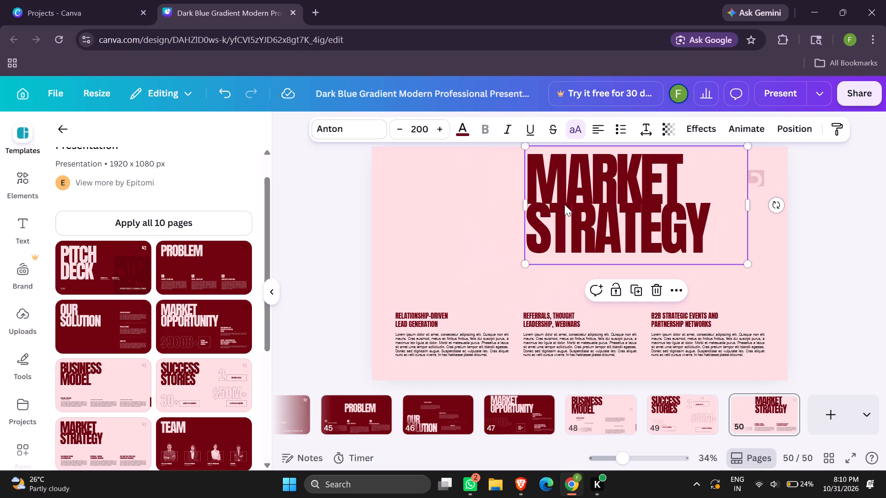
pyautogui.moveTo(564, 204); pyautogui.dragTo(587, 208)
pyautogui.moveTo(587, 208); pyautogui.dragTo(604, 209)
pyautogui.moveTo(604, 209); pyautogui.dragTo(581, 206)
pyautogui.moveTo(581, 206); pyautogui.dragTo(544, 201)
pyautogui.moveTo(544, 201); pyautogui.dragTo(515, 198)
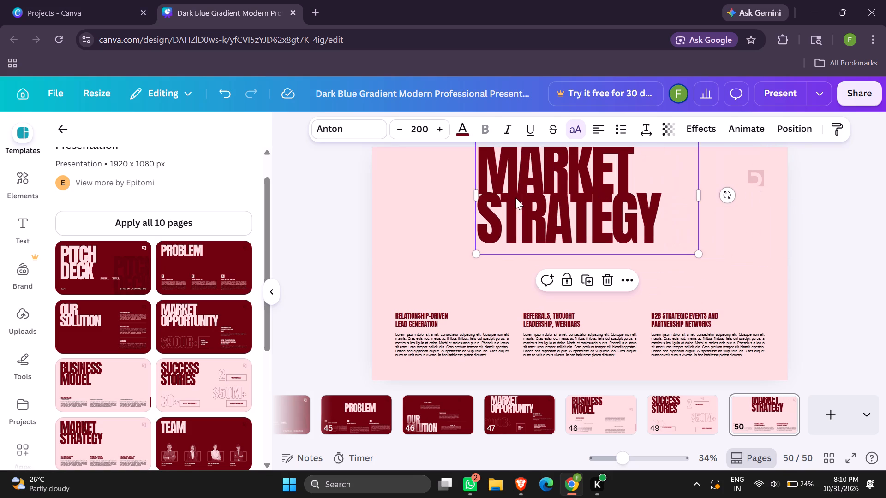
pyautogui.moveTo(509, 197); pyautogui.dragTo(497, 196)
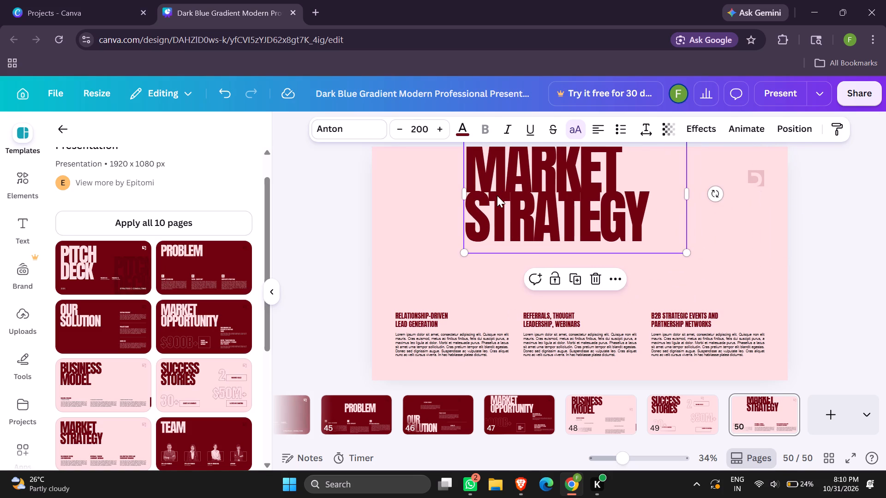
pyautogui.moveTo(497, 196); pyautogui.dragTo(460, 184)
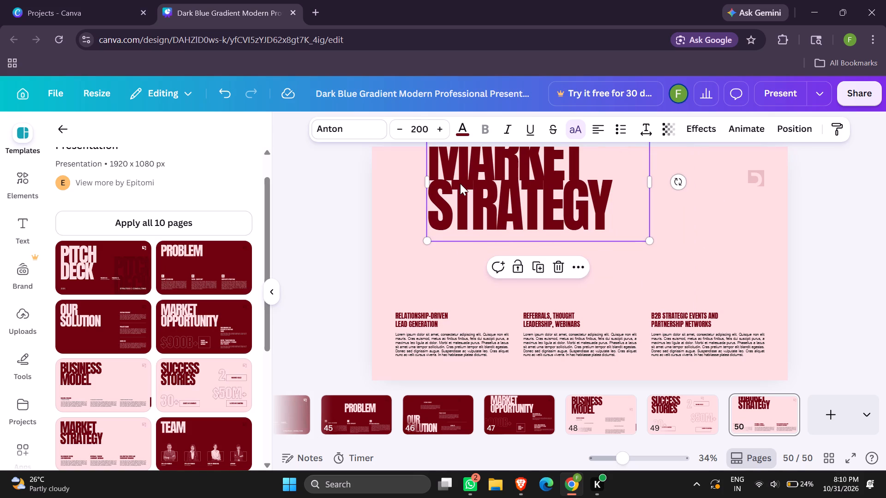
pyautogui.moveTo(460, 184); pyautogui.dragTo(406, 200)
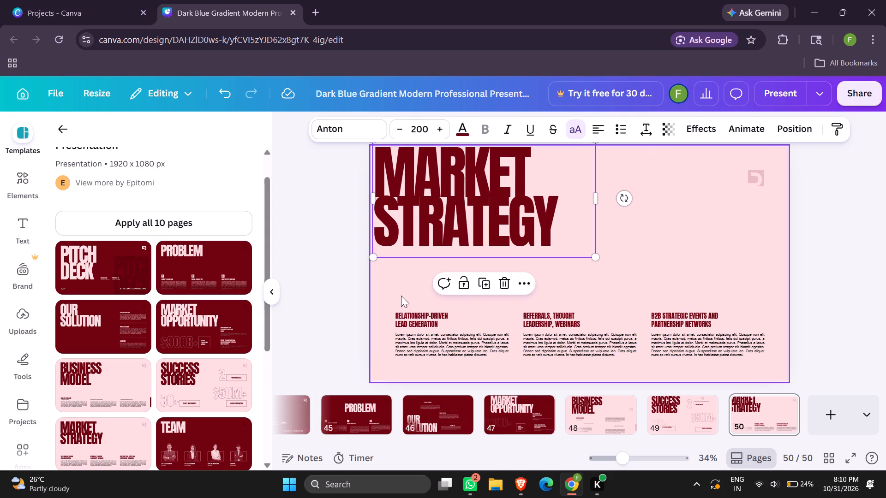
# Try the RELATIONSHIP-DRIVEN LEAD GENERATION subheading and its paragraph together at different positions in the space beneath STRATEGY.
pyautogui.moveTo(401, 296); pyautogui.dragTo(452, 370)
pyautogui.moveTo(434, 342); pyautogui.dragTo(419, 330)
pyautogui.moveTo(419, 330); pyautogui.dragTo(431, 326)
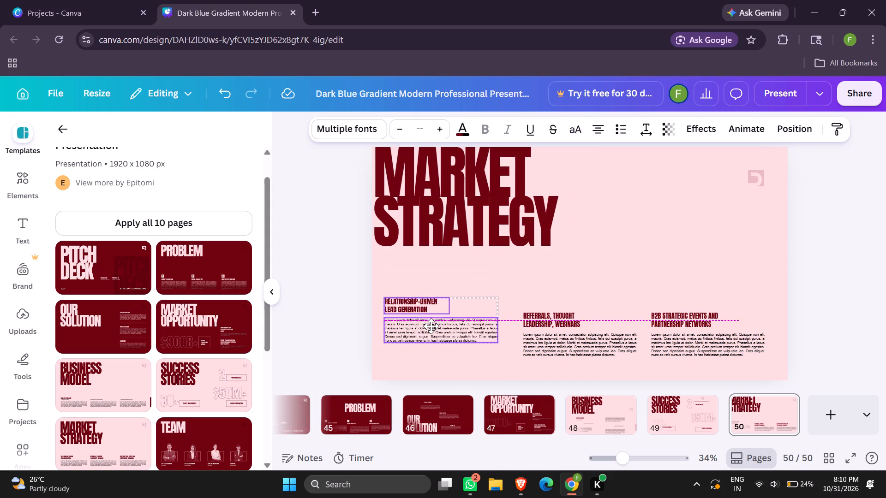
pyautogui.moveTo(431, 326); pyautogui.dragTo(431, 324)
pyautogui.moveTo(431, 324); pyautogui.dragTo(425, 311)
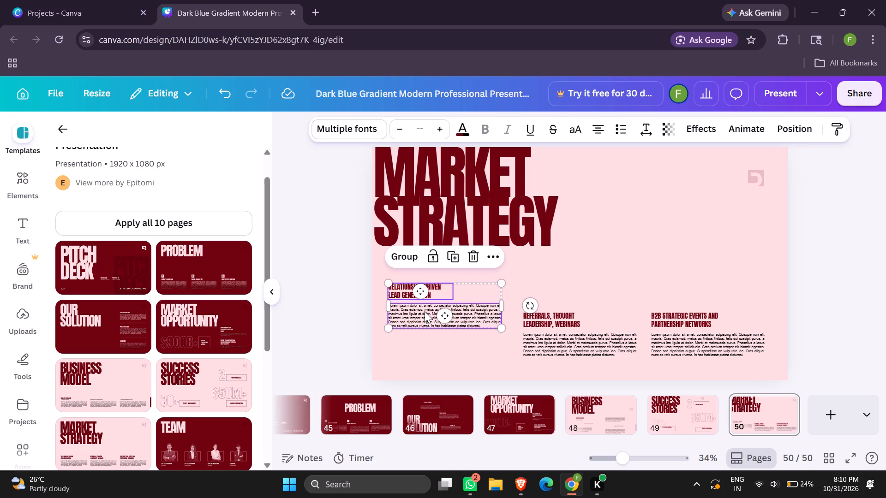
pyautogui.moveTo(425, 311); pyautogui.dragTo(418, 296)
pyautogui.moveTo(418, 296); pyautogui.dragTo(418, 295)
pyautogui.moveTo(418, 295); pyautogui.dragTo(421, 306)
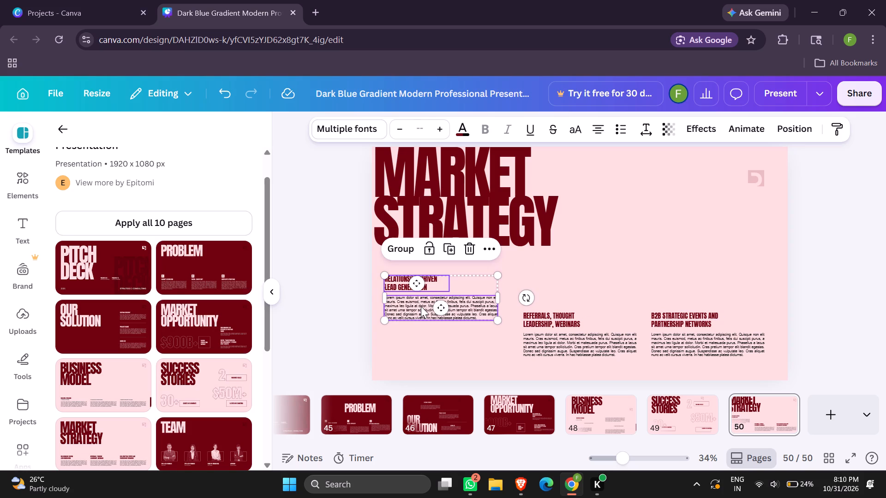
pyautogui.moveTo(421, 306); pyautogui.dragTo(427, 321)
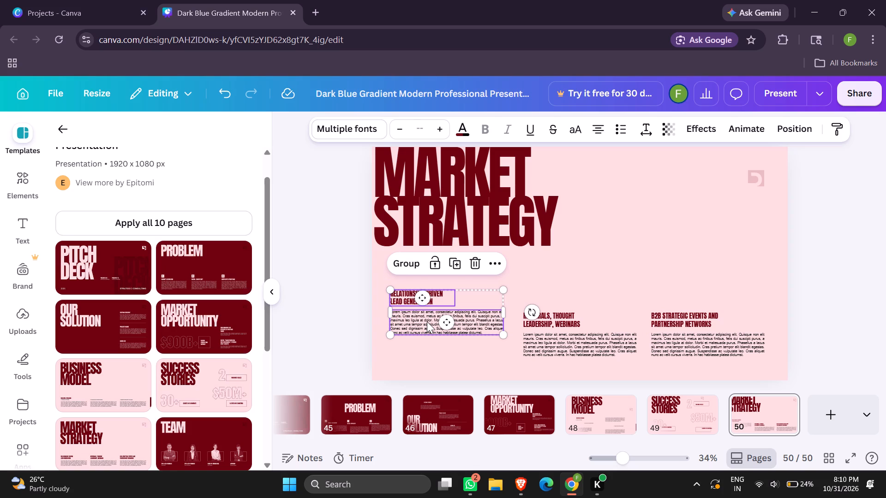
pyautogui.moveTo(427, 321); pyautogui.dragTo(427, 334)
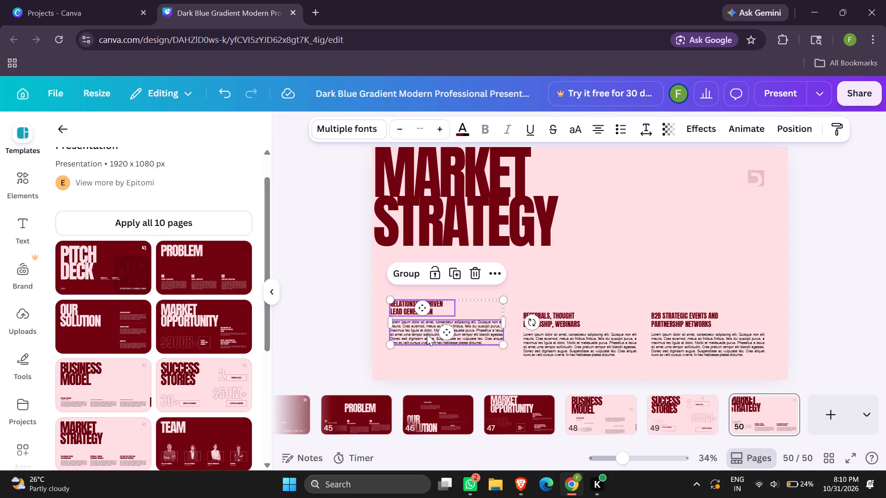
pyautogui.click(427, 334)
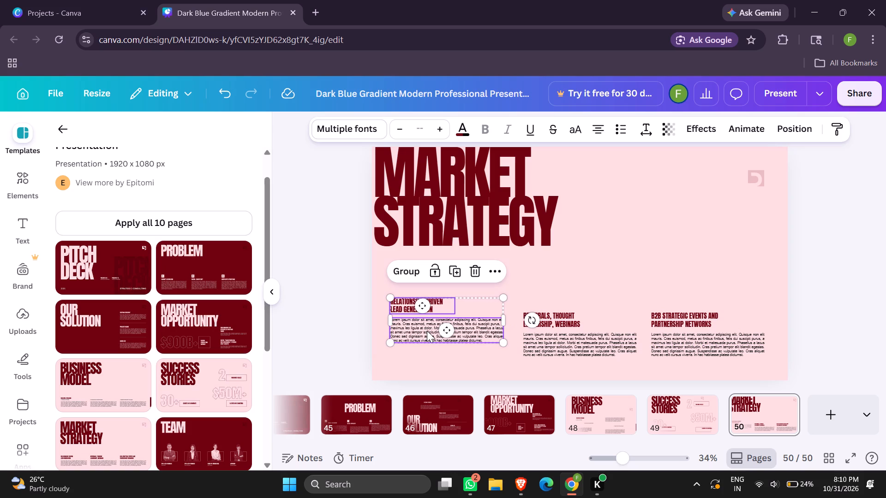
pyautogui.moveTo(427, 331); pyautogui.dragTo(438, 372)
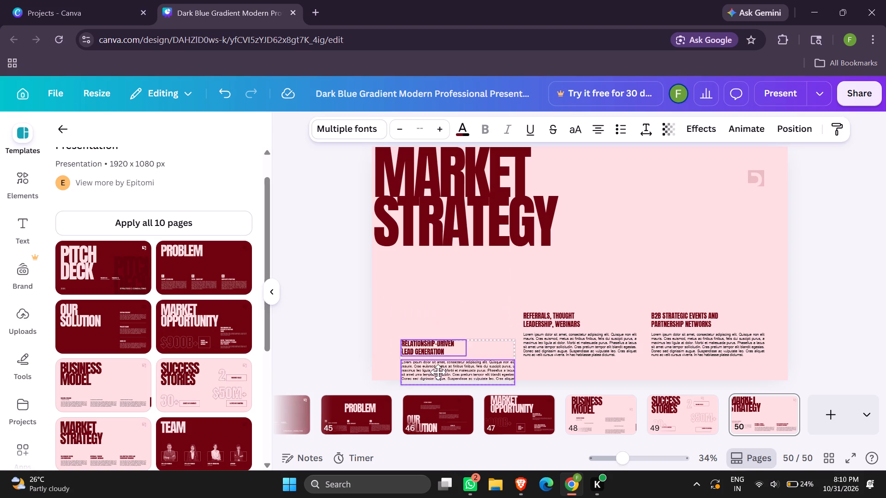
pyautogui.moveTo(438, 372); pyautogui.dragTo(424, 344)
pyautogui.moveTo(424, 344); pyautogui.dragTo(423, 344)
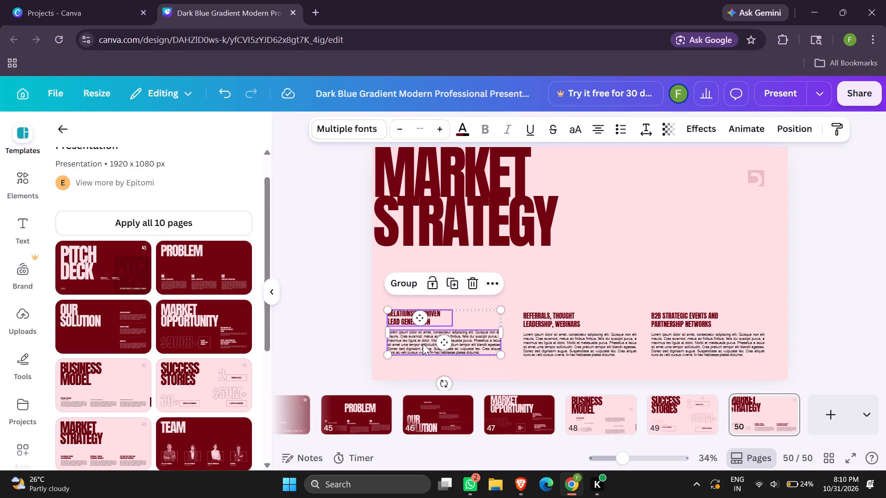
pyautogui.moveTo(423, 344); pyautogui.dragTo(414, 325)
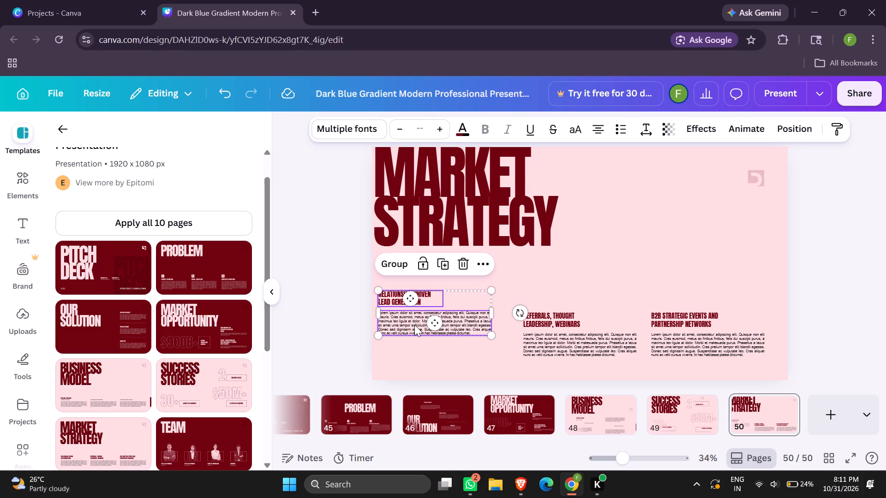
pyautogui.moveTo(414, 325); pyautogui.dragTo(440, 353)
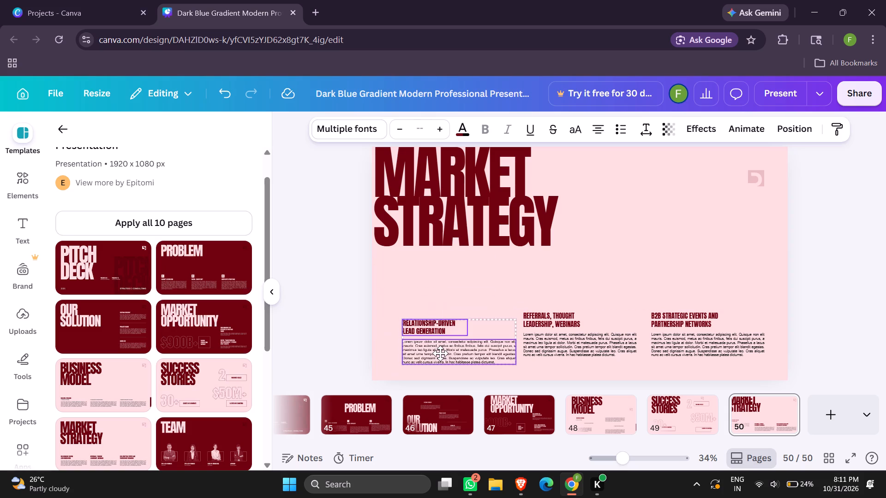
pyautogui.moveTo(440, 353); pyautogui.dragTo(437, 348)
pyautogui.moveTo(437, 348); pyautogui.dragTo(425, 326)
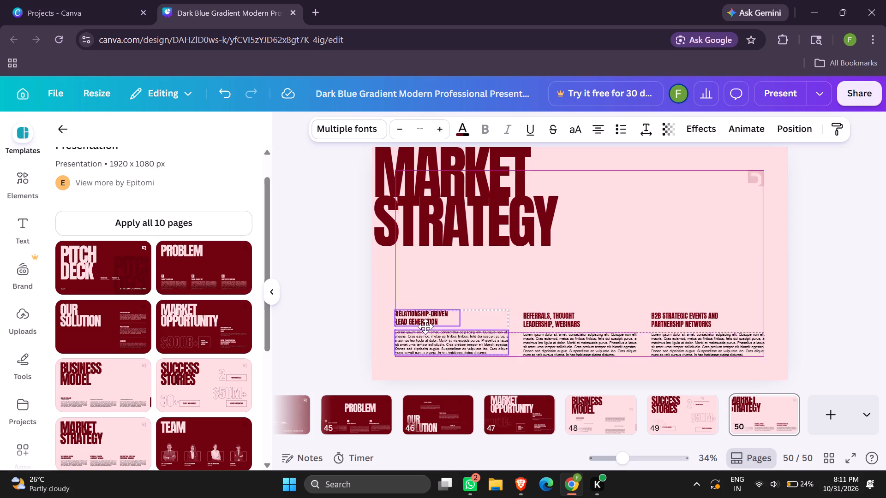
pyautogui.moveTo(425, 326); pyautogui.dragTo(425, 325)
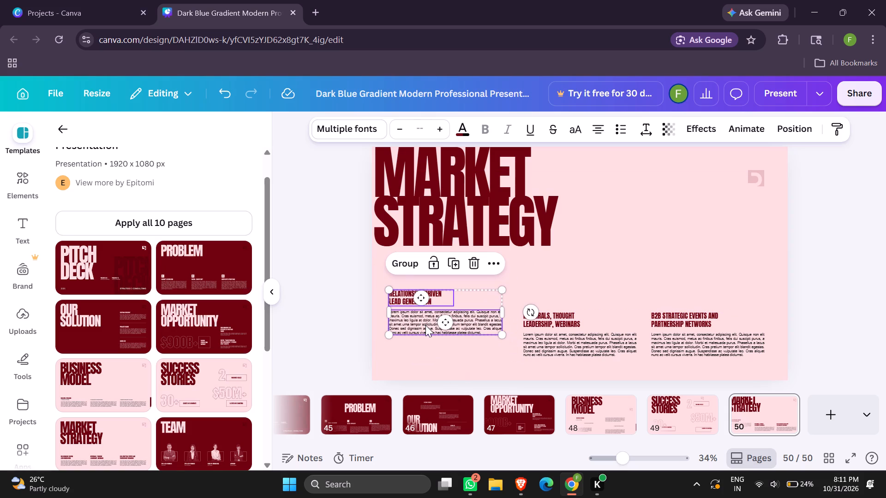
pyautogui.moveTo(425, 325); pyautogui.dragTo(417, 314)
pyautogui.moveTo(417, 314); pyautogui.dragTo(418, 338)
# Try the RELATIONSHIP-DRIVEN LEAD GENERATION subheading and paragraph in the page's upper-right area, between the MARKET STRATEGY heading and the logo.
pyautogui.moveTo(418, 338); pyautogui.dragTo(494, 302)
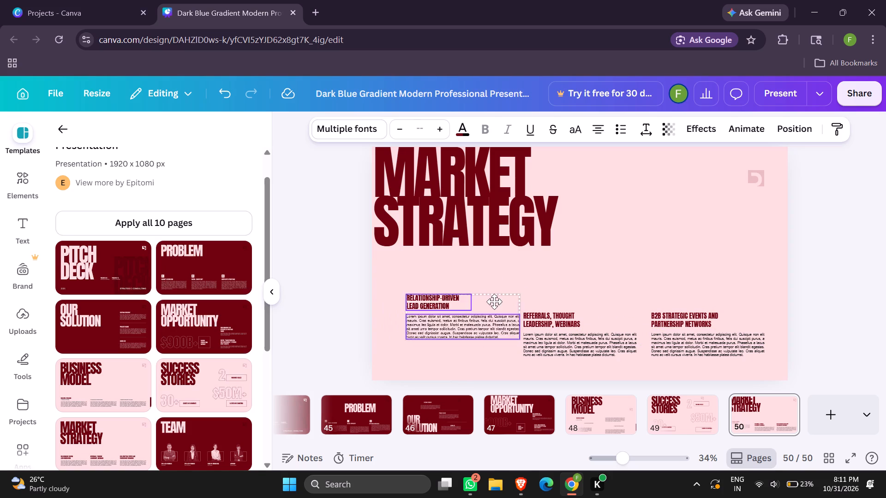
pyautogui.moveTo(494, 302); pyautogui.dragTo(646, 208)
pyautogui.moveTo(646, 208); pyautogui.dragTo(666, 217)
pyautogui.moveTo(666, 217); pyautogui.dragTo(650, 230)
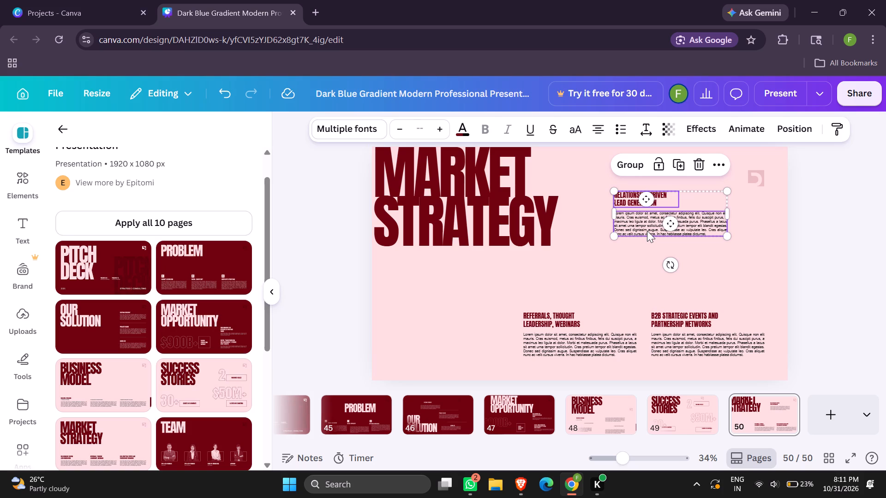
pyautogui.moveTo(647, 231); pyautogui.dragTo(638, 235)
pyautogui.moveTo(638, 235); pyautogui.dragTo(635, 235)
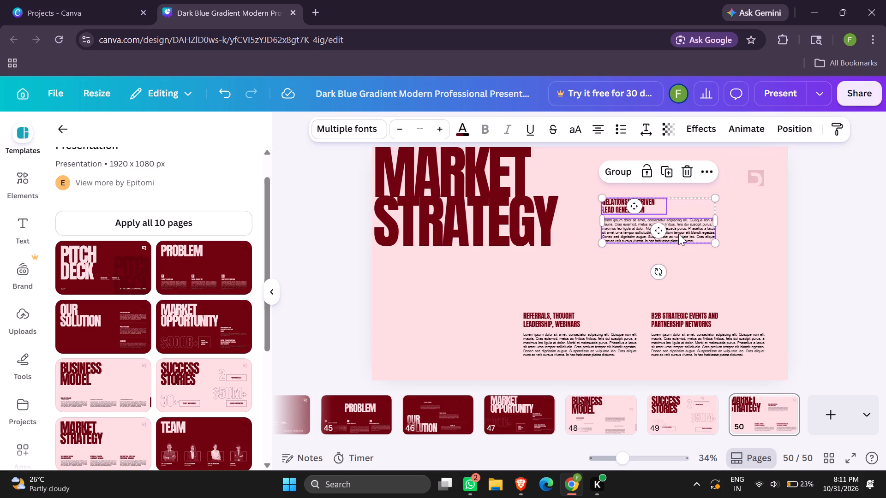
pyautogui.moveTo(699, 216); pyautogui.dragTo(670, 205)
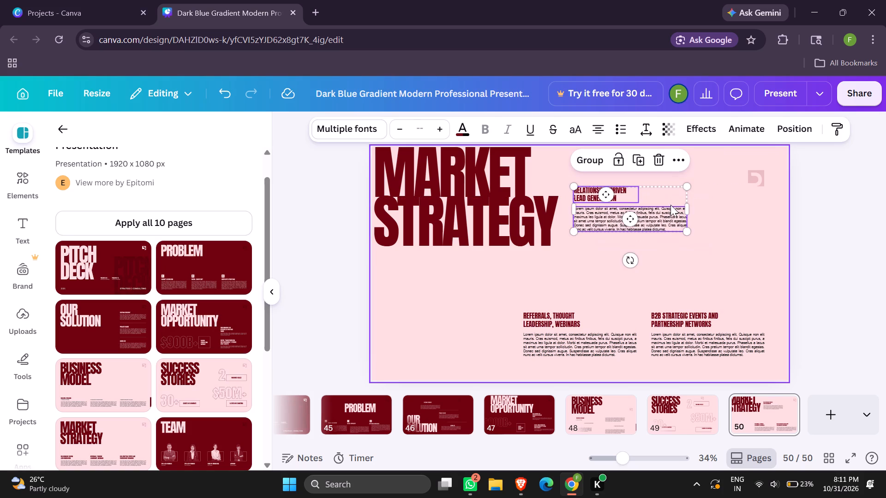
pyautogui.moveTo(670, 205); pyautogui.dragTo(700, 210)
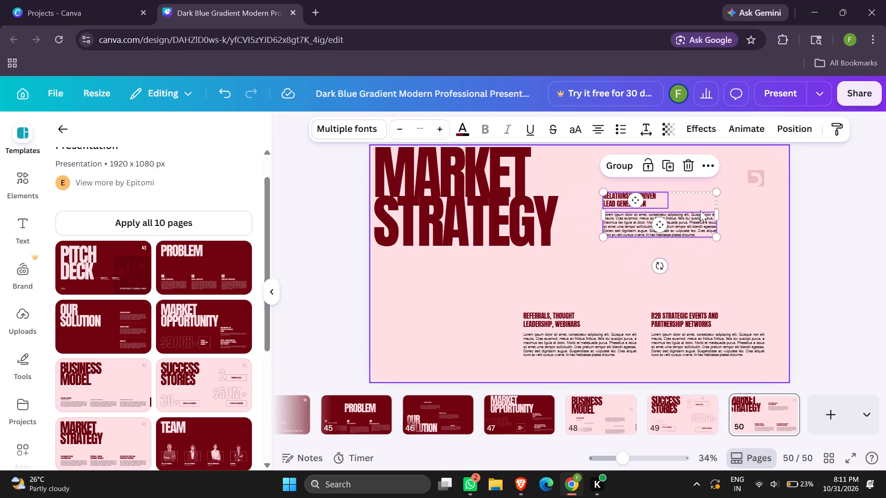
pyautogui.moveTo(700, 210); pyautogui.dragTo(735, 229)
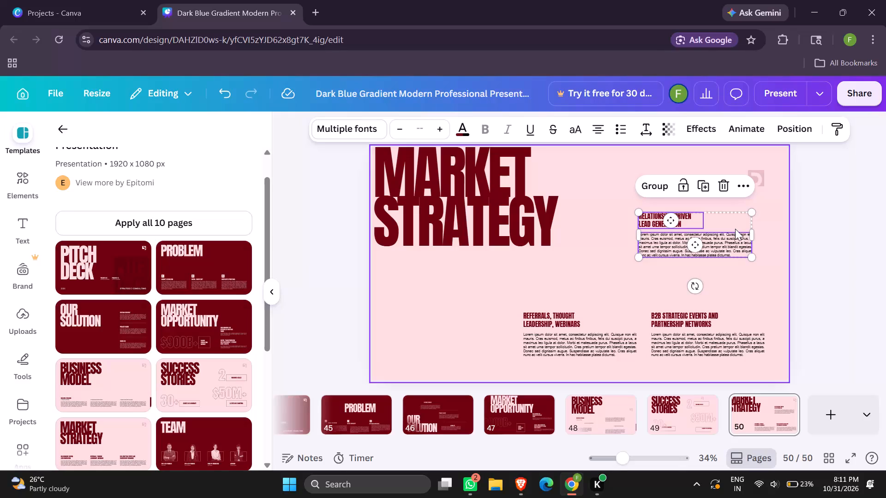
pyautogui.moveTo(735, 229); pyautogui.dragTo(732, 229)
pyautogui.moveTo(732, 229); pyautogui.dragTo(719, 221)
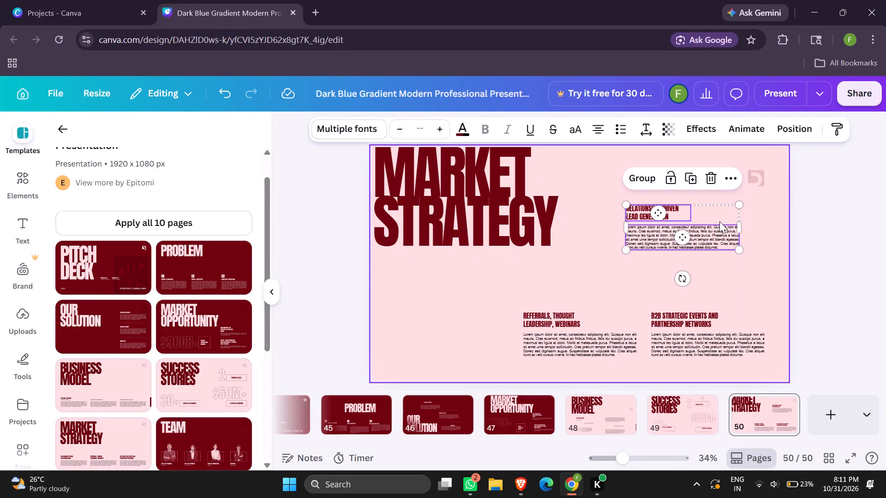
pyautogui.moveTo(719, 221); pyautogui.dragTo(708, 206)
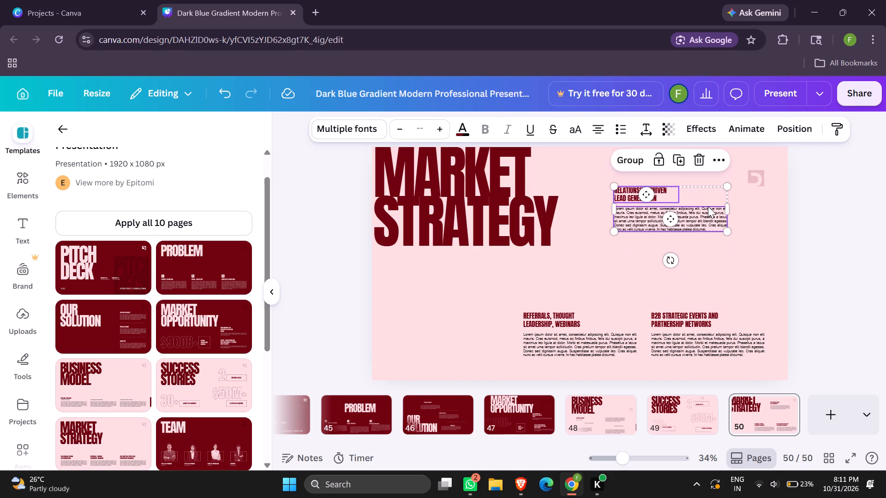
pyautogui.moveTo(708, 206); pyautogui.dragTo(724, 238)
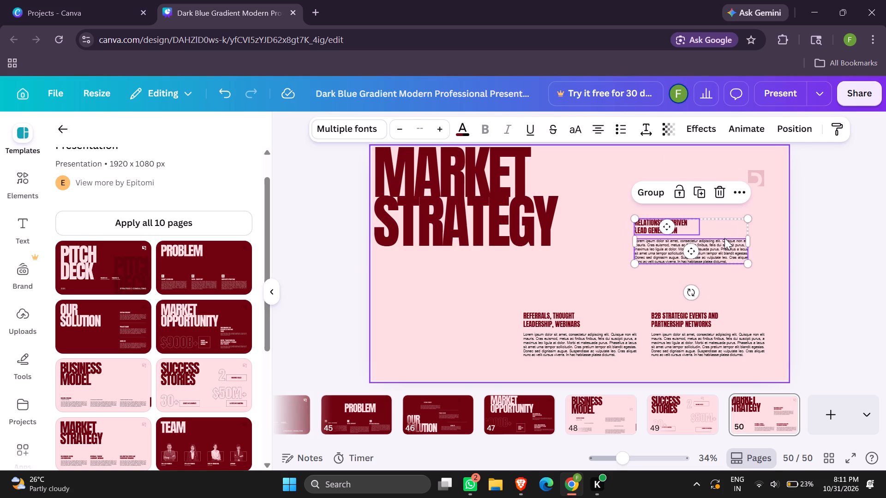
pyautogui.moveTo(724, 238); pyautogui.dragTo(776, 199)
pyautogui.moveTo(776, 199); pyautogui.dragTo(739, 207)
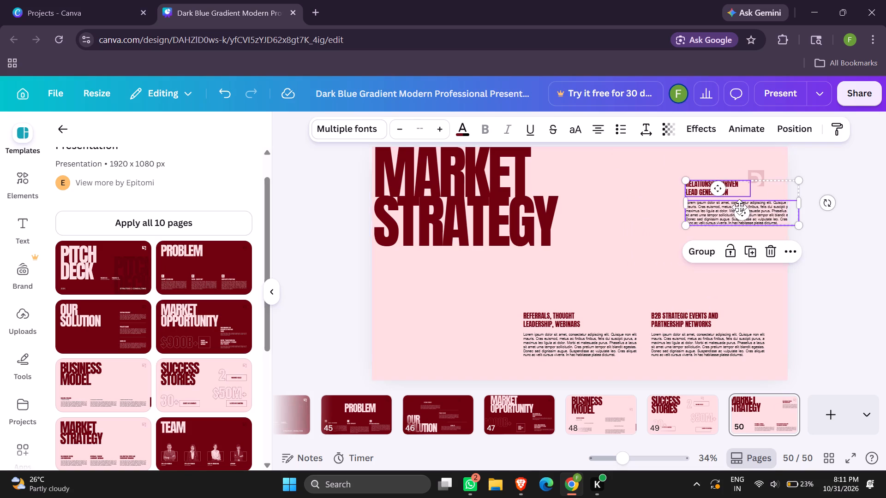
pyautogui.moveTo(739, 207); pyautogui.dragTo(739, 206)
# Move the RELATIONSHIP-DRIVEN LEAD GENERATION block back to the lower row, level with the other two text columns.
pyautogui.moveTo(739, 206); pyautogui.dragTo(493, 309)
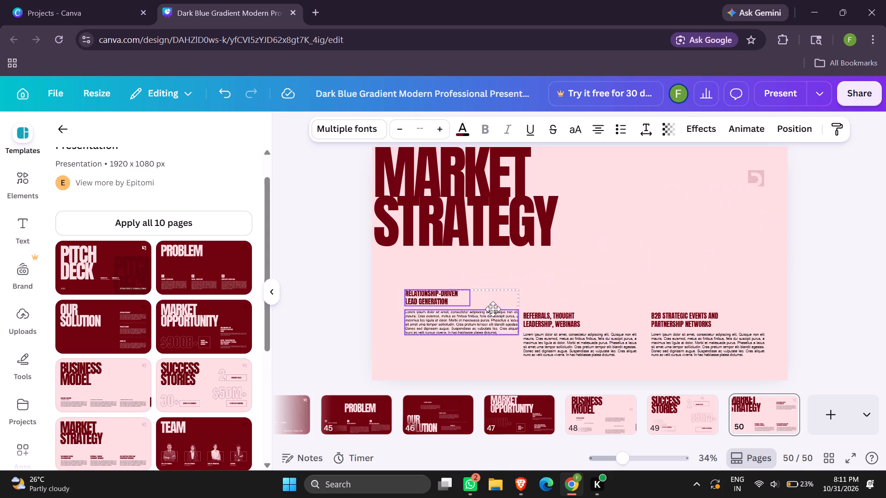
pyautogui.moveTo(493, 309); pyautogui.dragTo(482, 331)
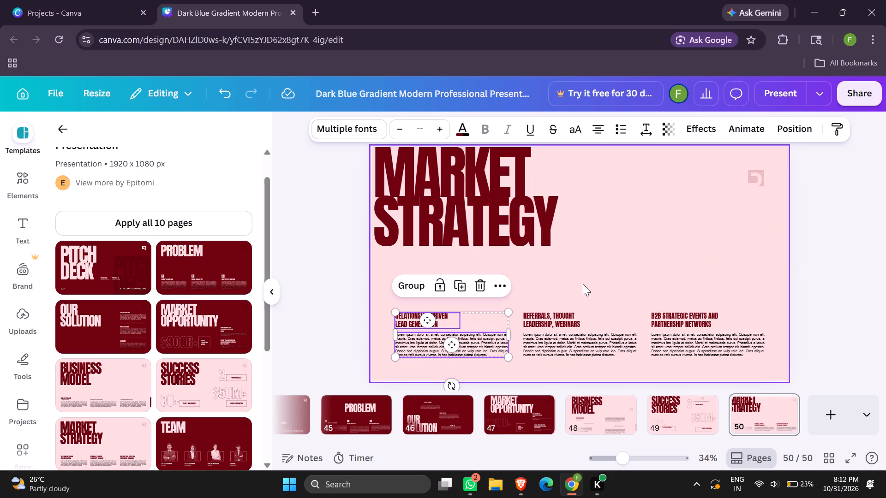
# Move the REFERRALS, THOUGHT LEADERSHIP, WEBINARS subheading and paragraph together slightly above the neighbouring columns, keeping them horizontally centred on the page.
pyautogui.moveTo(583, 284); pyautogui.dragTo(557, 369)
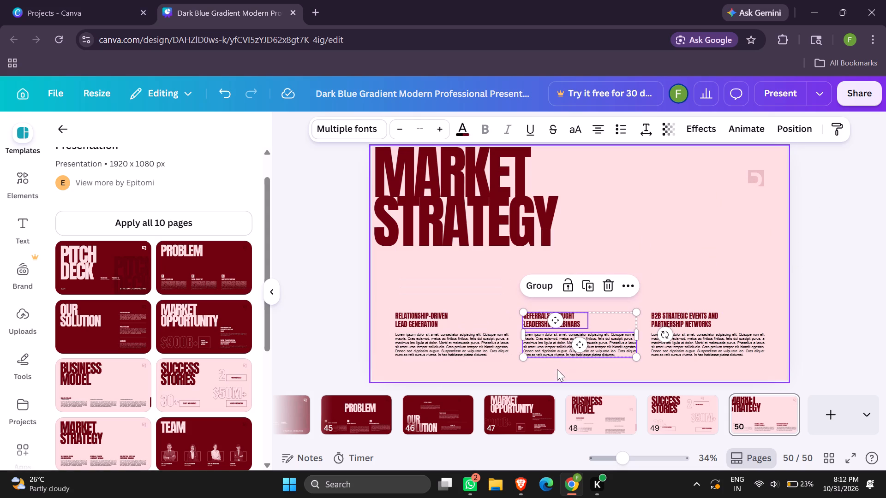
pyautogui.moveTo(550, 346); pyautogui.dragTo(553, 335)
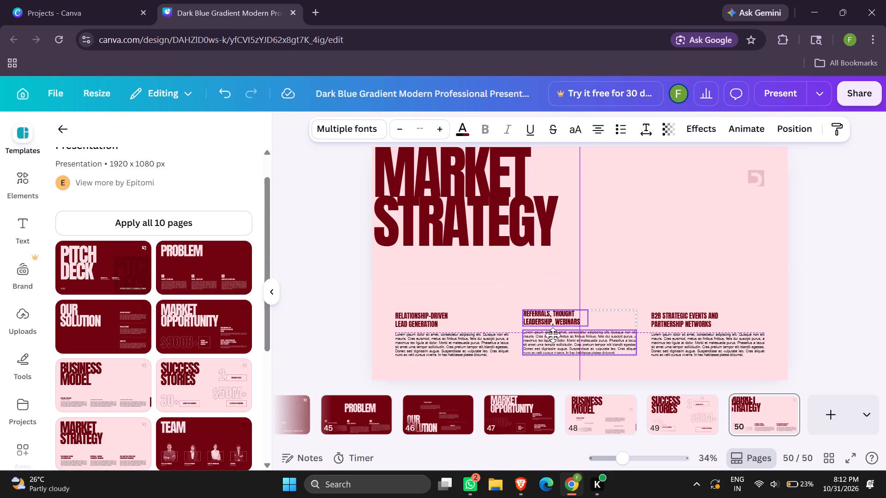
pyautogui.moveTo(553, 335); pyautogui.dragTo(550, 316)
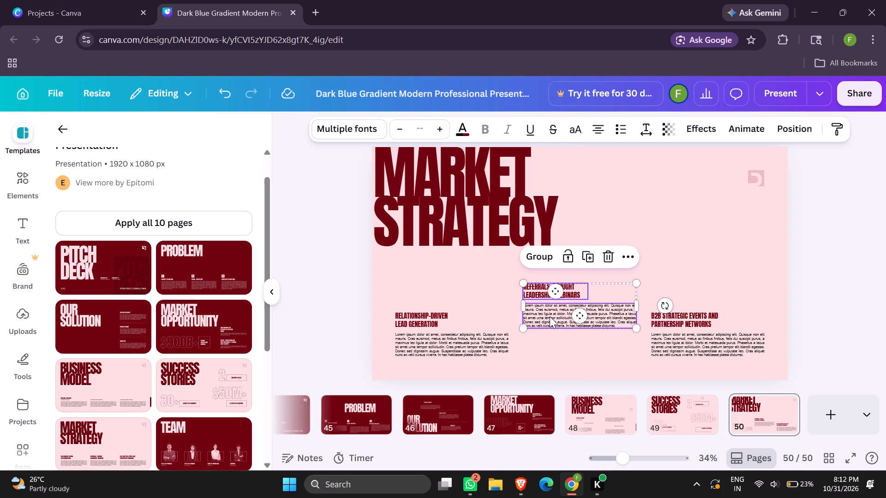
pyautogui.moveTo(550, 316); pyautogui.dragTo(547, 289)
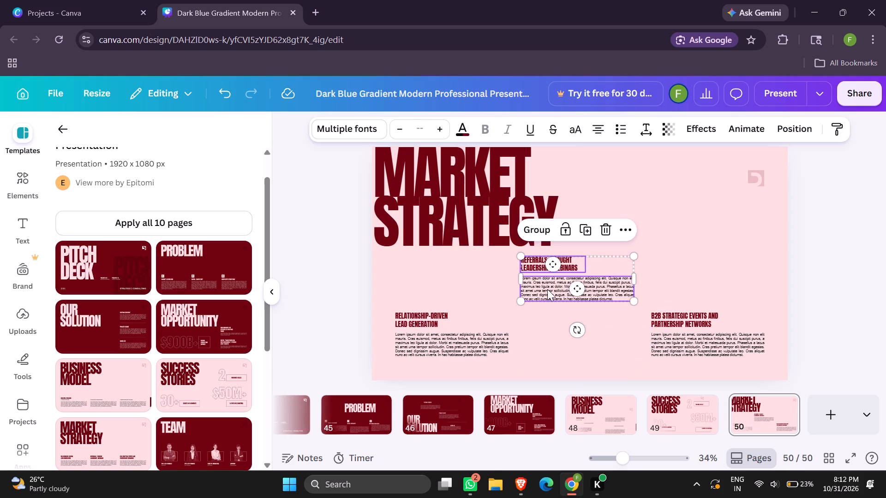
pyautogui.moveTo(547, 289); pyautogui.dragTo(548, 294)
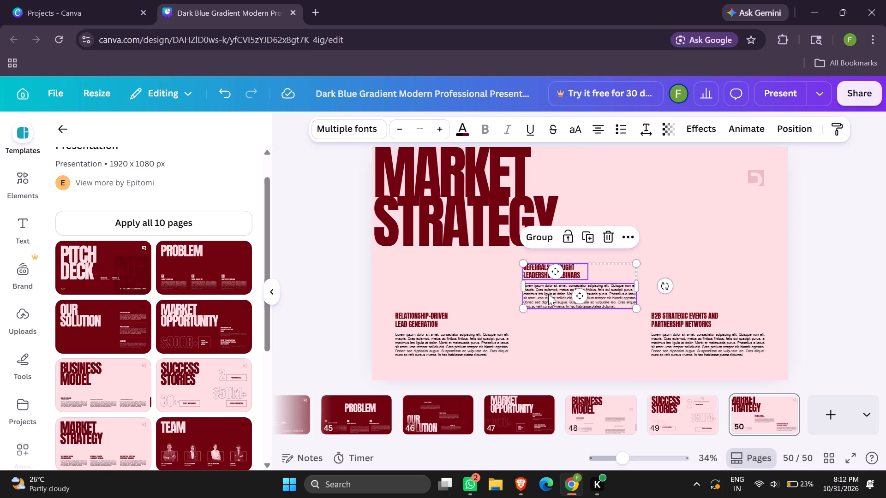
pyautogui.moveTo(548, 294); pyautogui.dragTo(557, 331)
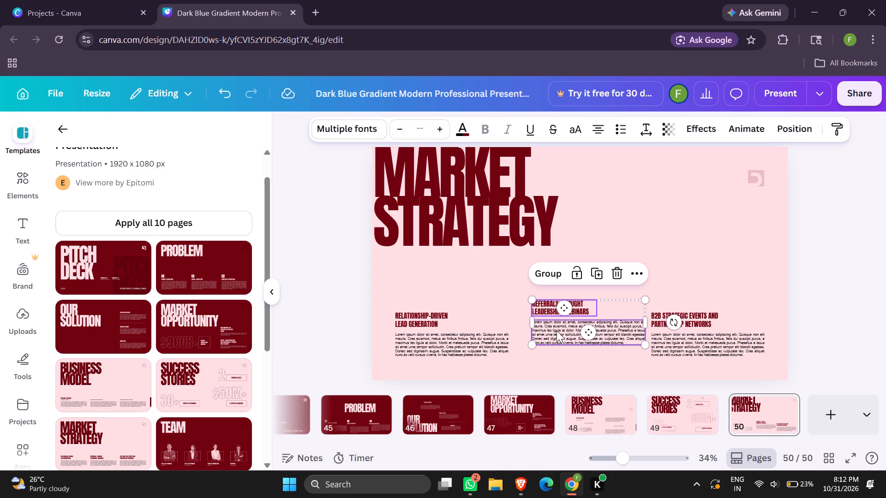
pyautogui.moveTo(557, 331); pyautogui.dragTo(557, 354)
pyautogui.moveTo(557, 354); pyautogui.dragTo(557, 346)
pyautogui.moveTo(557, 346); pyautogui.dragTo(552, 324)
pyautogui.moveTo(552, 324); pyautogui.dragTo(546, 329)
pyautogui.moveTo(546, 329); pyautogui.dragTo(547, 332)
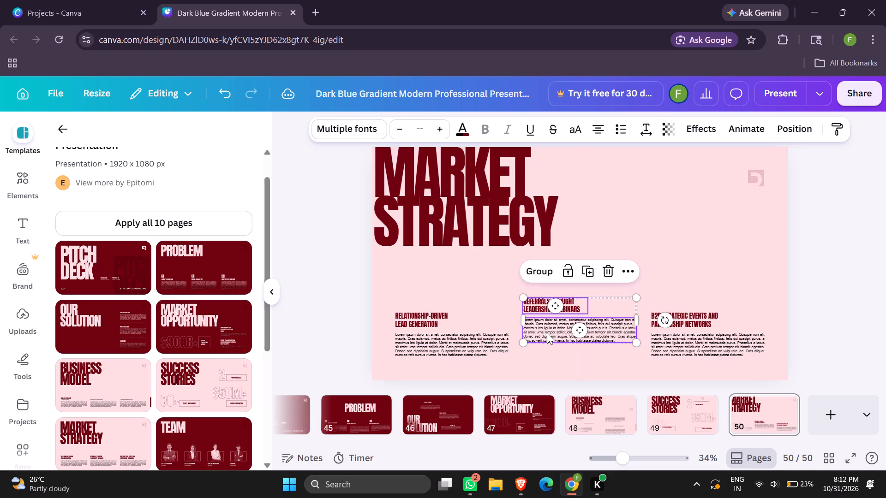
# Move the REFERRALS, THOUGHT LEADERSHIP, WEBINARS subheading and paragraph together into the space beside STRATEGY, below and left of the logo.
pyautogui.moveTo(547, 332); pyautogui.dragTo(549, 341)
pyautogui.moveTo(549, 341); pyautogui.dragTo(639, 231)
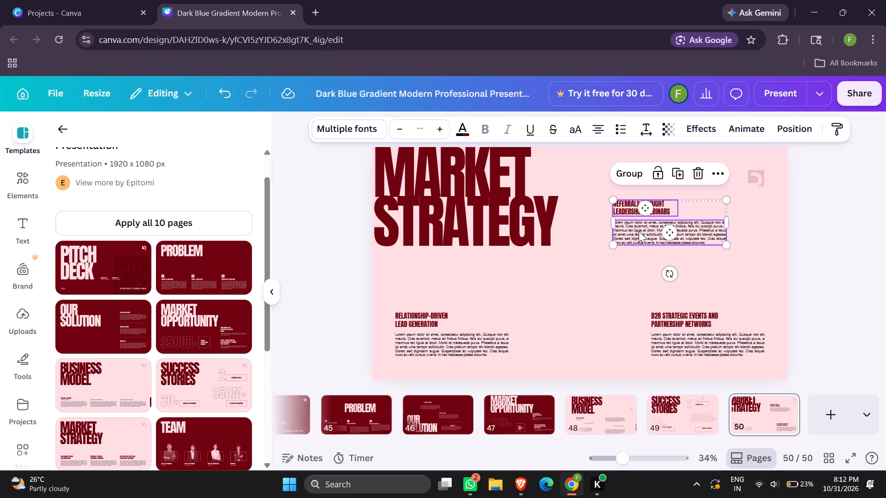
pyautogui.moveTo(639, 231); pyautogui.dragTo(626, 241)
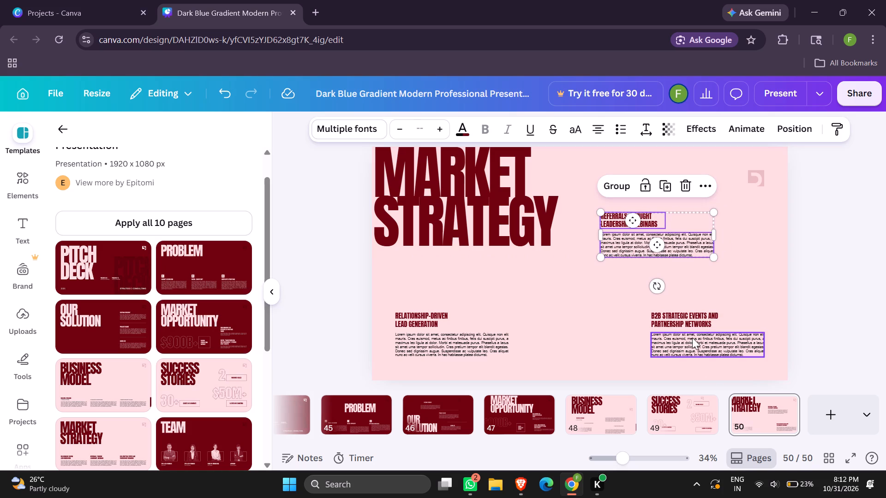
# Move the B2B STRATEGIC EVENTS AND PARTNERSHIP NETWORKS subheading and paragraph together into the area below the REFERRALS block, slightly to its left.
pyautogui.moveTo(713, 291); pyautogui.dragTo(689, 388)
pyautogui.moveTo(674, 355); pyautogui.dragTo(651, 348)
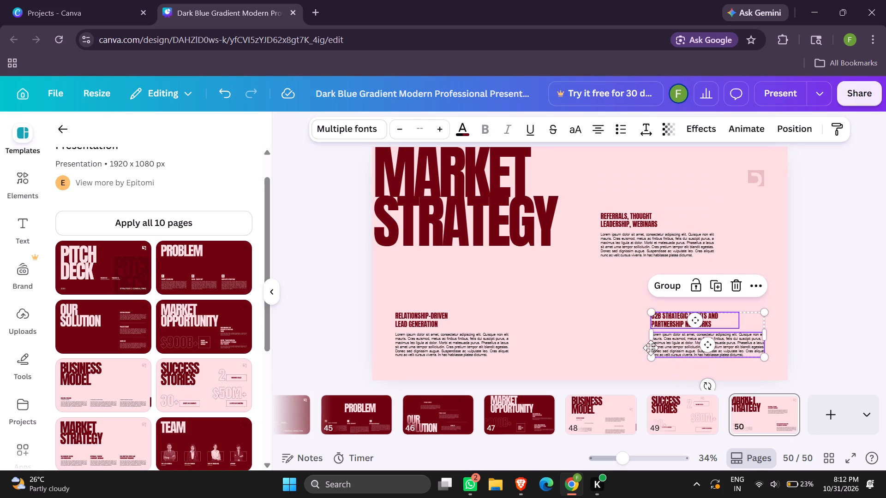
pyautogui.moveTo(651, 348); pyautogui.dragTo(645, 341)
pyautogui.moveTo(649, 331); pyautogui.dragTo(601, 315)
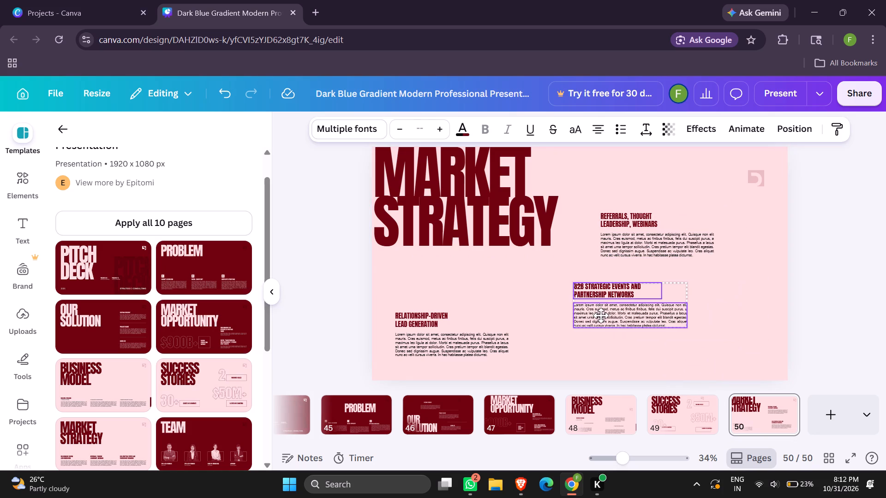
pyautogui.moveTo(601, 315); pyautogui.dragTo(530, 357)
pyautogui.moveTo(530, 357); pyautogui.dragTo(572, 379)
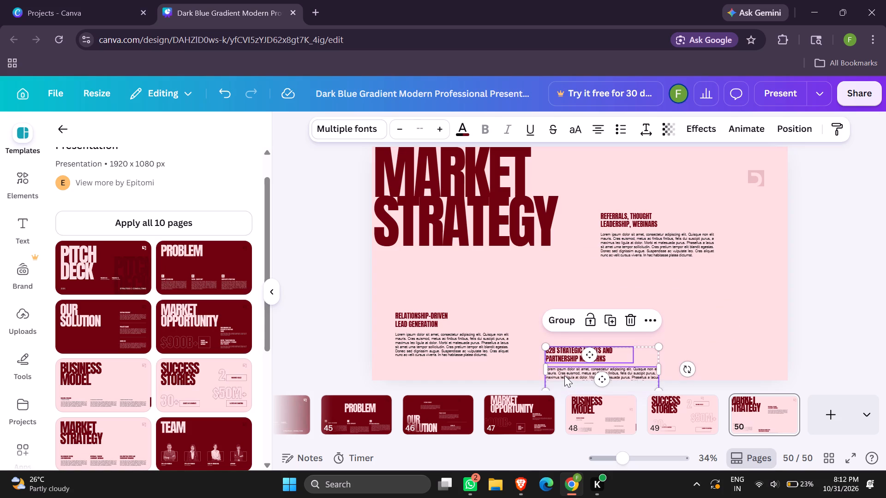
pyautogui.moveTo(564, 375); pyautogui.dragTo(619, 336)
pyautogui.moveTo(619, 336); pyautogui.dragTo(591, 327)
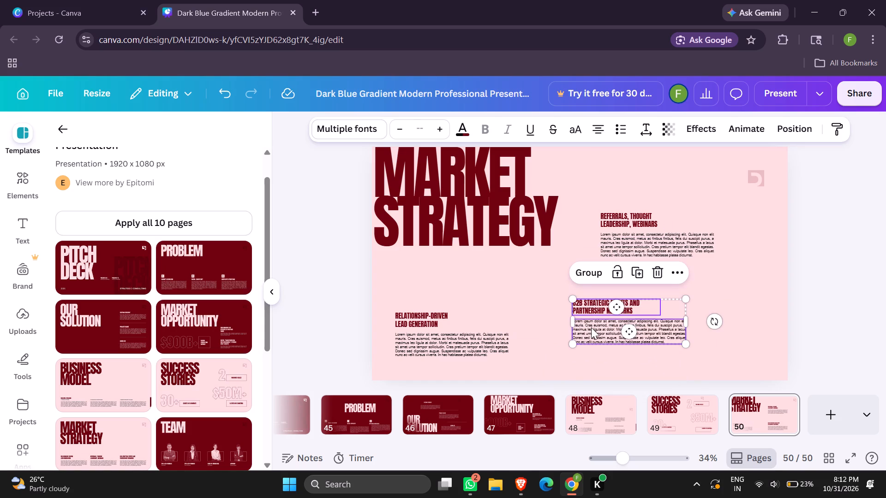
pyautogui.click(598, 319)
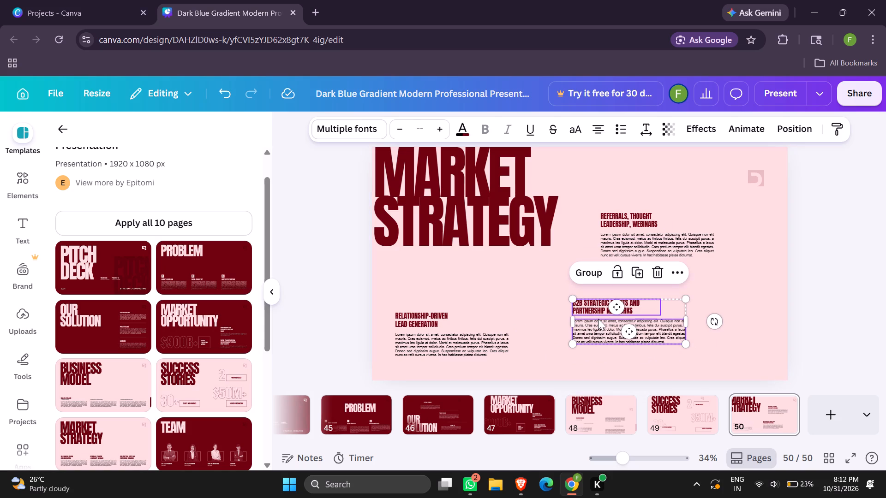
pyautogui.click(598, 319)
pyautogui.click(557, 301)
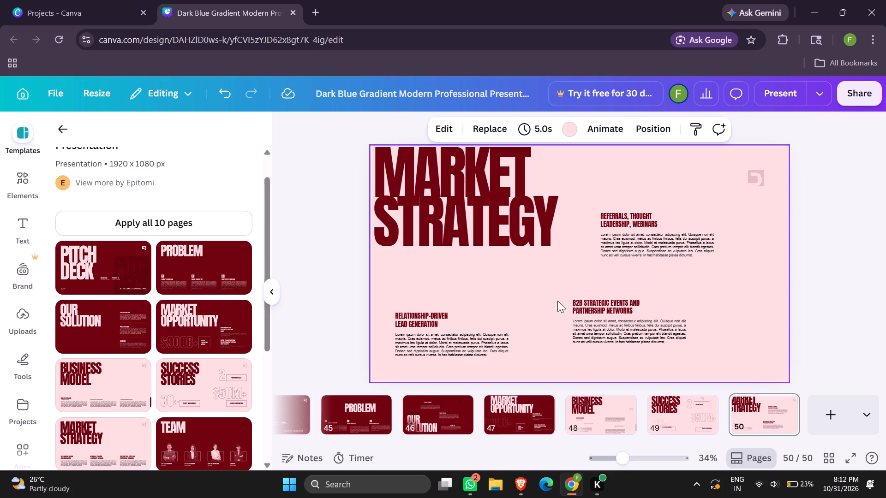
# Move the B2B STRATEGIC EVENTS AND PARTNERSHIP NETWORKS subheading on its own, up and left of its paragraph.
pyautogui.moveTo(586, 307); pyautogui.dragTo(557, 298)
pyautogui.moveTo(571, 311); pyautogui.dragTo(541, 281)
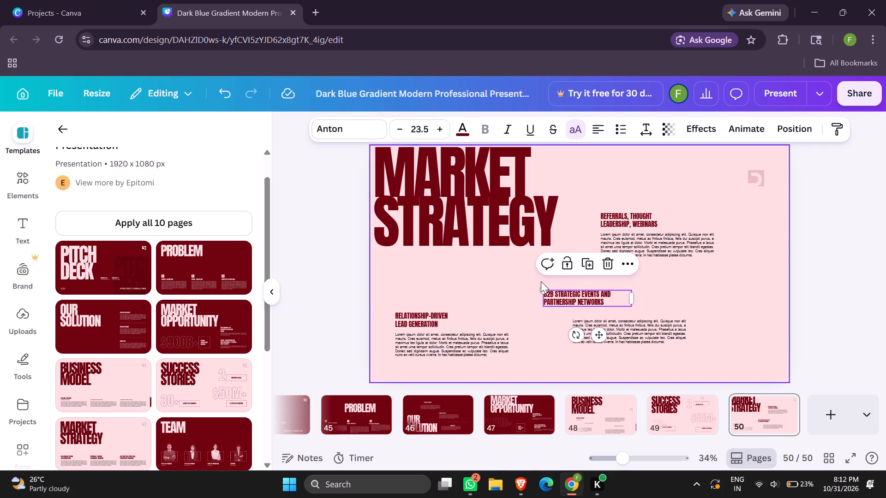
pyautogui.moveTo(494, 288); pyautogui.dragTo(552, 274)
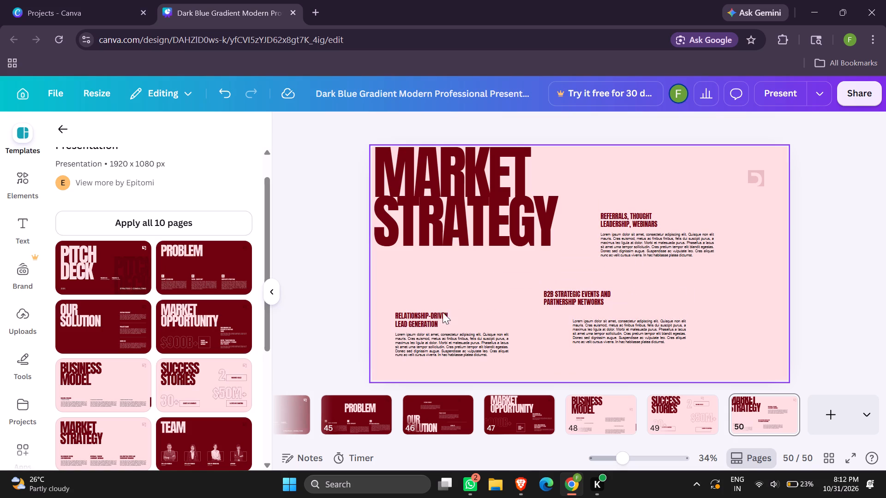
# Shift the RELATIONSHIP-DRIVEN LEAD GENERATION subheading slightly right over its paragraph and rotate it to a steep upward tilt.
pyautogui.moveTo(428, 327); pyautogui.dragTo(455, 332)
pyautogui.moveTo(448, 361); pyautogui.dragTo(449, 361)
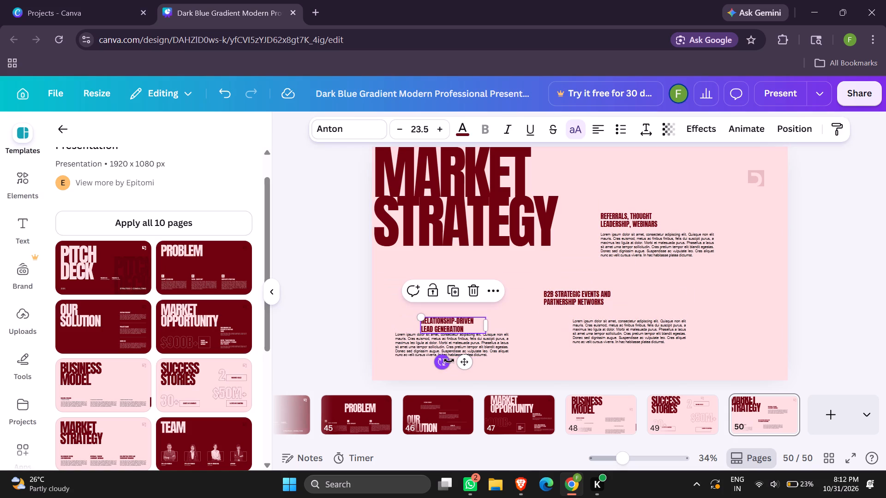
pyautogui.moveTo(449, 361); pyautogui.dragTo(479, 343)
# Spread out the B2B subheading and paragraph horizontally, and drop the REFERRALS paragraph farther below its subheading.
pyautogui.moveTo(602, 304); pyautogui.dragTo(578, 325)
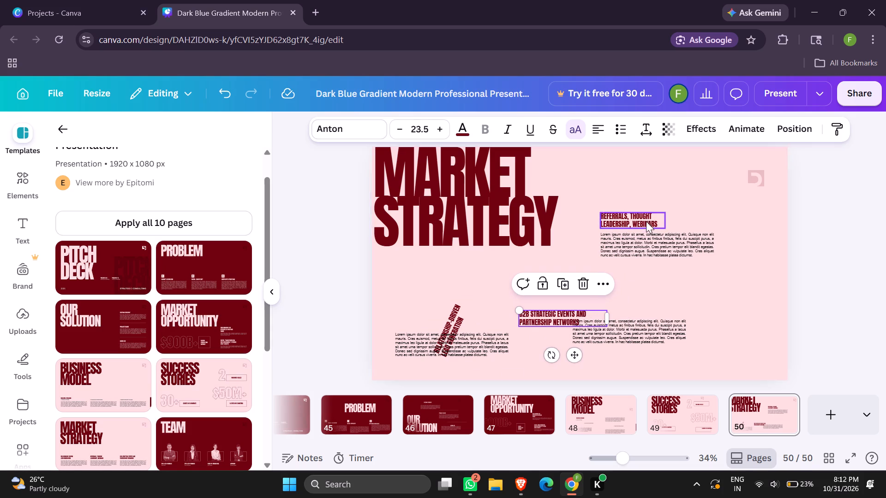
pyautogui.click(625, 242)
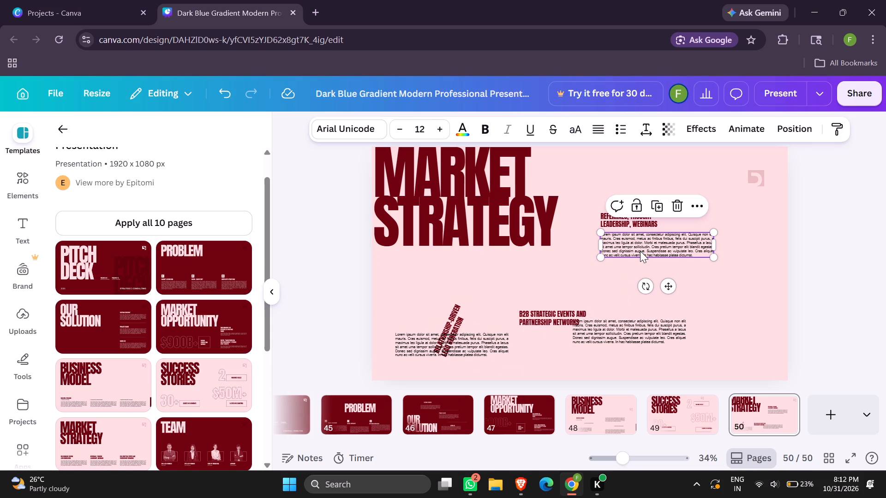
pyautogui.moveTo(628, 237); pyautogui.dragTo(635, 243)
pyautogui.moveTo(635, 243); pyautogui.dragTo(638, 246)
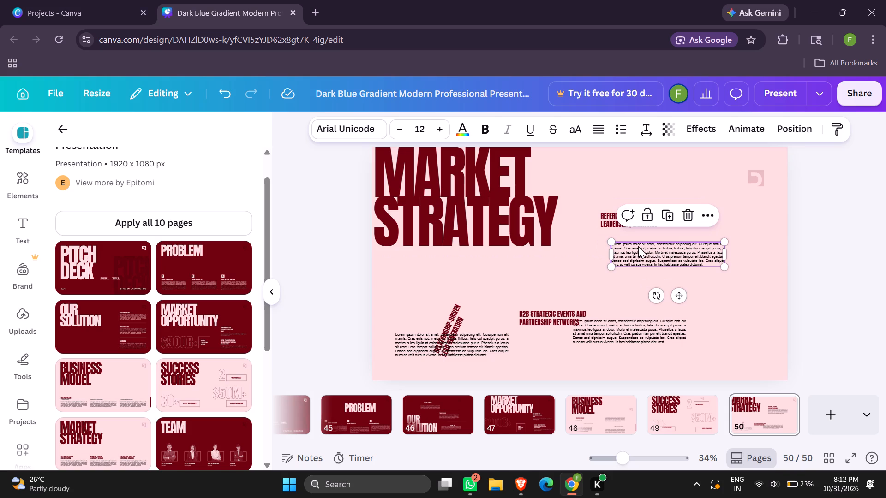
pyautogui.moveTo(638, 246); pyautogui.dragTo(644, 247)
pyautogui.moveTo(644, 247); pyautogui.dragTo(648, 247)
pyautogui.moveTo(624, 332); pyautogui.dragTo(656, 342)
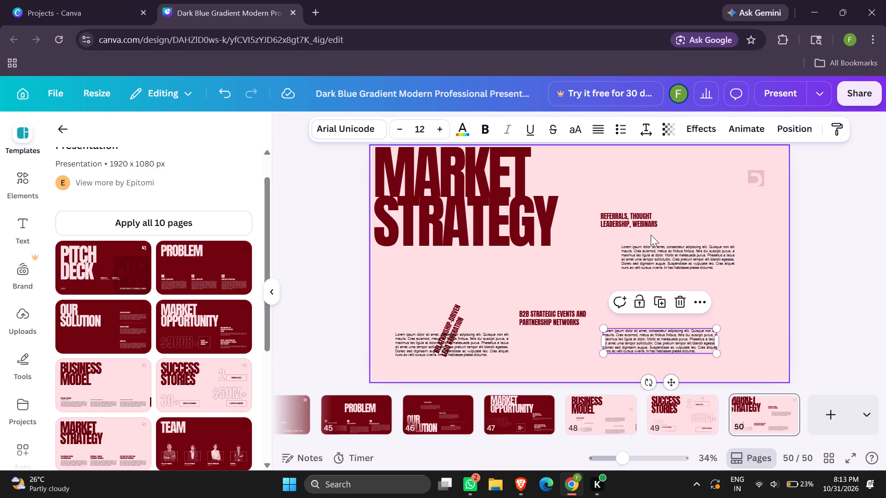
pyautogui.moveTo(651, 235); pyautogui.dragTo(623, 250)
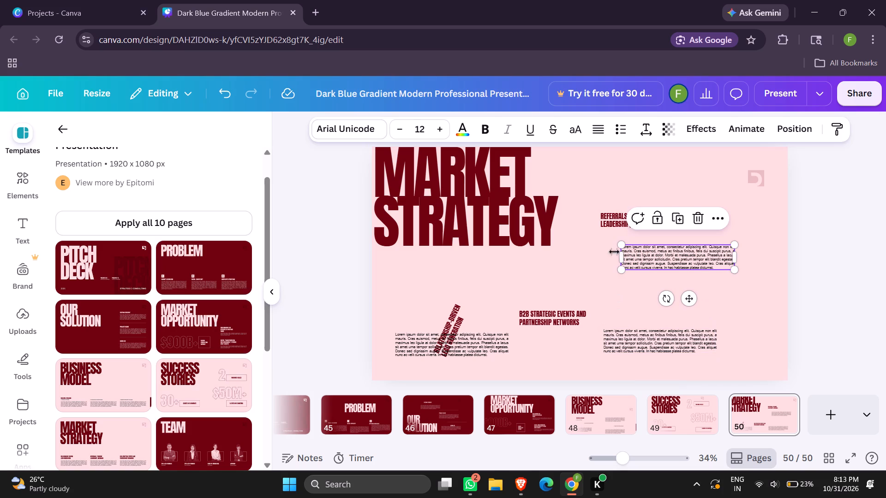
pyautogui.moveTo(670, 246); pyautogui.dragTo(635, 261)
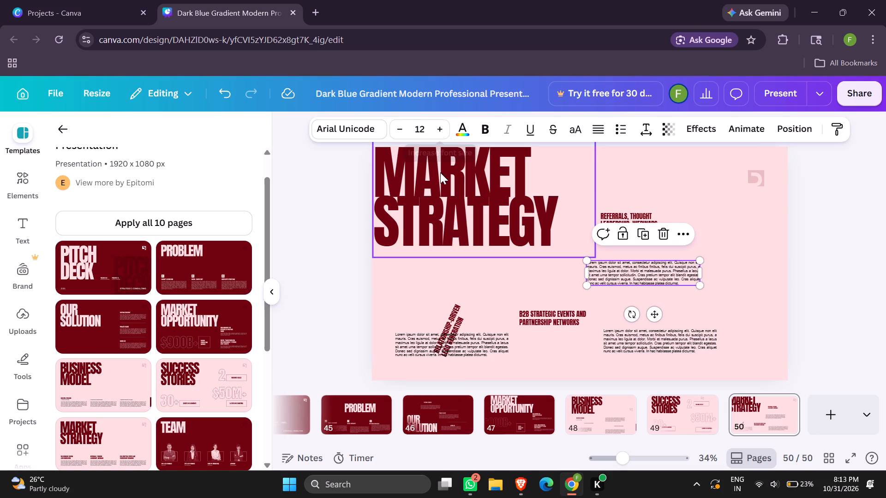
# Shift the MARKET STRATEGY heading right and raise the lead generation paragraph into the space beneath it.
pyautogui.moveTo(440, 172); pyautogui.dragTo(480, 174)
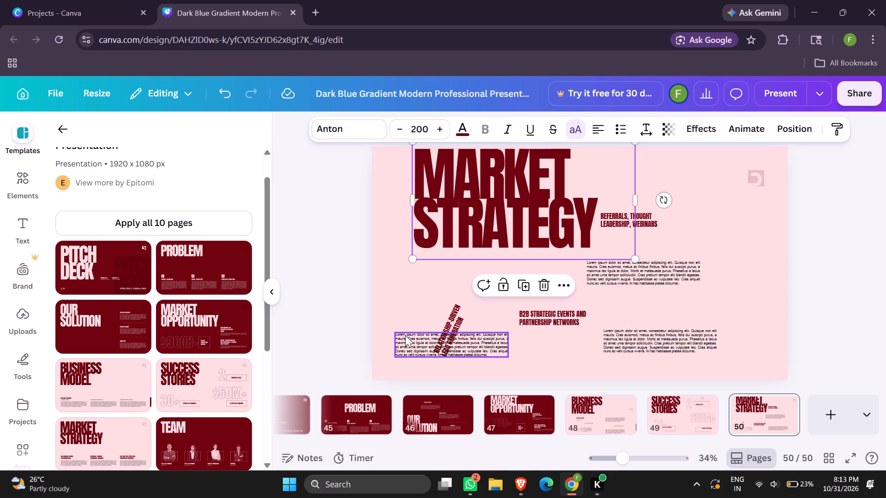
pyautogui.moveTo(405, 337); pyautogui.dragTo(414, 296)
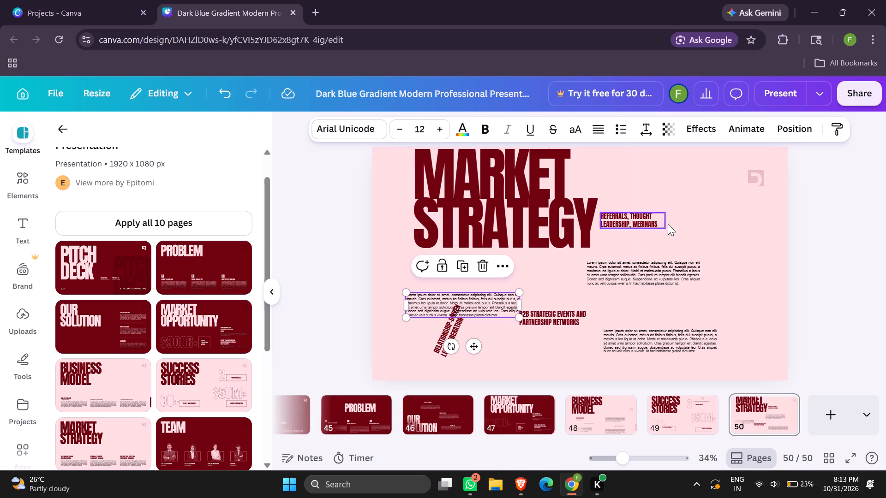
# Stagger the two right-hand paragraphs, moving the REFERRALS paragraph right and down and the B2B paragraph left and slightly down.
pyautogui.moveTo(636, 279); pyautogui.dragTo(673, 292)
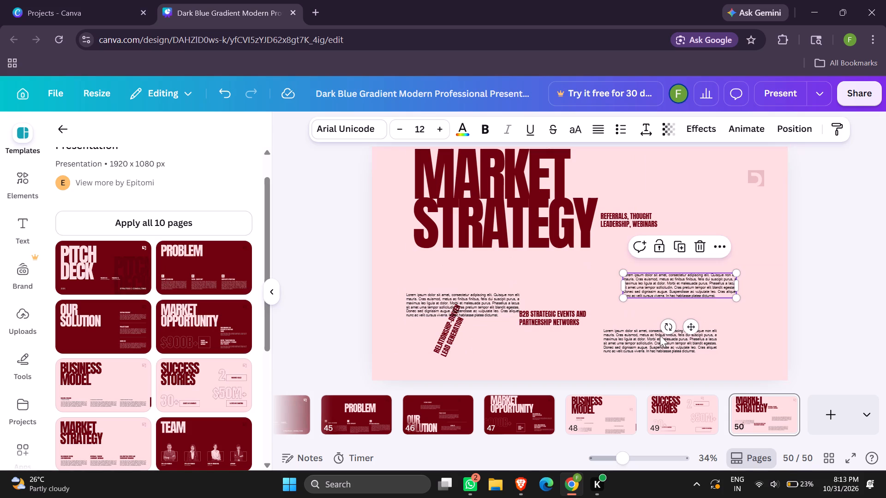
pyautogui.moveTo(655, 335); pyautogui.dragTo(631, 341)
# Rearrange the page's upper half with the REFERRALS subheading farther right, the logo farther left, and the MARKET STRATEGY heading lower and left.
pyautogui.moveTo(639, 218); pyautogui.dragTo(666, 214)
pyautogui.moveTo(759, 177); pyautogui.dragTo(727, 178)
pyautogui.moveTo(511, 202); pyautogui.dragTo(488, 220)
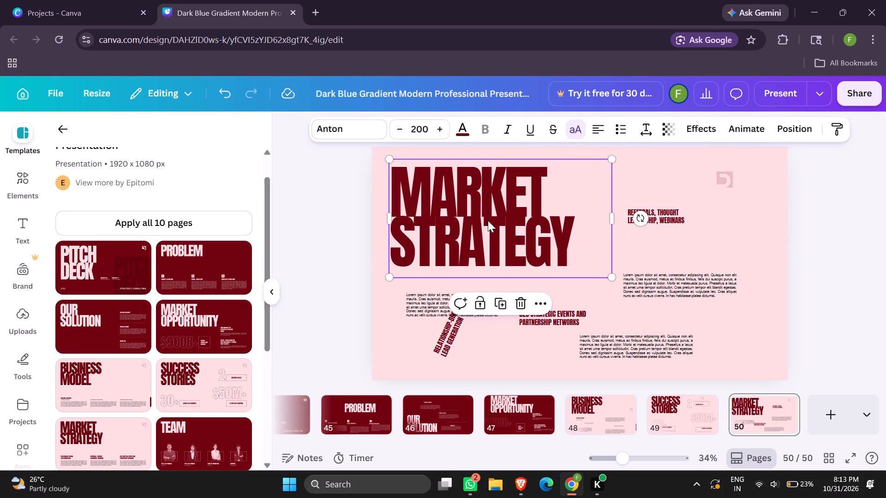
# Align the lead generation paragraph under the heading's left edge, place its tilted subheading below, and raise the B2B subheading level with the paragraph.
pyautogui.moveTo(409, 313); pyautogui.dragTo(393, 311)
pyautogui.moveTo(451, 334); pyautogui.dragTo(461, 340)
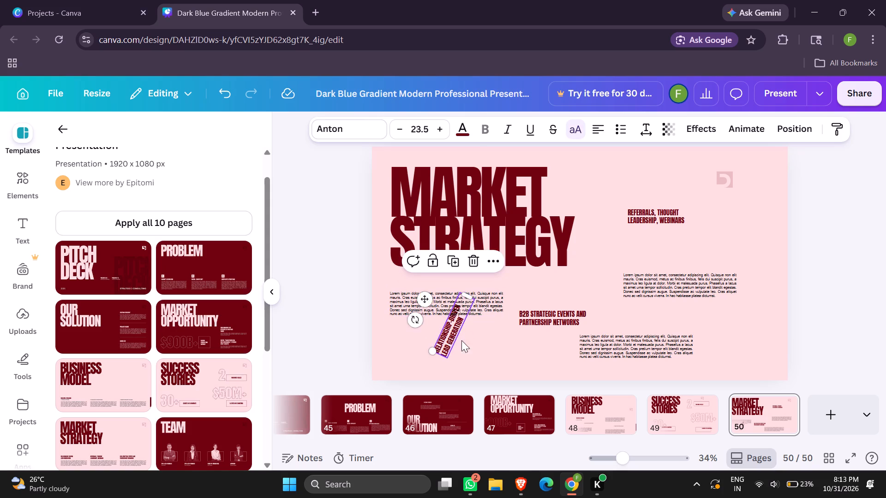
pyautogui.moveTo(461, 340); pyautogui.dragTo(469, 348)
pyautogui.moveTo(551, 319); pyautogui.dragTo(546, 304)
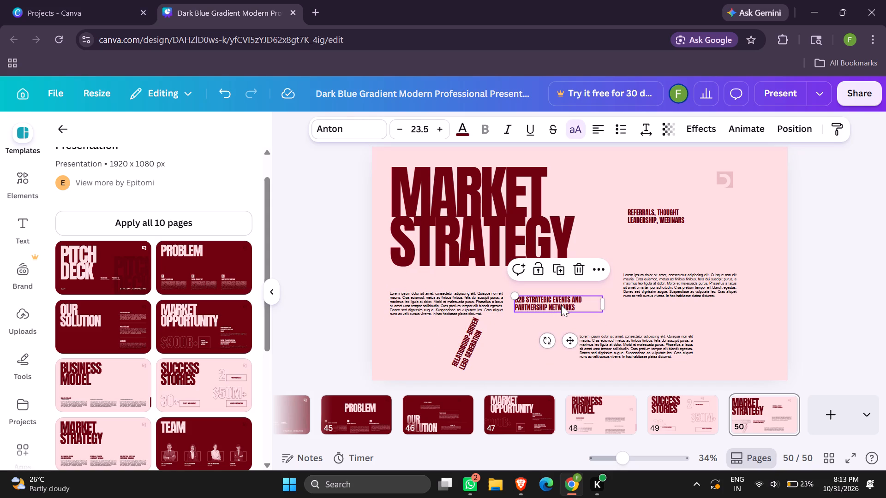
# Raise the REFERRALS subheading and its paragraph, and move the B2B paragraph up and right so it sits just beneath the REFERRALS paragraph.
pyautogui.moveTo(655, 216); pyautogui.dragTo(639, 204)
pyautogui.moveTo(676, 293); pyautogui.dragTo(673, 275)
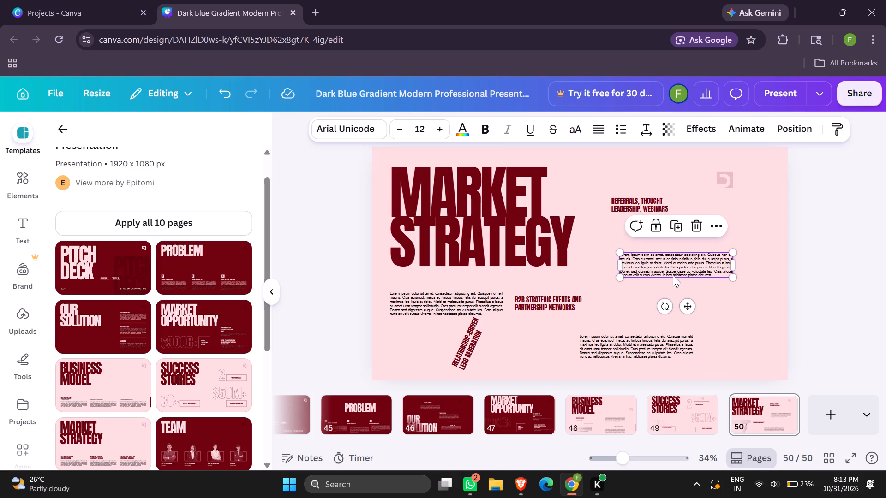
pyautogui.moveTo(625, 356); pyautogui.dragTo(639, 345)
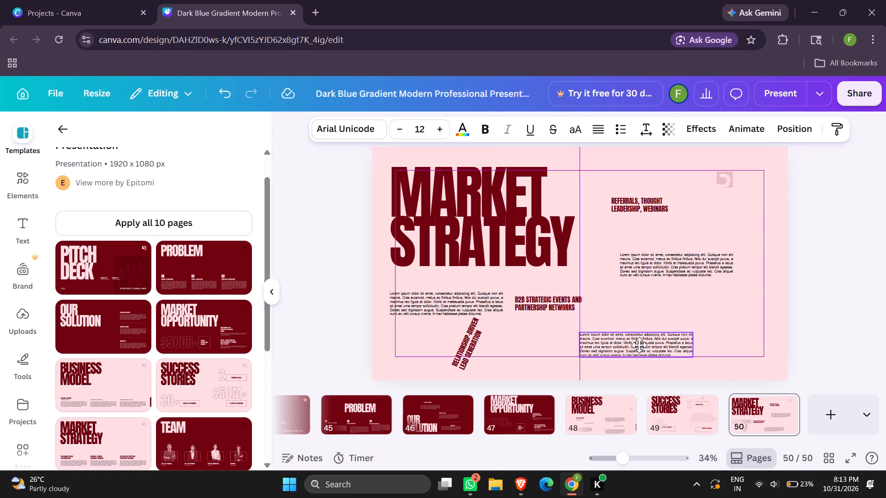
pyautogui.moveTo(639, 345); pyautogui.dragTo(650, 336)
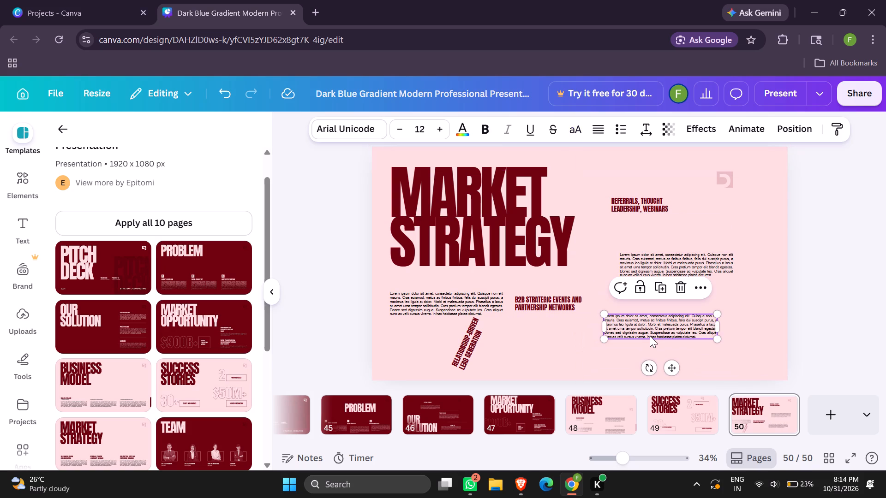
pyautogui.moveTo(639, 263); pyautogui.dragTo(628, 260)
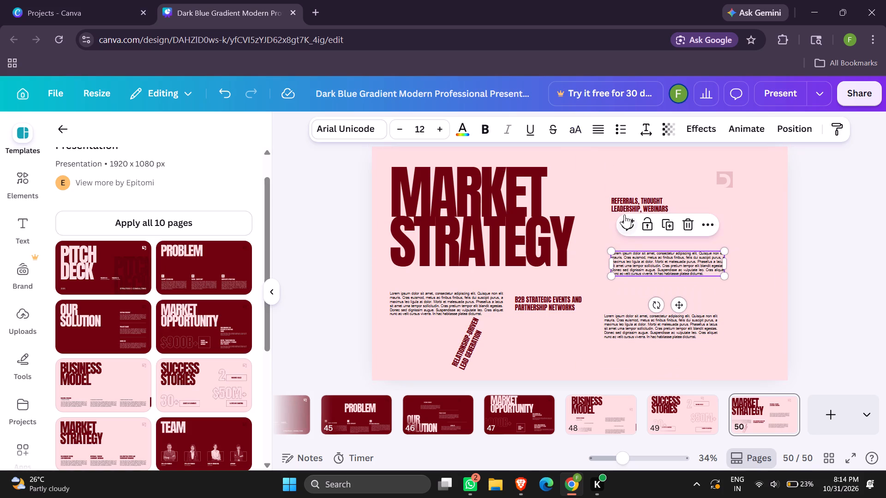
# Place the REFERRALS subheading beside the word MARKET, shift the MARKET STRATEGY heading up and right, and raise the lead generation paragraph slightly.
pyautogui.moveTo(629, 207); pyautogui.dragTo(602, 183)
pyautogui.moveTo(491, 203); pyautogui.dragTo(508, 194)
pyautogui.moveTo(421, 296); pyautogui.dragTo(419, 290)
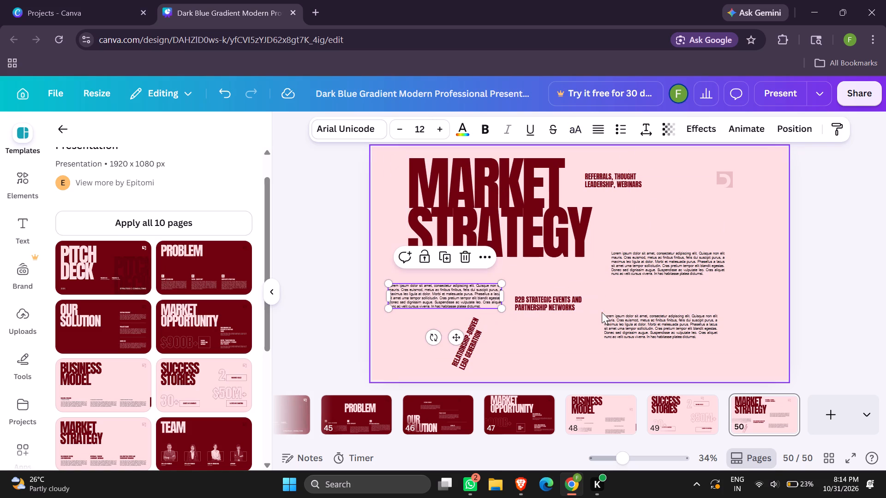
# Move the B2B and REFERRALS paragraphs toward the page's right edge and align them in one column, REFERRALS above B2B.
pyautogui.moveTo(610, 323); pyautogui.dragTo(633, 326)
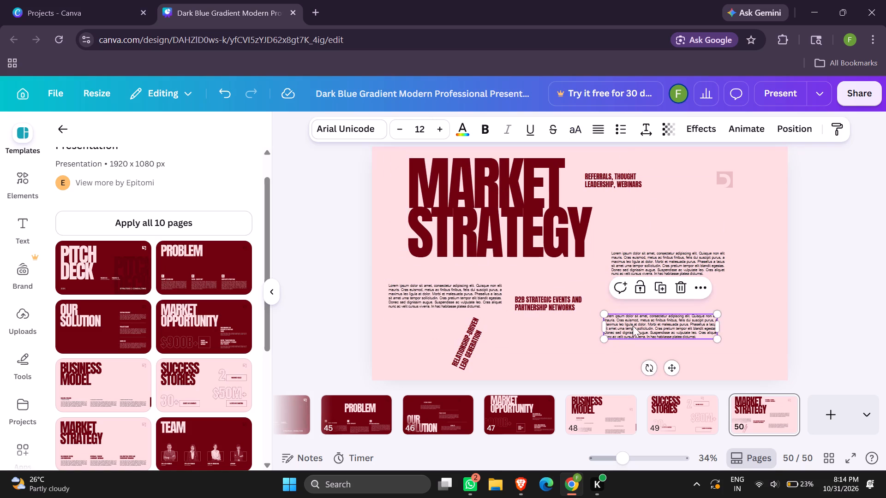
pyautogui.moveTo(633, 326); pyautogui.dragTo(653, 326)
pyautogui.moveTo(641, 269); pyautogui.dragTo(669, 268)
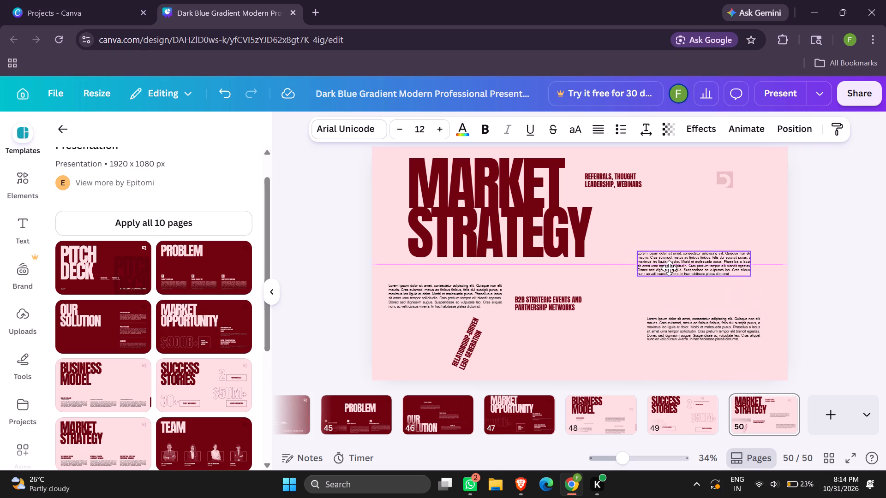
pyautogui.moveTo(669, 268); pyautogui.dragTo(679, 272)
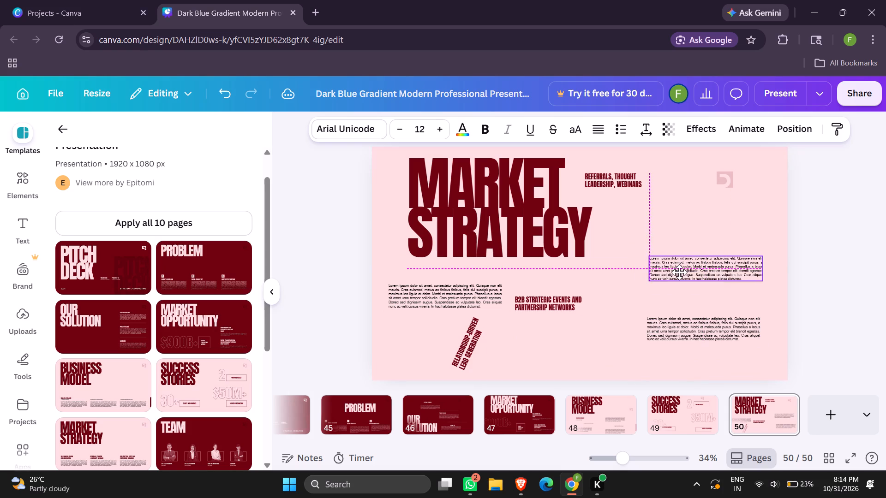
pyautogui.moveTo(679, 272); pyautogui.dragTo(676, 273)
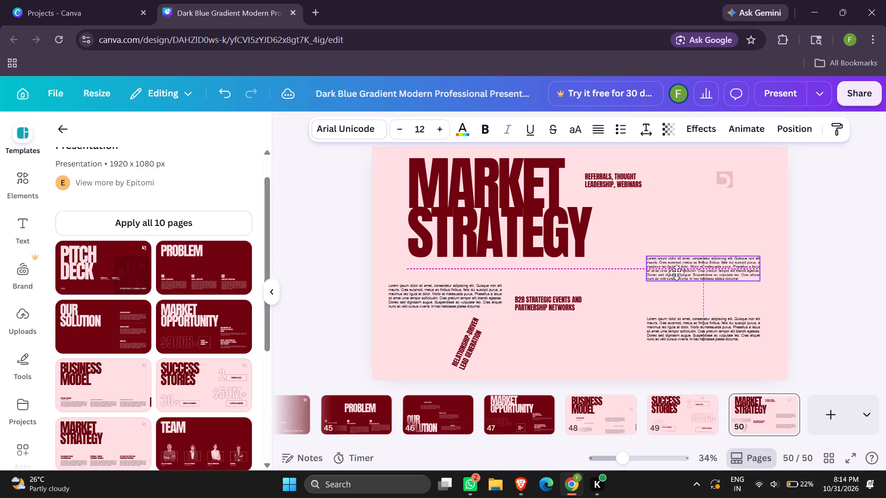
pyautogui.moveTo(676, 273); pyautogui.dragTo(678, 273)
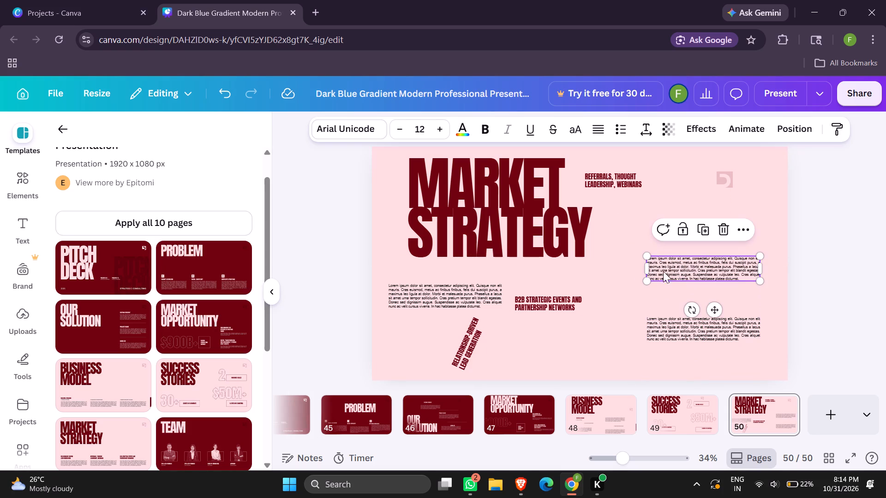
# Shift the MARKET STRATEGY heading slightly right and move the lead generation paragraph up and right, near the heading's left edge.
pyautogui.moveTo(449, 202); pyautogui.dragTo(460, 202)
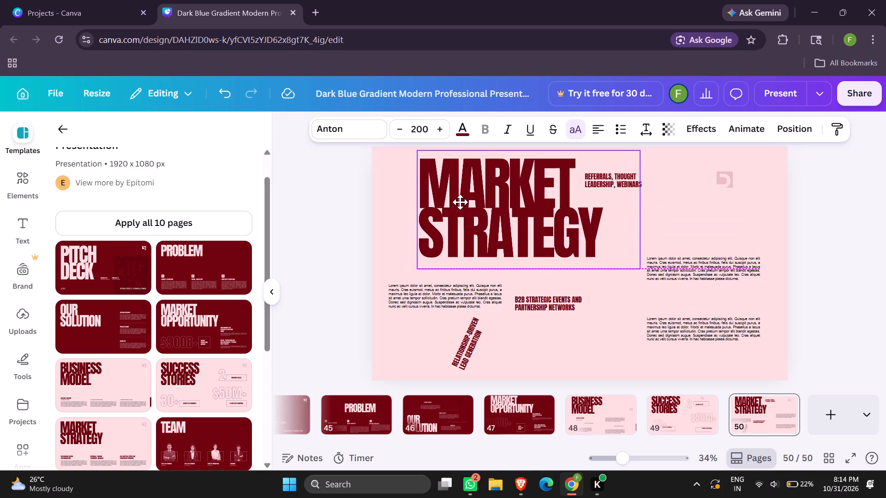
pyautogui.moveTo(460, 202); pyautogui.dragTo(454, 202)
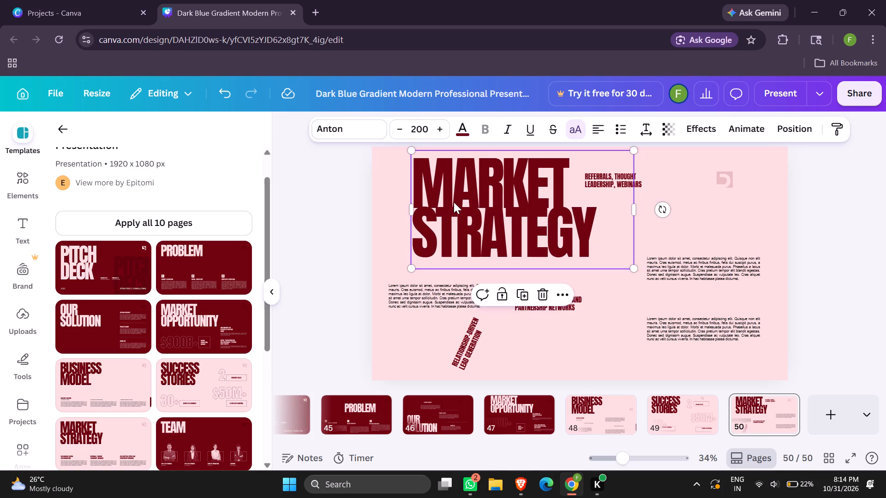
pyautogui.moveTo(416, 296); pyautogui.dragTo(430, 293)
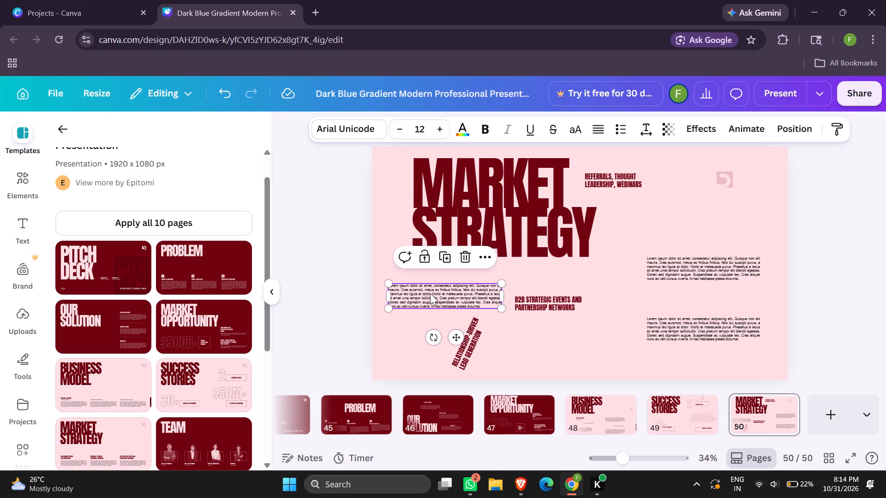
pyautogui.moveTo(430, 293); pyautogui.dragTo(433, 291)
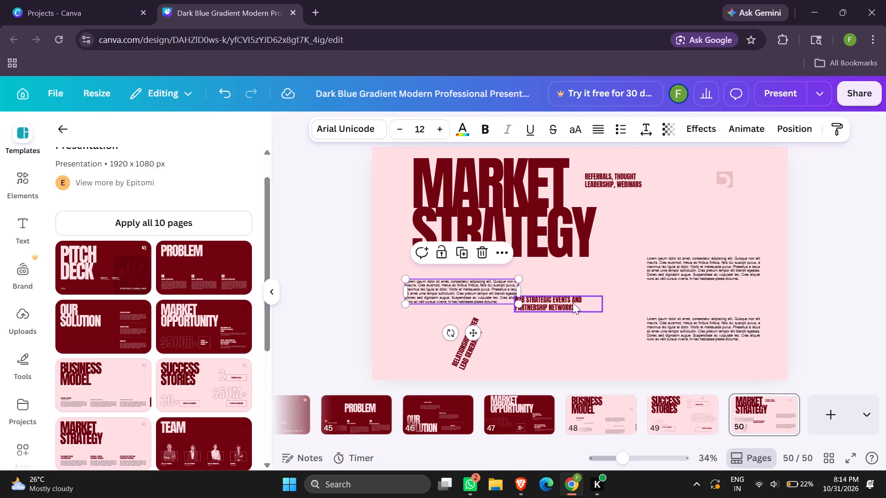
# Move the B2B subheading down and right, beside the B2B paragraph, and shift the REFERRALS paragraph slightly up and left.
pyautogui.moveTo(573, 302); pyautogui.dragTo(604, 330)
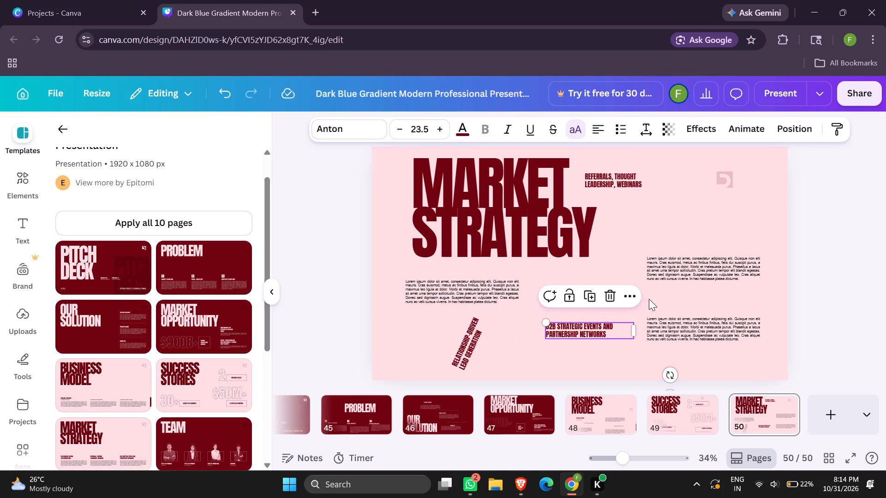
pyautogui.moveTo(734, 264); pyautogui.dragTo(718, 256)
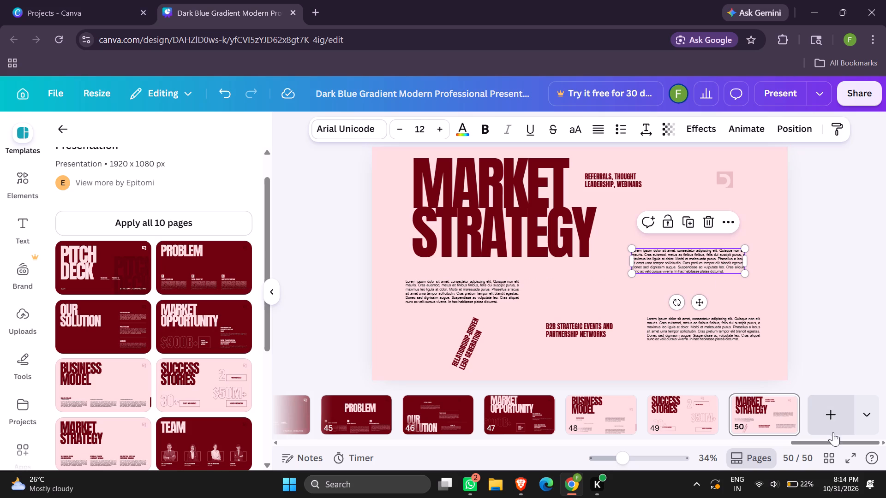
# Add a new page after MARKET STRATEGY and apply the template's TEAM layout to it.
pyautogui.click(820, 421)
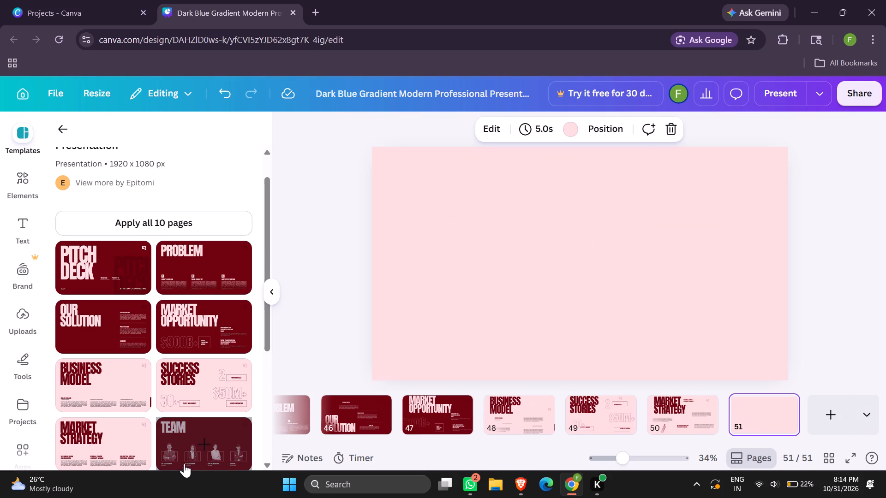
pyautogui.click(181, 448)
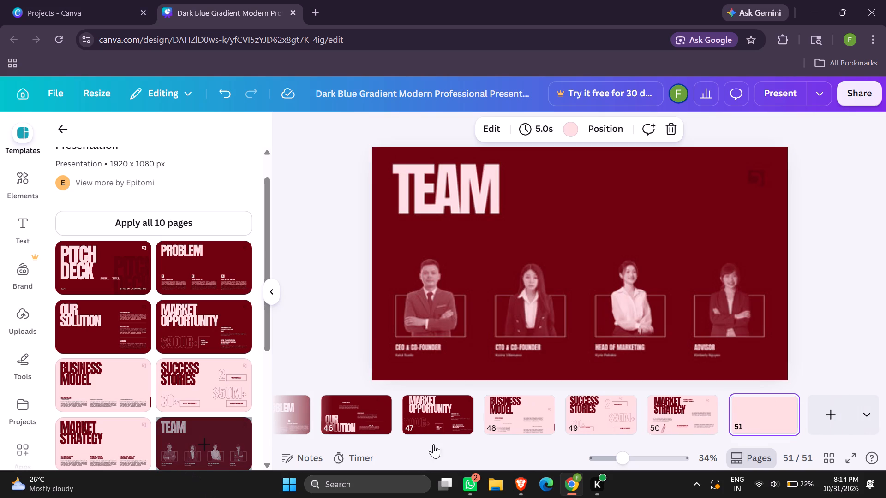
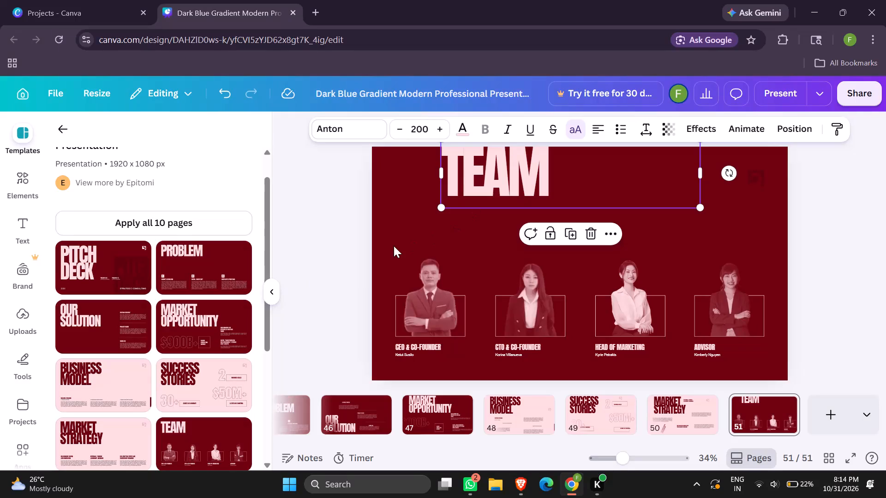
# Move the CEO & CO-FOUNDER photo up and slightly left, above its outlined frame.
pyautogui.moveTo(428, 285); pyautogui.dragTo(417, 235)
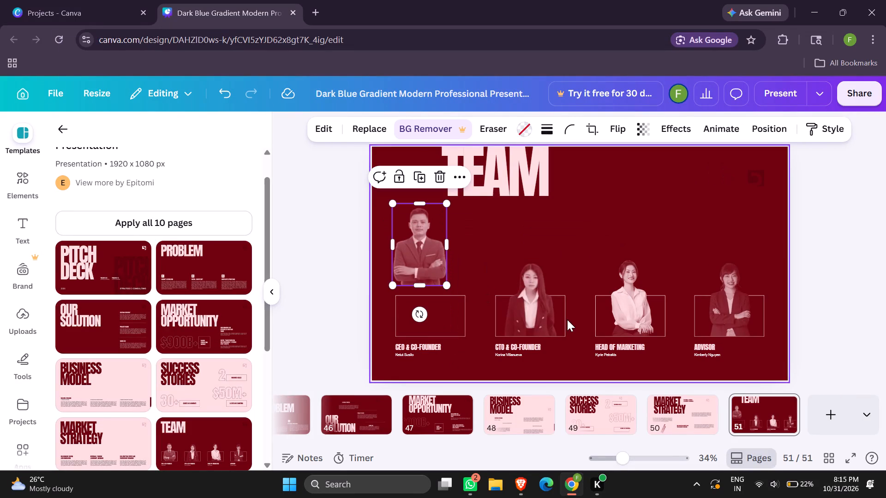
pyautogui.moveTo(567, 320); pyautogui.dragTo(547, 300)
# Extend the top edge of the HEAD OF MARKETING frame slightly upward.
pyautogui.moveTo(689, 322); pyautogui.dragTo(659, 289)
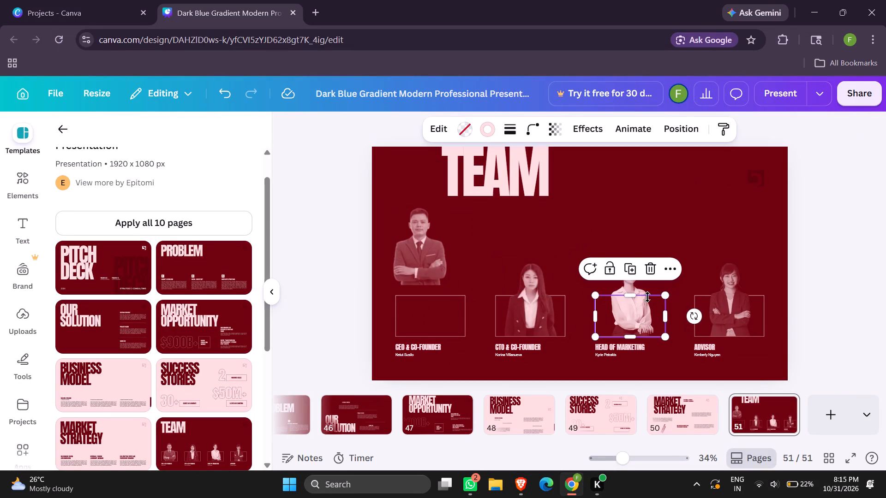
pyautogui.moveTo(647, 297); pyautogui.dragTo(633, 286)
# Move the CTO & CO-FOUNDER photo right, toward the HEAD OF MARKETING photo.
pyautogui.moveTo(530, 332); pyautogui.dragTo(570, 328)
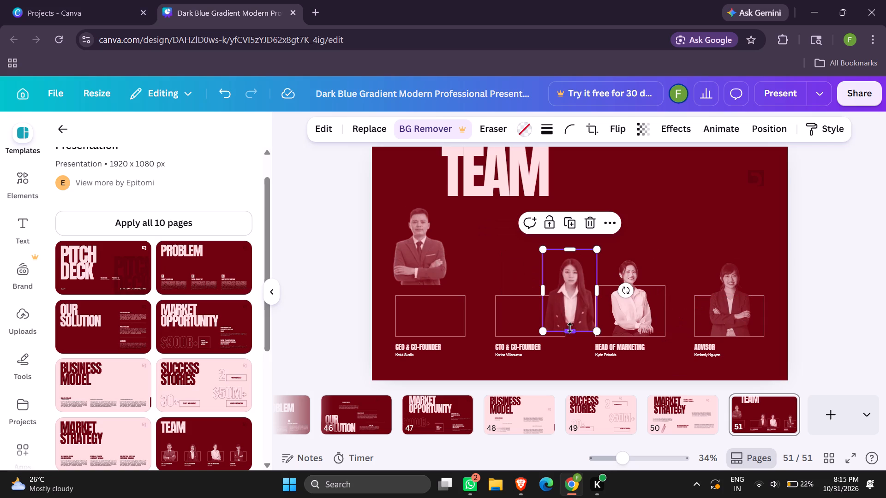
pyautogui.moveTo(547, 306); pyautogui.dragTo(629, 319)
# Move the HEAD OF MARKETING photo together with its frame up and left.
pyautogui.moveTo(670, 335); pyautogui.dragTo(652, 324)
pyautogui.moveTo(648, 322); pyautogui.dragTo(605, 308)
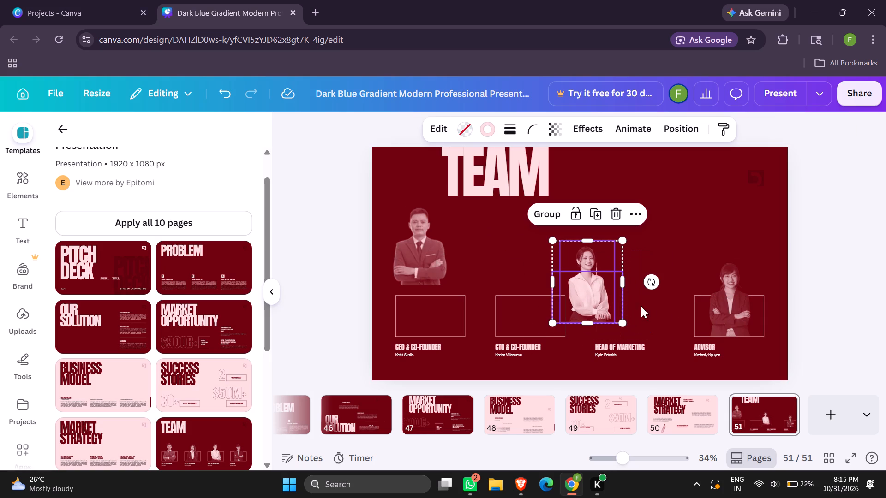
# Move the ADVISOR photo up and left, off its outlined frame.
pyautogui.moveTo(694, 307); pyautogui.dragTo(652, 296)
pyautogui.moveTo(735, 302); pyautogui.dragTo(722, 297)
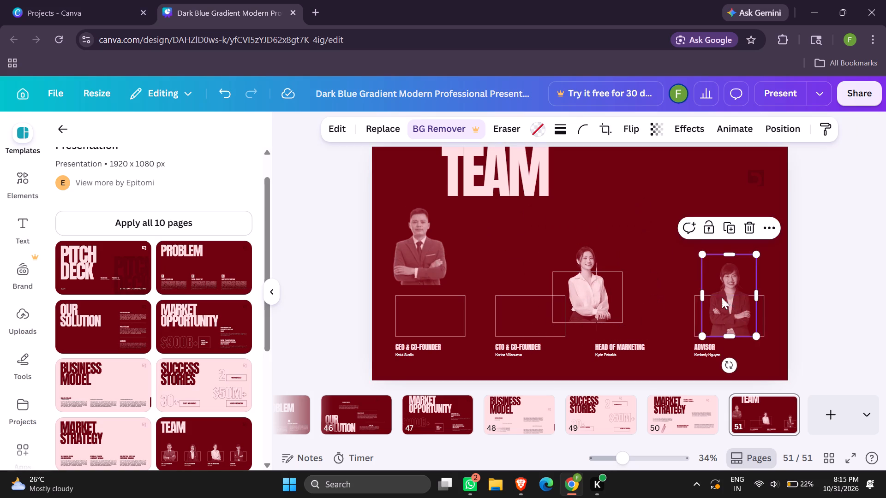
pyautogui.moveTo(722, 297); pyautogui.dragTo(689, 267)
# Move the CEO frame up and right beside the CEO photo, nudging the HEAD OF MARKETING frame left and the CTO frame right.
pyautogui.moveTo(442, 320); pyautogui.dragTo(498, 277)
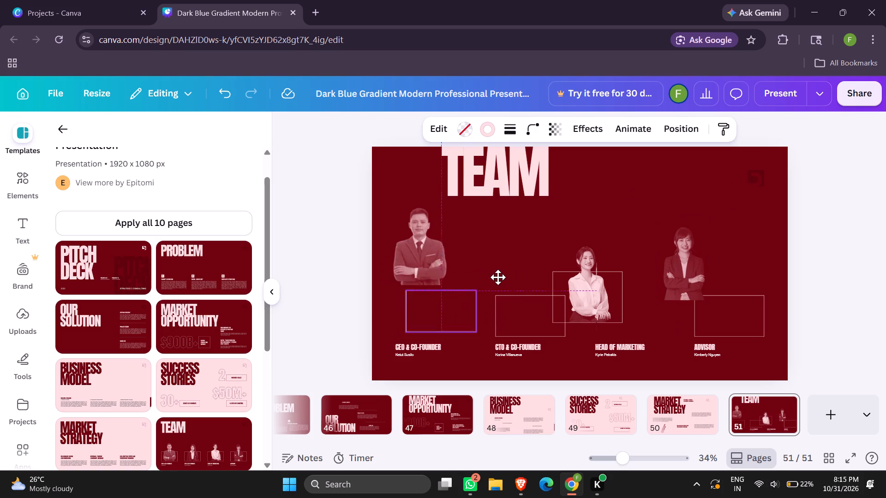
pyautogui.moveTo(559, 308); pyautogui.dragTo(554, 307)
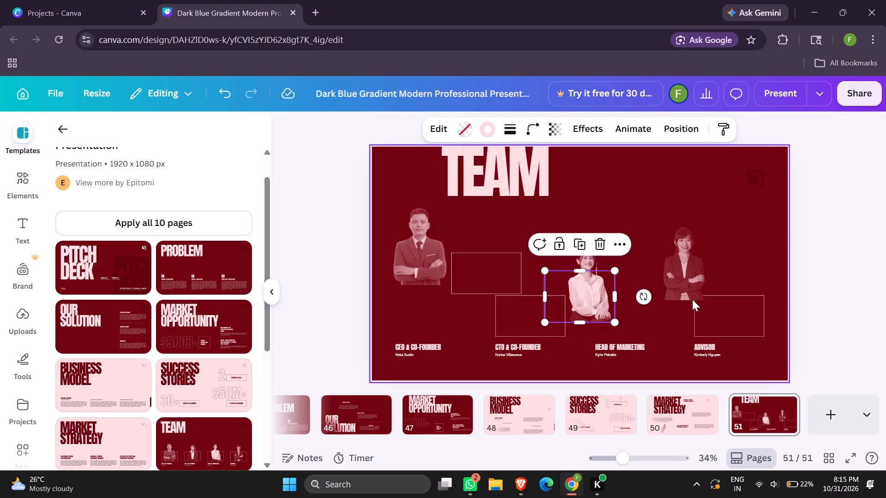
pyautogui.moveTo(489, 322); pyautogui.dragTo(511, 323)
pyautogui.moveTo(511, 323); pyautogui.dragTo(527, 326)
# Shift the CEO & CO-FOUNDER title slightly up and right and the CTO frame slightly up and left.
pyautogui.moveTo(412, 344); pyautogui.dragTo(421, 332)
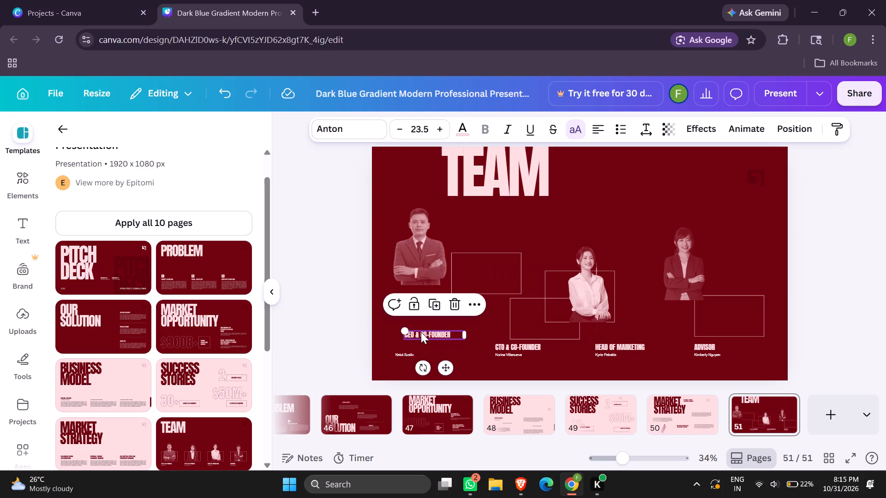
pyautogui.moveTo(521, 333); pyautogui.dragTo(505, 325)
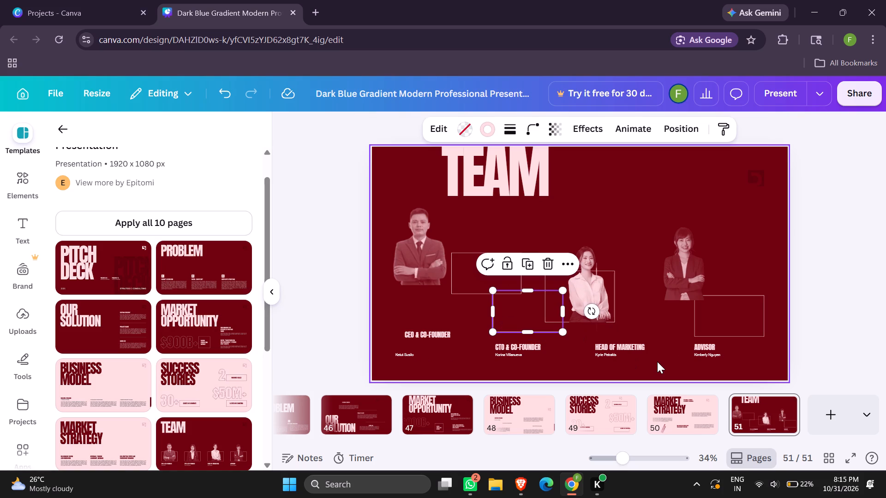
pyautogui.moveTo(657, 362); pyautogui.dragTo(630, 357)
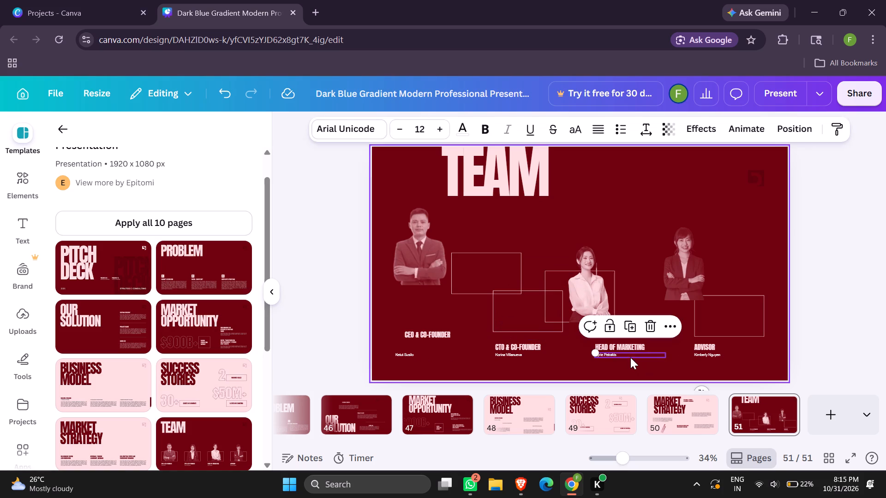
# Widen the ADVISOR frame slightly by extending its left edge outward.
pyautogui.click(696, 330)
pyautogui.moveTo(696, 330); pyautogui.dragTo(694, 330)
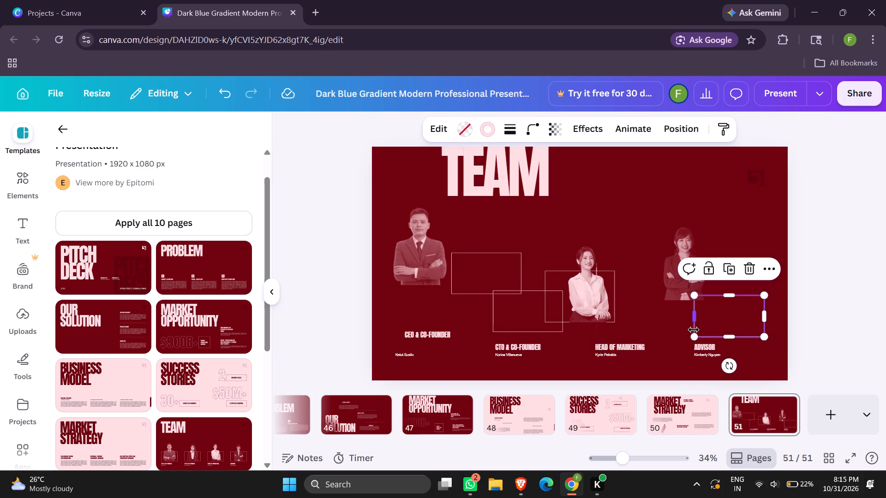
pyautogui.moveTo(694, 330); pyautogui.dragTo(688, 330)
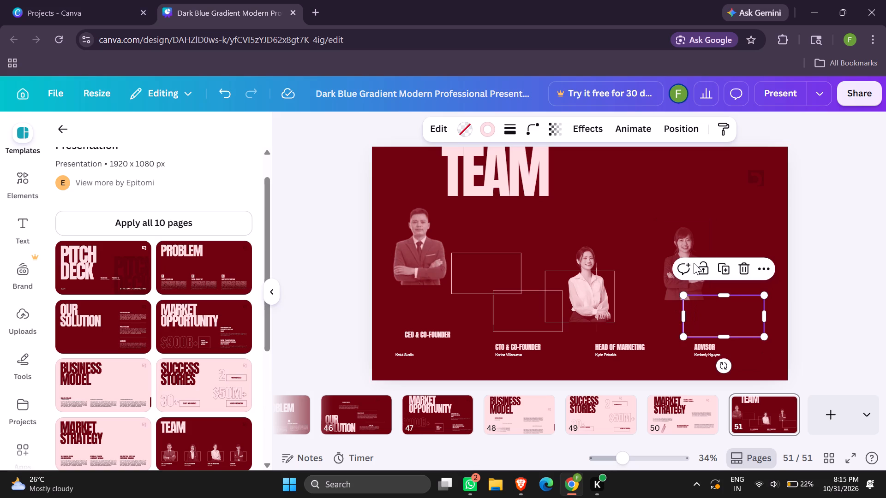
# Move the ADVISOR photo up and left, and shift the CEO photo and its title up and right.
pyautogui.moveTo(687, 231); pyautogui.dragTo(657, 196)
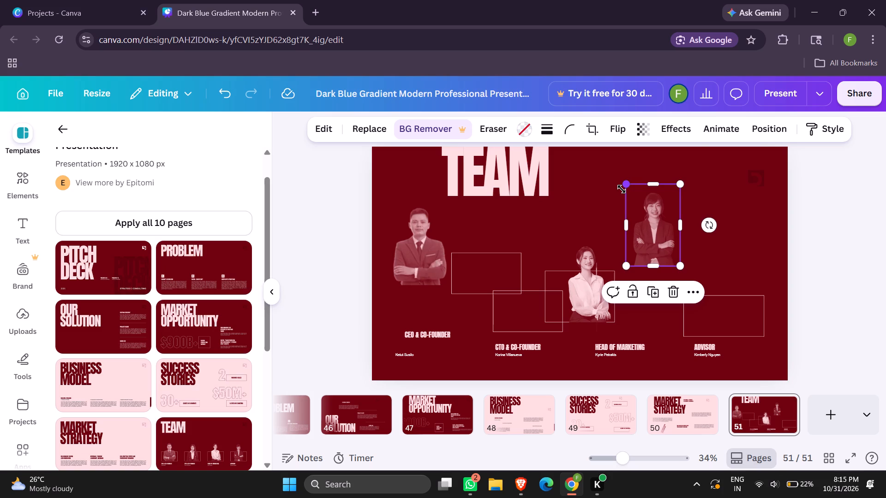
pyautogui.moveTo(441, 224); pyautogui.dragTo(474, 214)
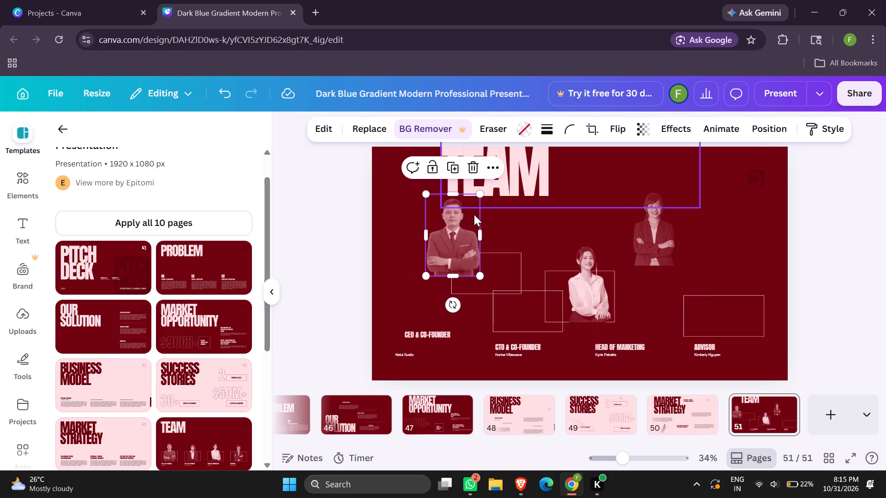
pyautogui.moveTo(415, 330); pyautogui.dragTo(427, 311)
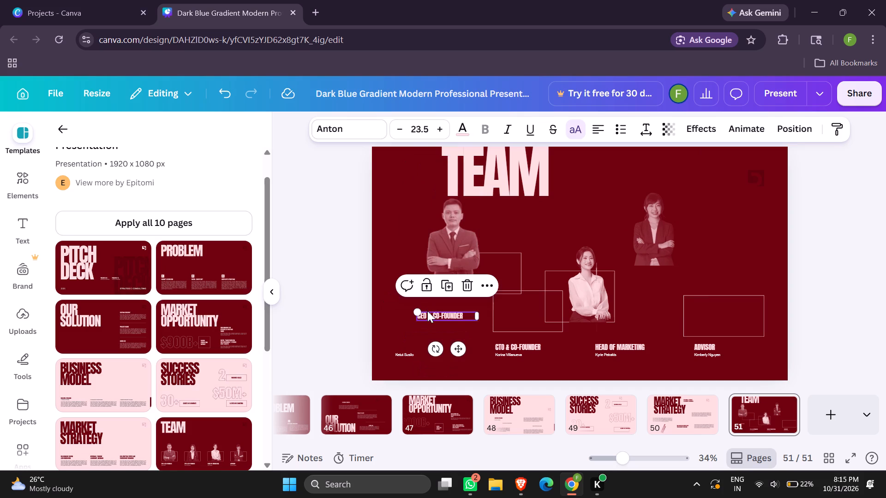
pyautogui.moveTo(393, 349); pyautogui.dragTo(411, 343)
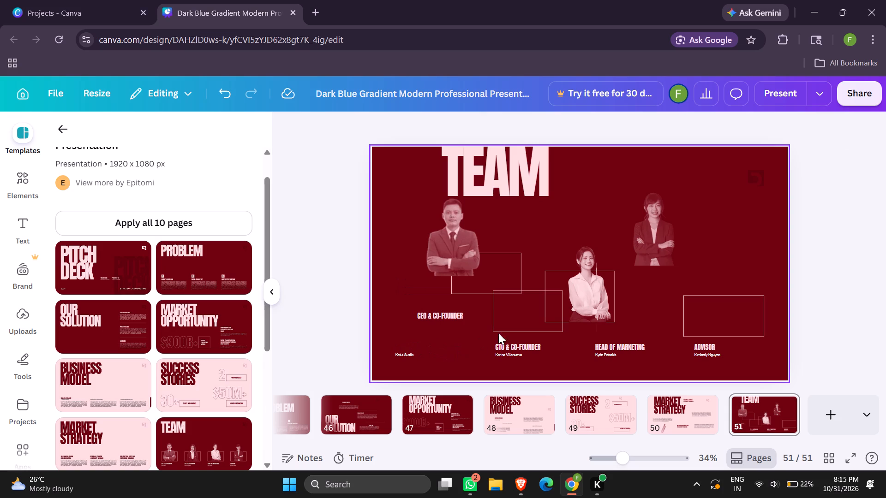
# Shift the empty CTO frame slightly left and down and the ADVISOR frame left.
pyautogui.moveTo(516, 326); pyautogui.dragTo(503, 330)
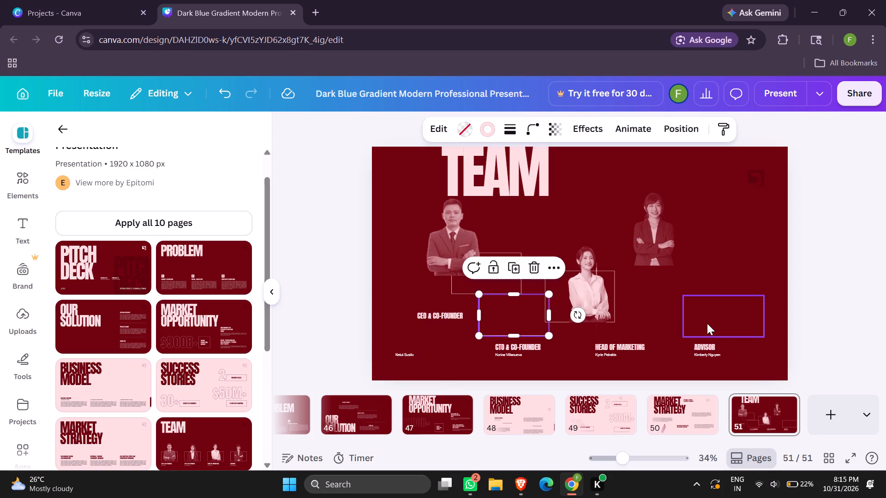
pyautogui.moveTo(707, 323); pyautogui.dragTo(680, 321)
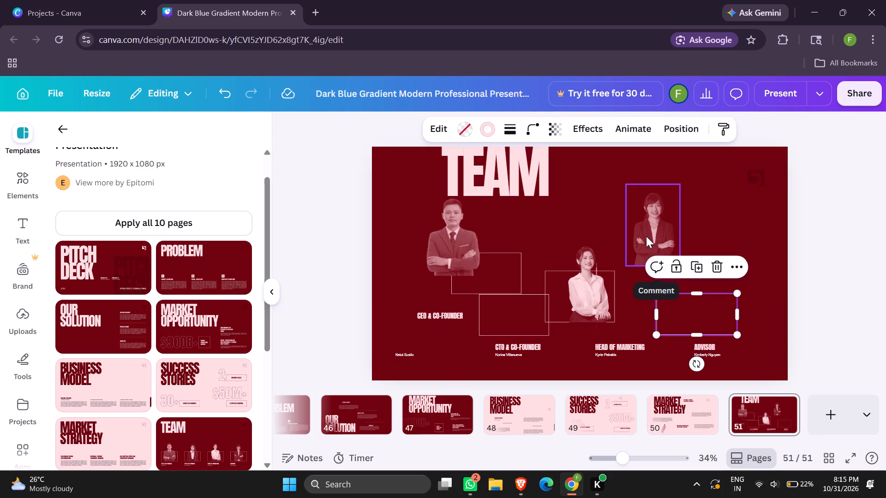
# Shift the ADVISOR photo, the CEO photo and the TEAM heading to the right.
pyautogui.moveTo(646, 236); pyautogui.dragTo(669, 231)
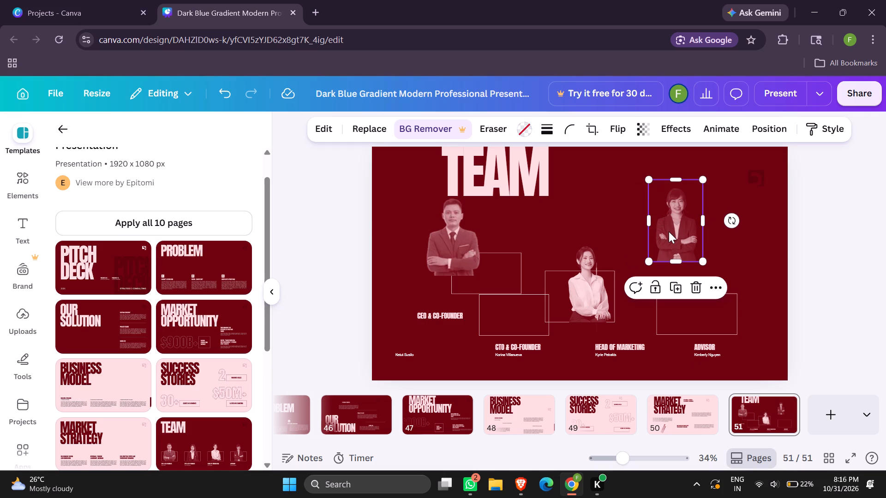
pyautogui.moveTo(447, 246); pyautogui.dragTo(475, 244)
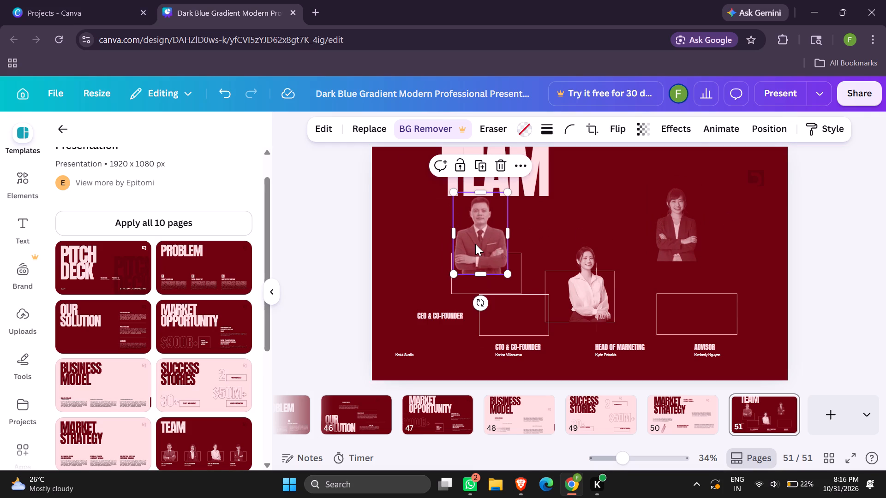
pyautogui.moveTo(538, 176); pyautogui.dragTo(560, 176)
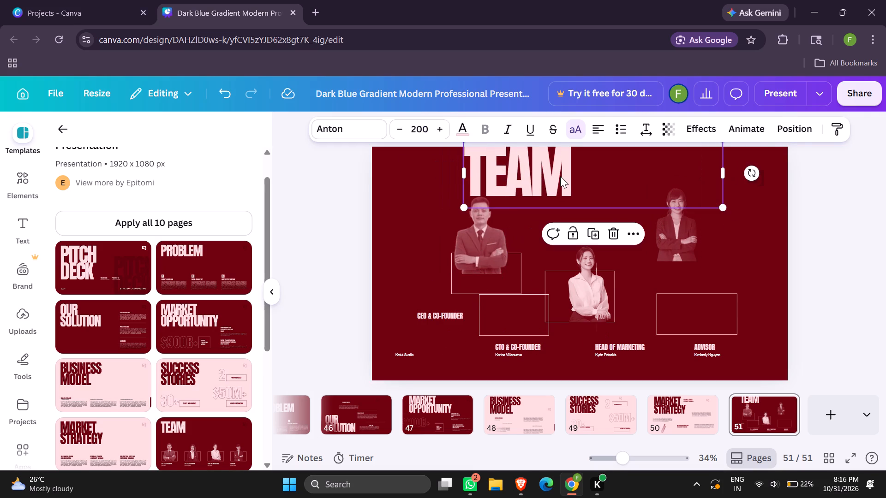
# Move the CEO & CO-FOUNDER title and CTO frame slightly left, and align the CEO's name under the title's left edge.
pyautogui.moveTo(430, 317); pyautogui.dragTo(415, 309)
pyautogui.moveTo(519, 323); pyautogui.dragTo(504, 330)
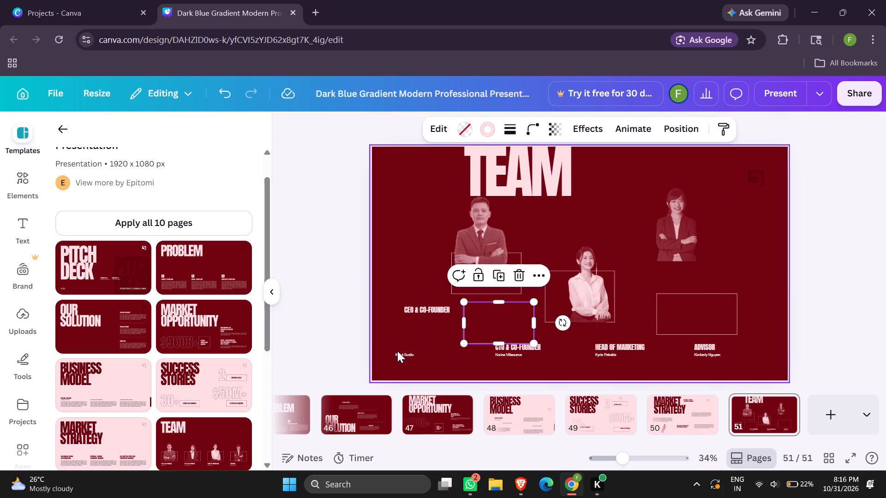
pyautogui.moveTo(405, 352); pyautogui.dragTo(417, 342)
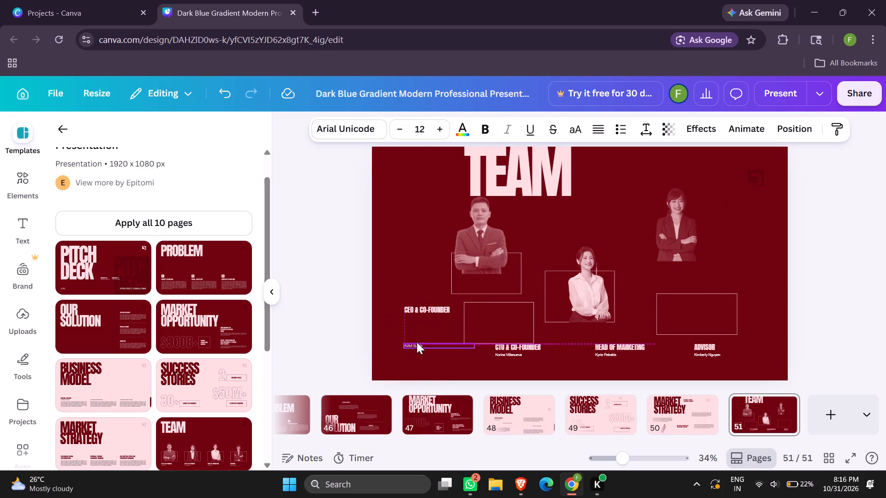
# Move the ADVISOR frame slightly up and left, beneath the ADVISOR photo.
pyautogui.moveTo(703, 314); pyautogui.dragTo(698, 302)
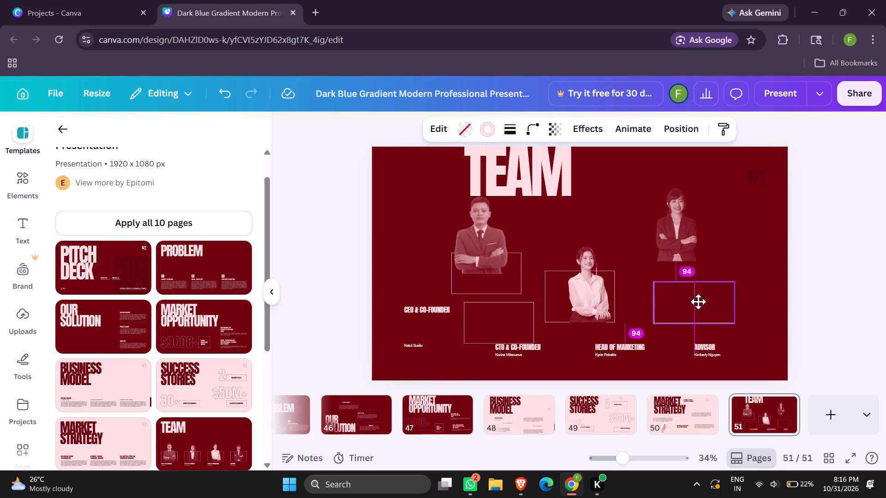
pyautogui.moveTo(698, 302); pyautogui.dragTo(697, 302)
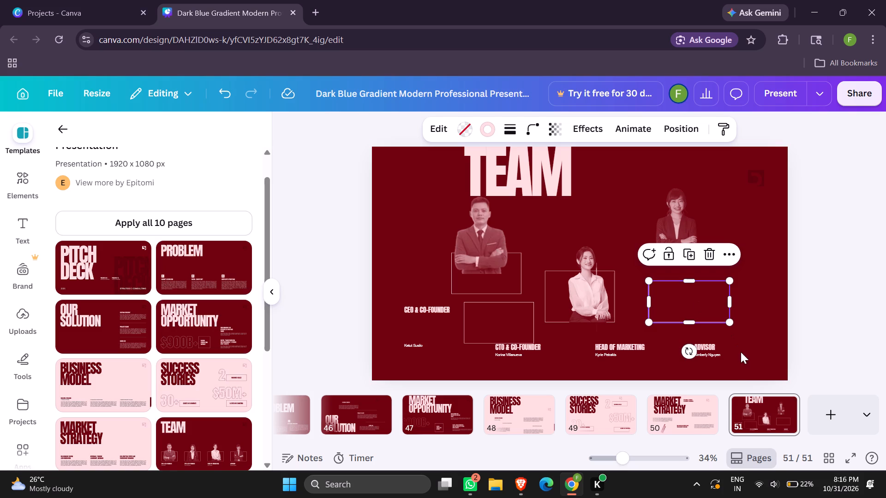
# Move the TEAM heading further right, between the CEO and ADVISOR photos.
pyautogui.moveTo(508, 170); pyautogui.dragTo(533, 172)
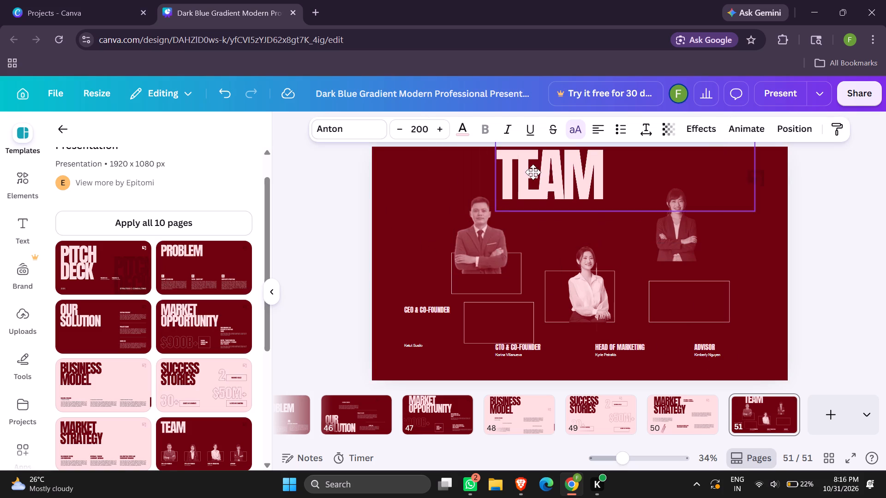
pyautogui.moveTo(533, 172); pyautogui.dragTo(533, 172)
pyautogui.moveTo(535, 177); pyautogui.dragTo(558, 175)
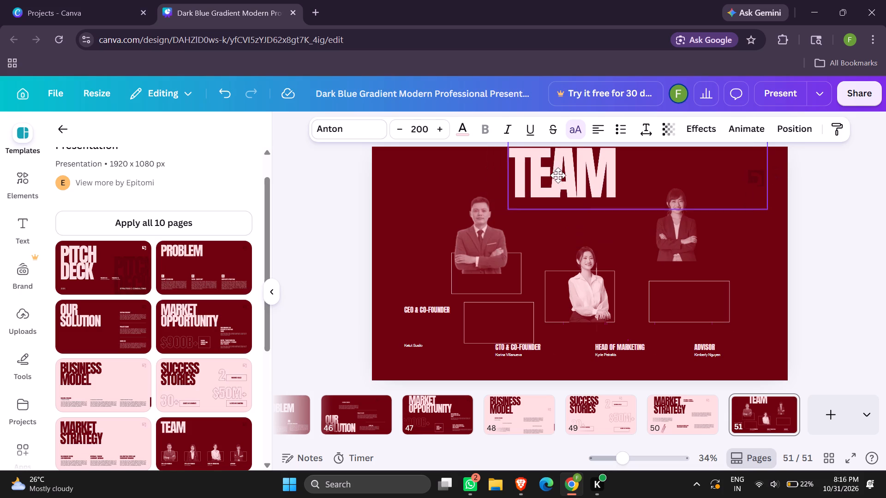
pyautogui.moveTo(558, 175); pyautogui.dragTo(561, 175)
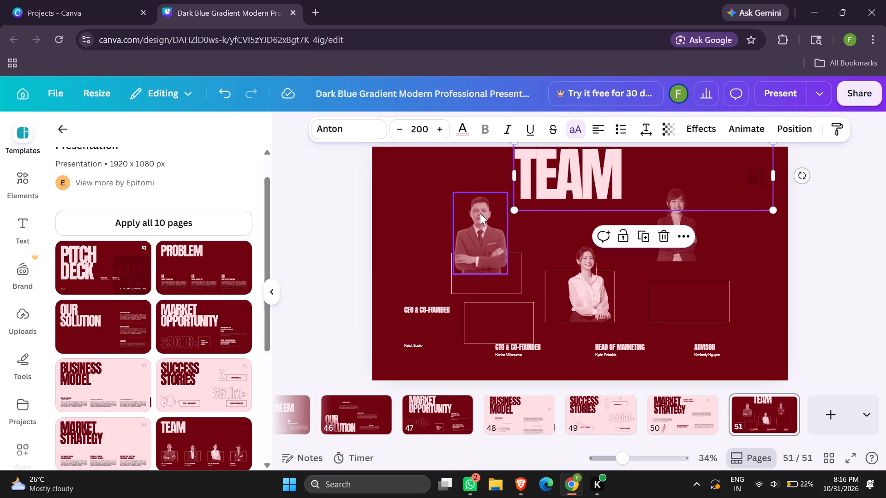
# Move the CEO photo slightly left and the ADVISOR photo left, below the end of the TEAM heading.
pyautogui.moveTo(480, 213); pyautogui.dragTo(465, 213)
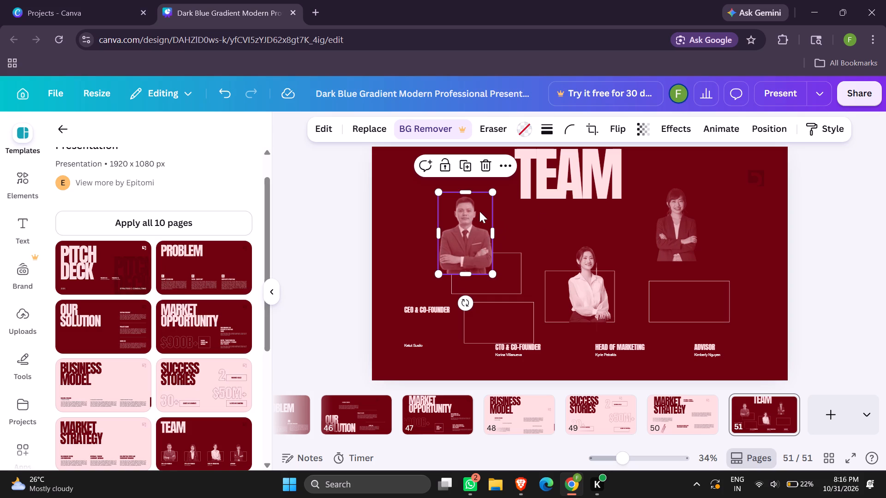
pyautogui.moveTo(670, 245); pyautogui.dragTo(635, 249)
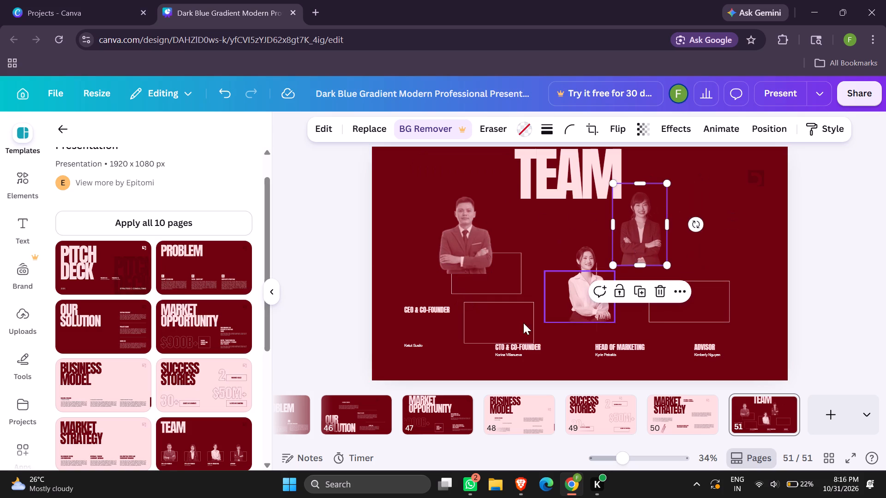
# Shift the CTO & CO-FOUNDER title right and move the HEAD OF MARKETING title and name up and left beneath the marketing photo.
pyautogui.moveTo(513, 350); pyautogui.dragTo(532, 345)
pyautogui.moveTo(653, 361); pyautogui.dragTo(631, 349)
pyautogui.moveTo(631, 349); pyautogui.dragTo(599, 331)
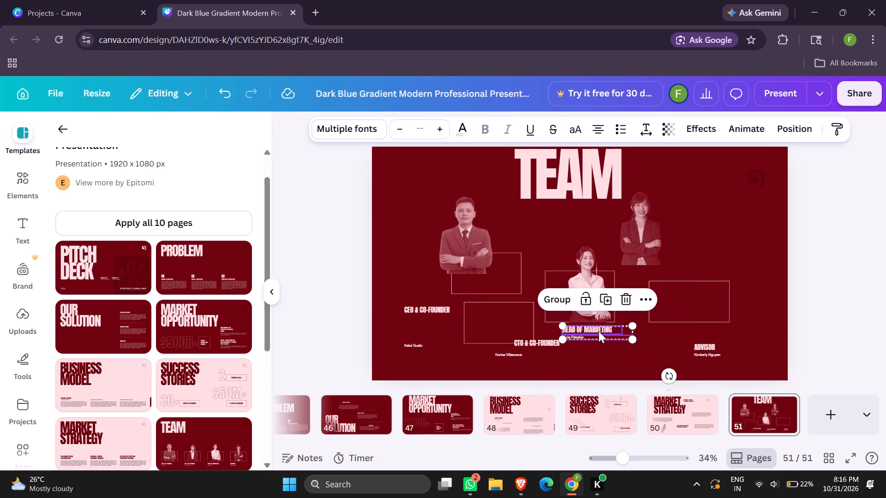
pyautogui.moveTo(675, 335); pyautogui.dragTo(636, 310)
# Move the HEAD OF MARKETING photo down and right so it overlaps its frame's right edge and its title.
pyautogui.moveTo(587, 307); pyautogui.dragTo(654, 328)
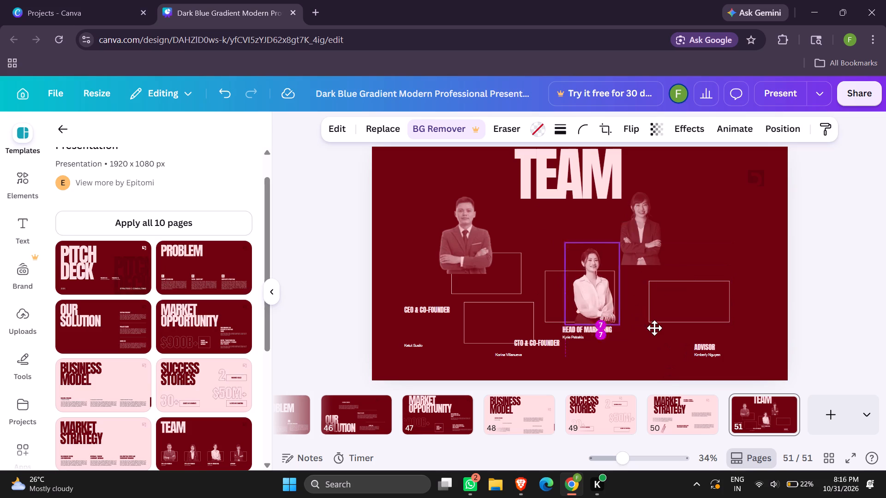
pyautogui.moveTo(654, 328); pyautogui.dragTo(655, 327)
pyautogui.moveTo(646, 321); pyautogui.dragTo(593, 317)
pyautogui.moveTo(554, 357); pyautogui.dragTo(585, 360)
pyautogui.moveTo(683, 337); pyautogui.dragTo(643, 323)
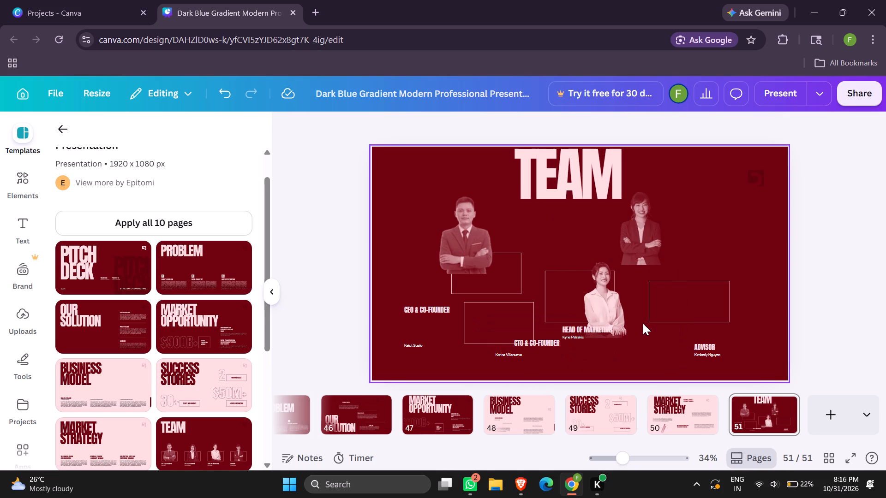
# Move the ADVISOR frame up and left, directly under the ADVISOR photo.
pyautogui.moveTo(668, 313); pyautogui.dragTo(643, 300)
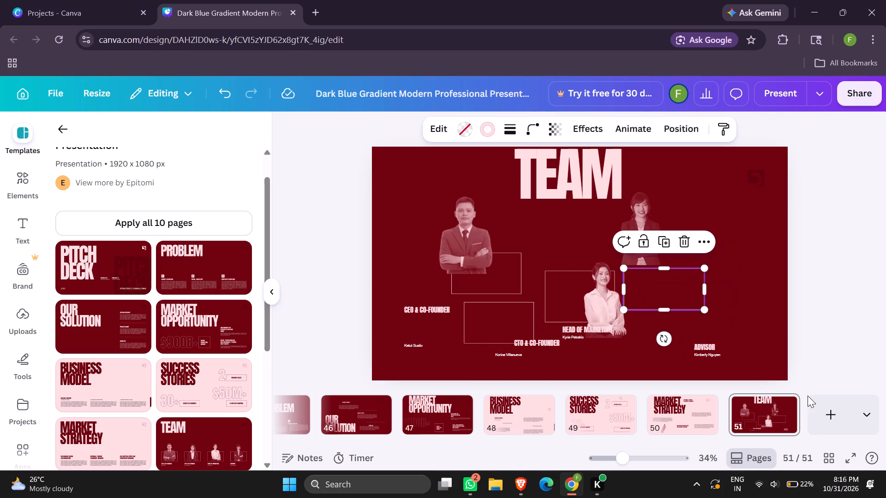
# Add a new page after the TEAM page and apply the FINANCIALS layout to it.
pyautogui.click(816, 410)
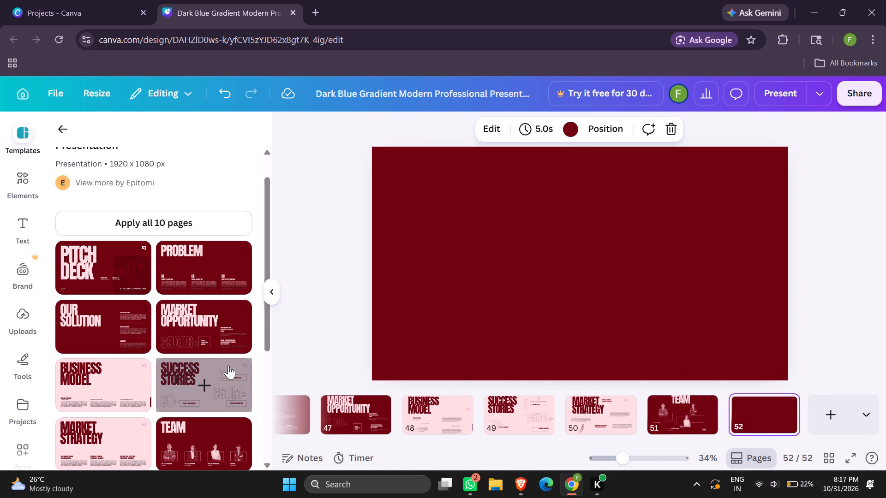
pyautogui.scroll(-3, 228, 365)
pyautogui.doubleClick(111, 367)
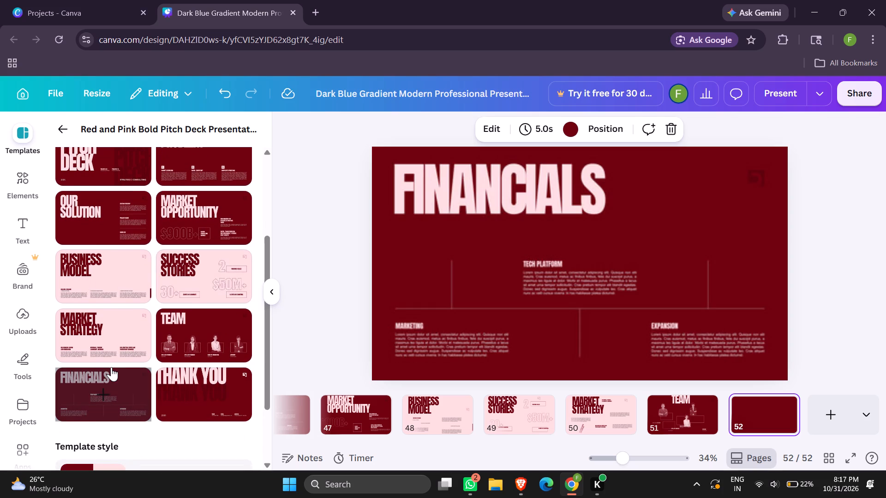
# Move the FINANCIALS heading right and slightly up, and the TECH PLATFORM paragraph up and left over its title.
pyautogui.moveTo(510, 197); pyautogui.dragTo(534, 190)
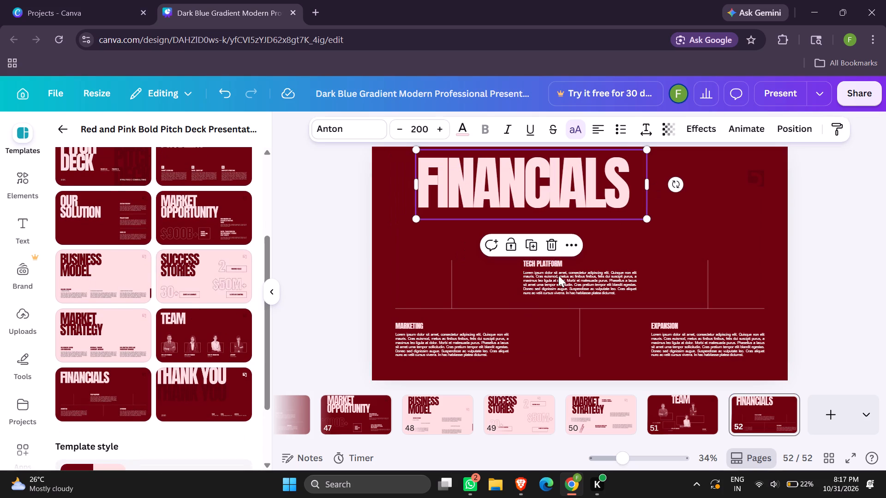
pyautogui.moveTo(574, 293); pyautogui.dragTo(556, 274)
# Move the MARKETING paragraph up and right, overlapping its title, and the EXPANSION title up and left onto the horizontal divider.
pyautogui.moveTo(486, 371); pyautogui.dragTo(515, 351)
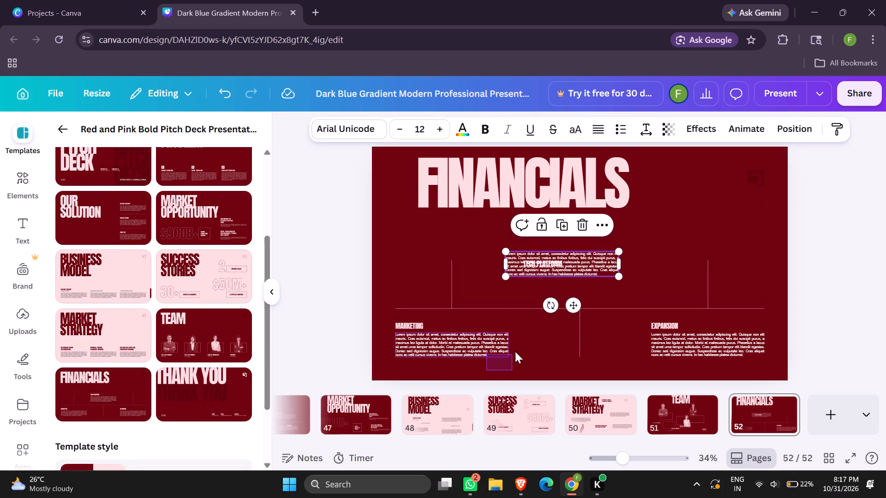
pyautogui.moveTo(515, 351); pyautogui.dragTo(516, 349)
pyautogui.moveTo(471, 344); pyautogui.dragTo(488, 332)
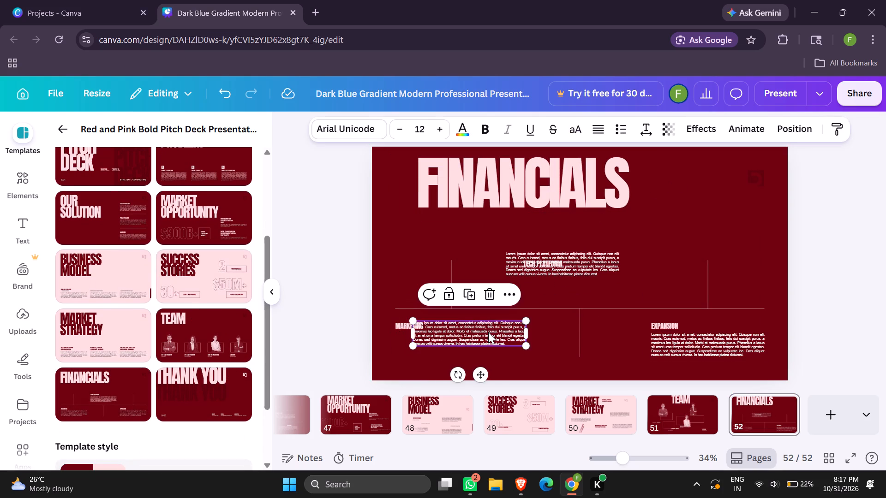
pyautogui.moveTo(668, 328); pyautogui.dragTo(649, 310)
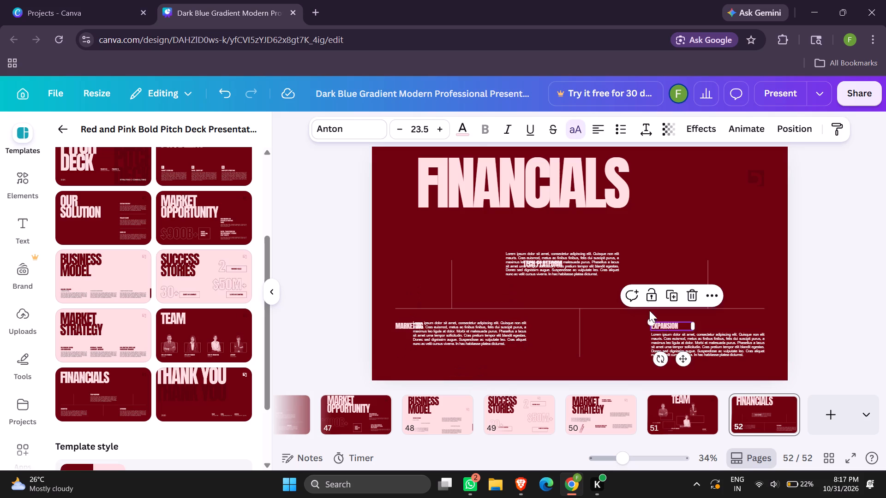
pyautogui.moveTo(649, 310); pyautogui.dragTo(647, 308)
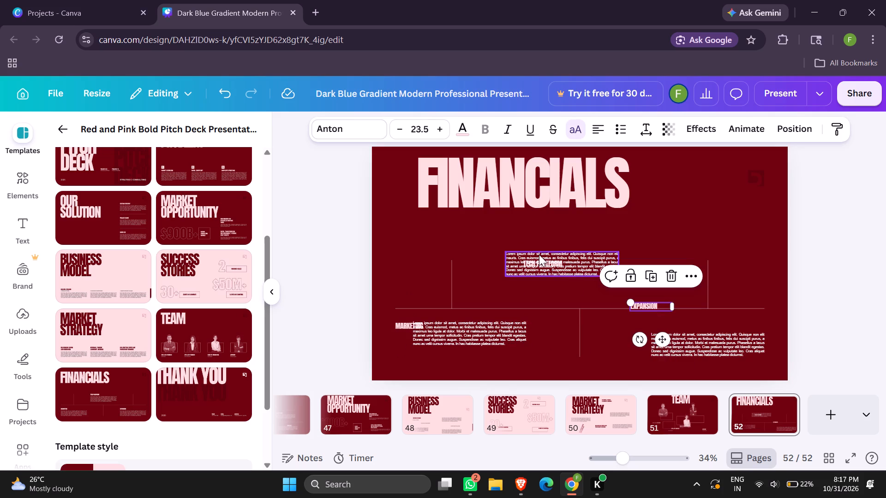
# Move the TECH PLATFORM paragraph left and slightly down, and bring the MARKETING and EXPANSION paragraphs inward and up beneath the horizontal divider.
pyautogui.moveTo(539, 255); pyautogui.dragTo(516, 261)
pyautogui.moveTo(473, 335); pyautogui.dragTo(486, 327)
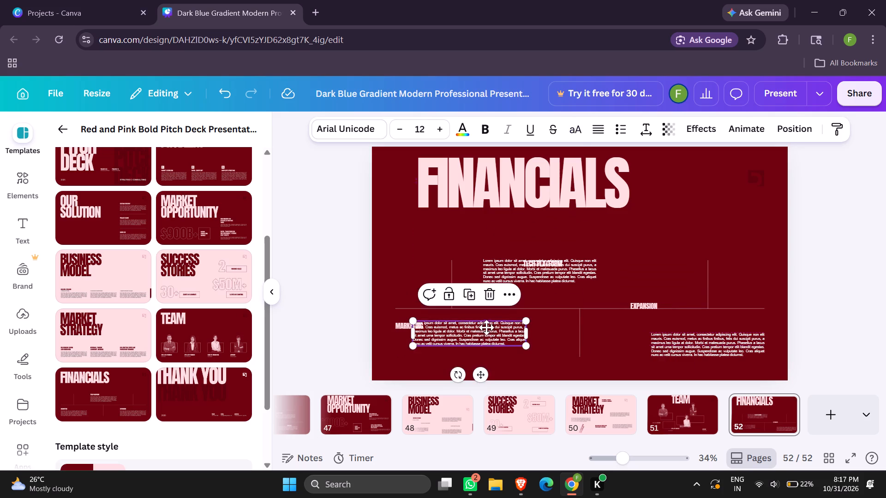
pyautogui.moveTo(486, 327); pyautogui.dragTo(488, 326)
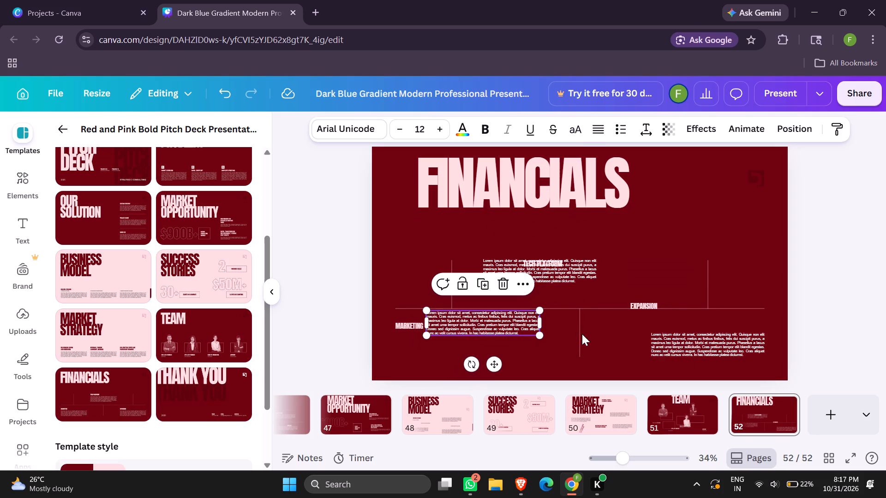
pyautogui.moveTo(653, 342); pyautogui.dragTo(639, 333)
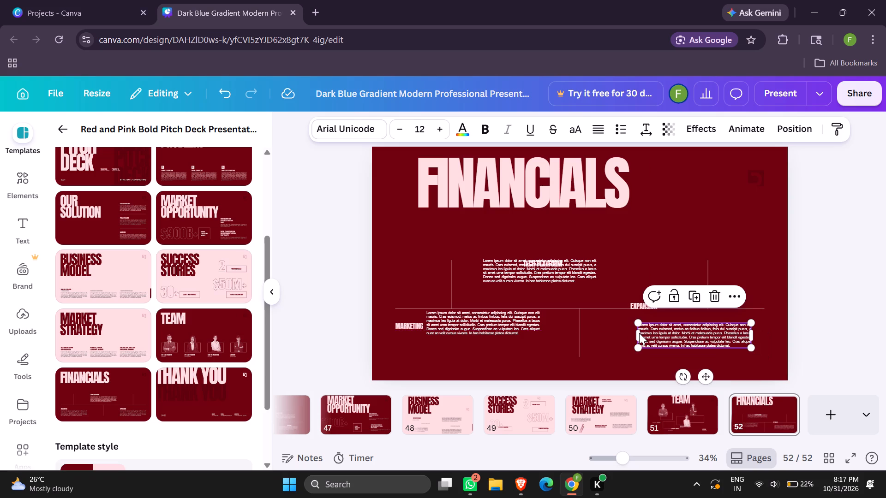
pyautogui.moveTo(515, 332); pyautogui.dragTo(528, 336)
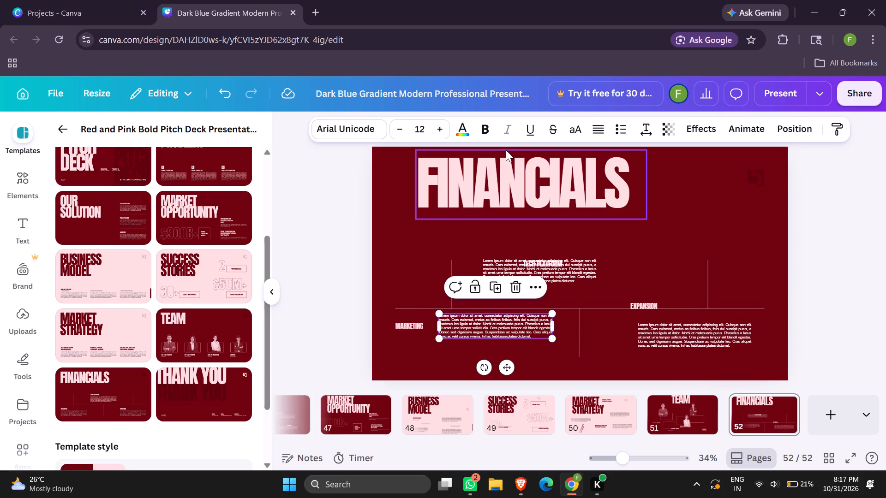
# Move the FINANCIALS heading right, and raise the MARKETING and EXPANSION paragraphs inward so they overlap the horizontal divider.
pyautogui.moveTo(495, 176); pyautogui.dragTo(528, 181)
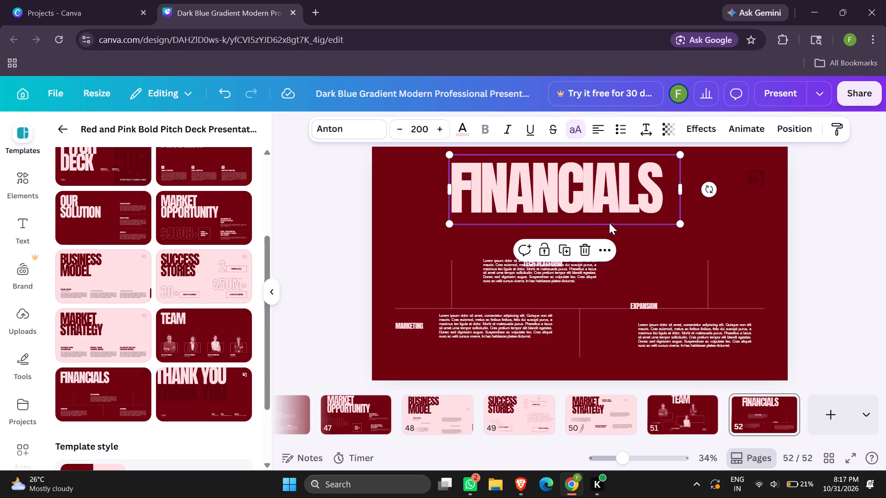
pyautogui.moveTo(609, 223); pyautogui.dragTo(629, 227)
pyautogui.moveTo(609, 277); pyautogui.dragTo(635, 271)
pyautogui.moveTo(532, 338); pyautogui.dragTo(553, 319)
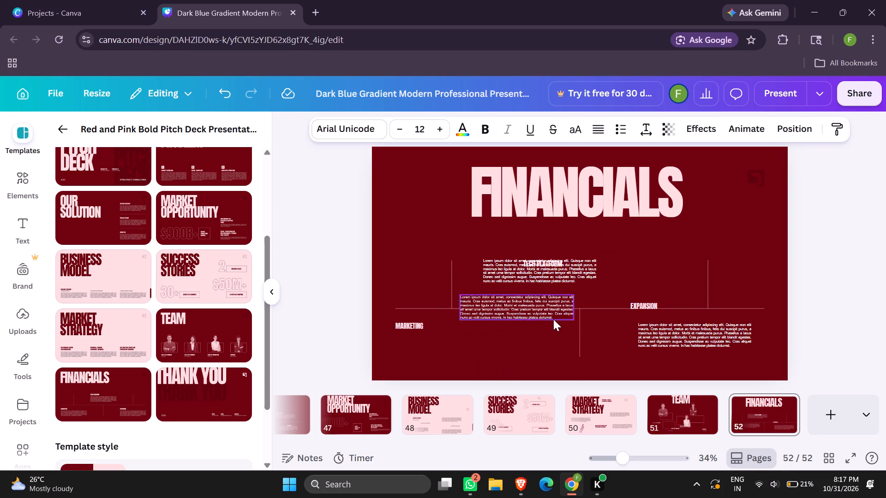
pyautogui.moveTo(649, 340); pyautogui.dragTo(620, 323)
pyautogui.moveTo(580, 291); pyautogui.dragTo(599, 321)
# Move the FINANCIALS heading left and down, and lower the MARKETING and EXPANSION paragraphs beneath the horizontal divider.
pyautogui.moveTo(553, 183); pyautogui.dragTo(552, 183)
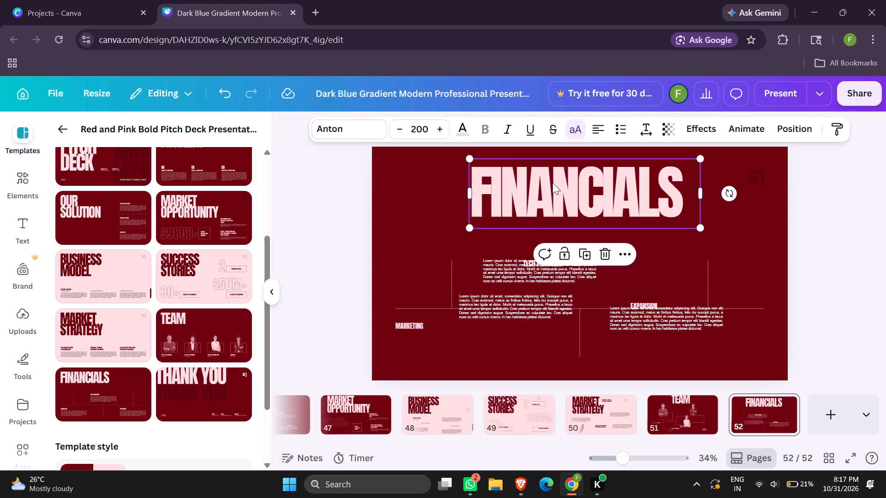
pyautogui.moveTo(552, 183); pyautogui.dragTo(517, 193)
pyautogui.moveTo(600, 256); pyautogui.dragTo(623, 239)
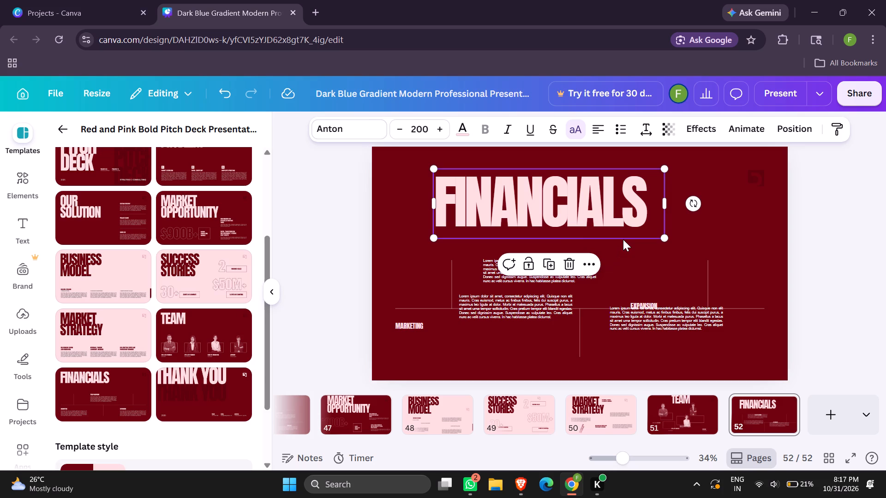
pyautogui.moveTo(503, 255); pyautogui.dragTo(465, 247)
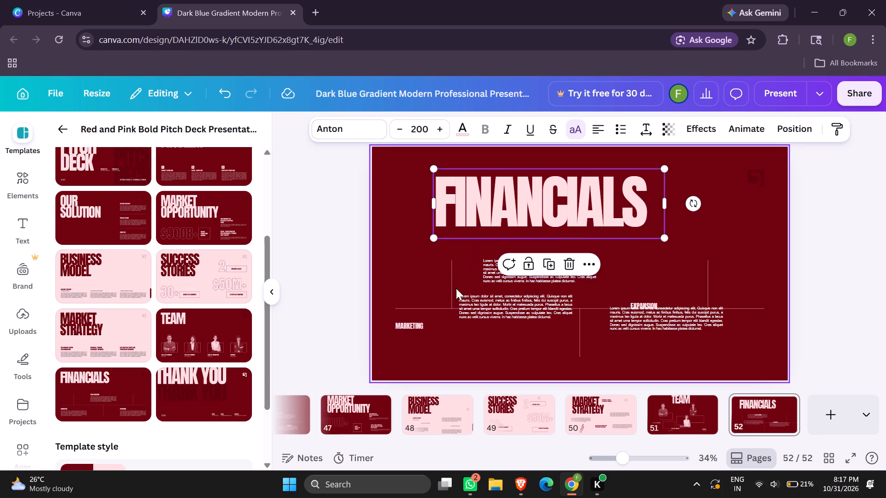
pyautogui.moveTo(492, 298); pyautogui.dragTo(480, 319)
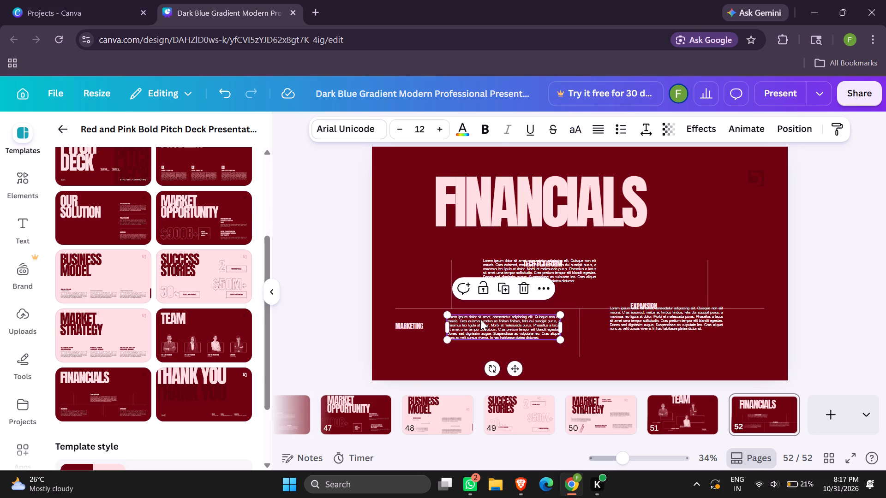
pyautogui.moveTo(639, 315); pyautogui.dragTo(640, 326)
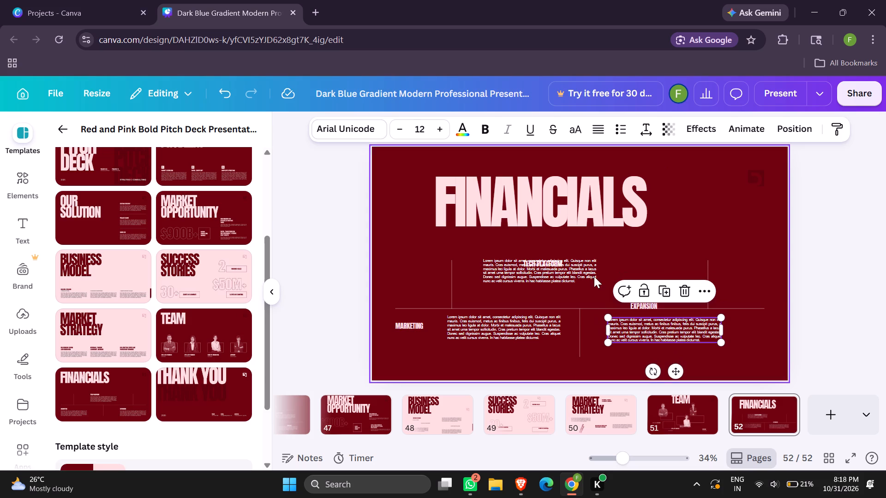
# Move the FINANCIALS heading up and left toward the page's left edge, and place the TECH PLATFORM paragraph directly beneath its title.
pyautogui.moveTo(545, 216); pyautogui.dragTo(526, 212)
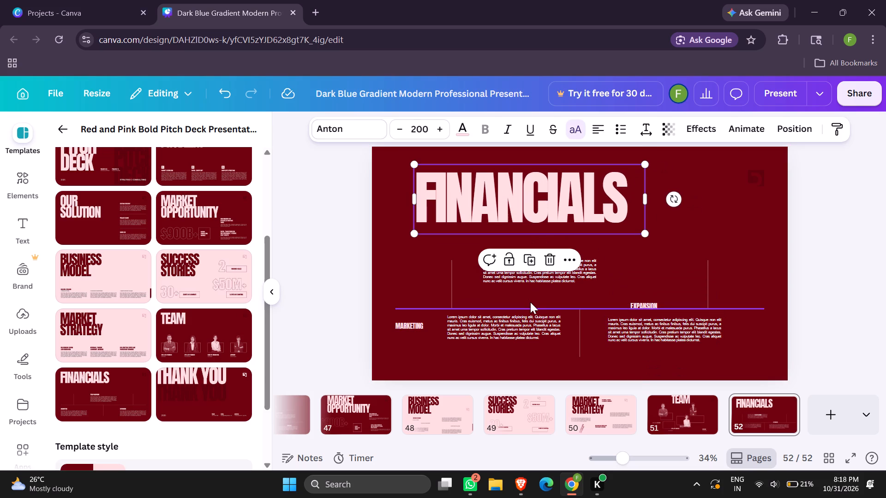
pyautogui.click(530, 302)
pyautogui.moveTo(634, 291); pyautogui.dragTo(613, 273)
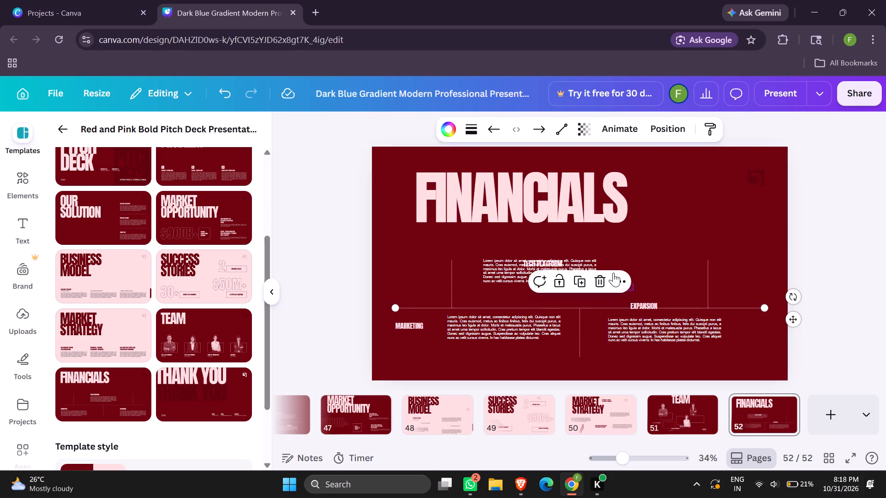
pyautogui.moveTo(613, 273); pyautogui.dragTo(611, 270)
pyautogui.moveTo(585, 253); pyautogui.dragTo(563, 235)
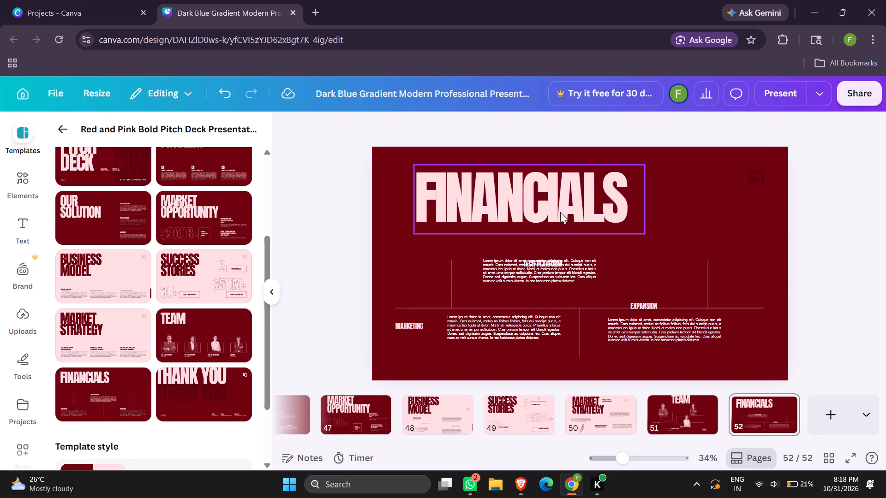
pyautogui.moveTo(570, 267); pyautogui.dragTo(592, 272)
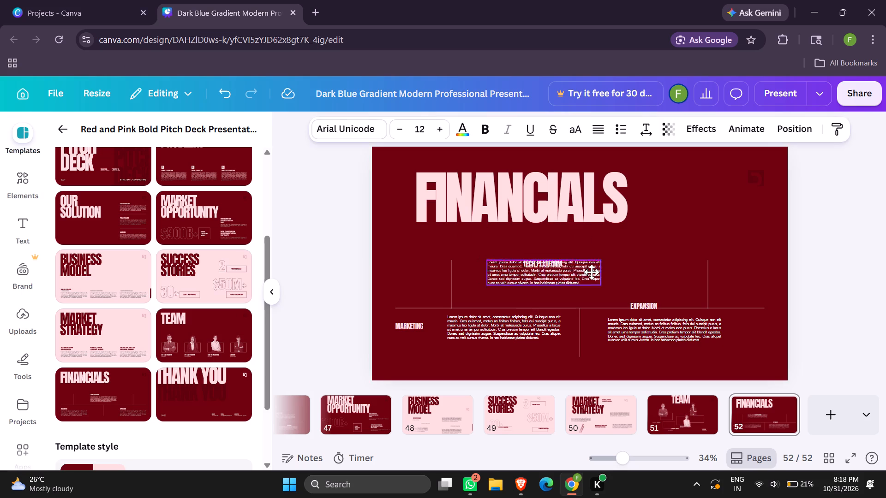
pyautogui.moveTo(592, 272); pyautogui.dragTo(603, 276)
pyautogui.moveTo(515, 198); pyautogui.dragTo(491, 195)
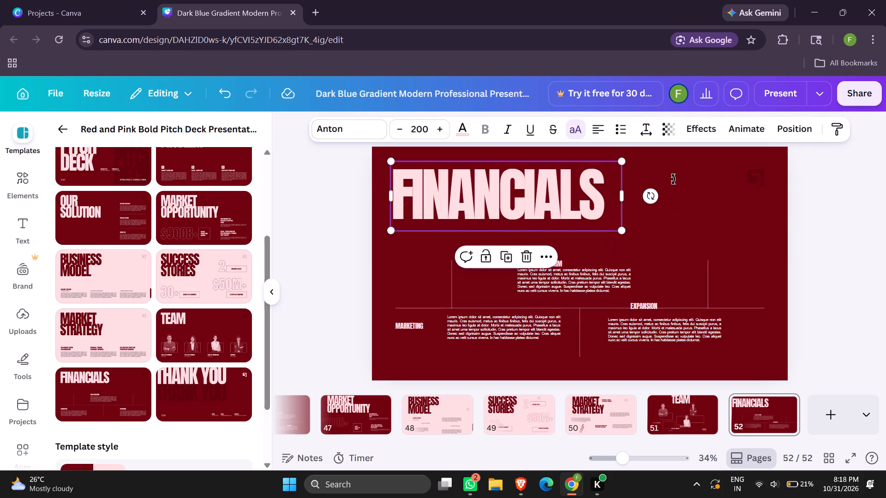
# Move the faint logo in the page's upper right corner left, closer to the FINANCIALS heading.
pyautogui.moveTo(755, 172); pyautogui.dragTo(715, 169)
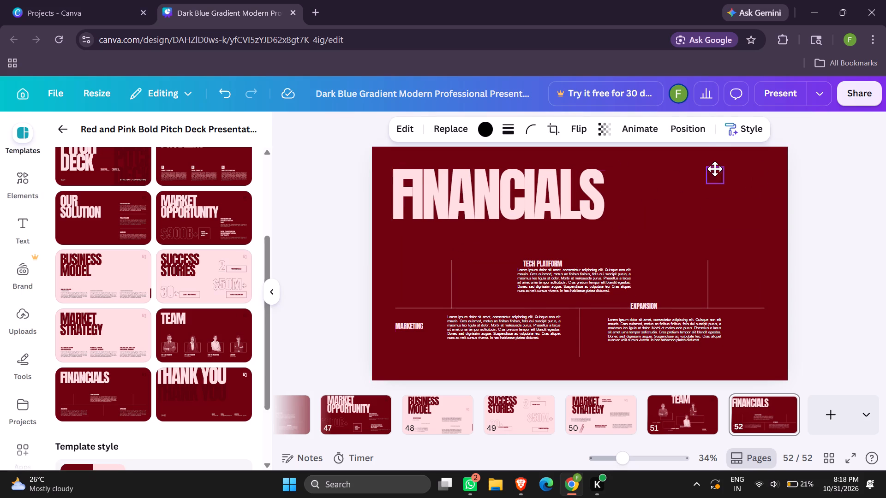
# Move the EXPANSION and MARKETING paragraphs down and right, and lower the MARKETING title beside its paragraph.
pyautogui.moveTo(680, 339); pyautogui.dragTo(705, 350)
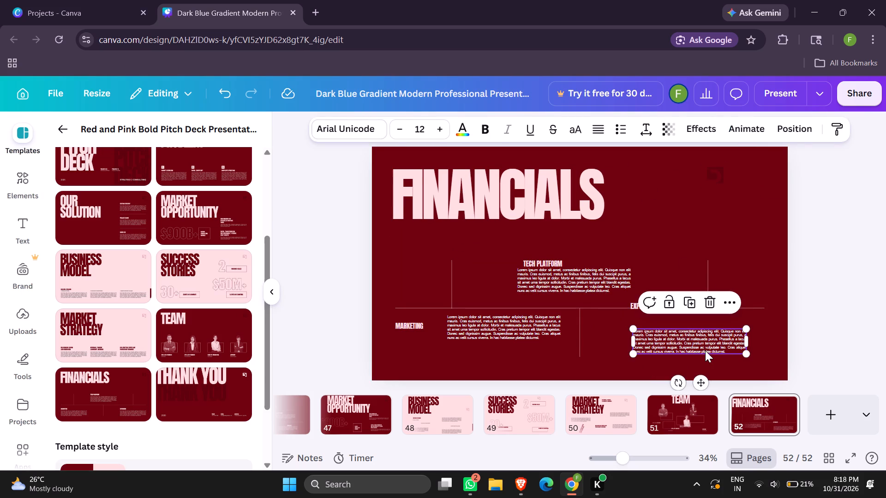
pyautogui.moveTo(531, 319); pyautogui.dragTo(557, 330)
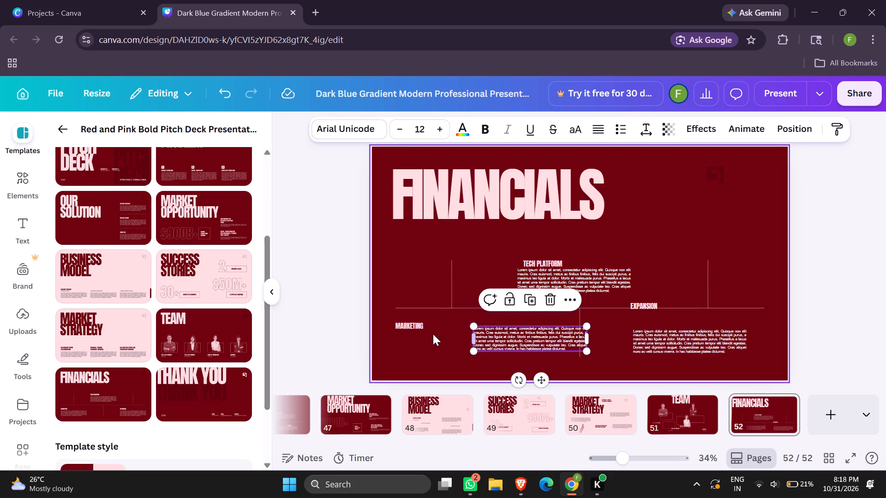
pyautogui.moveTo(413, 326); pyautogui.dragTo(411, 344)
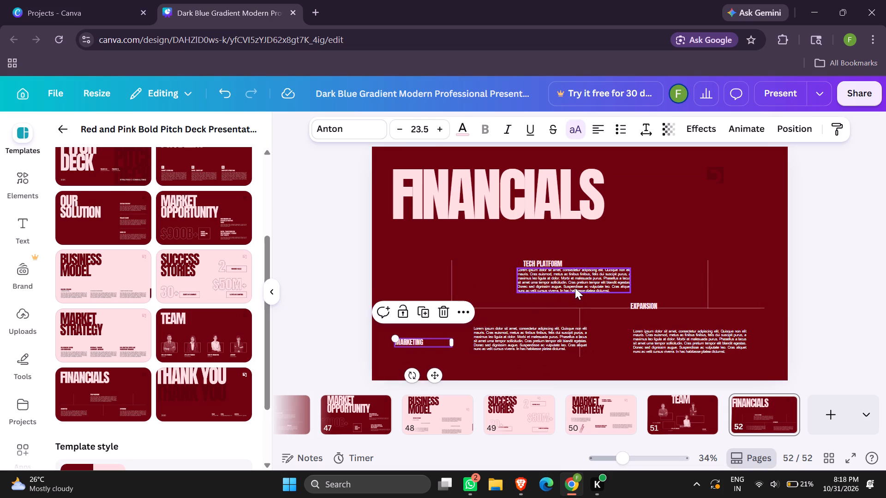
# Move the FINANCIALS heading right, and shift the TECH PLATFORM, MARKETING and EXPANSION paragraphs left.
pyautogui.moveTo(575, 288); pyautogui.dragTo(545, 280)
pyautogui.moveTo(495, 209); pyautogui.dragTo(535, 203)
pyautogui.moveTo(498, 333); pyautogui.dragTo(467, 327)
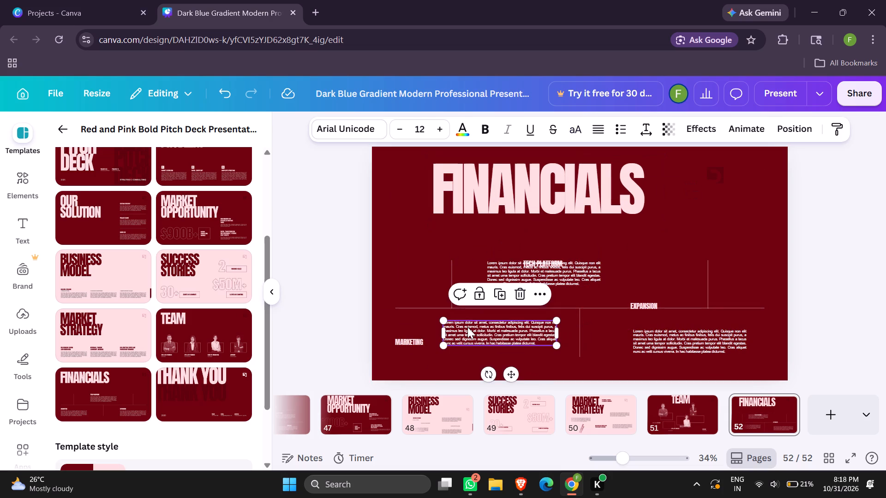
pyautogui.moveTo(659, 331); pyautogui.dragTo(642, 330)
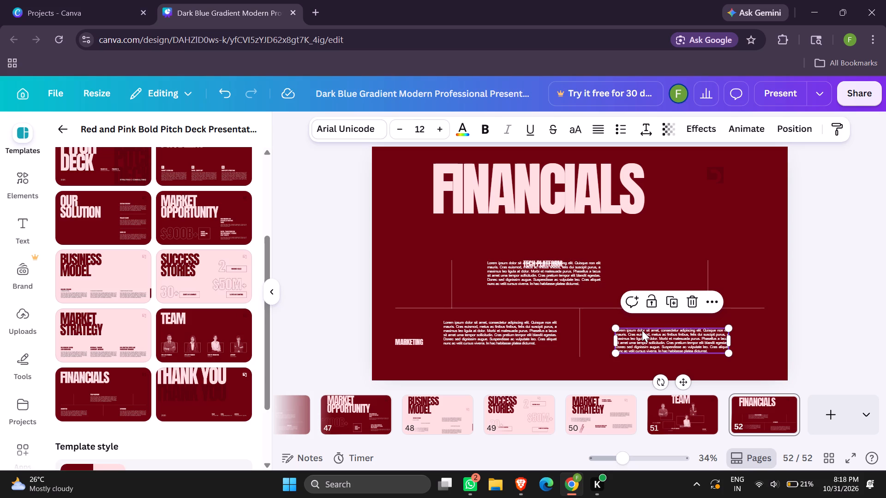
# Nudge the FINANCIALS heading right, and move the MARKETING paragraph right and slightly down, next to the vertical line below the divider.
pyautogui.moveTo(565, 201); pyautogui.dragTo(577, 203)
pyautogui.moveTo(527, 249); pyautogui.dragTo(532, 241)
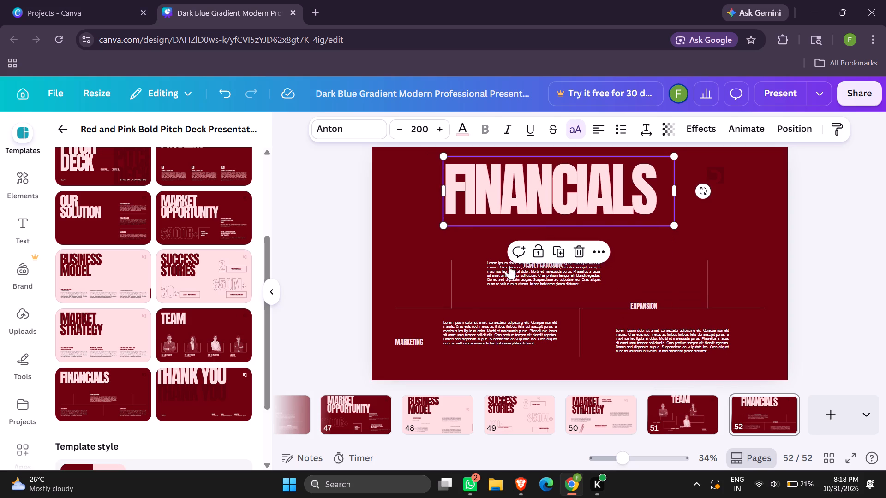
pyautogui.moveTo(444, 322); pyautogui.dragTo(450, 314)
pyautogui.moveTo(382, 336); pyautogui.dragTo(401, 321)
pyautogui.moveTo(615, 343); pyautogui.dragTo(581, 330)
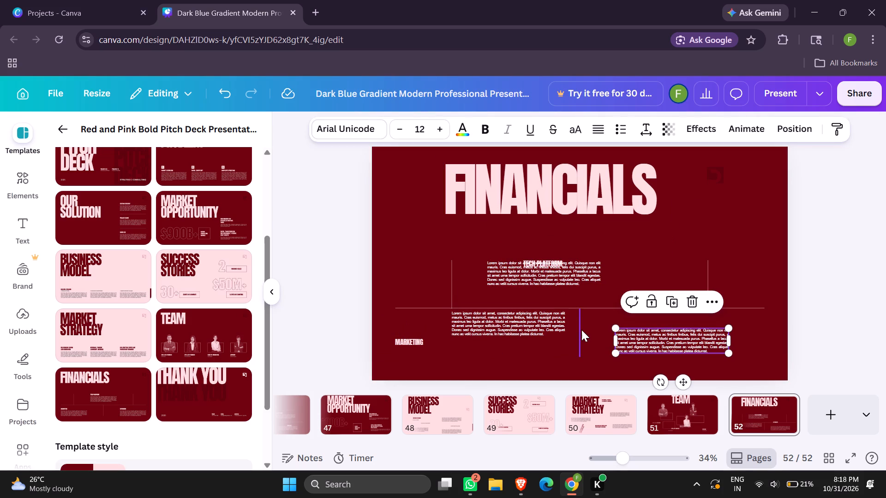
pyautogui.moveTo(554, 288); pyautogui.dragTo(536, 300)
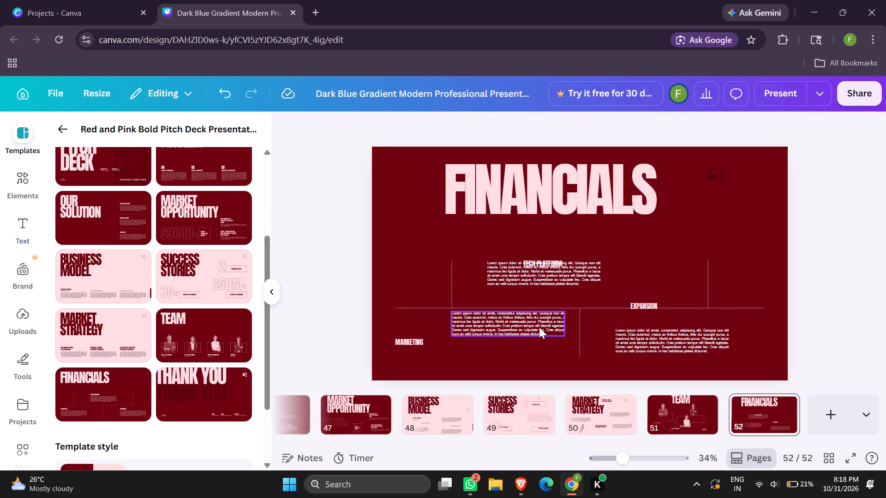
pyautogui.moveTo(539, 327); pyautogui.dragTo(550, 341)
pyautogui.moveTo(698, 354); pyautogui.dragTo(695, 353)
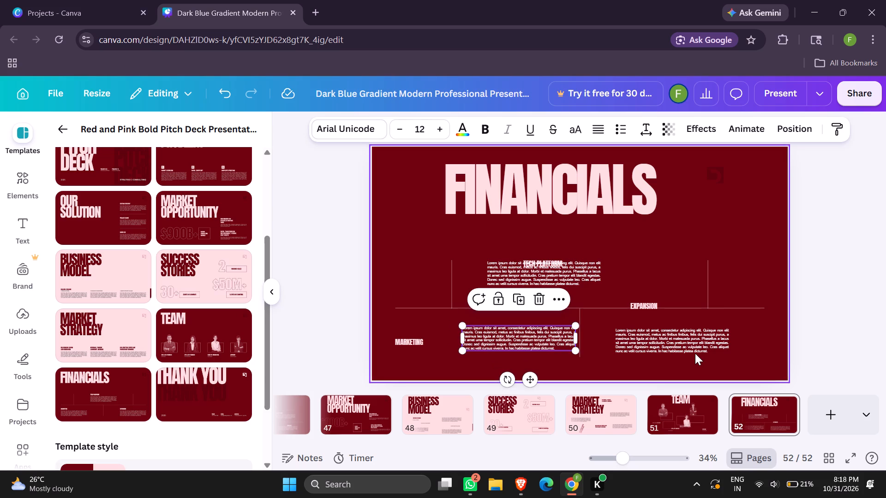
pyautogui.moveTo(695, 353); pyautogui.dragTo(679, 349)
# Move the FINANCIALS heading slightly down and right, and the TECH PLATFORM paragraph left in line with the MARKETING paragraph's edge.
pyautogui.moveTo(513, 220); pyautogui.dragTo(517, 230)
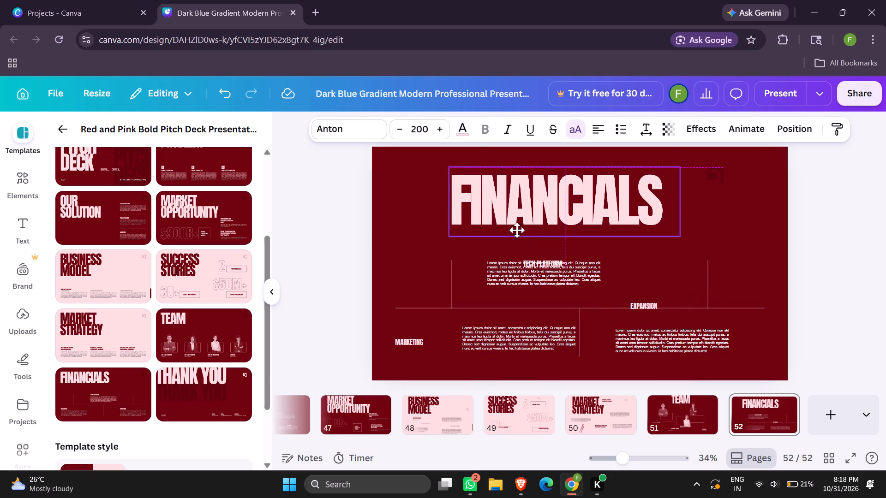
pyautogui.moveTo(517, 230); pyautogui.dragTo(517, 230)
pyautogui.moveTo(497, 273); pyautogui.dragTo(474, 269)
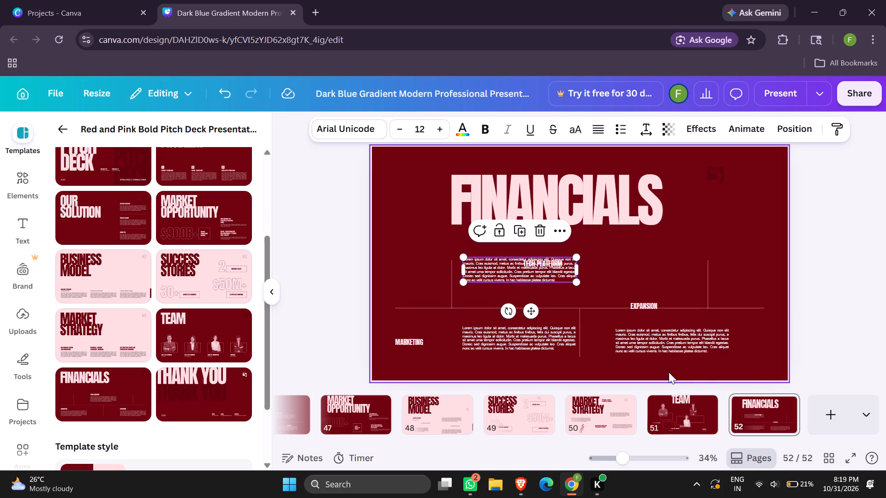
# Move the EXPANSION paragraph right and slightly up, raise the MARKETING title, and shift the FINANCIALS heading down and right.
pyautogui.moveTo(671, 337); pyautogui.dragTo(697, 331)
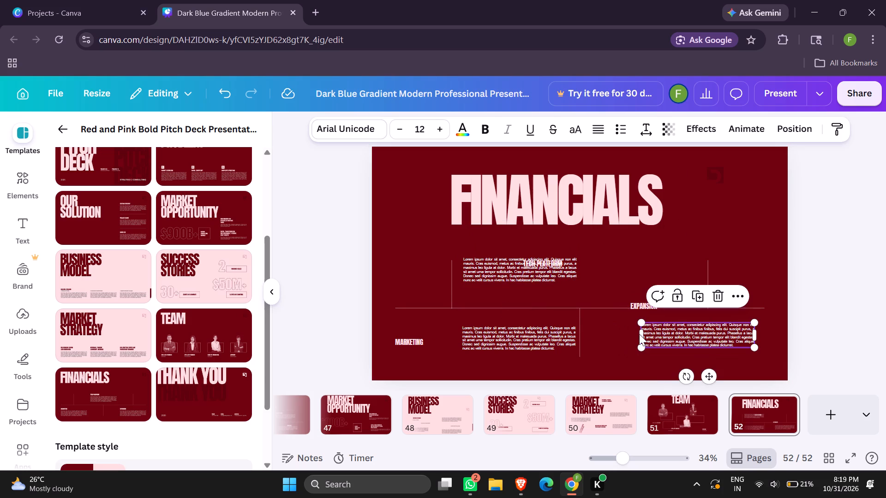
pyautogui.moveTo(594, 336); pyautogui.dragTo(576, 332)
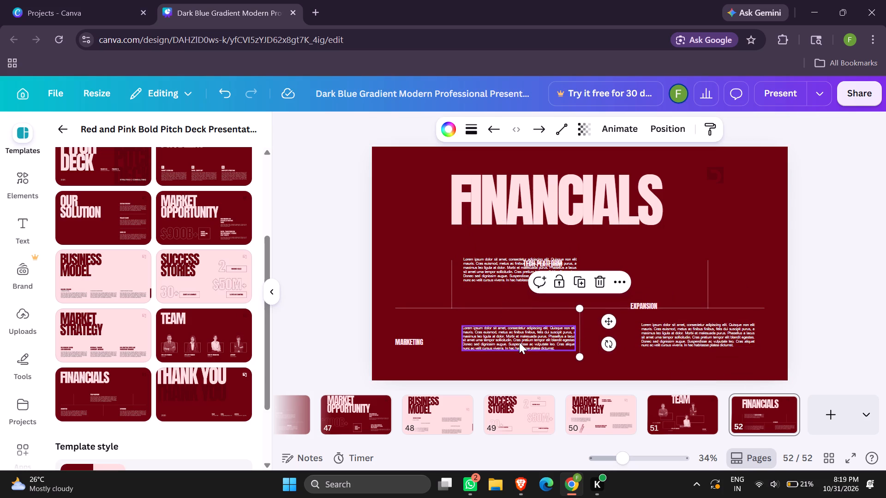
pyautogui.moveTo(440, 341); pyautogui.dragTo(440, 330)
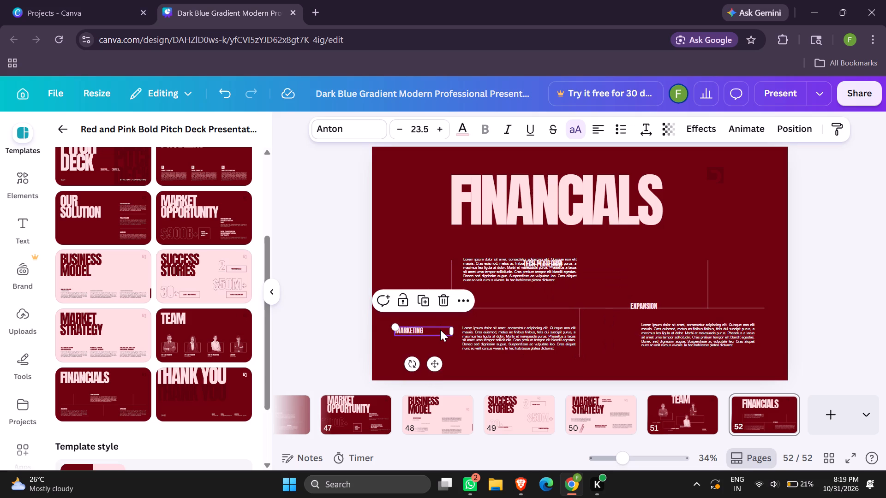
pyautogui.moveTo(511, 247); pyautogui.dragTo(532, 253)
pyautogui.moveTo(594, 236); pyautogui.dragTo(614, 255)
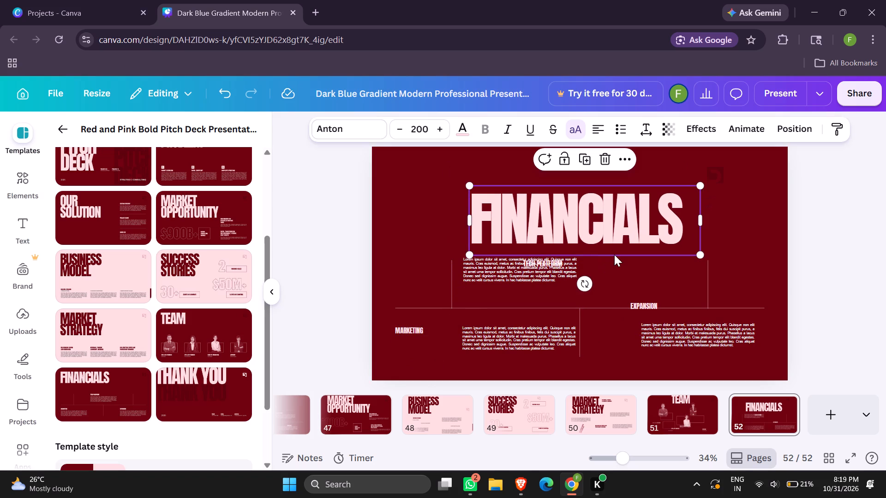
# Move the EXPANSION paragraph up and left beneath its title, the MARKETING paragraph right, and the TECH PLATFORM paragraph down.
pyautogui.moveTo(676, 347); pyautogui.dragTo(659, 334)
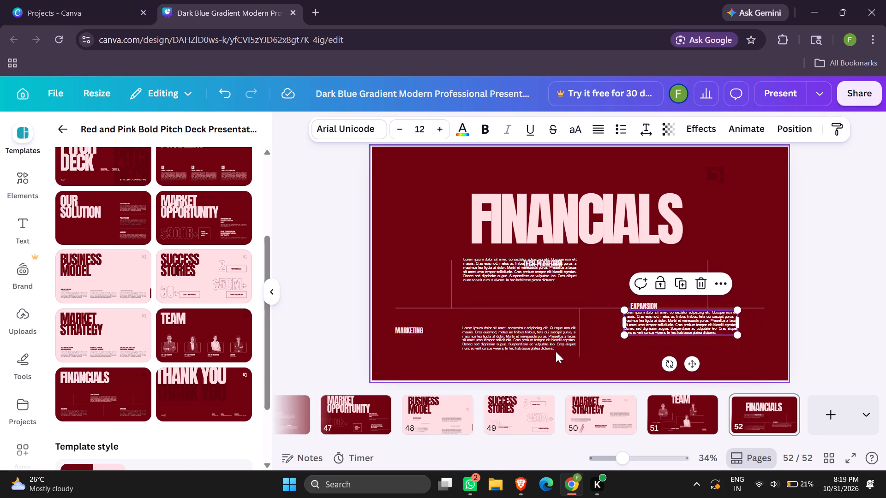
pyautogui.moveTo(556, 351); pyautogui.dragTo(570, 353)
pyautogui.moveTo(497, 331); pyautogui.dragTo(524, 324)
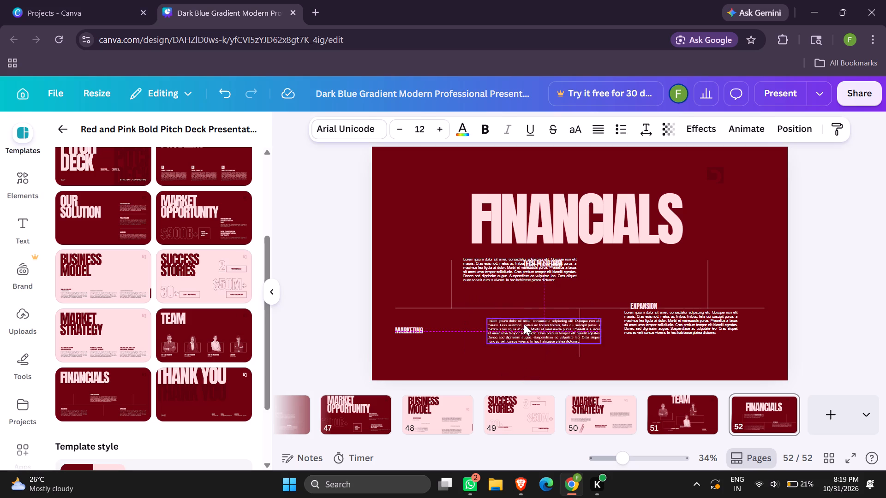
pyautogui.moveTo(561, 295); pyautogui.dragTo(571, 306)
pyautogui.moveTo(496, 270); pyautogui.dragTo(489, 295)
pyautogui.click(489, 295)
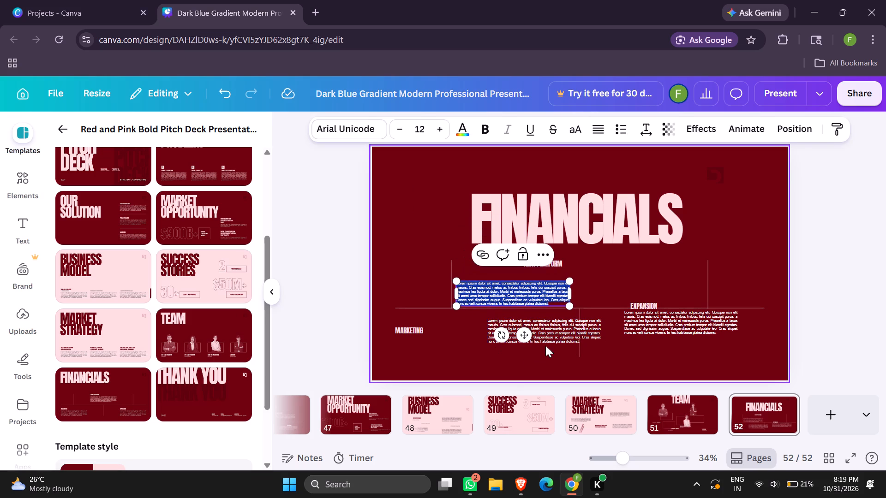
# Shift the TECH PLATFORM paragraph and the long horizontal divider to the right.
pyautogui.moveTo(545, 345); pyautogui.dragTo(545, 273)
pyautogui.moveTo(526, 273); pyautogui.dragTo(485, 302)
pyautogui.moveTo(532, 315); pyautogui.dragTo(557, 294)
pyautogui.moveTo(557, 294); pyautogui.dragTo(582, 294)
# Move the FINANCIALS heading right and slightly up, clear of the TECH PLATFORM title.
pyautogui.moveTo(532, 241); pyautogui.dragTo(505, 278)
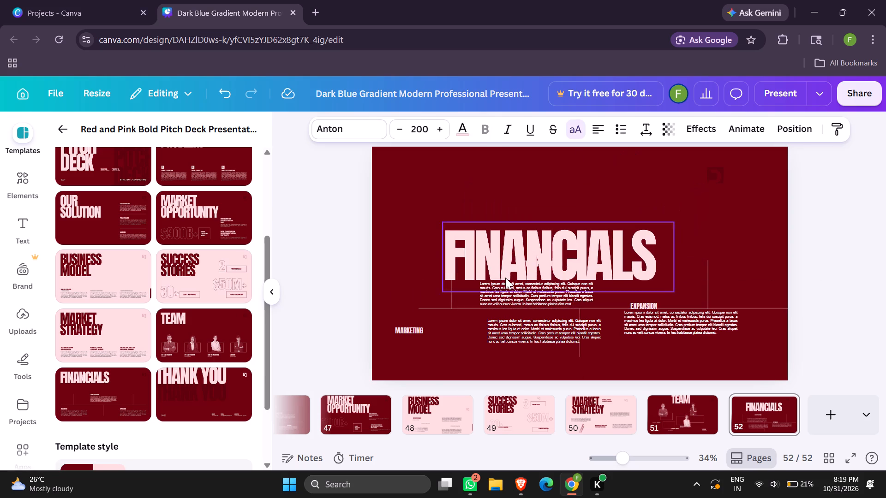
pyautogui.moveTo(505, 278); pyautogui.dragTo(556, 256)
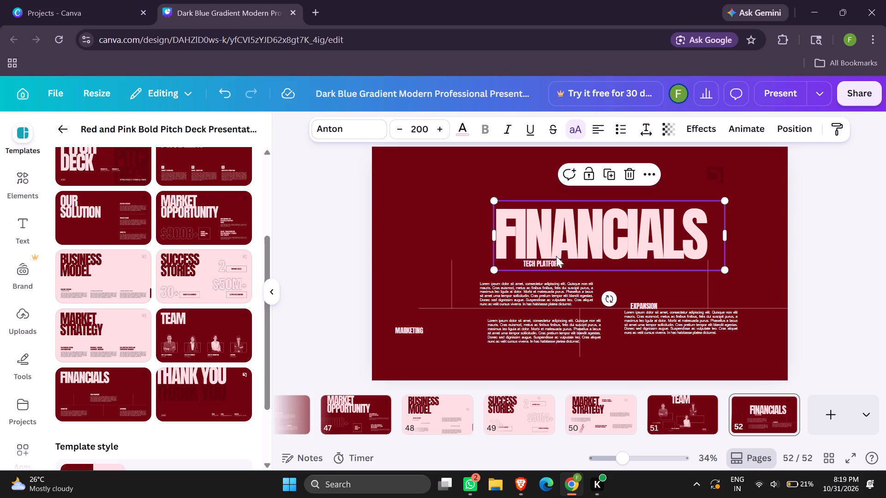
pyautogui.moveTo(574, 255); pyautogui.dragTo(591, 235)
# Raise the MARKETING paragraph to just under the TECH PLATFORM paragraph, and lower the horizontal divider slightly.
pyautogui.moveTo(539, 336); pyautogui.dragTo(537, 321)
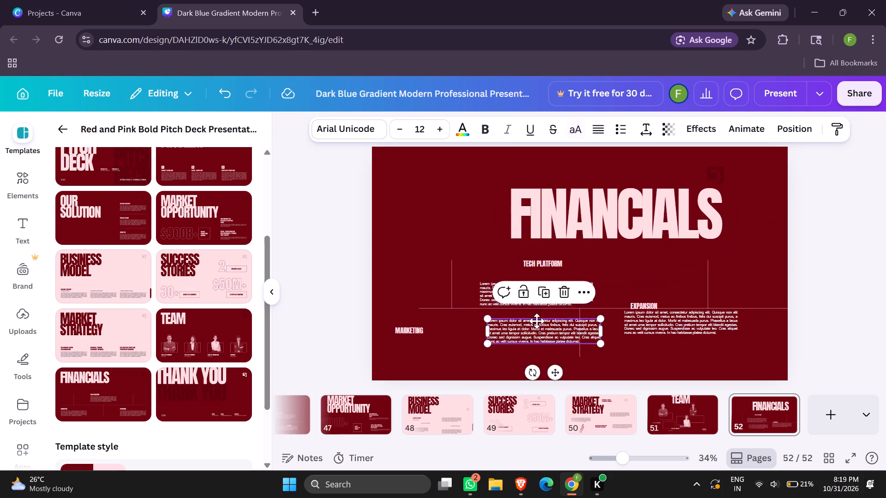
pyautogui.moveTo(537, 321); pyautogui.dragTo(537, 320)
pyautogui.moveTo(640, 302); pyautogui.dragTo(618, 285)
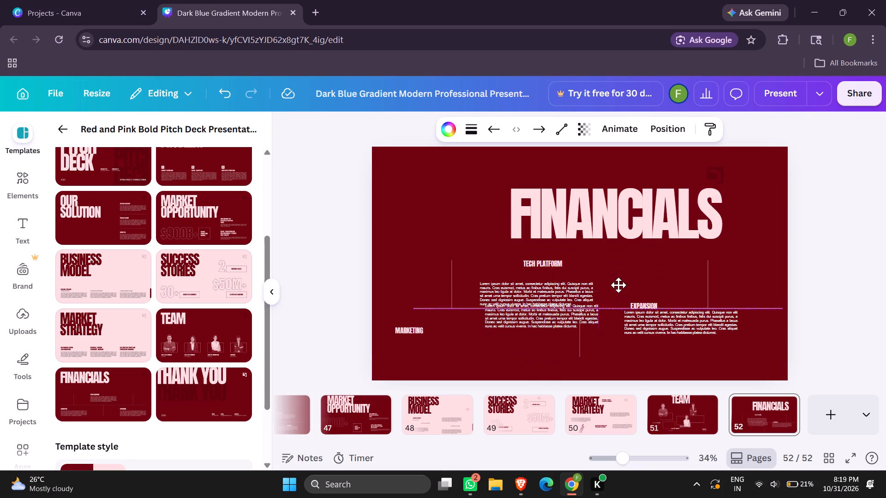
pyautogui.moveTo(618, 285); pyautogui.dragTo(617, 285)
pyautogui.moveTo(585, 321); pyautogui.dragTo(615, 346)
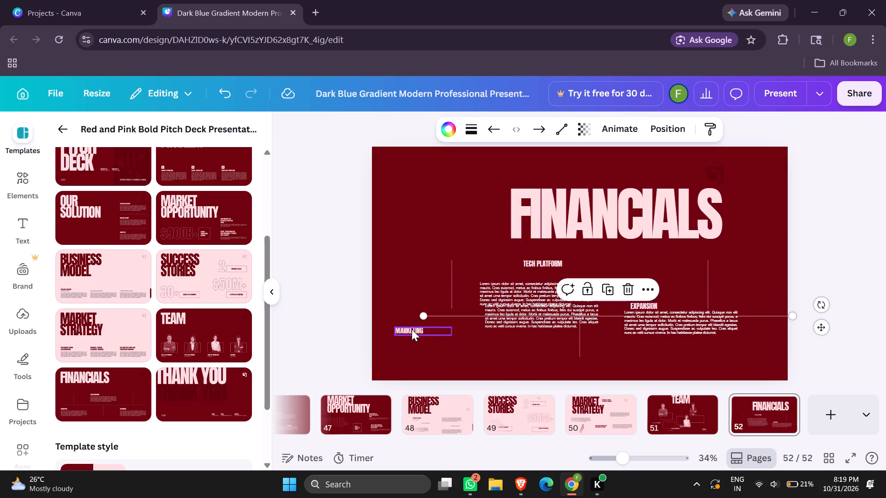
# Nudge the MARKETING title right and slightly up, and raise the TECH PLATFORM paragraph to the level of its title.
pyautogui.moveTo(412, 329); pyautogui.dragTo(437, 325)
pyautogui.moveTo(552, 272); pyautogui.dragTo(513, 268)
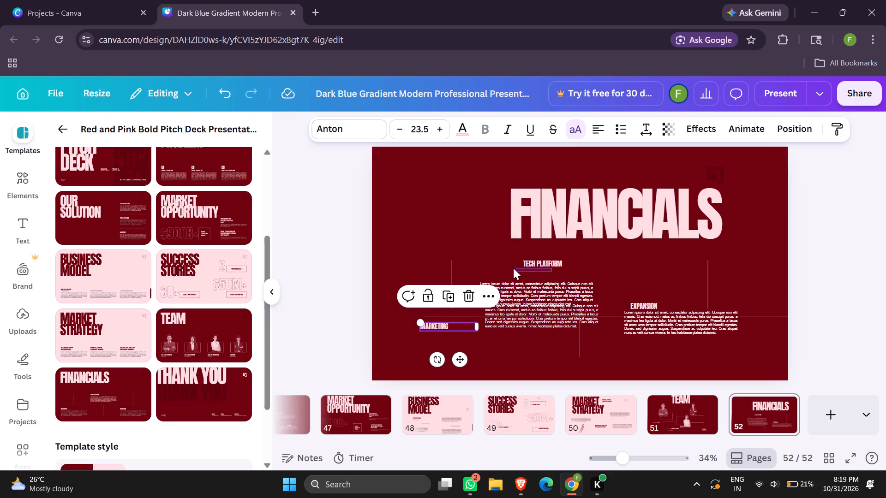
pyautogui.moveTo(513, 268); pyautogui.dragTo(511, 267)
pyautogui.moveTo(593, 278); pyautogui.dragTo(631, 279)
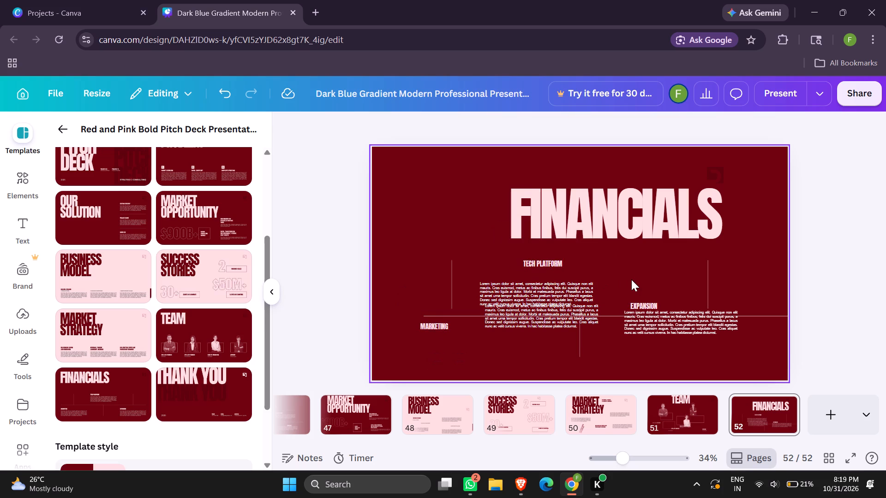
pyautogui.moveTo(517, 283); pyautogui.dragTo(500, 279)
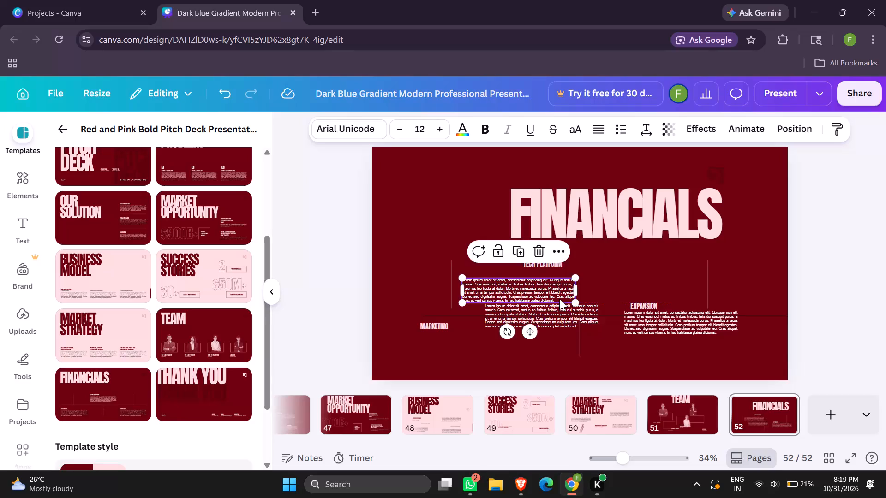
pyautogui.moveTo(559, 299); pyautogui.dragTo(570, 279)
pyautogui.moveTo(562, 339); pyautogui.dragTo(550, 333)
pyautogui.moveTo(521, 302); pyautogui.dragTo(533, 329)
pyautogui.moveTo(496, 283); pyautogui.dragTo(509, 290)
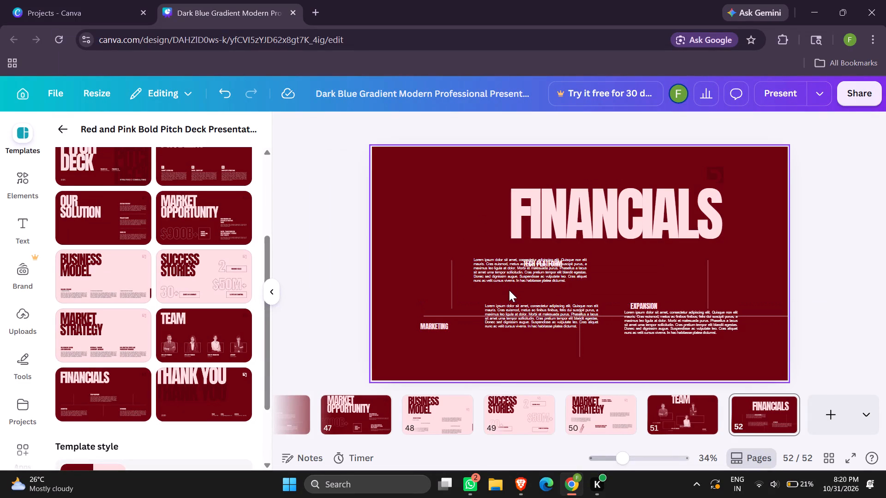
# Move the MARKETING paragraph down and left, lower the divider to just above it, and shift the TECH PLATFORM paragraph left and up.
pyautogui.moveTo(563, 257); pyautogui.dragTo(526, 269)
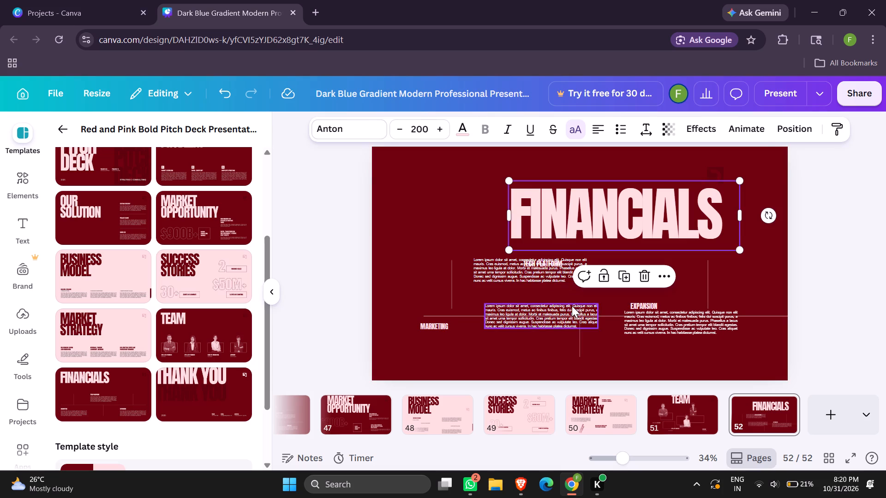
pyautogui.moveTo(572, 306); pyautogui.dragTo(531, 331)
pyautogui.moveTo(494, 317); pyautogui.dragTo(518, 325)
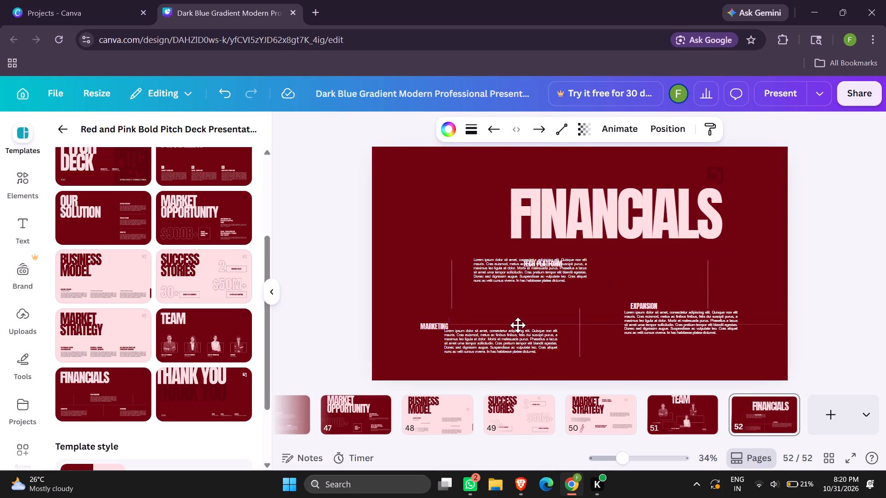
pyautogui.moveTo(518, 325); pyautogui.dragTo(517, 326)
pyautogui.moveTo(498, 260); pyautogui.dragTo(459, 252)
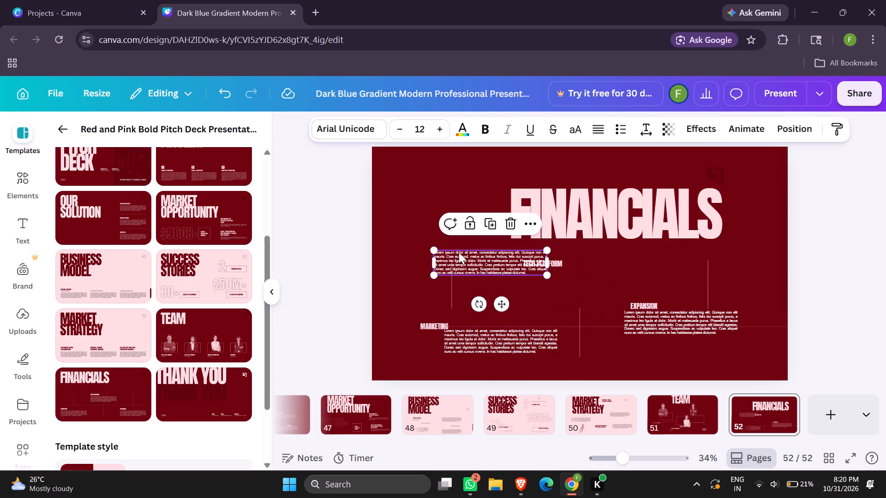
# Lower the FINANCIALS heading slightly, shift the EXPANSION paragraph left, and bring the MARKETING paragraph up and right level with it.
pyautogui.moveTo(559, 197); pyautogui.dragTo(559, 212)
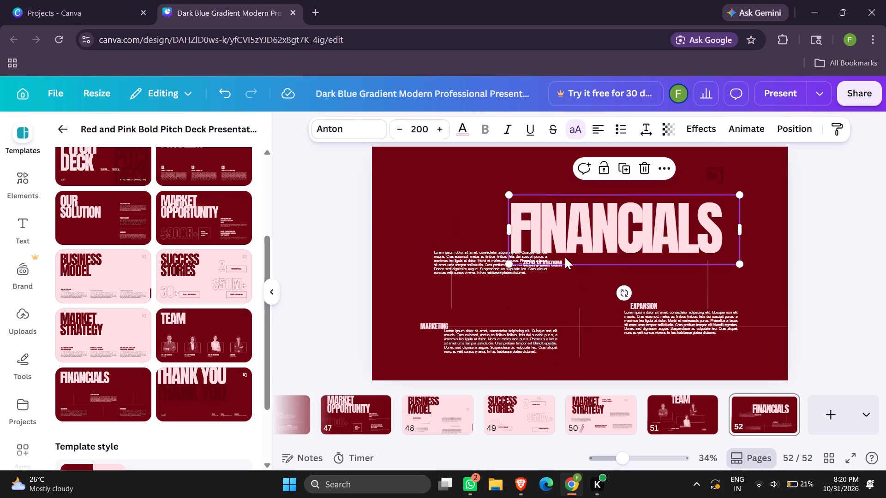
pyautogui.moveTo(641, 323); pyautogui.dragTo(623, 323)
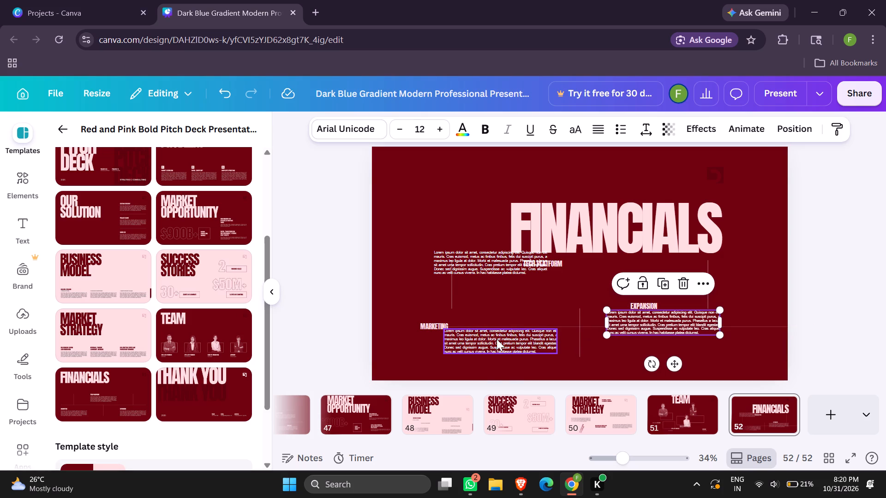
pyautogui.moveTo(494, 342); pyautogui.dragTo(515, 323)
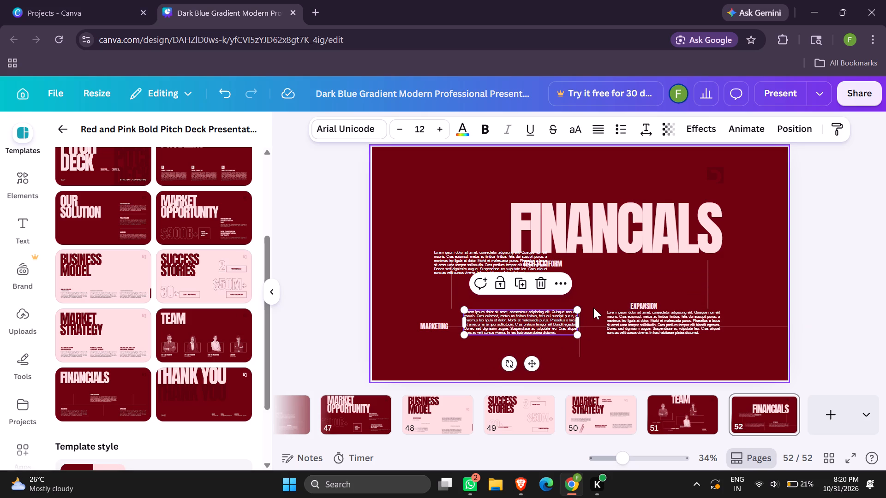
pyautogui.moveTo(593, 308); pyautogui.dragTo(566, 291)
# Move the TECH PLATFORM paragraph left beside its title, and the EXPANSION paragraph left and up over its title.
pyautogui.moveTo(529, 269); pyautogui.dragTo(540, 276)
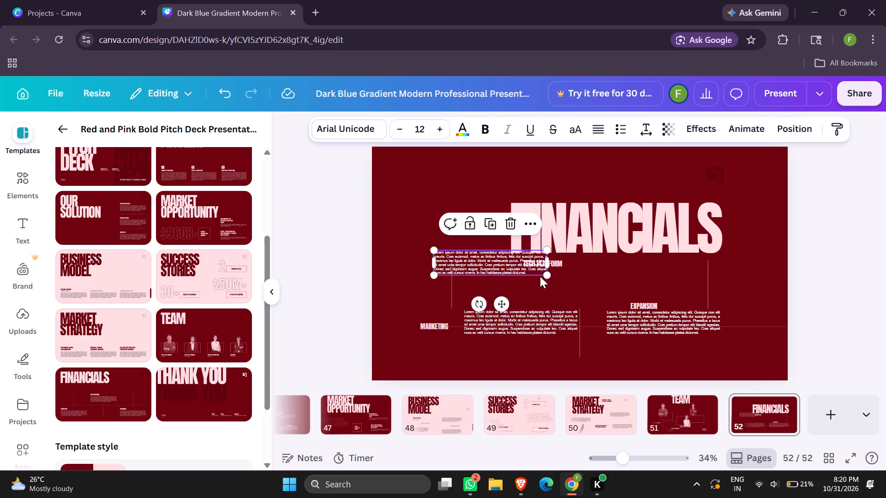
pyautogui.moveTo(540, 276); pyautogui.dragTo(501, 274)
pyautogui.moveTo(617, 327); pyautogui.dragTo(595, 315)
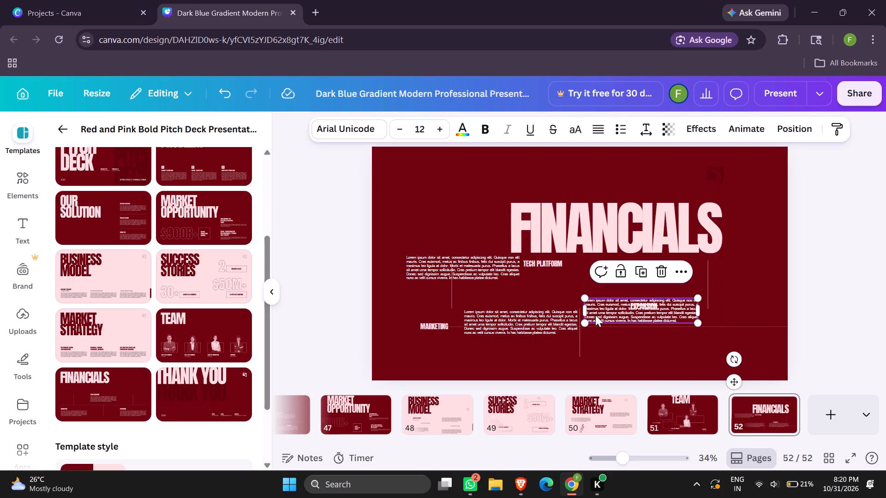
# Lower the horizontal divider to just below the MARKETING paragraph, and move the MARKETING title right and up to the paragraph's edge.
pyautogui.moveTo(508, 323); pyautogui.dragTo(493, 335)
pyautogui.moveTo(425, 326); pyautogui.dragTo(446, 321)
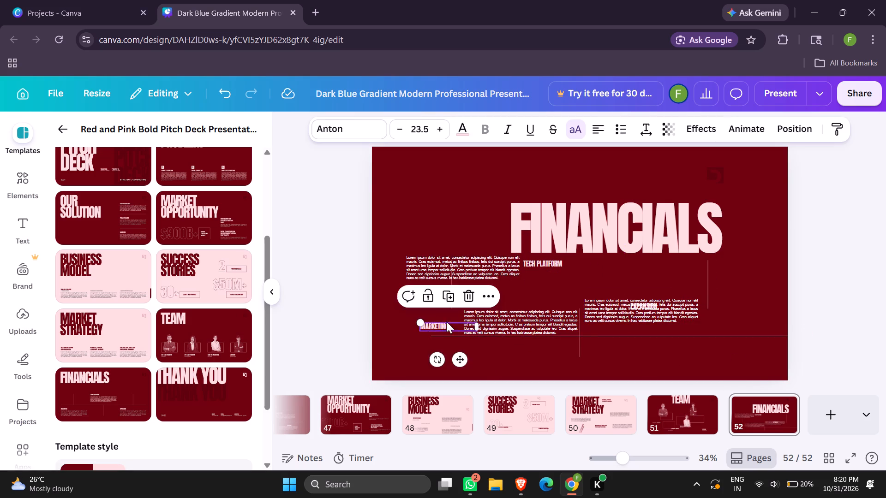
pyautogui.moveTo(446, 321); pyautogui.dragTo(450, 315)
pyautogui.moveTo(487, 294); pyautogui.dragTo(522, 325)
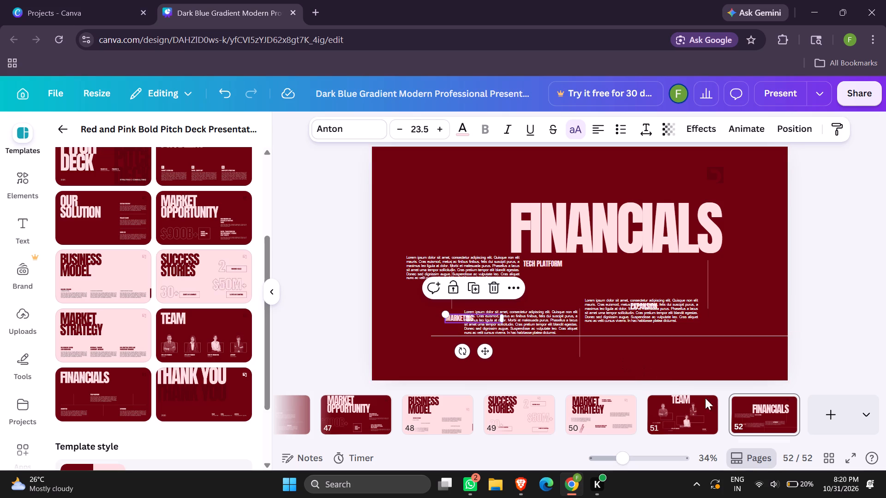
# Add a new page after the FINANCIALS page and apply the THANK YOU template layout to it.
pyautogui.click(819, 412)
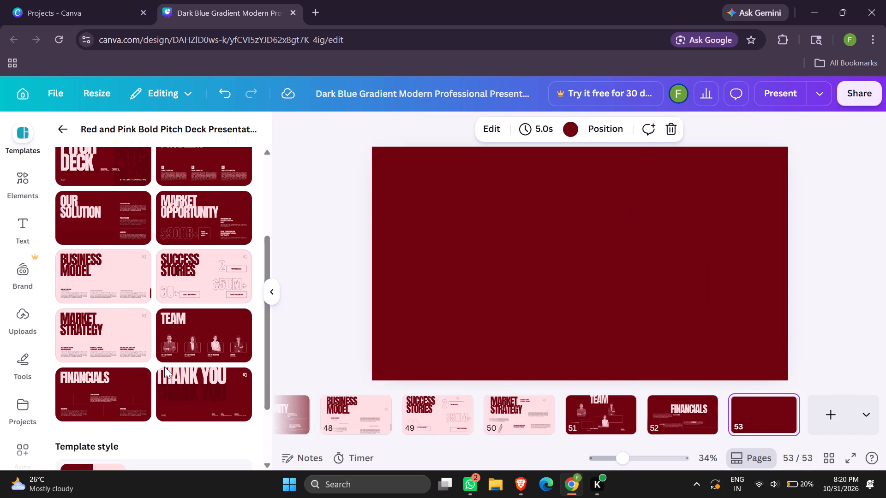
pyautogui.click(203, 402)
# Move the light pink THANK YOU heading down and right, fully onto the page and beside the logo.
pyautogui.moveTo(499, 226); pyautogui.dragTo(513, 246)
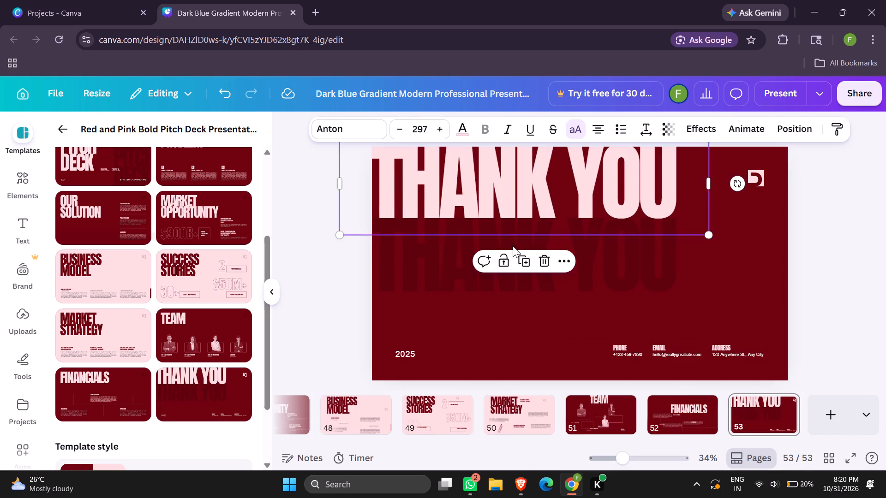
pyautogui.moveTo(513, 246); pyautogui.dragTo(513, 246)
pyautogui.moveTo(511, 256); pyautogui.dragTo(544, 284)
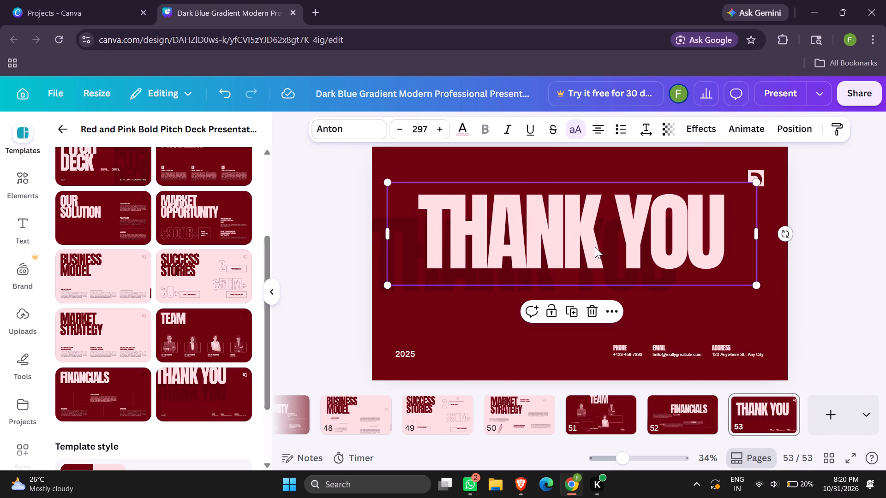
pyautogui.moveTo(486, 213); pyautogui.dragTo(468, 188)
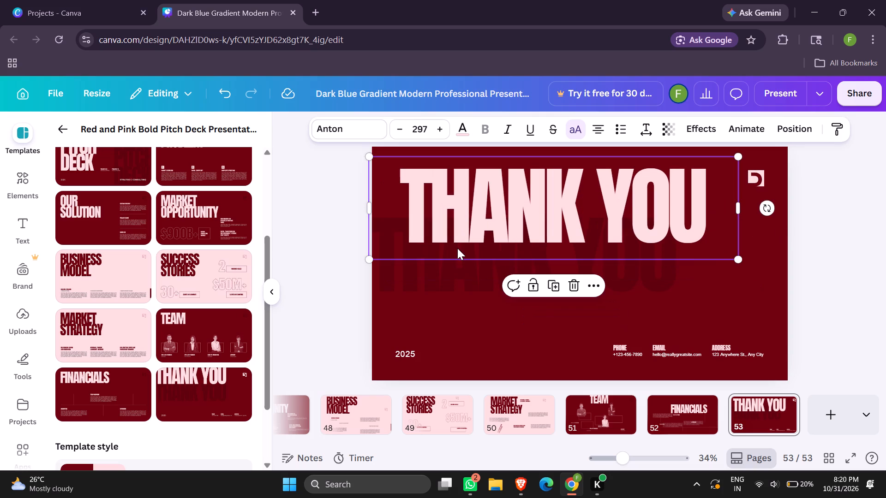
pyautogui.moveTo(457, 248); pyautogui.dragTo(486, 260)
pyautogui.moveTo(614, 313); pyautogui.dragTo(591, 307)
# Move the PHONE title and the email address line slightly up and left on the THANK YOU page.
pyautogui.moveTo(650, 350); pyautogui.dragTo(639, 342)
pyautogui.moveTo(681, 356); pyautogui.dragTo(677, 353)
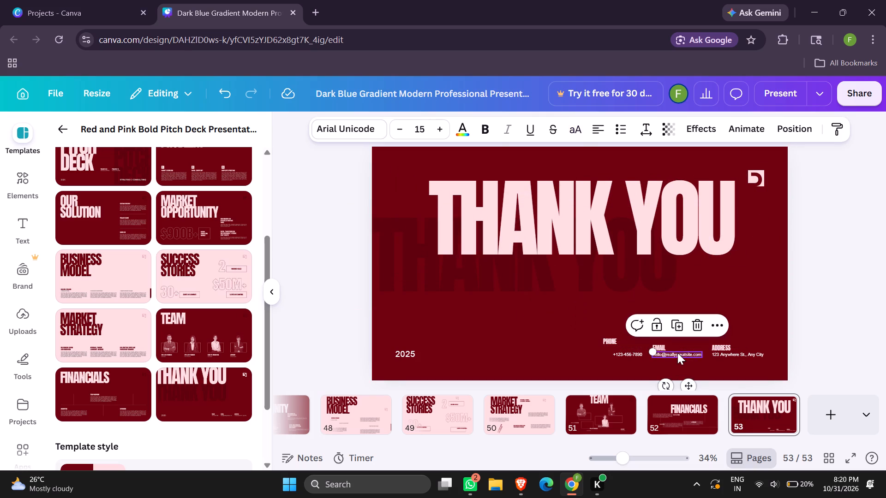
pyautogui.moveTo(677, 353); pyautogui.dragTo(671, 348)
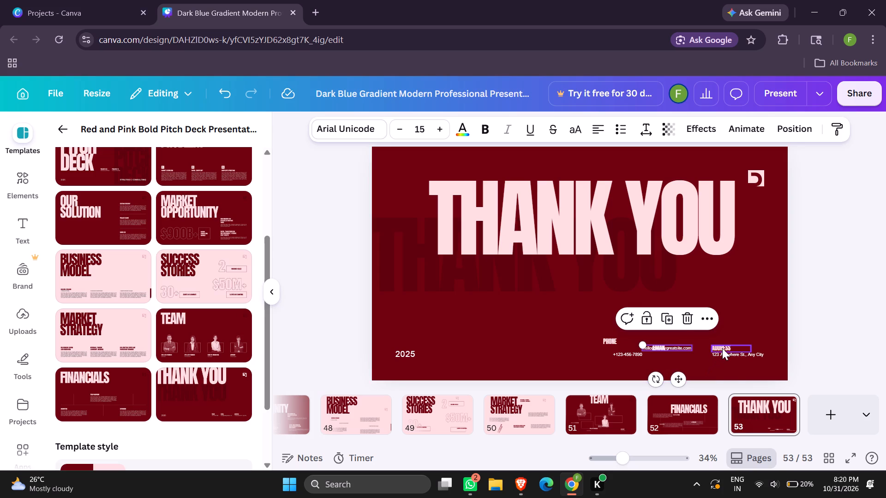
# Move the ADDRESS title up and left, and shift the street address line left and slightly up, near the email title.
pyautogui.moveTo(722, 348); pyautogui.dragTo(701, 325)
pyautogui.moveTo(708, 347); pyautogui.dragTo(697, 342)
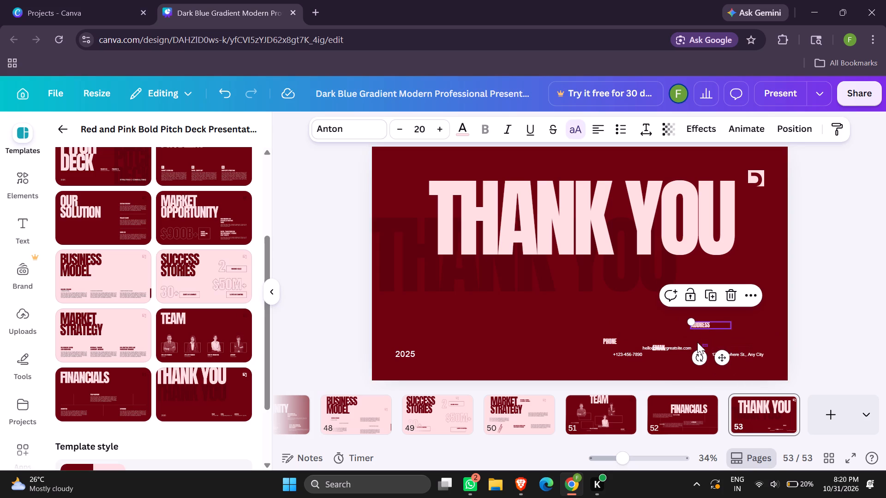
pyautogui.moveTo(697, 342); pyautogui.dragTo(696, 342)
pyautogui.moveTo(713, 356); pyautogui.dragTo(676, 346)
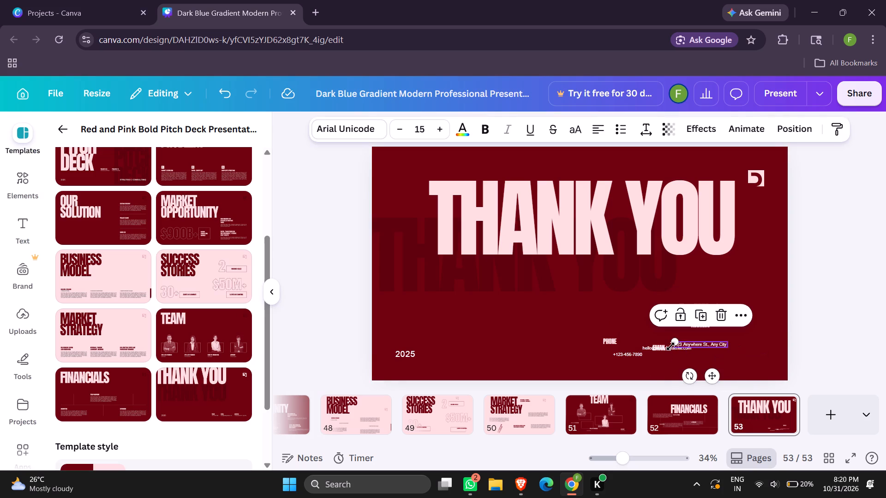
# Shift the email address line up and left, and move the PHONE title and phone number together up and left.
pyautogui.moveTo(654, 346); pyautogui.dragTo(645, 334)
pyautogui.moveTo(637, 362); pyautogui.dragTo(633, 344)
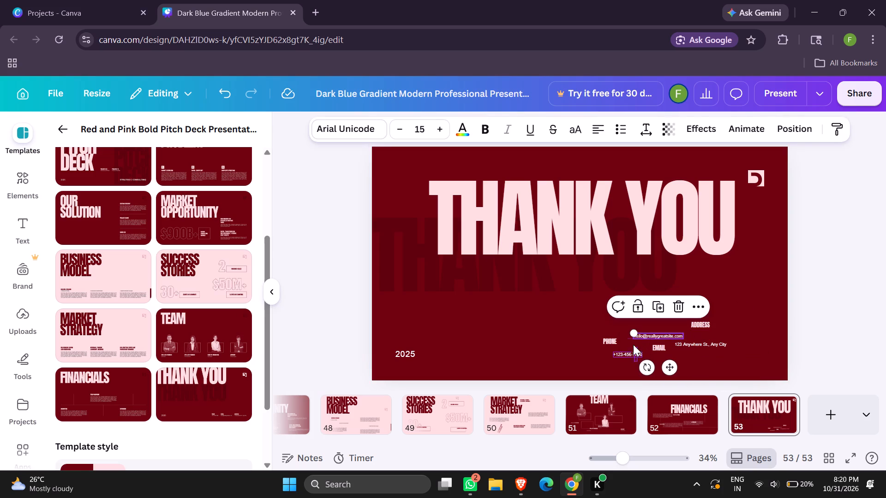
pyautogui.moveTo(633, 344); pyautogui.dragTo(633, 344)
pyautogui.moveTo(628, 360); pyautogui.dragTo(624, 342)
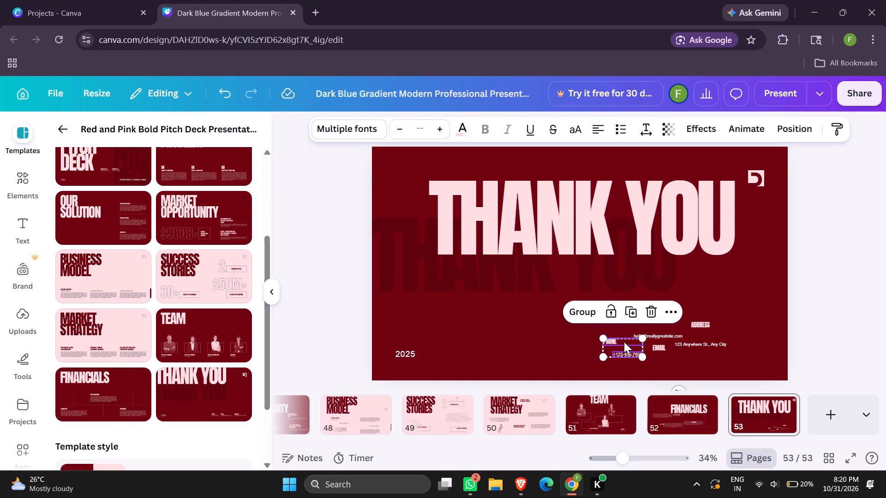
pyautogui.moveTo(630, 345); pyautogui.dragTo(612, 332)
pyautogui.moveTo(653, 339); pyautogui.dragTo(635, 331)
# Enlarge the ADDRESS title to size 44.2, and move the PHONE title and email address line up under the THANK YOU heading.
pyautogui.moveTo(585, 324); pyautogui.dragTo(556, 320)
pyautogui.moveTo(569, 323); pyautogui.dragTo(640, 338)
pyautogui.moveTo(640, 338); pyautogui.dragTo(616, 302)
pyautogui.moveTo(611, 326); pyautogui.dragTo(692, 320)
pyautogui.moveTo(692, 320); pyautogui.dragTo(647, 294)
pyautogui.moveTo(622, 309); pyautogui.dragTo(688, 335)
pyautogui.moveTo(620, 318); pyautogui.dragTo(609, 309)
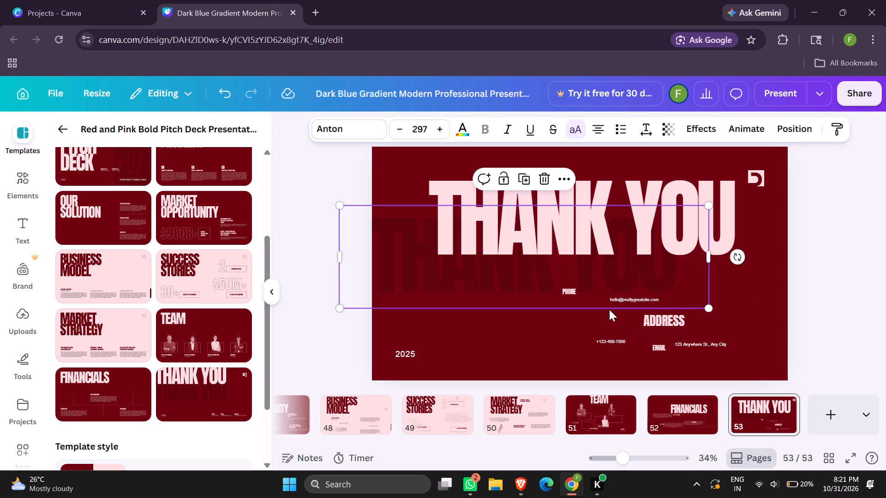
pyautogui.moveTo(609, 309); pyautogui.dragTo(602, 305)
# Move the phone number line up and left, to below the PHONE title.
pyautogui.moveTo(587, 331); pyautogui.dragTo(623, 349)
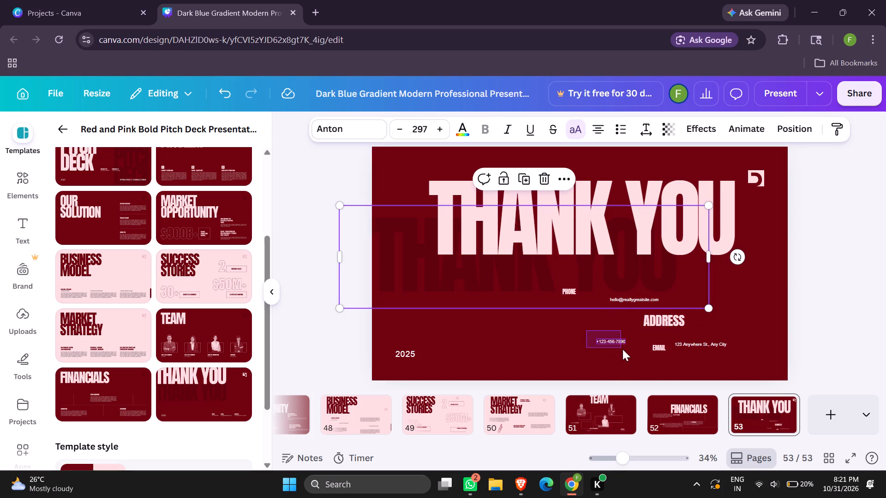
pyautogui.moveTo(623, 349); pyautogui.dragTo(624, 350)
pyautogui.moveTo(621, 349); pyautogui.dragTo(605, 337)
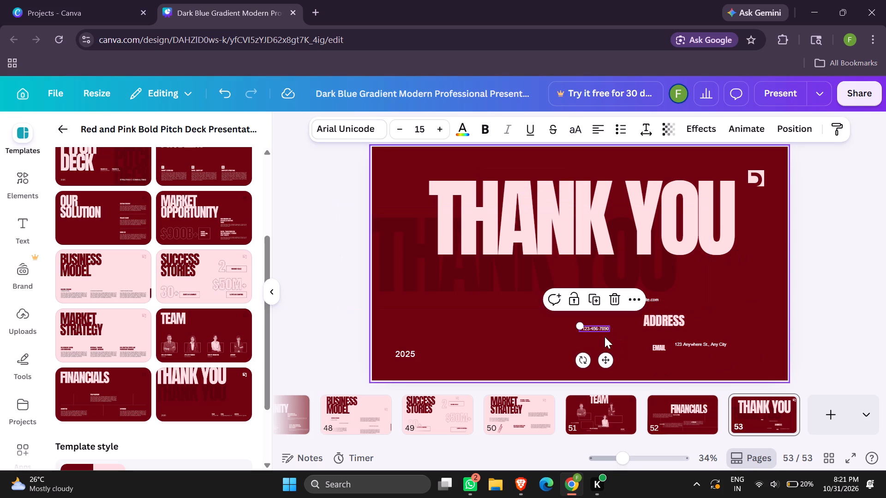
pyautogui.moveTo(657, 335); pyautogui.dragTo(637, 315)
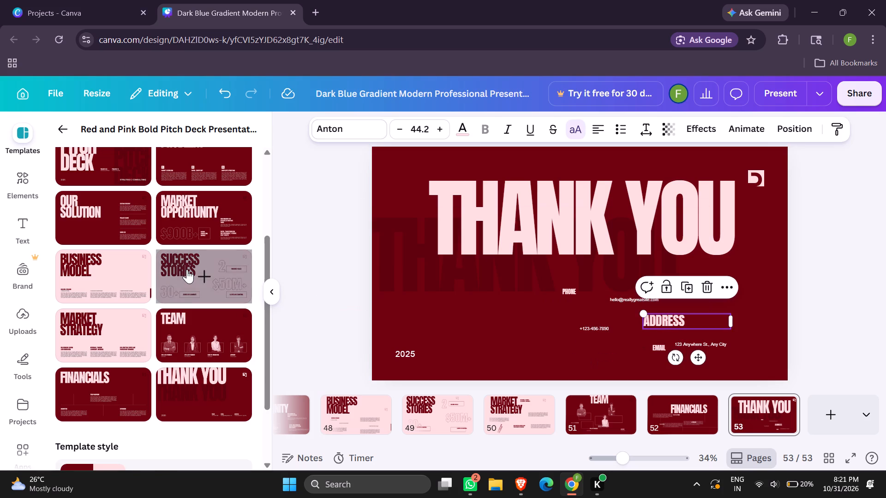
# Add a page after THANK YOU and apply the PITCH DECK layout from the Red and Blue Bold Pitch Deck Presentation template.
pyautogui.scroll(-6, 187, 269)
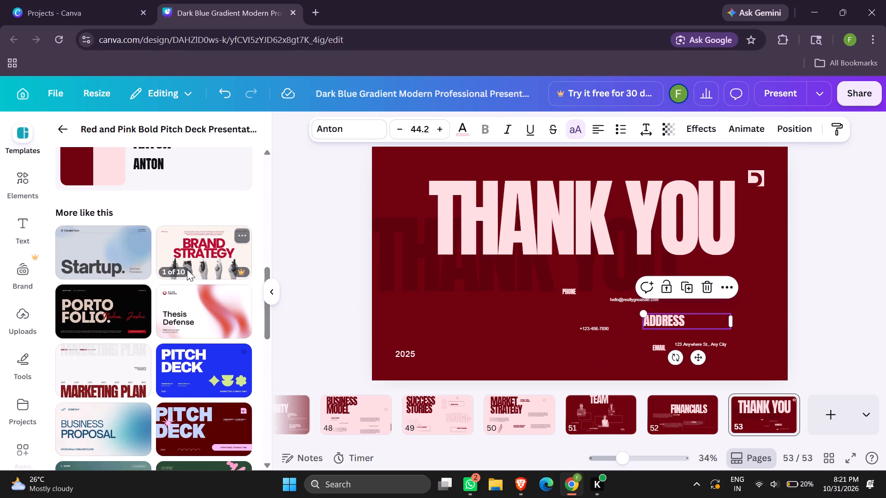
pyautogui.scroll(-1, 187, 269)
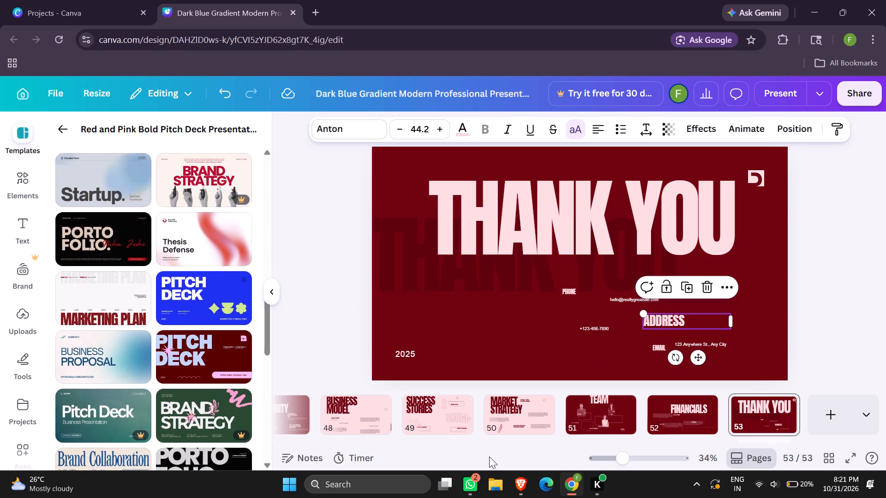
pyautogui.click(816, 421)
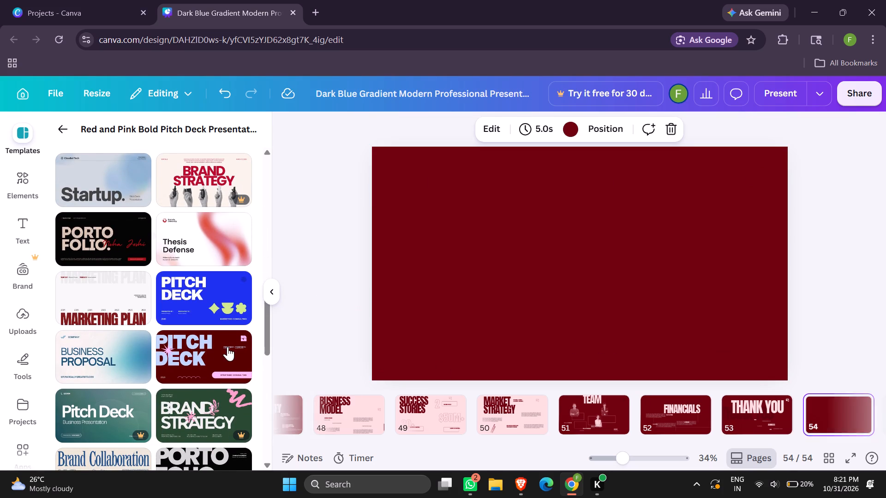
pyautogui.doubleClick(220, 349)
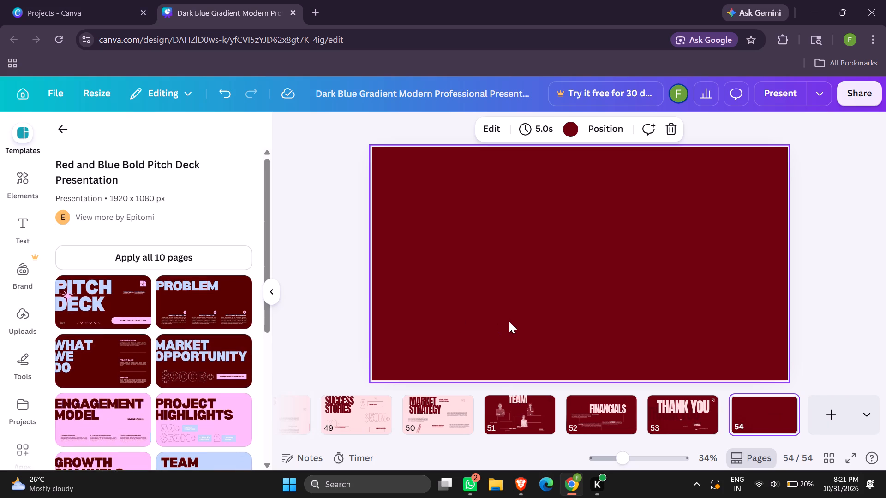
pyautogui.doubleClick(105, 303)
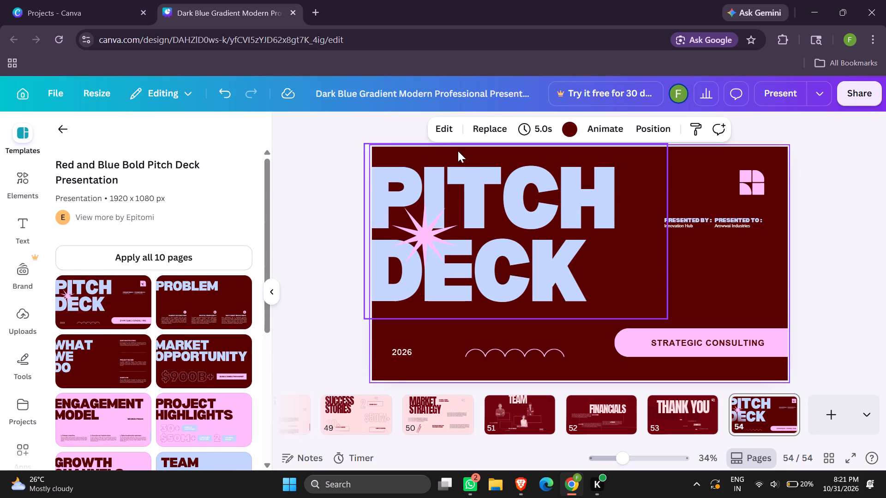
# Move the light blue PITCH DECK heading left and slightly down, partly past the page's left edge.
pyautogui.moveTo(458, 183); pyautogui.dragTo(497, 201)
pyautogui.moveTo(487, 214); pyautogui.dragTo(425, 203)
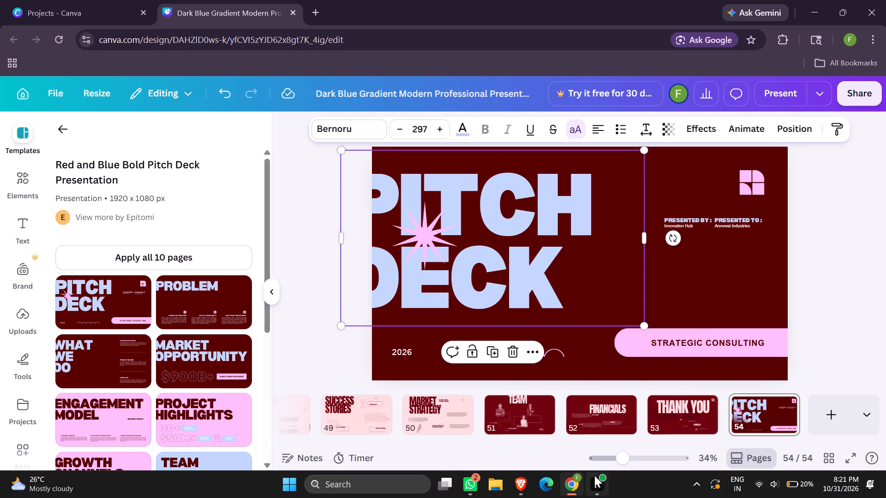
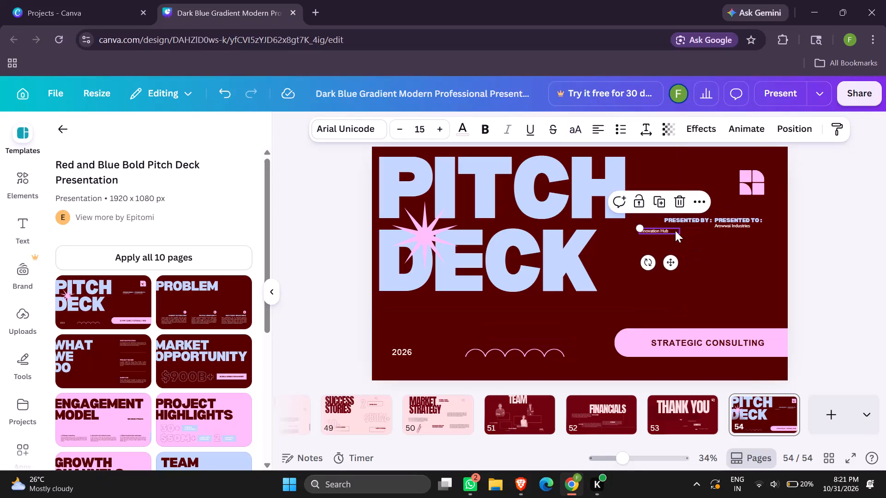
# Move the light blue PITCH DECK heading up and slightly right, partly past the page's top edge.
pyautogui.moveTo(563, 263); pyautogui.dragTo(573, 247)
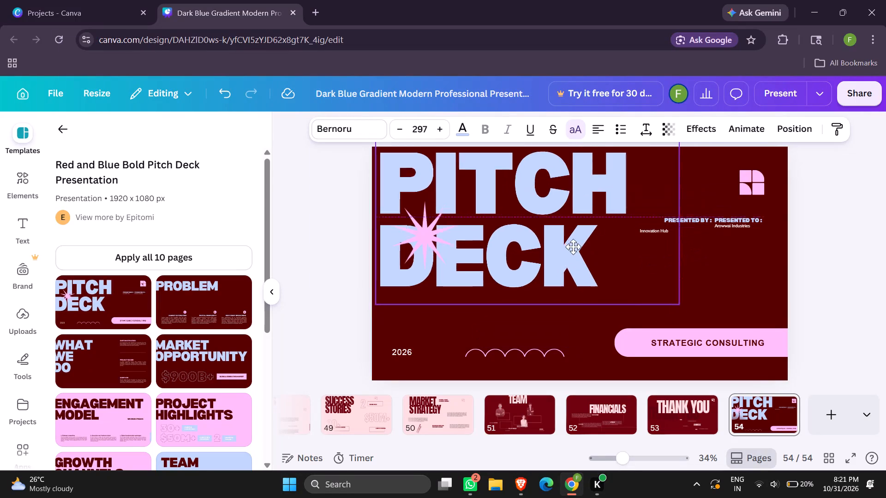
pyautogui.moveTo(573, 247); pyautogui.dragTo(575, 245)
# Shift the STRATEGIC CONSULTING text and the pink rounded banner behind it up and slightly left.
pyautogui.moveTo(681, 346); pyautogui.dragTo(670, 333)
pyautogui.moveTo(676, 350); pyautogui.dragTo(662, 330)
# Move the pink scalloped line and the 2026 text up and slightly right below the PITCH DECK heading.
pyautogui.moveTo(549, 351); pyautogui.dragTo(569, 338)
pyautogui.moveTo(510, 372); pyautogui.dragTo(537, 369)
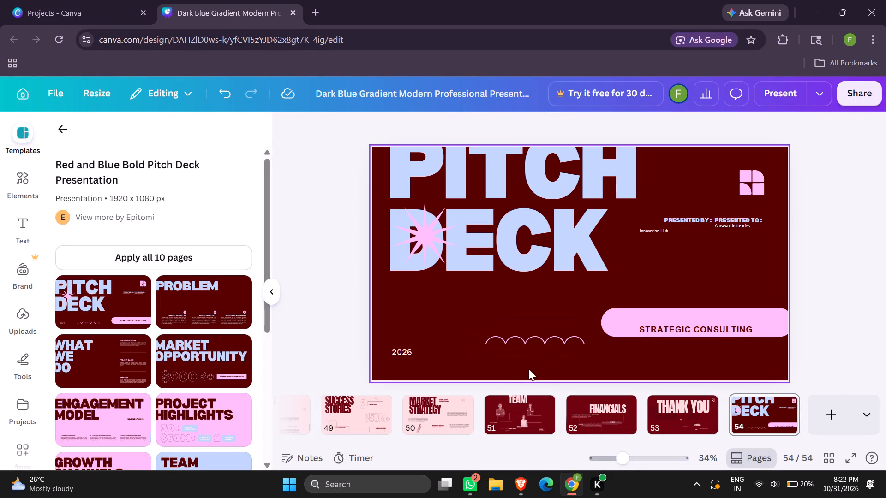
pyautogui.moveTo(389, 355); pyautogui.dragTo(397, 354)
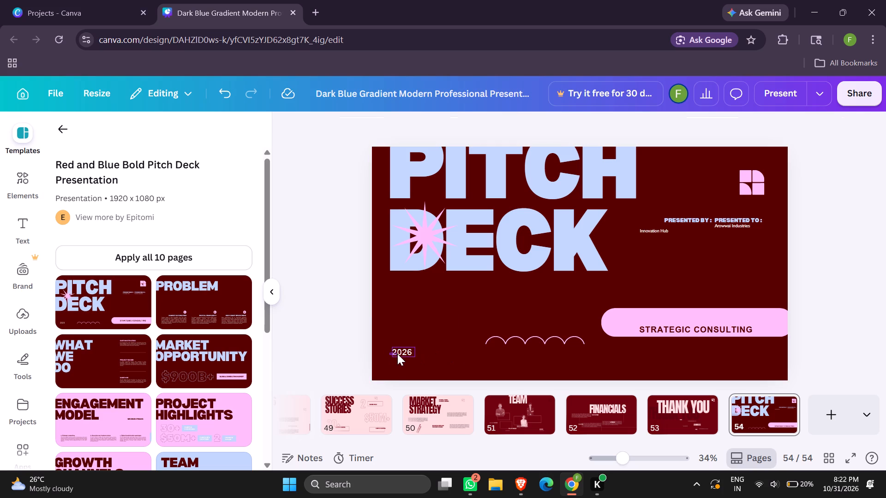
pyautogui.moveTo(397, 354); pyautogui.dragTo(410, 345)
pyautogui.moveTo(497, 340); pyautogui.dragTo(486, 335)
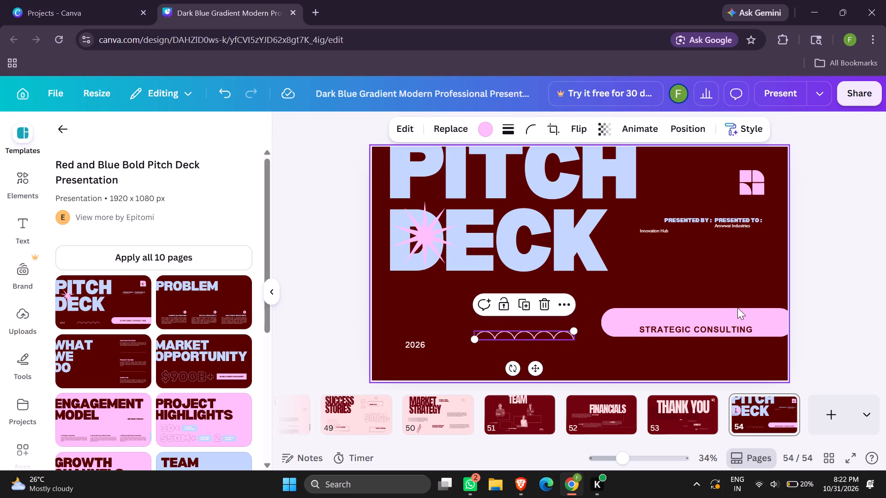
# Move the pink rounded banner left and up, clear of the STRATEGIC CONSULTING text.
pyautogui.moveTo(736, 310); pyautogui.dragTo(707, 308)
pyautogui.moveTo(690, 327); pyautogui.dragTo(661, 311)
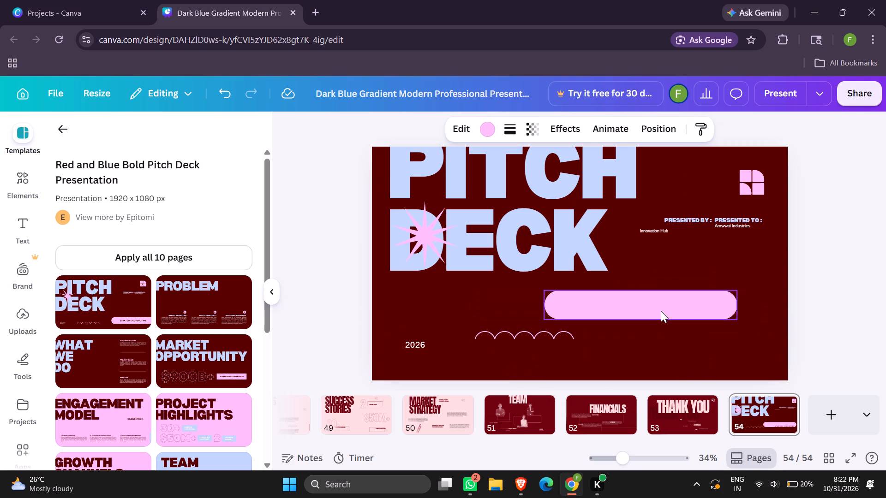
# Move the Arowwai Industries line down and left, and shift the pink logo slightly left.
pyautogui.moveTo(732, 225); pyautogui.dragTo(698, 256)
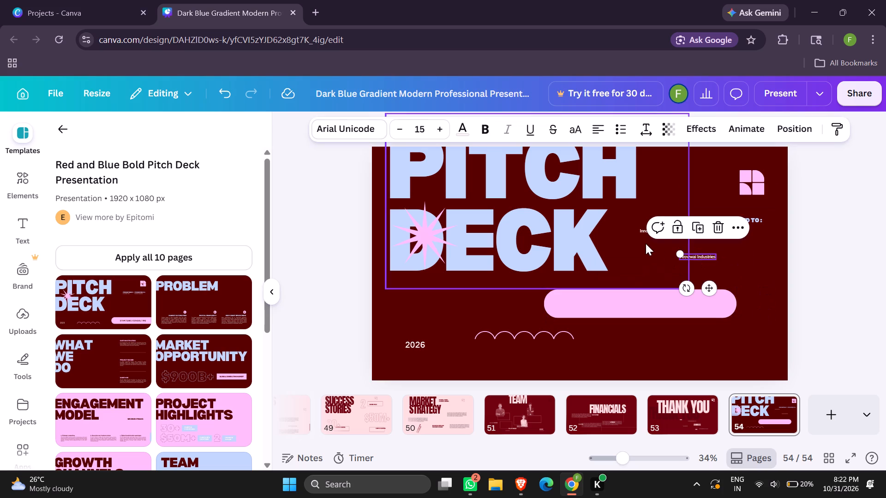
pyautogui.moveTo(755, 175); pyautogui.dragTo(739, 177)
pyautogui.click(705, 192)
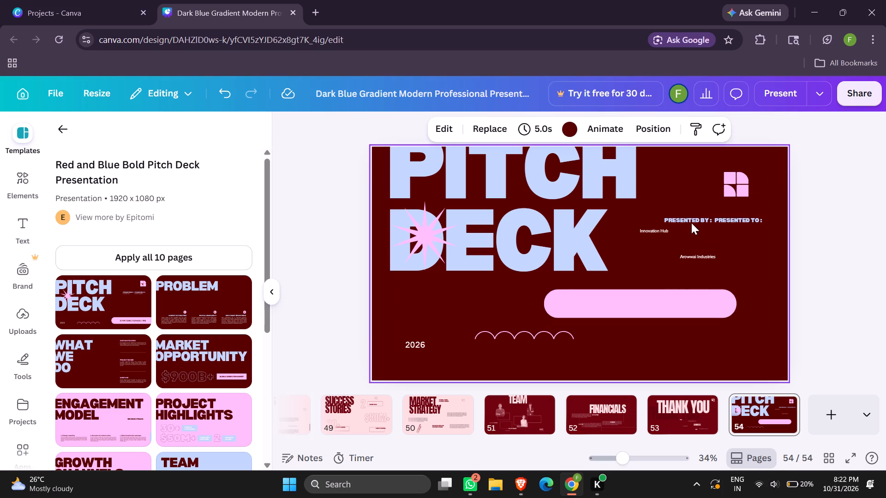
# Shift the PRESENTED BY title left, with the Innovation Hub and Arowwai Industries lines nudged left below it.
pyautogui.moveTo(691, 217); pyautogui.dragTo(673, 215)
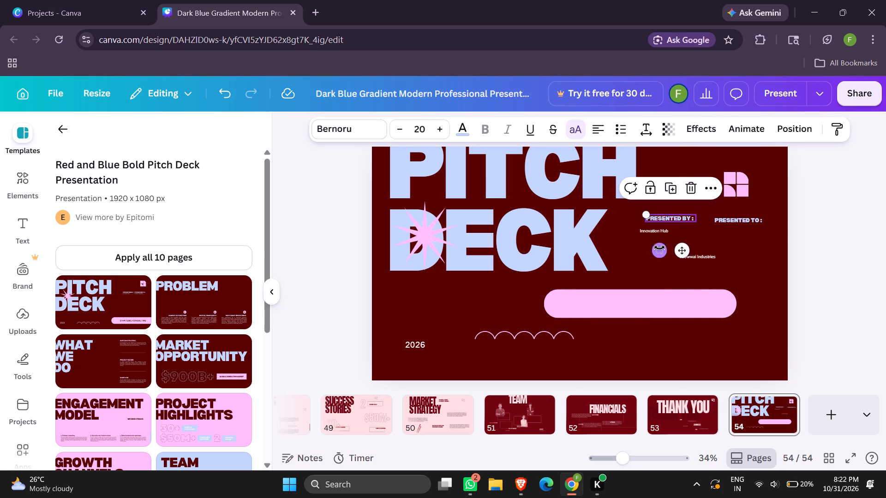
pyautogui.moveTo(655, 233); pyautogui.dragTo(649, 235)
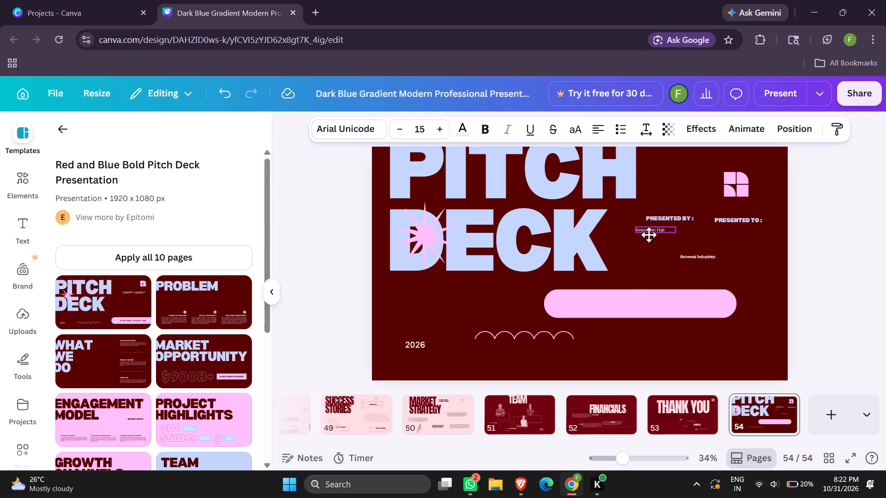
pyautogui.moveTo(649, 235); pyautogui.dragTo(643, 238)
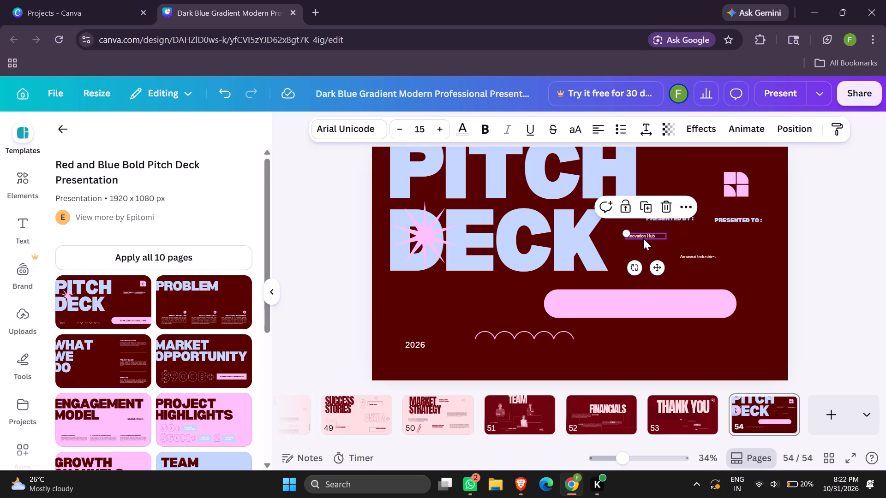
pyautogui.moveTo(693, 253); pyautogui.dragTo(698, 255)
pyautogui.moveTo(698, 255); pyautogui.dragTo(691, 255)
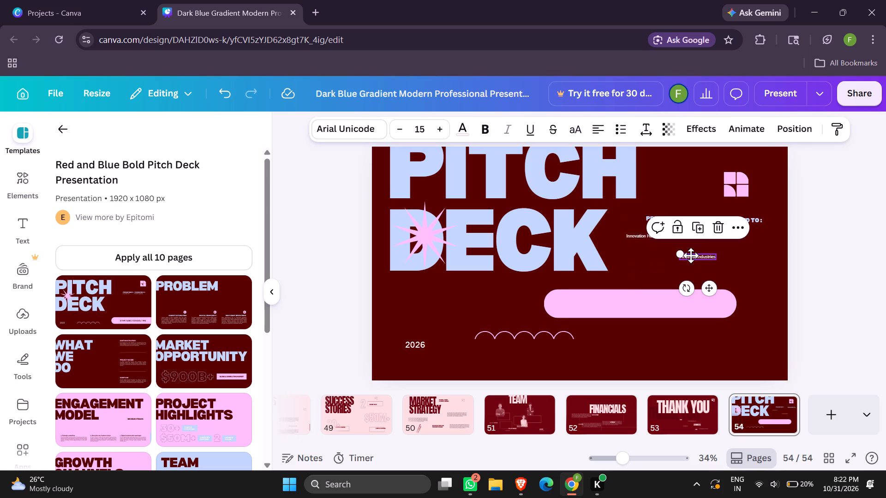
pyautogui.moveTo(691, 255); pyautogui.dragTo(692, 255)
# Move the pink rounded banner right and slightly down.
pyautogui.moveTo(615, 308); pyautogui.dragTo(637, 310)
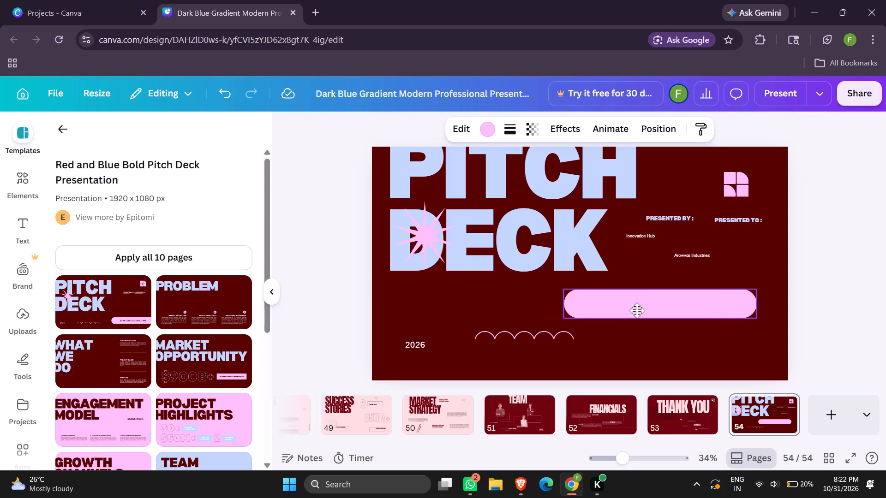
pyautogui.moveTo(637, 310); pyautogui.dragTo(643, 319)
# Move the PITCH DECK heading down so both lines sit fully inside the page.
pyautogui.moveTo(587, 268); pyautogui.dragTo(623, 298)
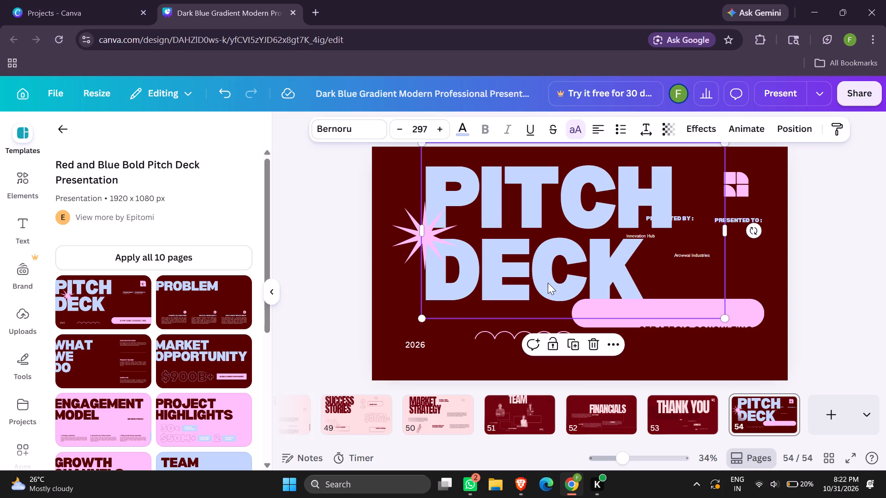
pyautogui.moveTo(548, 283); pyautogui.dragTo(519, 269)
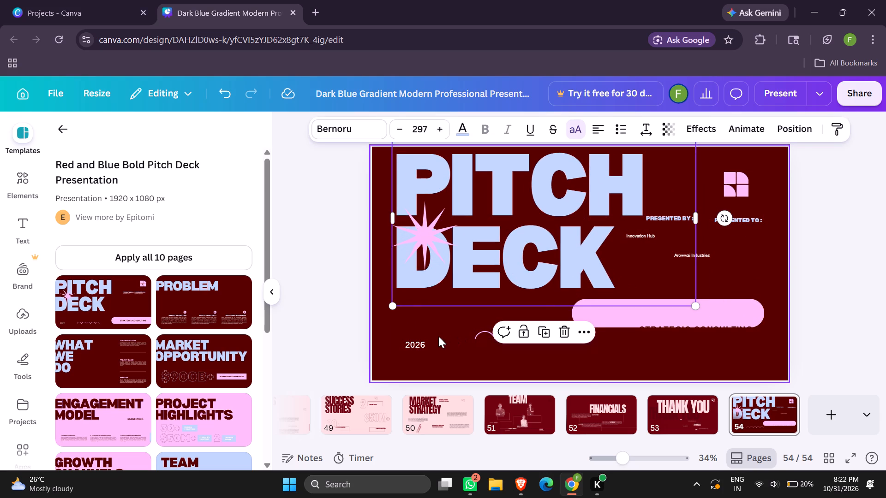
# Raise the 2026 text level with the scalloped line, and shift the scalloped line slightly left.
pyautogui.moveTo(416, 346); pyautogui.dragTo(416, 340)
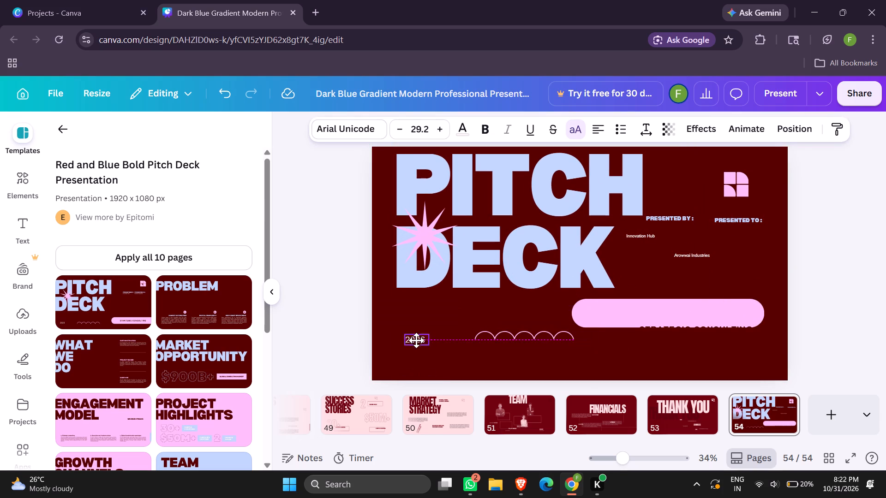
pyautogui.moveTo(416, 340); pyautogui.dragTo(416, 340)
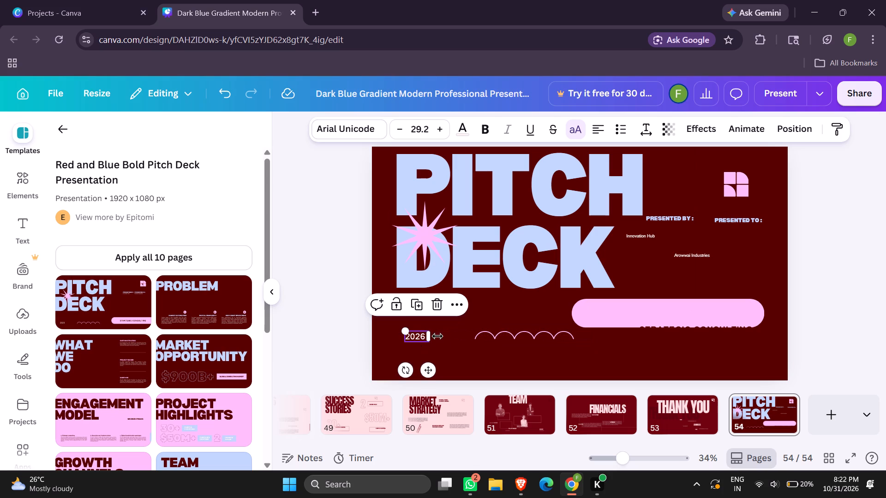
pyautogui.moveTo(501, 331); pyautogui.dragTo(497, 328)
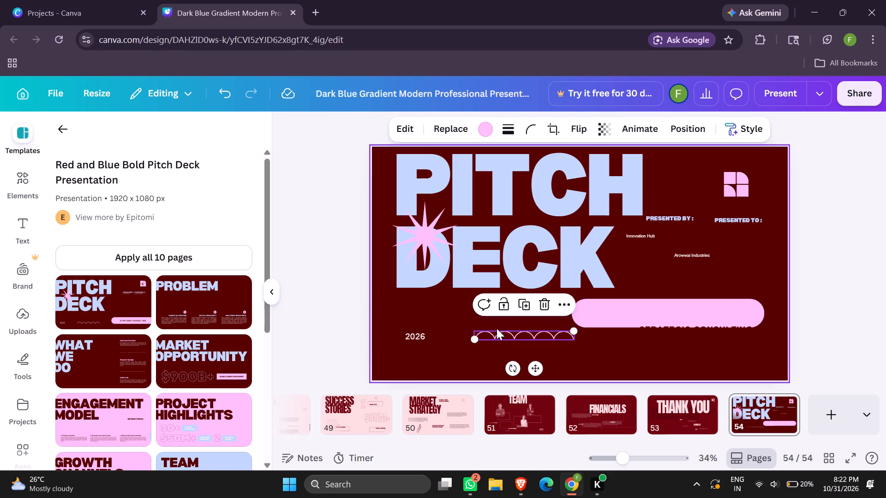
pyautogui.moveTo(497, 328); pyautogui.dragTo(481, 328)
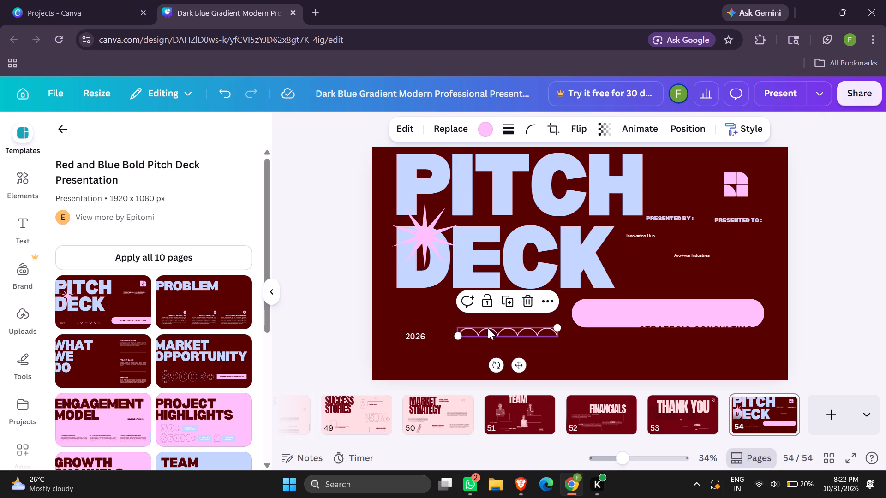
# Lower the pink rounded banner behind the STRATEGIC CONSULTING text, beside the scalloped line.
pyautogui.moveTo(629, 318); pyautogui.dragTo(644, 337)
pyautogui.moveTo(644, 337); pyautogui.dragTo(617, 336)
# Move the PRESENTED BY title down roughly level with PRESENTED TO and shrink it to size 15.
pyautogui.moveTo(666, 216); pyautogui.dragTo(670, 220)
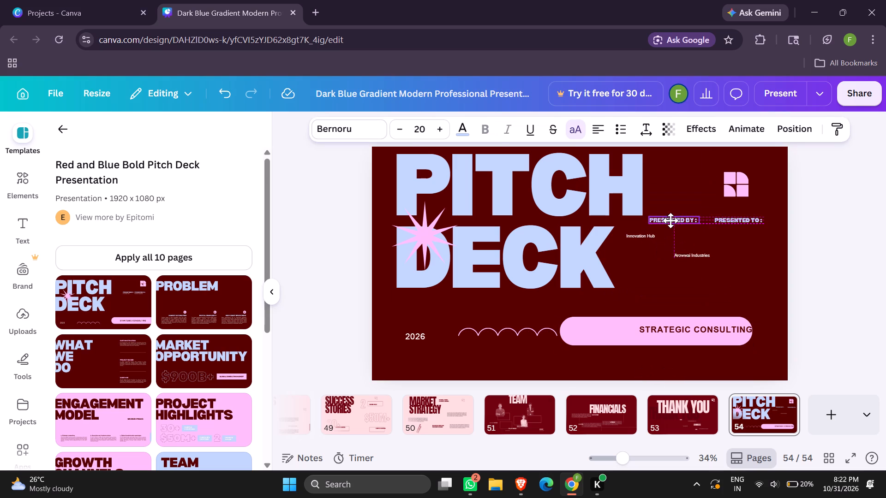
pyautogui.moveTo(711, 180); pyautogui.dragTo(698, 224)
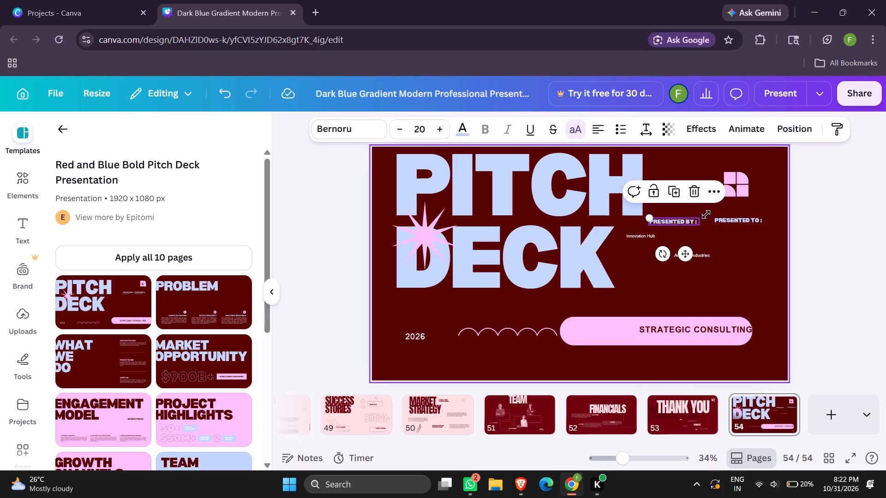
pyautogui.moveTo(706, 214); pyautogui.dragTo(681, 246)
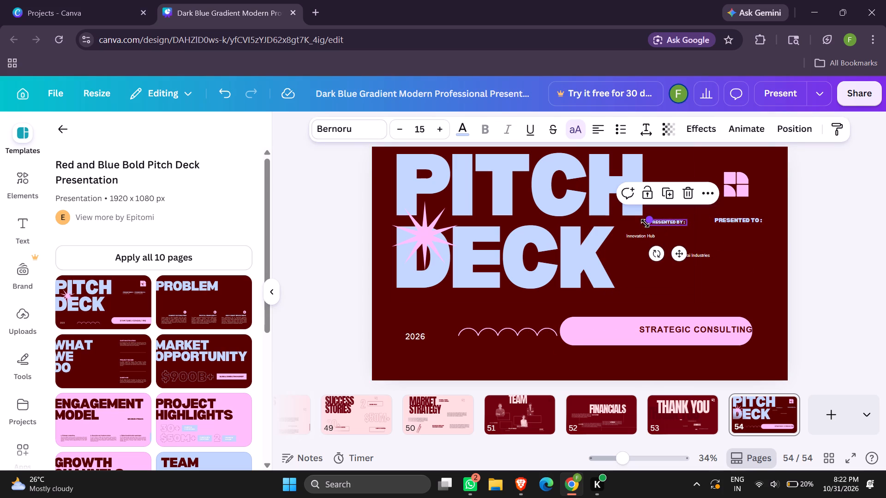
# Move the PITCH DECK heading straight up, partly past the page's top edge.
pyautogui.moveTo(638, 254); pyautogui.dragTo(637, 227)
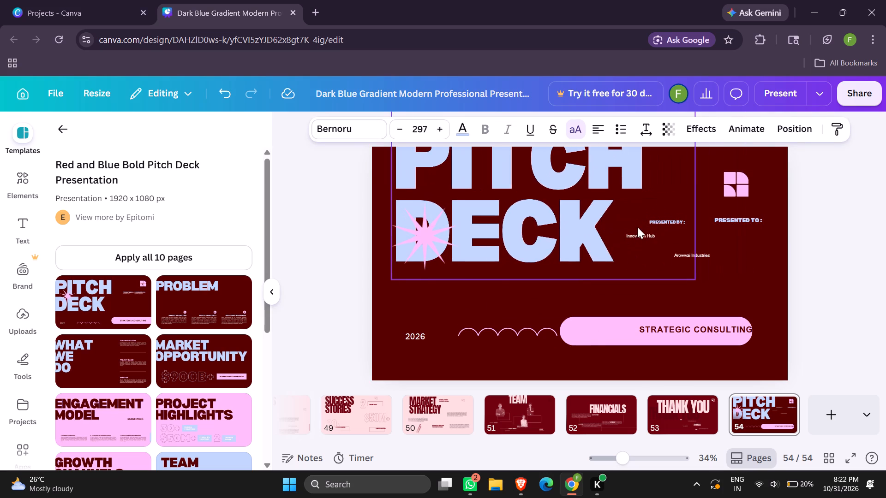
pyautogui.moveTo(753, 243); pyautogui.dragTo(740, 205)
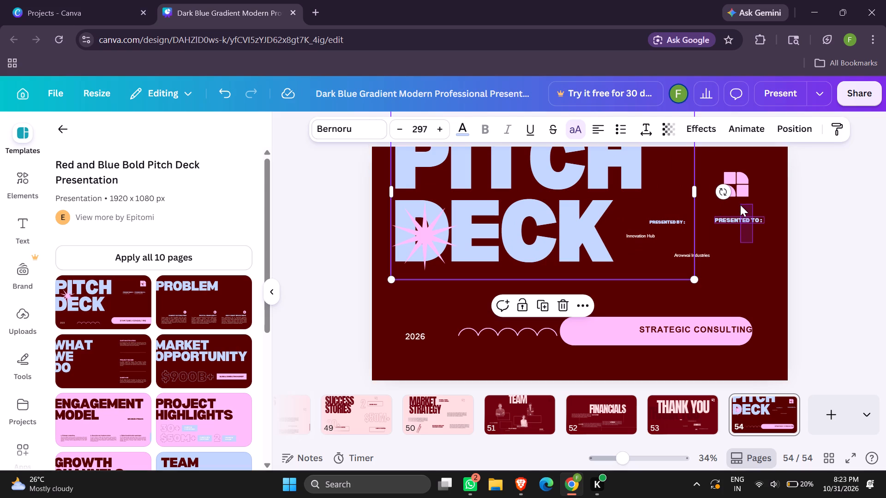
pyautogui.moveTo(737, 209); pyautogui.dragTo(726, 235)
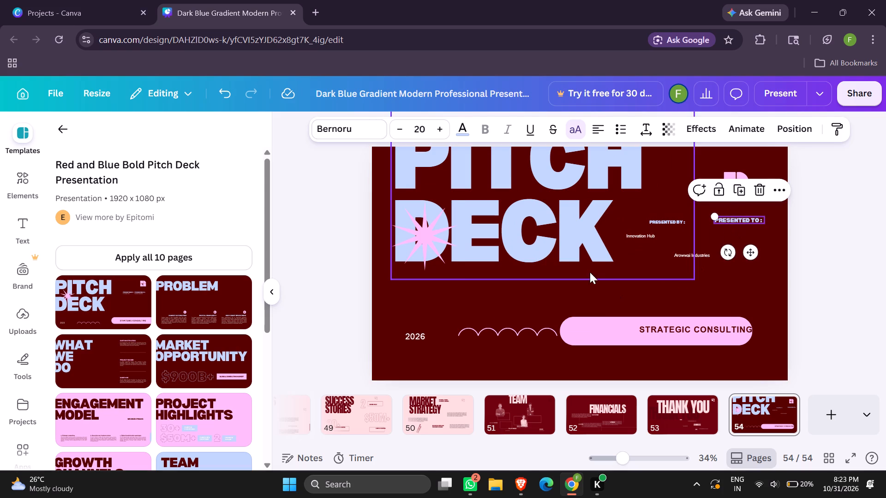
# Select the 2026 text and the scalloped line together and move them up and right.
pyautogui.moveTo(390, 315); pyautogui.dragTo(507, 356)
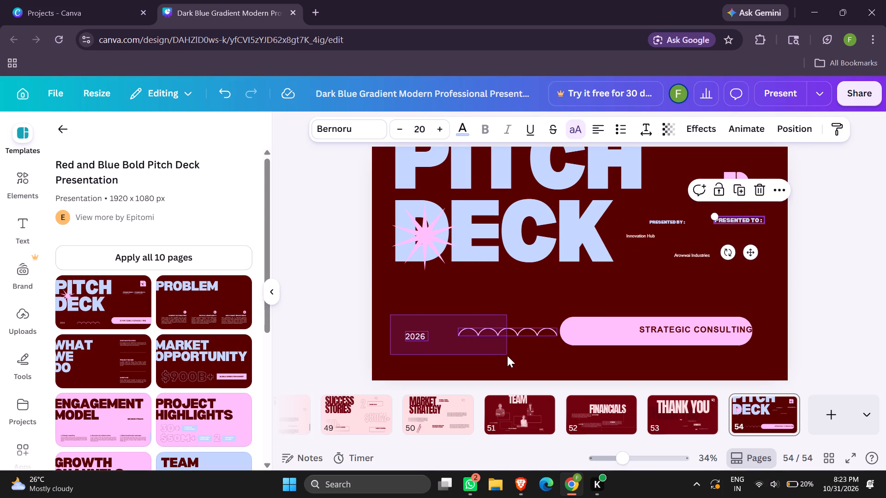
pyautogui.moveTo(507, 356); pyautogui.dragTo(508, 356)
pyautogui.moveTo(438, 341); pyautogui.dragTo(467, 321)
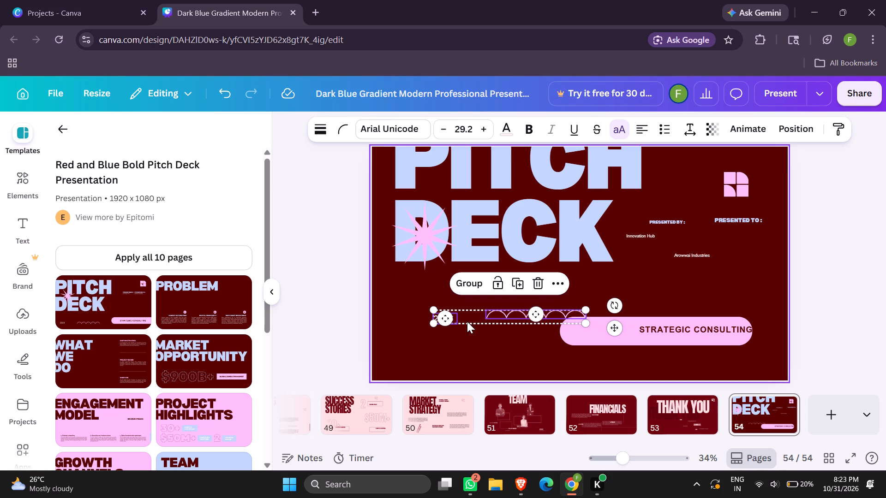
# Move the pink rounded banner left and slightly up, overlapping the end of the scalloped line's area.
pyautogui.moveTo(700, 321); pyautogui.dragTo(677, 318)
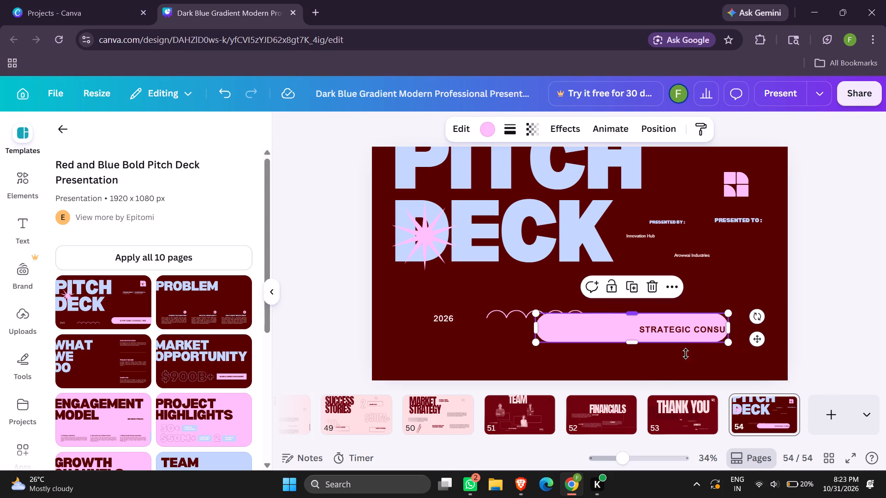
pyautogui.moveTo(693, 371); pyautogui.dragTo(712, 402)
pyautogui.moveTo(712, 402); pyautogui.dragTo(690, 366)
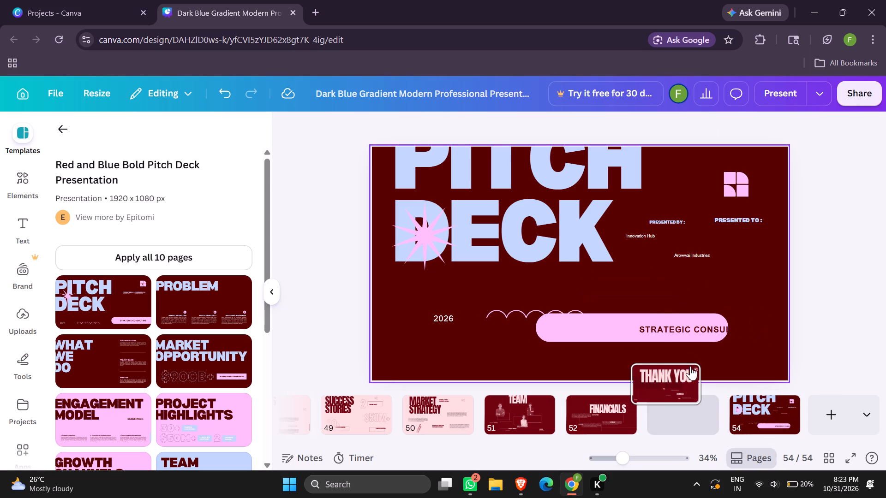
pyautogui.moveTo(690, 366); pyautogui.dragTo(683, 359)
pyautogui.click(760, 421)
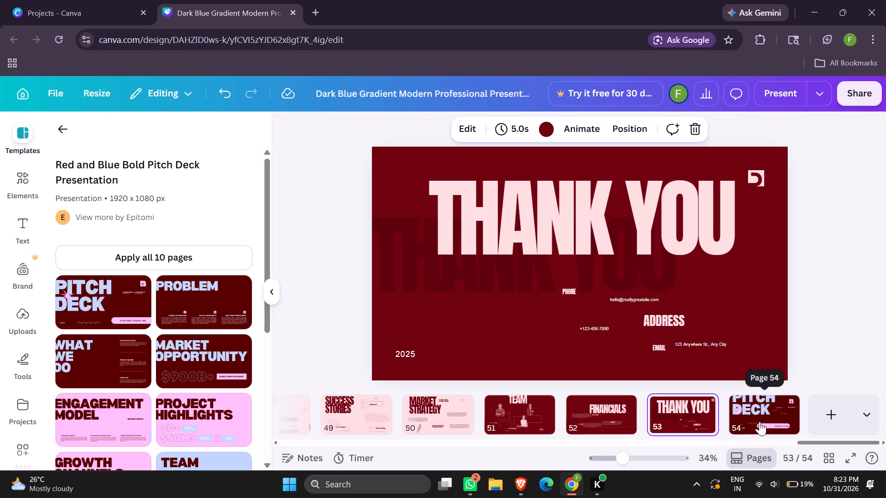
# Move the STRATEGIC CONSULTING text up and left, and fit the pink rounded banner behind it.
pyautogui.moveTo(640, 326); pyautogui.dragTo(609, 317)
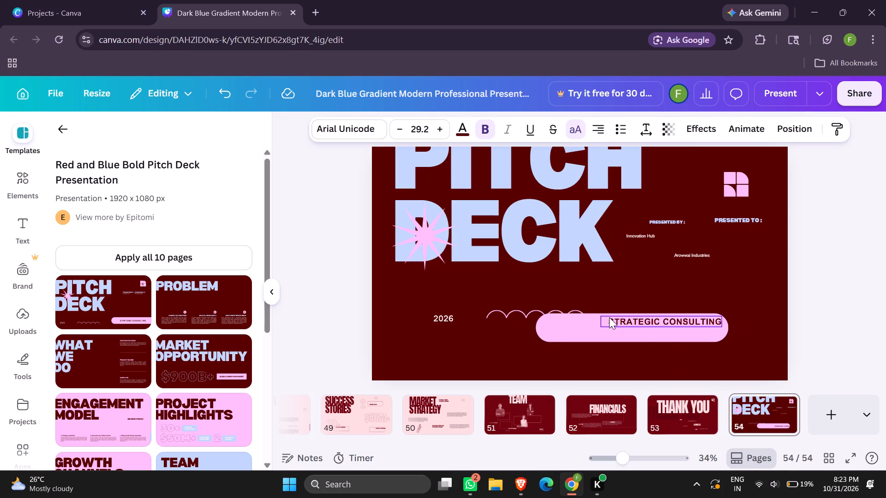
pyautogui.moveTo(669, 322); pyautogui.dragTo(652, 315)
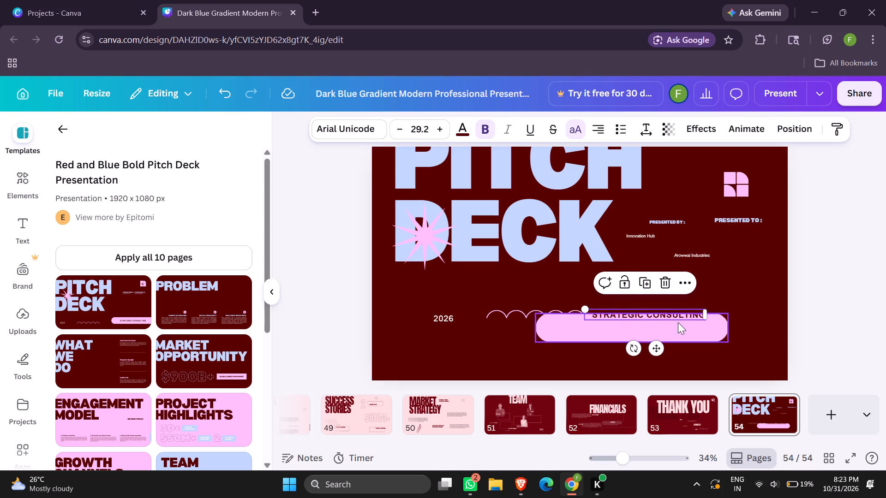
pyautogui.moveTo(678, 322); pyautogui.dragTo(671, 313)
# Move the PITCH DECK heading down and slightly left, overlapping the 2026 text and the scalloped line.
pyautogui.moveTo(523, 204); pyautogui.dragTo(478, 254)
pyautogui.moveTo(478, 254); pyautogui.dragTo(491, 279)
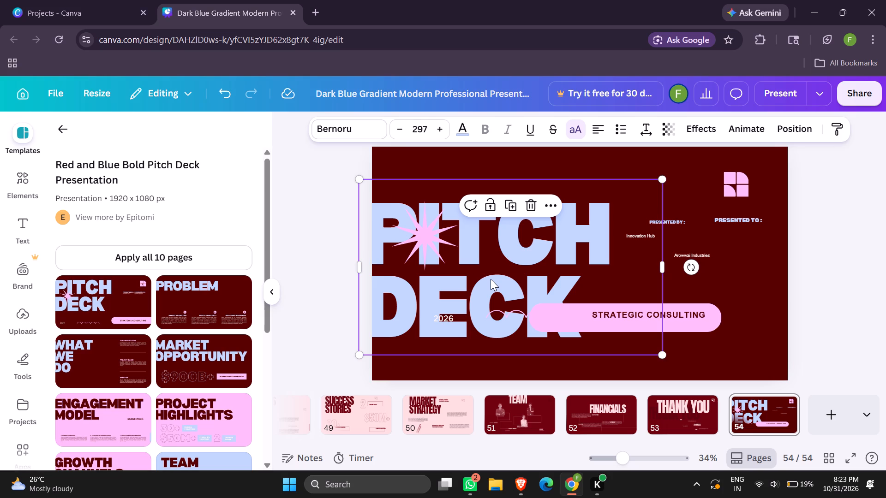
pyautogui.moveTo(515, 261); pyautogui.dragTo(530, 246)
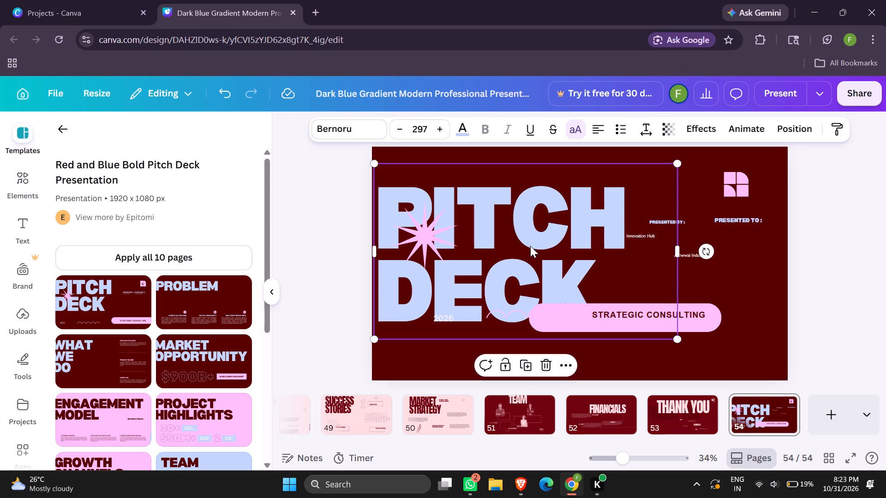
# Move the pink logo down onto the PRESENTED TO title, and shift the Arowwai Industries line left below PRESENTED BY.
pyautogui.moveTo(748, 177); pyautogui.dragTo(742, 222)
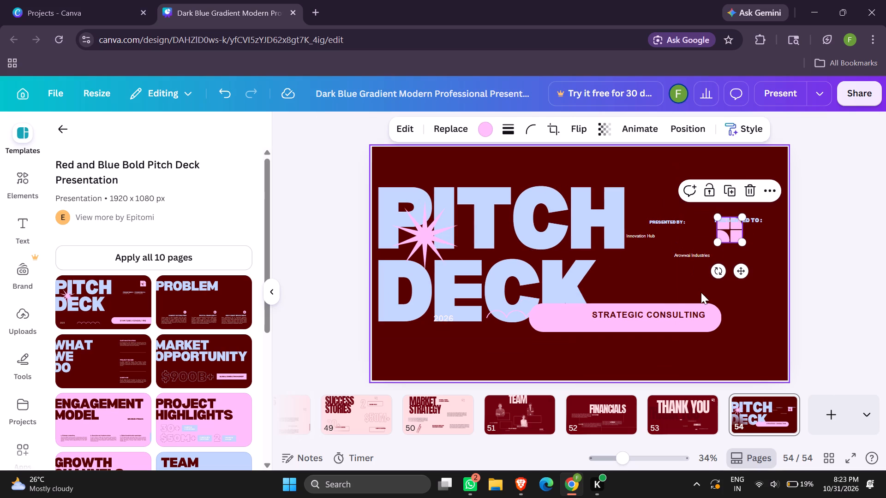
pyautogui.moveTo(690, 258); pyautogui.dragTo(667, 252)
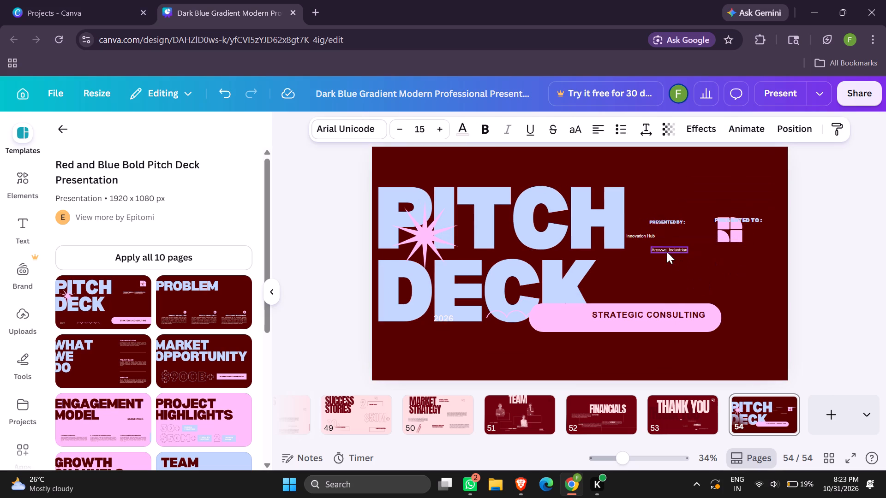
# Move the STRATEGIC CONSULTING text and its pink banner down and right, and the PITCH DECK heading up and left, clear of 2026.
pyautogui.moveTo(626, 308); pyautogui.dragTo(641, 325)
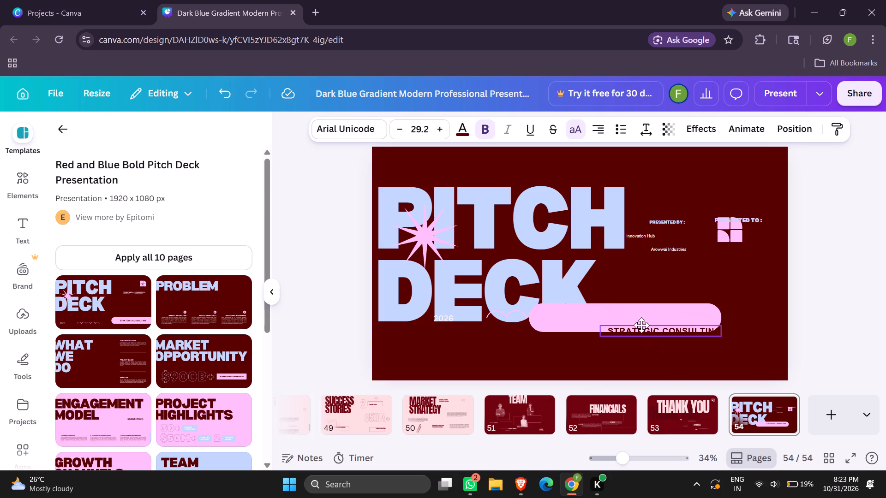
pyautogui.moveTo(600, 285); pyautogui.dragTo(573, 254)
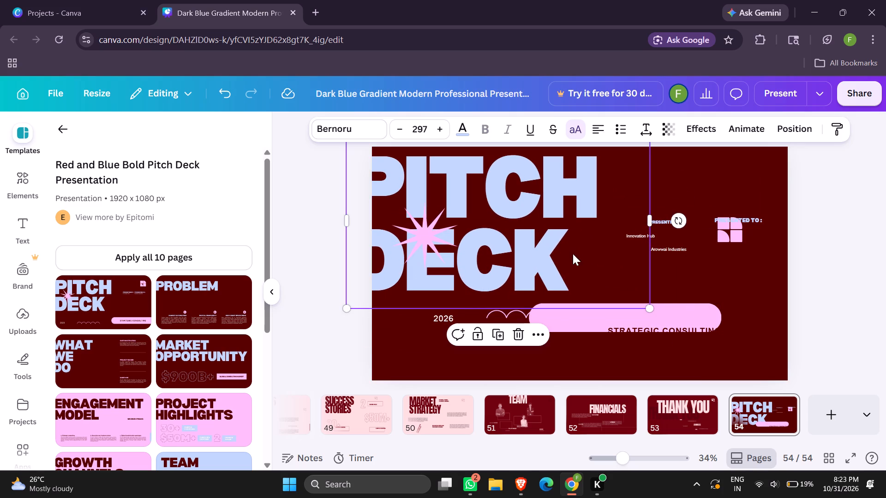
pyautogui.moveTo(682, 308); pyautogui.dragTo(700, 319)
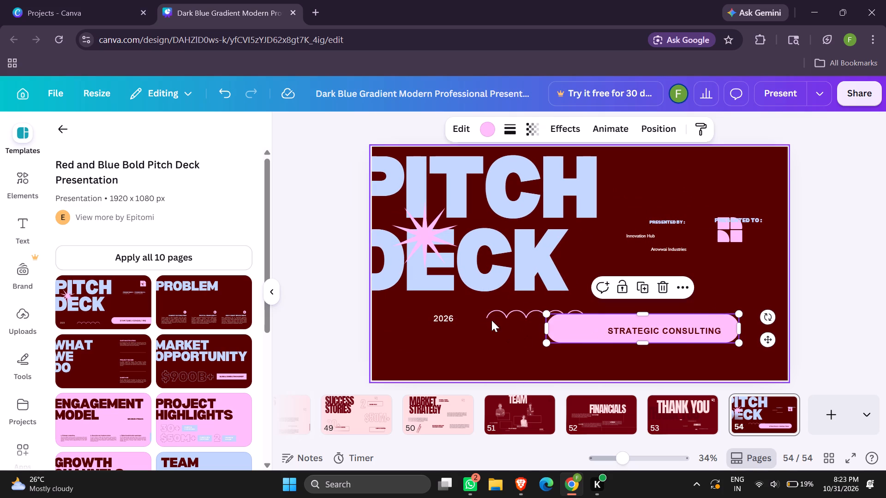
# Nudge the 2026 text right towards the scalloped line, and shift the PITCH DECK heading slightly further up.
pyautogui.moveTo(452, 314); pyautogui.dragTo(463, 314)
pyautogui.moveTo(477, 243); pyautogui.dragTo(484, 235)
pyautogui.moveTo(621, 240); pyautogui.dragTo(616, 244)
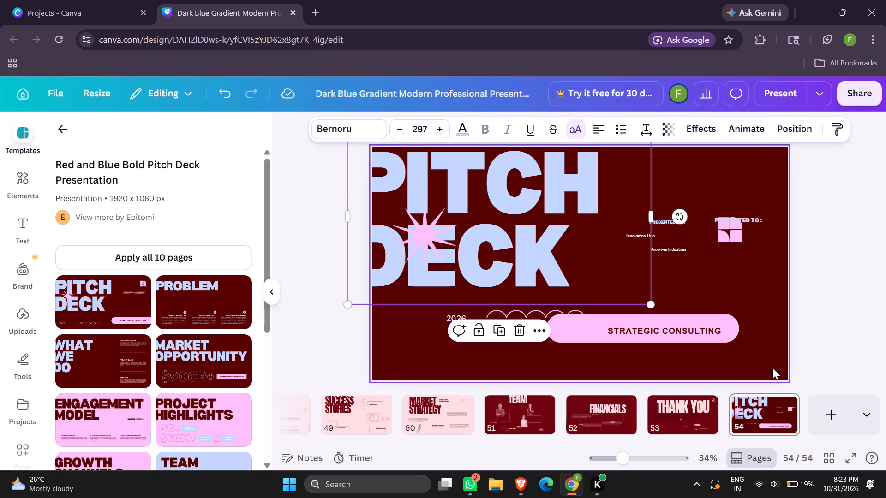
# Add a new page 55 and apply the PROBLEM page of the Red and Blue Bold Pitch Deck template.
pyautogui.click(825, 421)
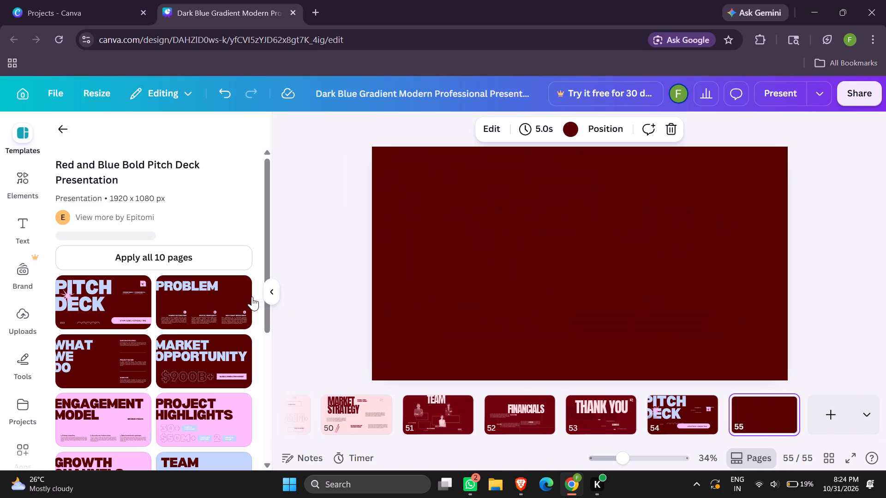
pyautogui.click(222, 302)
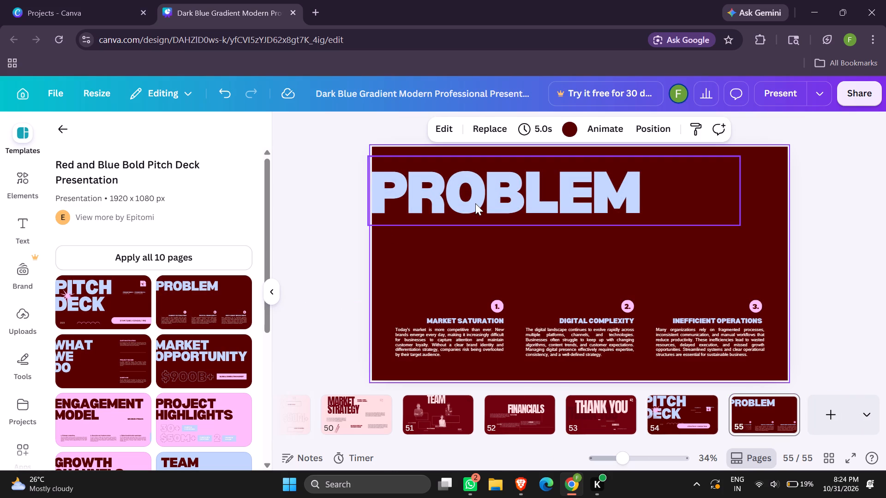
# Move the PROBLEM heading right and down towards the middle of the page, above the three numbered columns.
pyautogui.moveTo(475, 203); pyautogui.dragTo(542, 236)
pyautogui.moveTo(500, 374); pyautogui.dragTo(510, 369)
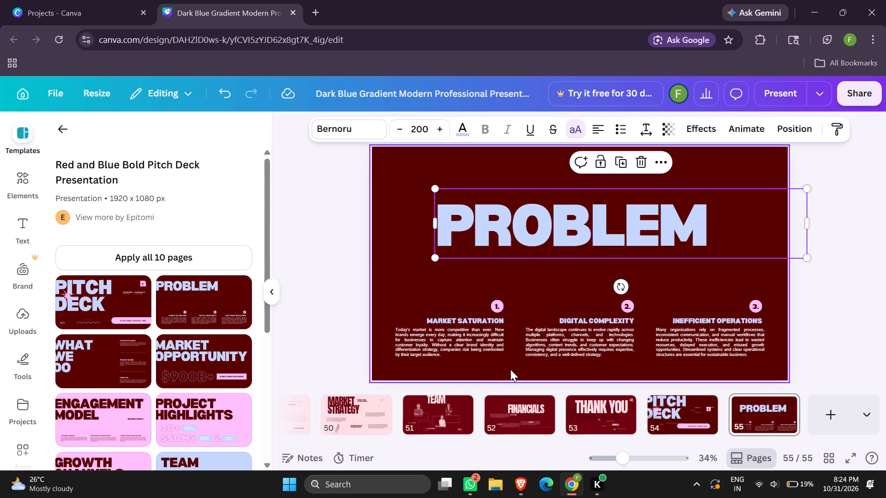
# Move the digital landscape paragraph up and left, out from under its DIGITAL COMPLEXITY title, to just above number 1.
pyautogui.moveTo(510, 369); pyautogui.dragTo(526, 356)
pyautogui.moveTo(583, 374); pyautogui.dragTo(577, 366)
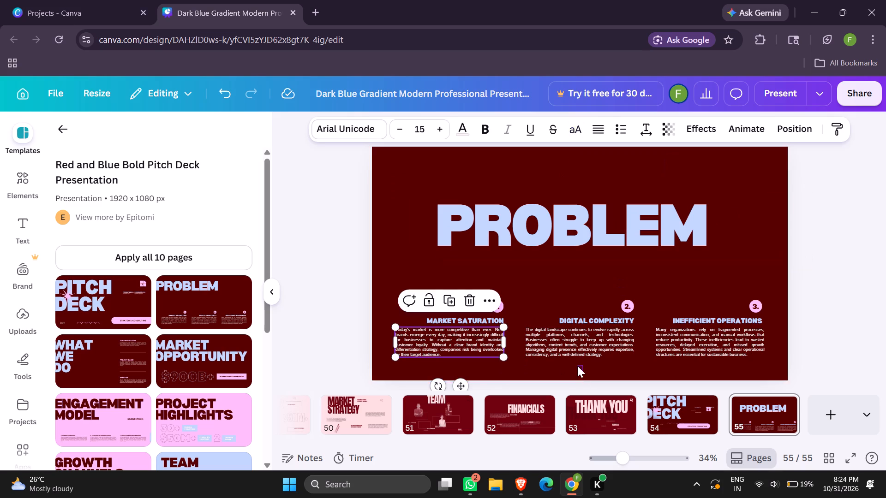
pyautogui.moveTo(603, 342); pyautogui.dragTo(576, 288)
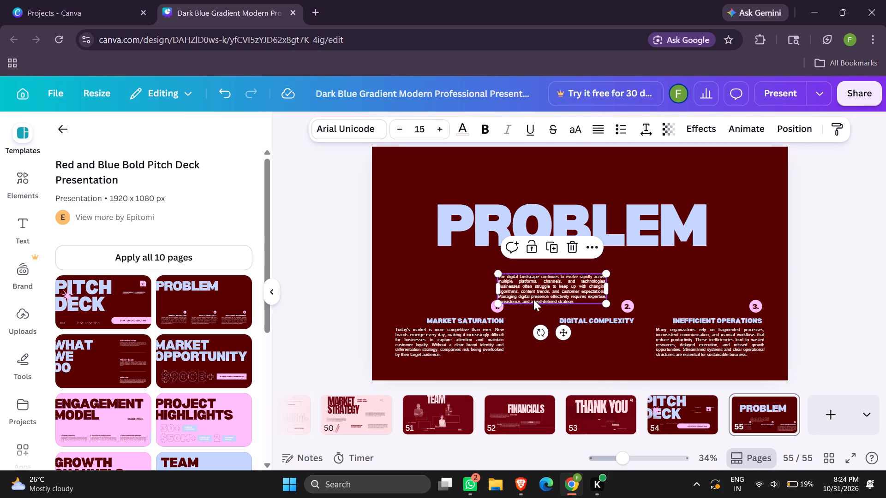
# Select the MARKET SATURATION title and paragraph together and reposition them slightly left, below number 1.
pyautogui.moveTo(467, 298); pyautogui.dragTo(462, 340)
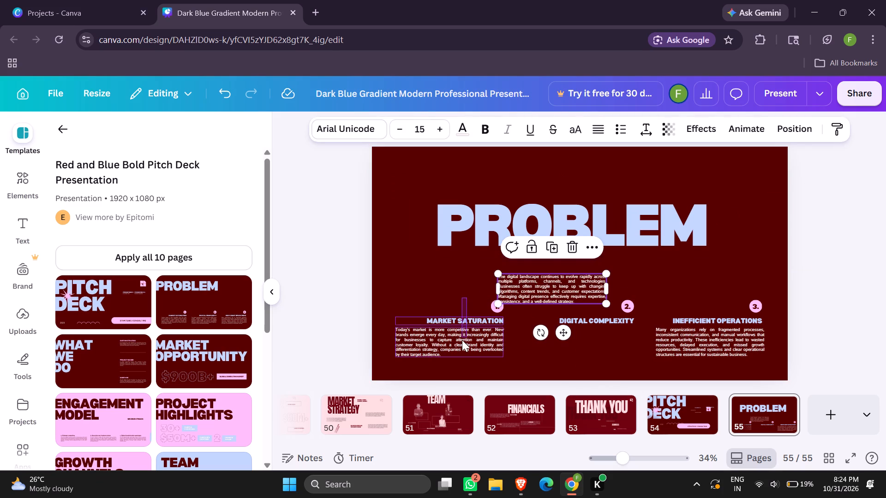
pyautogui.moveTo(462, 340); pyautogui.dragTo(461, 340)
pyautogui.moveTo(461, 340); pyautogui.dragTo(454, 324)
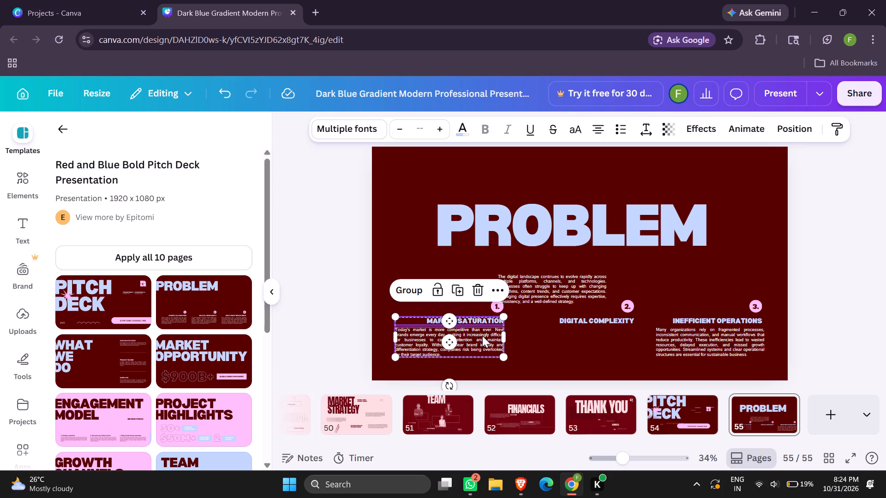
pyautogui.moveTo(484, 337); pyautogui.dragTo(479, 314)
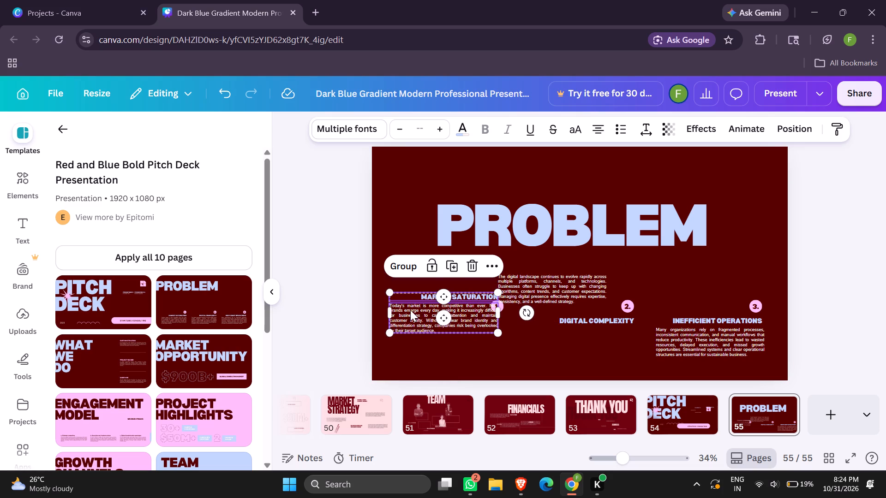
pyautogui.moveTo(410, 310); pyautogui.dragTo(421, 328)
pyautogui.moveTo(421, 328); pyautogui.dragTo(428, 351)
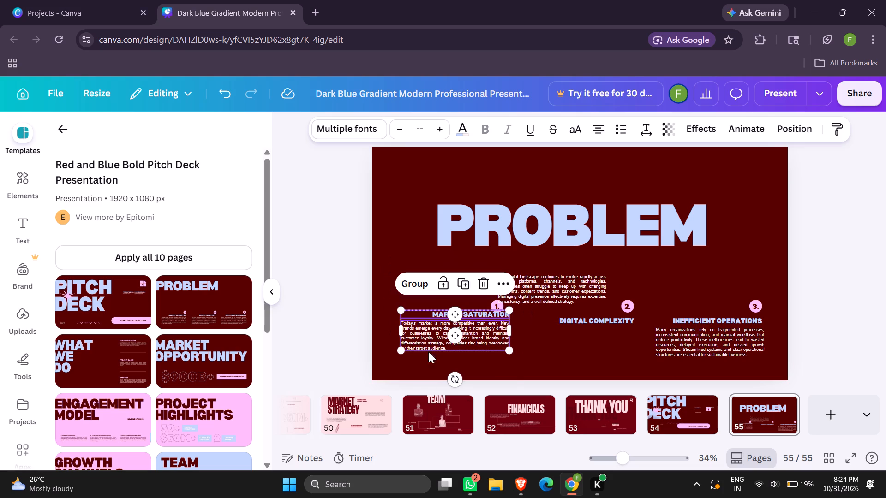
pyautogui.moveTo(428, 351); pyautogui.dragTo(428, 356)
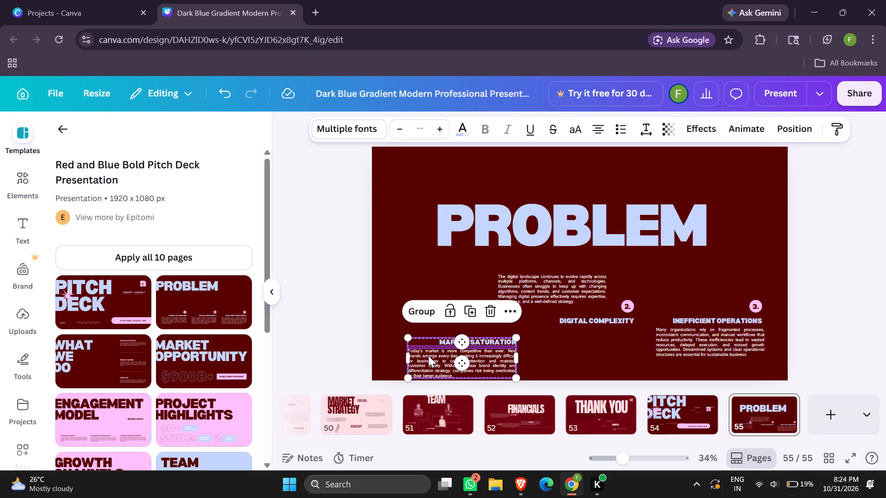
pyautogui.moveTo(428, 356); pyautogui.dragTo(432, 378)
pyautogui.moveTo(432, 378); pyautogui.dragTo(463, 362)
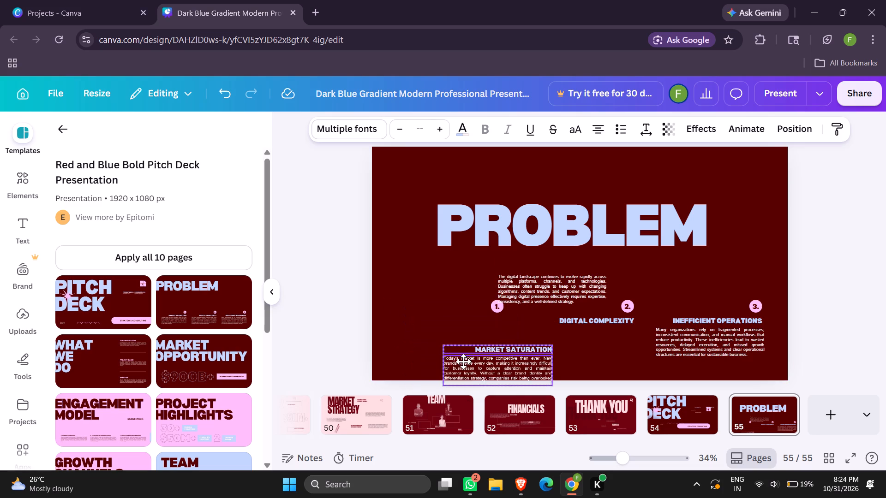
pyautogui.moveTo(463, 362); pyautogui.dragTo(418, 323)
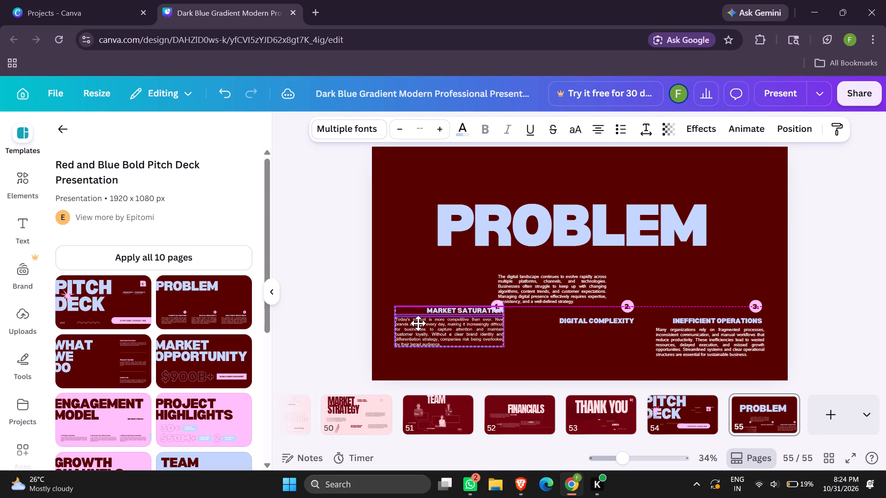
pyautogui.moveTo(418, 323); pyautogui.dragTo(411, 334)
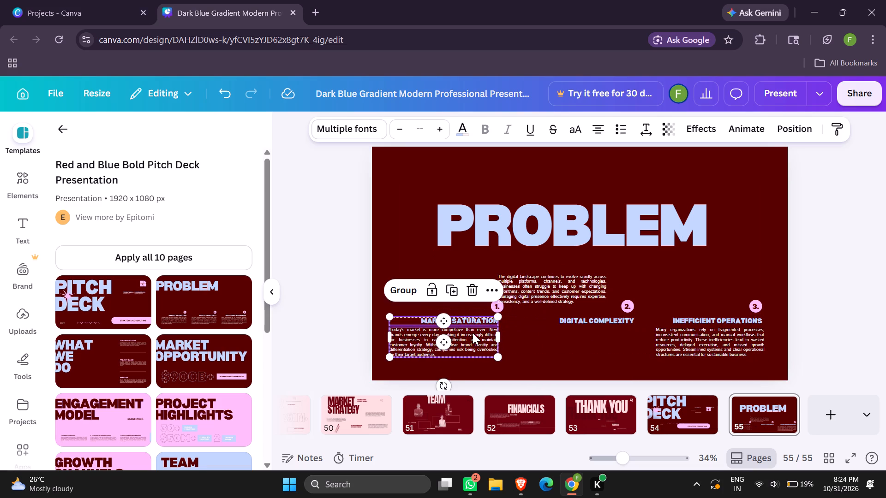
# Move the number 3 circle with the INEFFICIENT OPERATIONS title and paragraph to the page's upper left, overlapping the start of PROBLEM.
pyautogui.moveTo(714, 302); pyautogui.dragTo(725, 350)
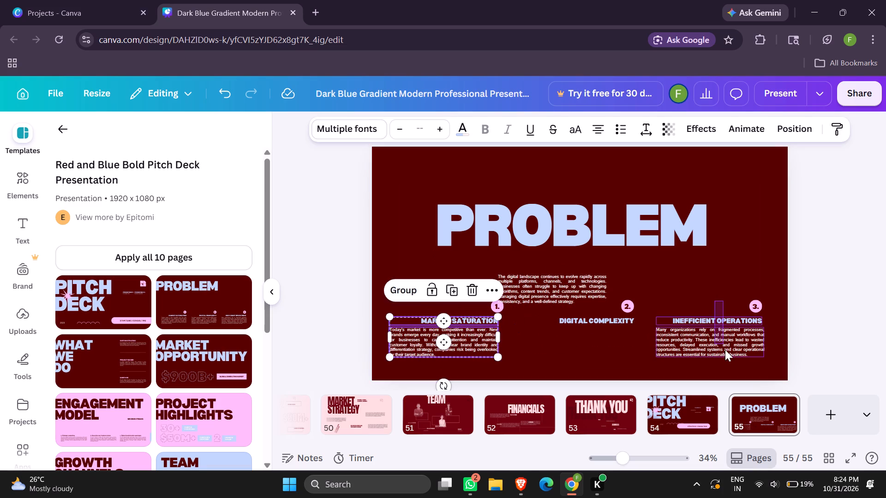
pyautogui.moveTo(725, 350); pyautogui.dragTo(761, 356)
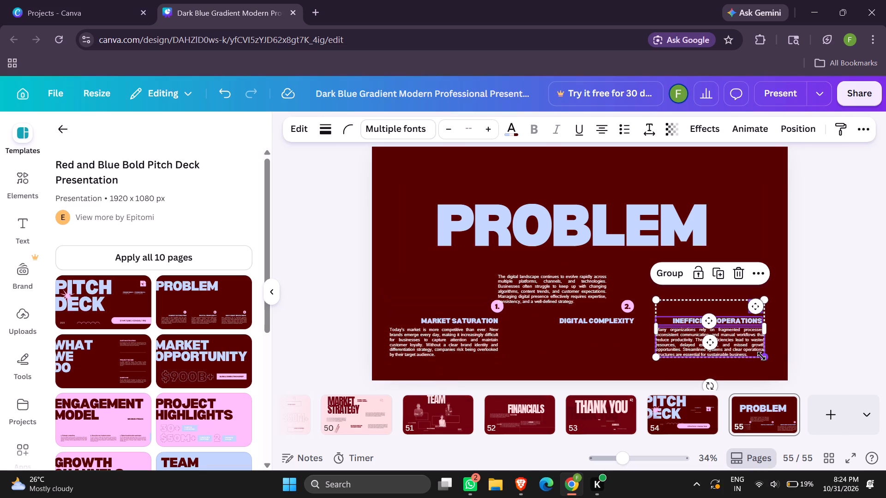
pyautogui.moveTo(750, 342); pyautogui.dragTo(752, 333)
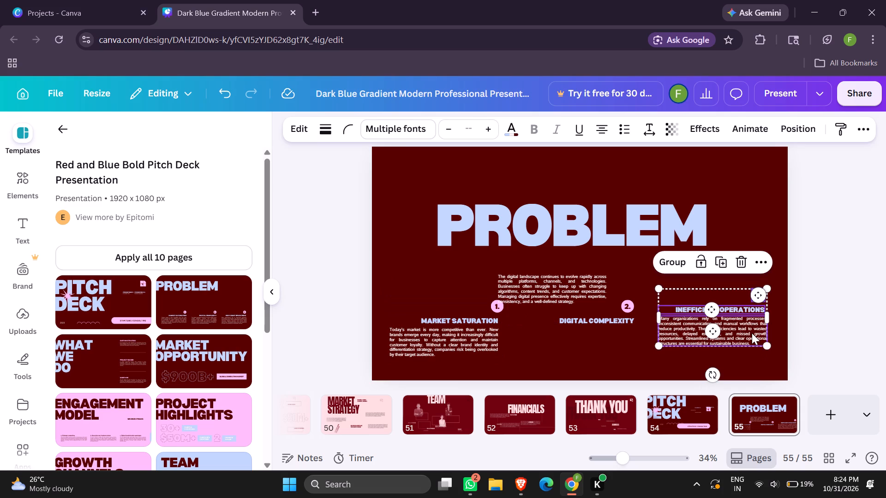
pyautogui.moveTo(752, 333); pyautogui.dragTo(732, 326)
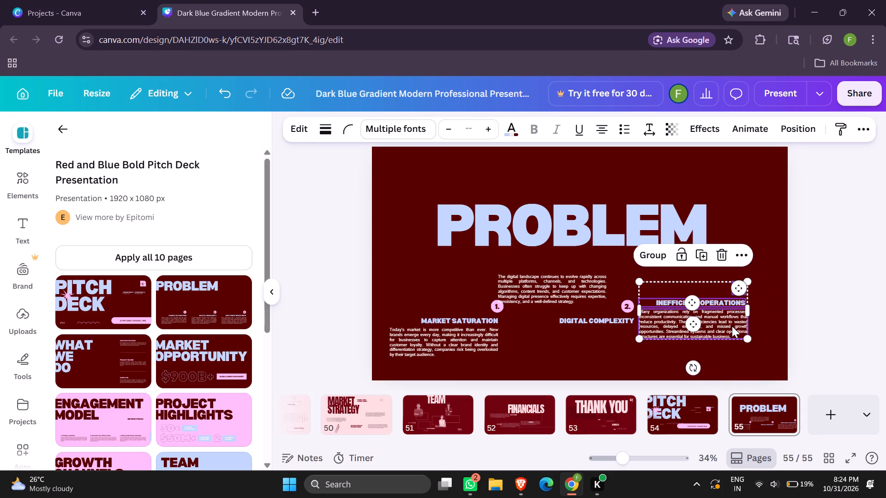
pyautogui.moveTo(732, 324); pyautogui.dragTo(773, 332)
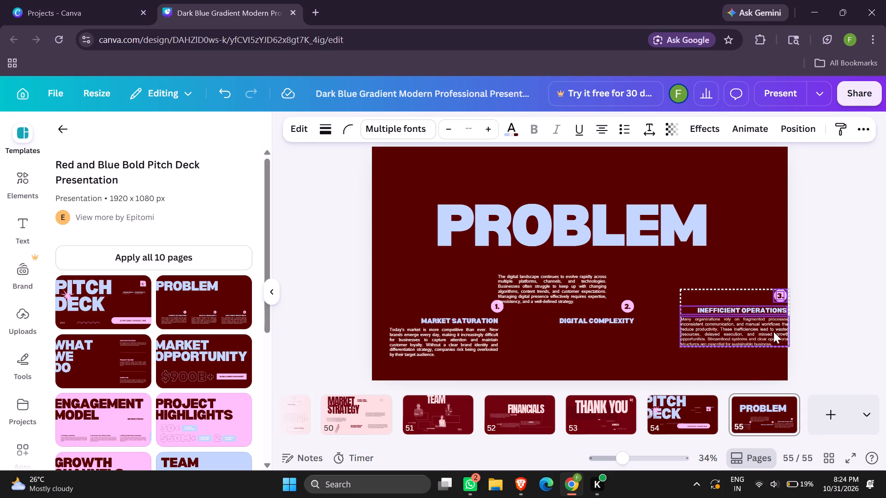
pyautogui.moveTo(773, 332); pyautogui.dragTo(744, 344)
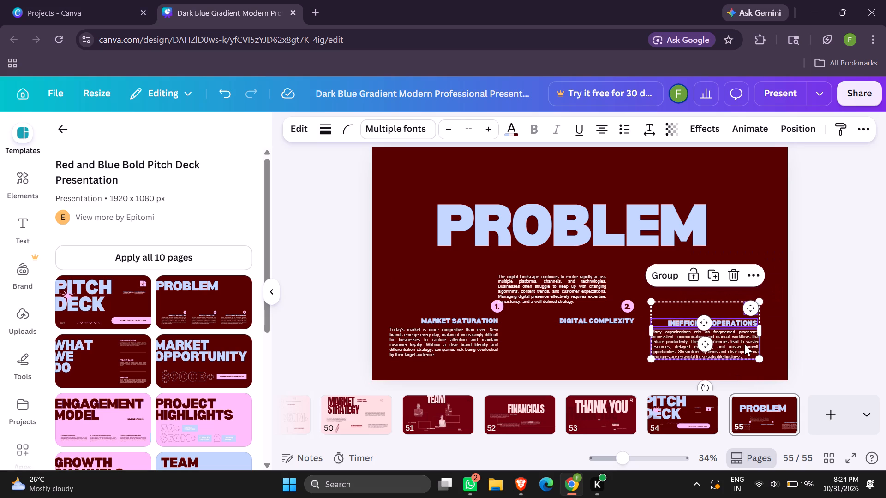
pyautogui.moveTo(744, 344); pyautogui.dragTo(757, 322)
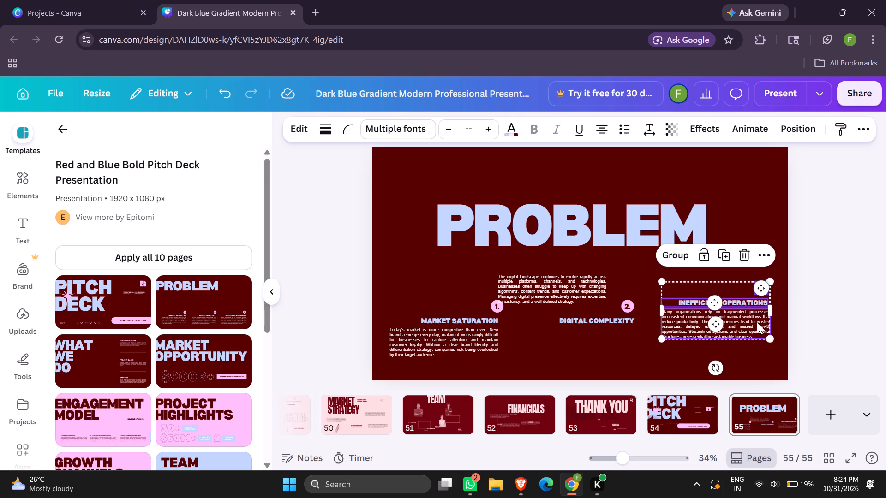
pyautogui.moveTo(757, 322); pyautogui.dragTo(765, 336)
pyautogui.moveTo(765, 336); pyautogui.dragTo(753, 334)
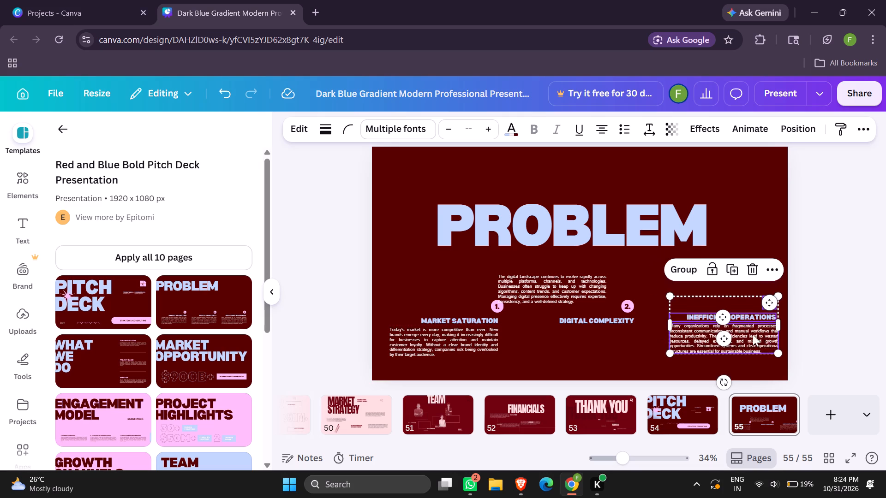
pyautogui.moveTo(753, 334); pyautogui.dragTo(747, 334)
pyautogui.moveTo(747, 334); pyautogui.dragTo(491, 200)
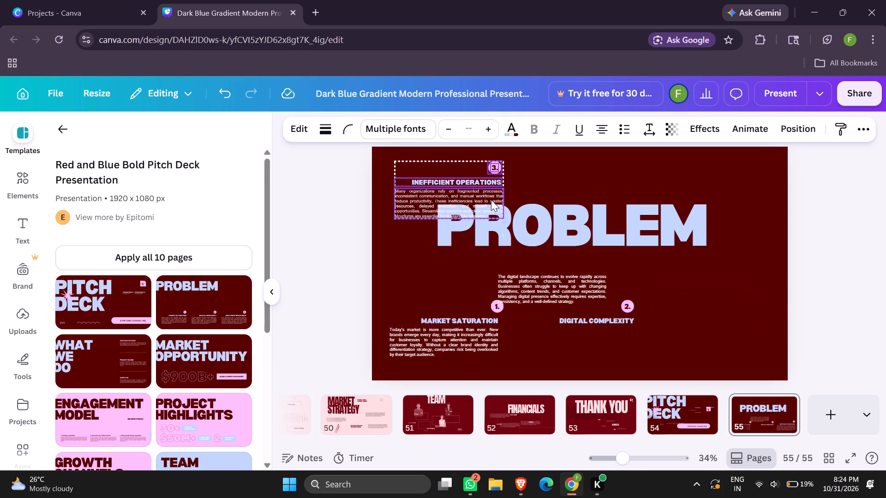
pyautogui.doubleClick(491, 200)
# Move the PROBLEM heading right and slightly up, away from most of the INEFFICIENT OPERATIONS text.
pyautogui.moveTo(621, 213); pyautogui.dragTo(624, 225)
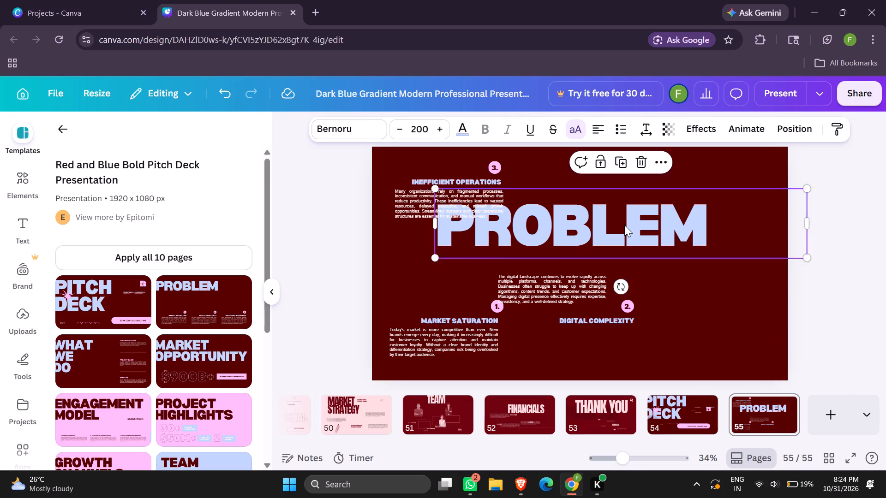
pyautogui.moveTo(624, 225); pyautogui.dragTo(664, 209)
pyautogui.moveTo(608, 361); pyautogui.dragTo(659, 361)
pyautogui.moveTo(559, 402); pyautogui.dragTo(598, 403)
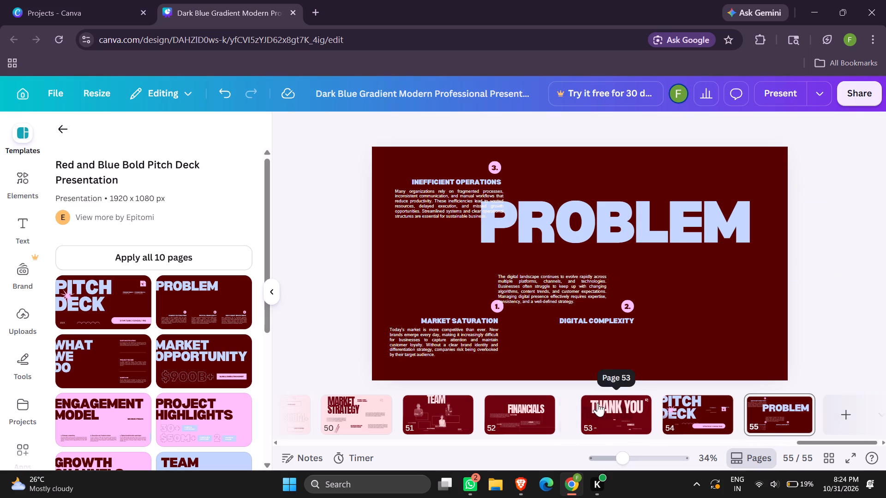
# Select the digital landscape paragraph and DIGITAL COMPLEXITY title together and move them right and slightly up, with the title across number 2.
pyautogui.moveTo(538, 343); pyautogui.dragTo(464, 261)
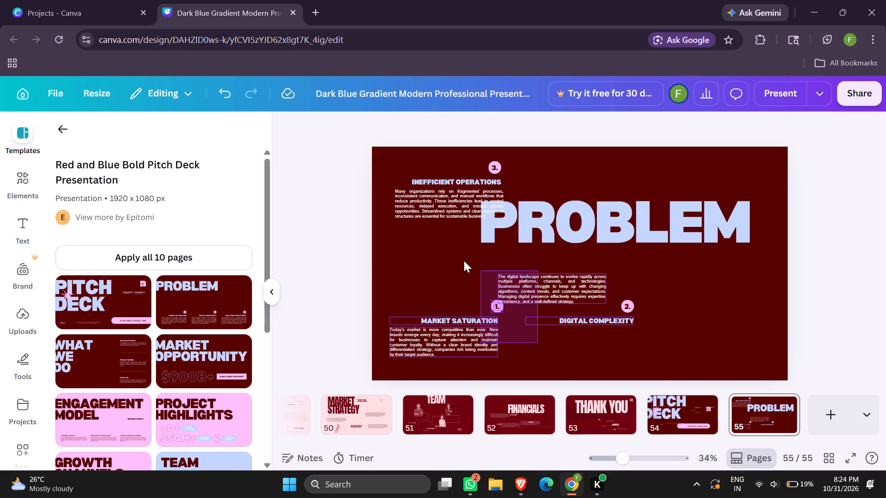
pyautogui.moveTo(464, 261); pyautogui.dragTo(569, 261)
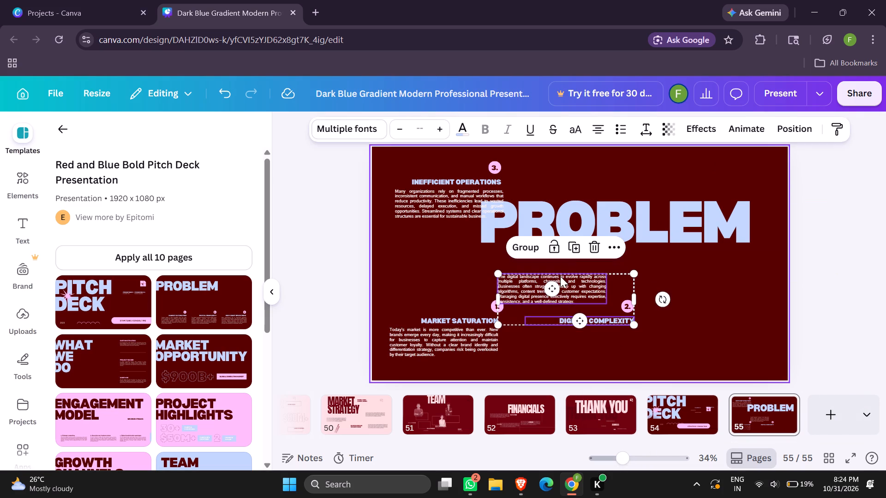
pyautogui.moveTo(561, 278); pyautogui.dragTo(585, 270)
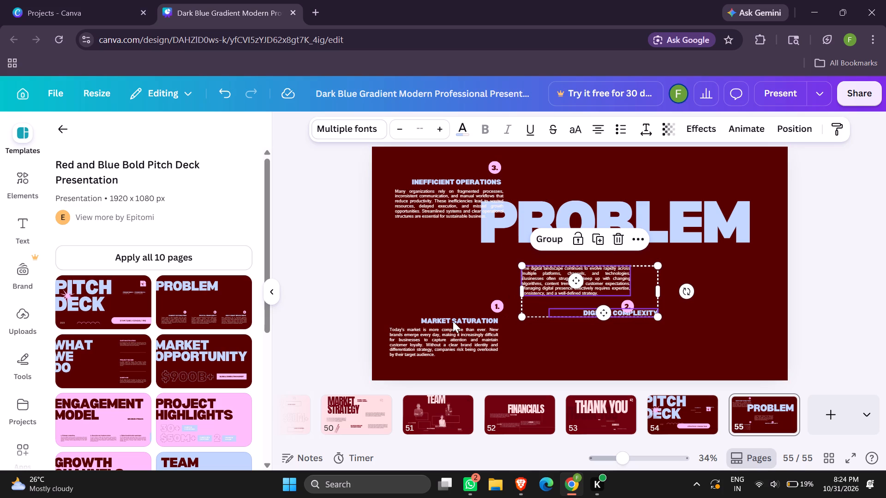
pyautogui.moveTo(618, 277); pyautogui.dragTo(587, 279)
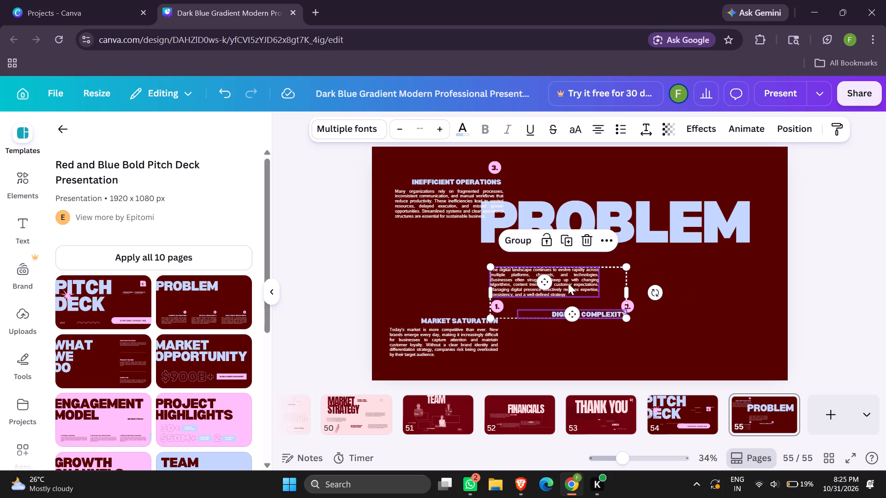
pyautogui.moveTo(560, 287); pyautogui.dragTo(531, 277)
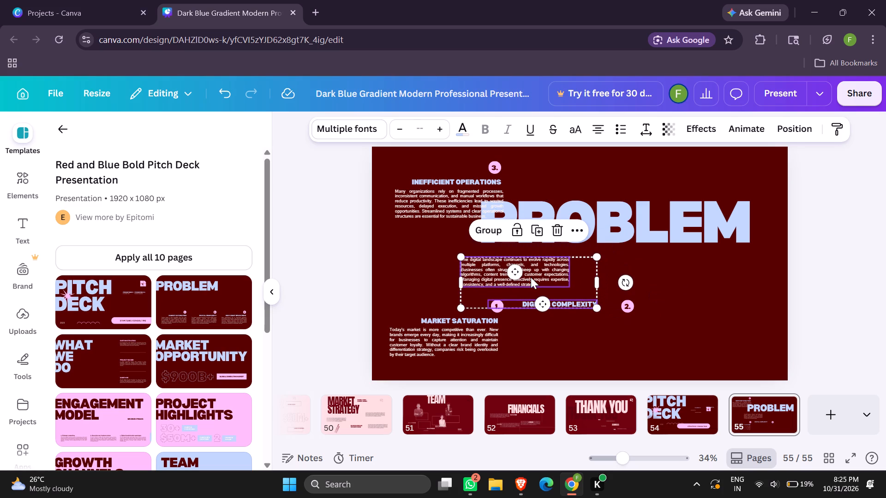
pyautogui.moveTo(559, 280); pyautogui.dragTo(601, 286)
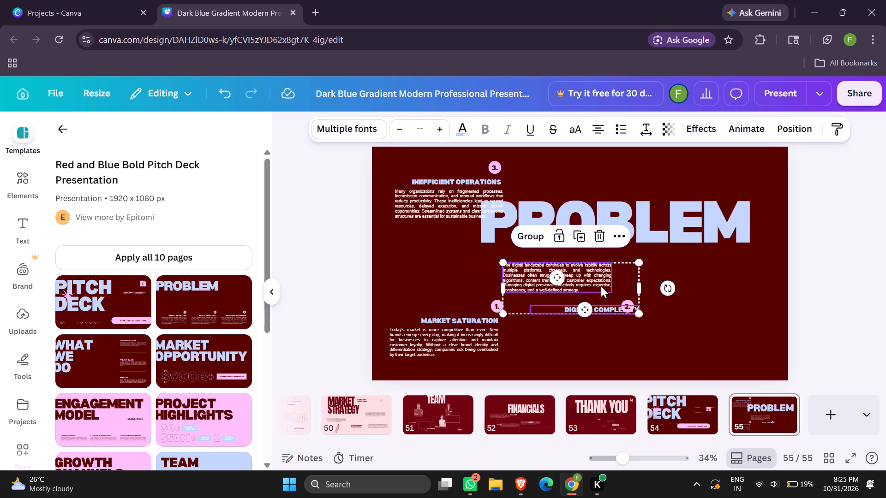
pyautogui.moveTo(601, 286); pyautogui.dragTo(630, 284)
pyautogui.moveTo(630, 284); pyautogui.dragTo(629, 284)
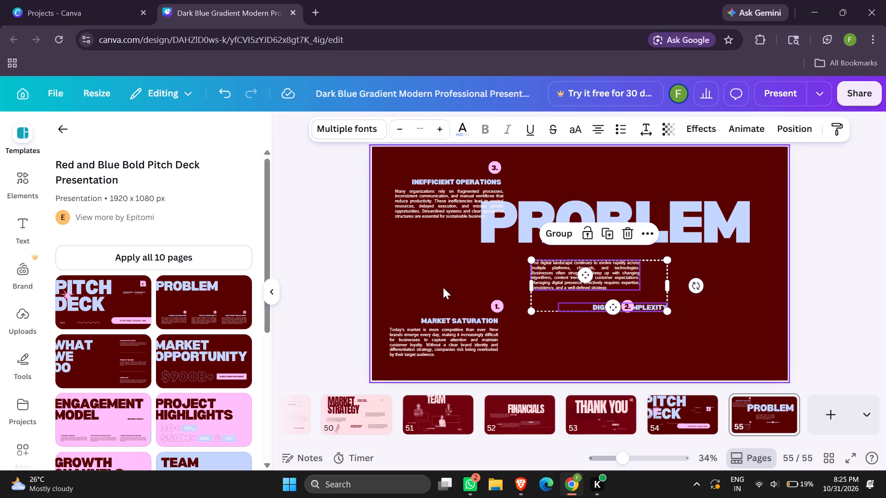
# Select the MARKET SATURATION title and paragraph together and reposition them slightly down and left, near the page's lower-left corner.
pyautogui.moveTo(443, 287); pyautogui.dragTo(461, 369)
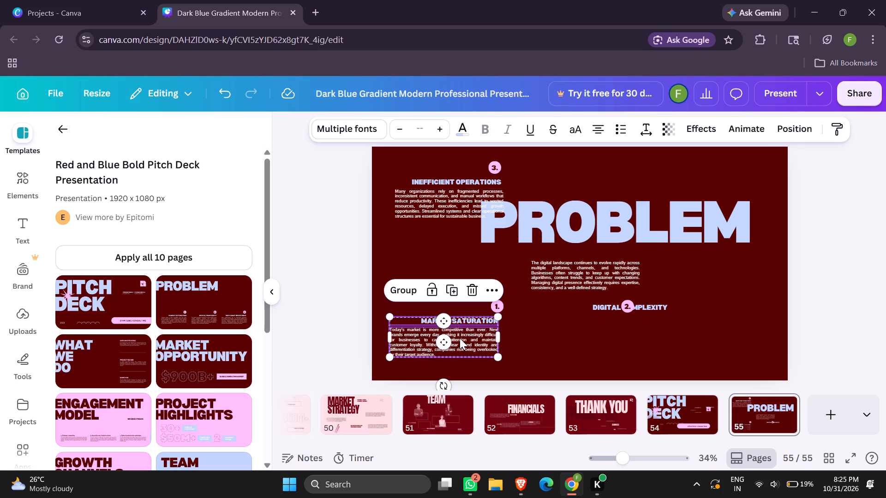
pyautogui.moveTo(460, 338); pyautogui.dragTo(458, 318)
pyautogui.moveTo(458, 318); pyautogui.dragTo(465, 301)
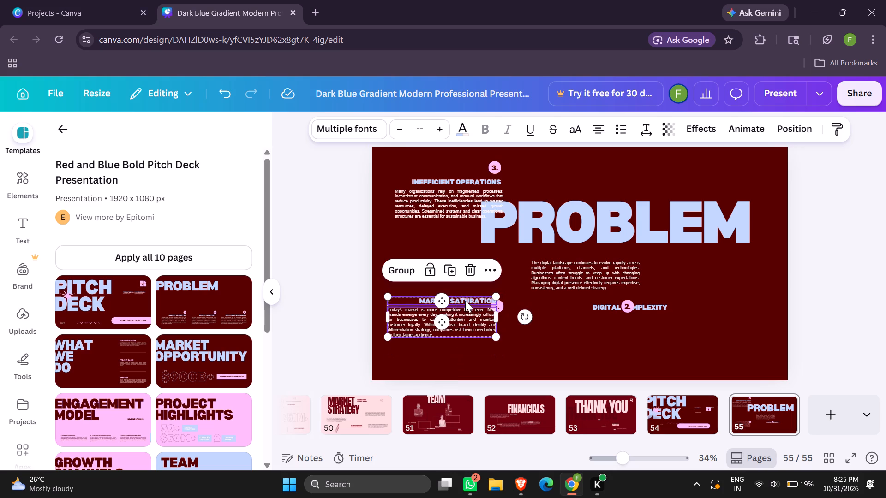
pyautogui.moveTo(465, 301); pyautogui.dragTo(469, 296)
pyautogui.moveTo(469, 296); pyautogui.dragTo(499, 312)
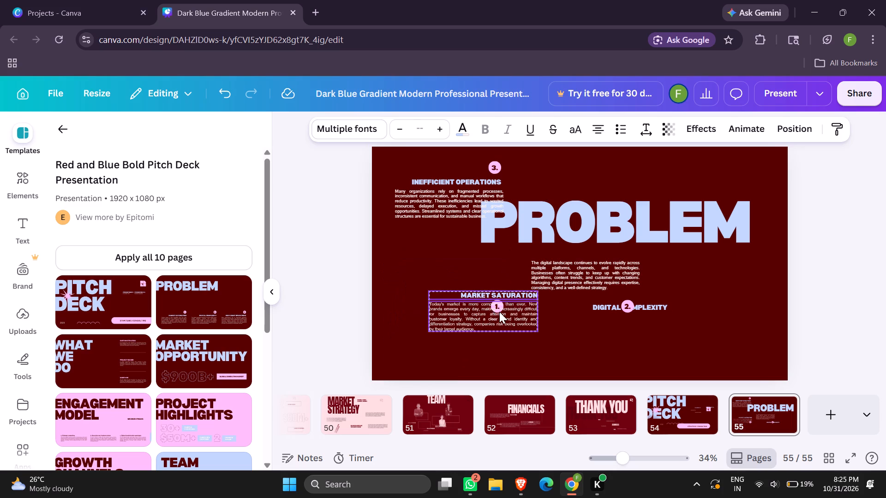
pyautogui.moveTo(499, 312); pyautogui.dragTo(475, 327)
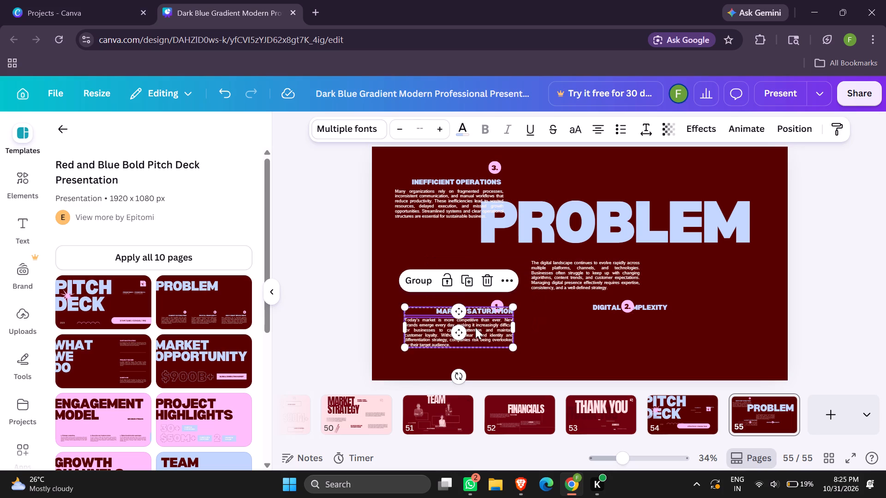
pyautogui.moveTo(487, 330); pyautogui.dragTo(465, 350)
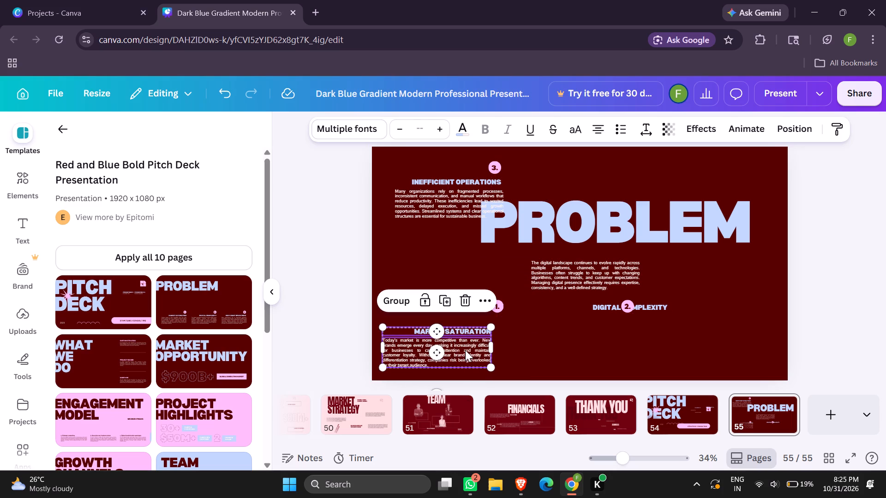
# Move the DIGITAL COMPLEXITY title on its own down and left, off number 2, to the page's bottom edge.
pyautogui.doubleClick(604, 233)
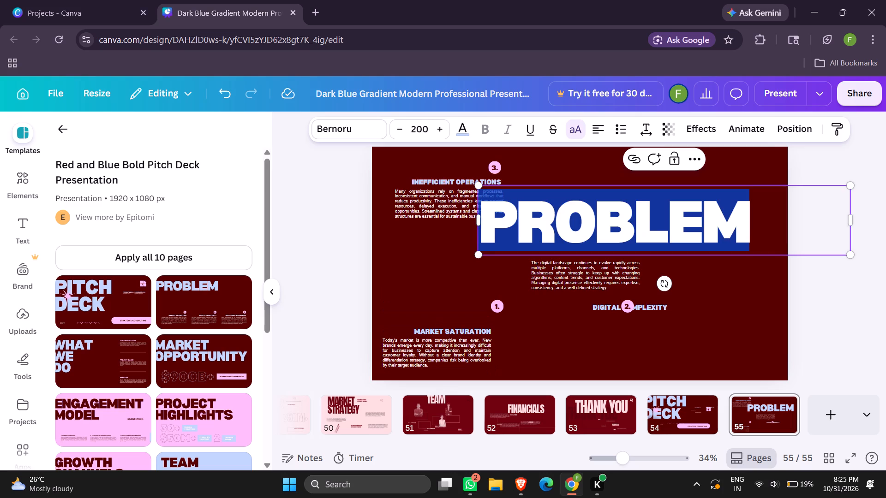
pyautogui.click(604, 237)
pyautogui.moveTo(601, 329); pyautogui.dragTo(583, 328)
pyautogui.click(564, 307)
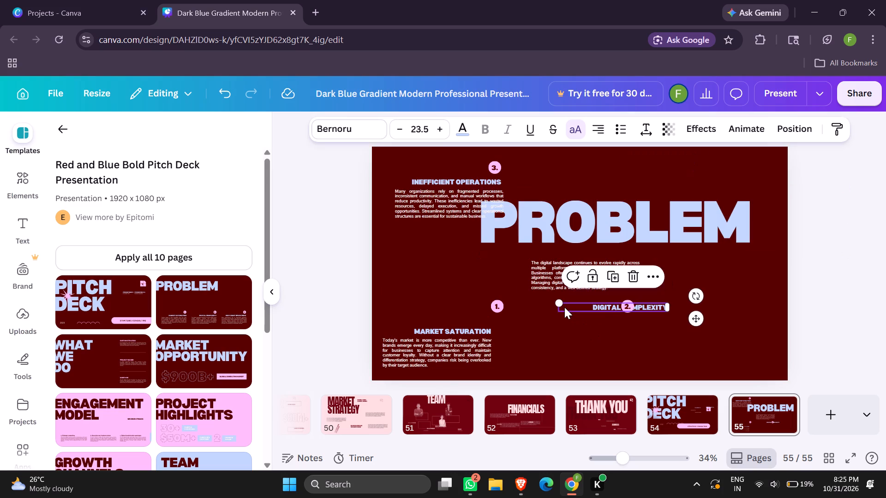
pyautogui.moveTo(564, 307); pyautogui.dragTo(532, 373)
# Select the INEFFICIENT OPERATIONS title and paragraph together and shift them slightly down and left, away from number 3.
pyautogui.moveTo(470, 305); pyautogui.dragTo(491, 307)
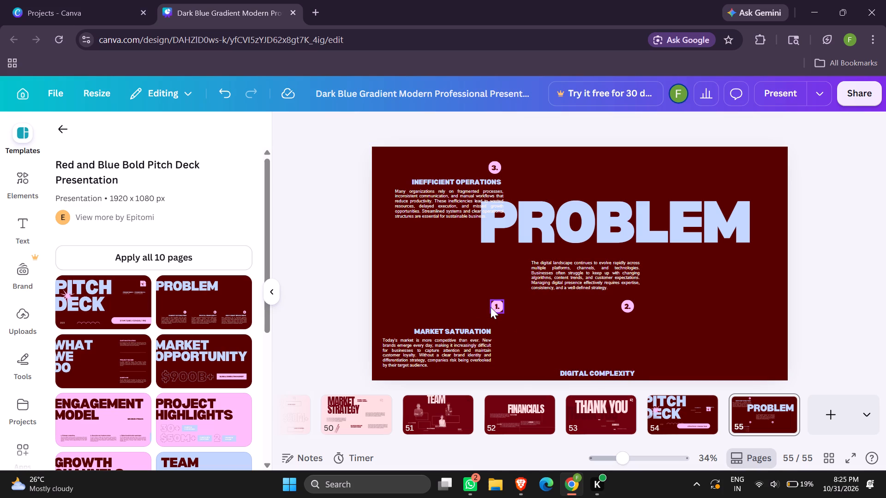
pyautogui.moveTo(453, 162); pyautogui.dragTo(455, 215)
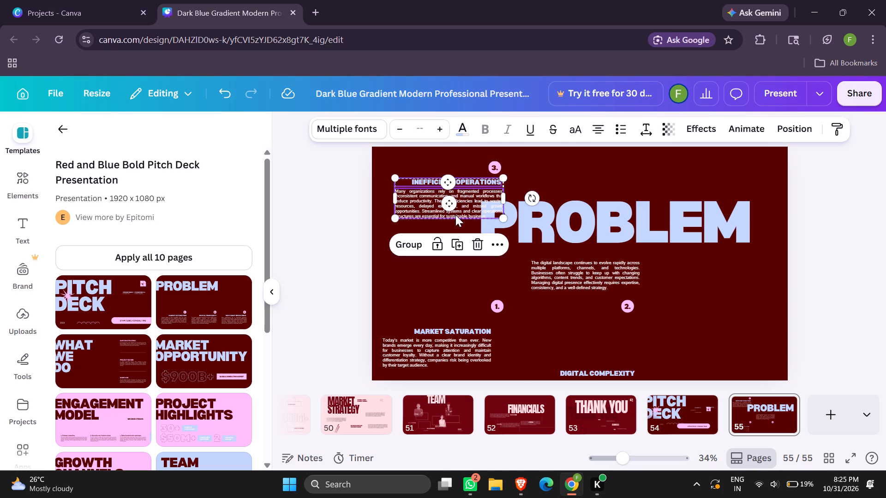
pyautogui.moveTo(455, 215); pyautogui.dragTo(451, 224)
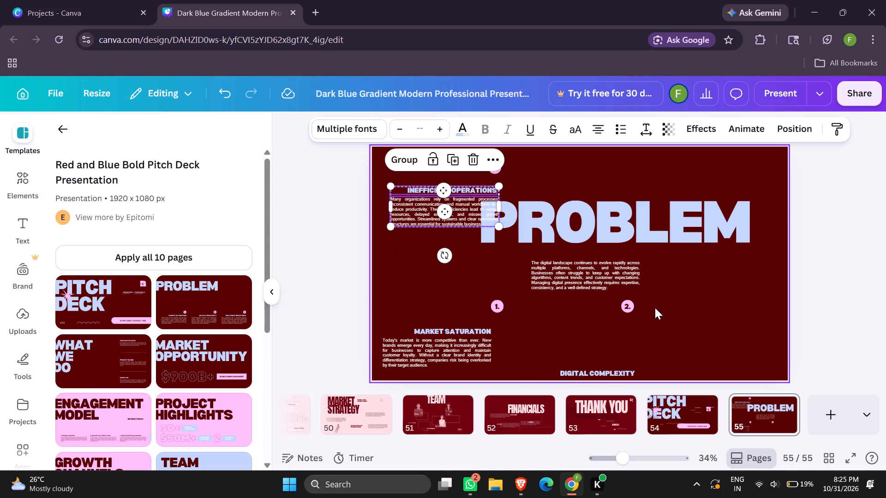
# Move the market saturation paragraph right and slightly up so it overlaps its MARKET SATURATION title.
pyautogui.moveTo(655, 309); pyautogui.dragTo(631, 299)
pyautogui.moveTo(766, 350); pyautogui.dragTo(747, 338)
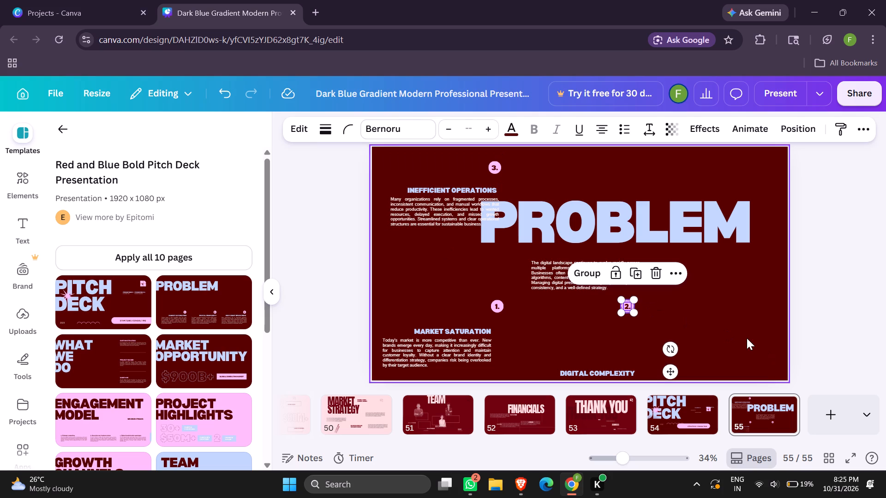
pyautogui.moveTo(747, 338); pyautogui.dragTo(740, 337)
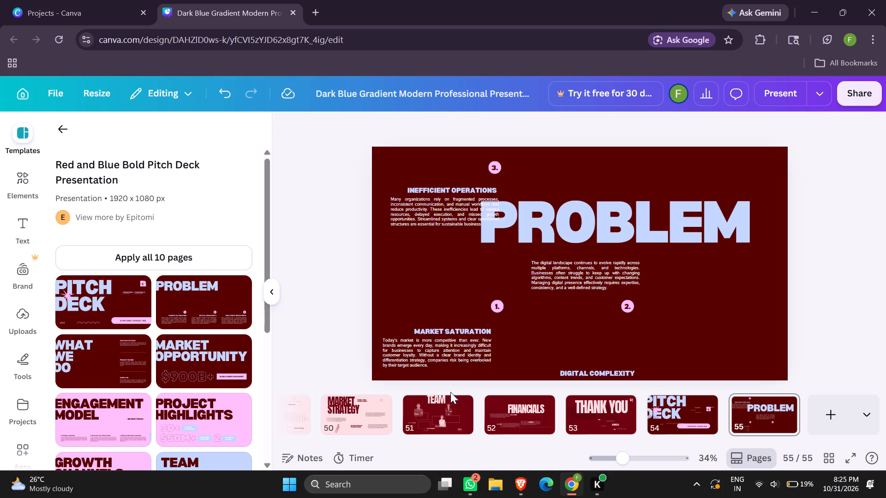
pyautogui.moveTo(478, 348); pyautogui.dragTo(515, 334)
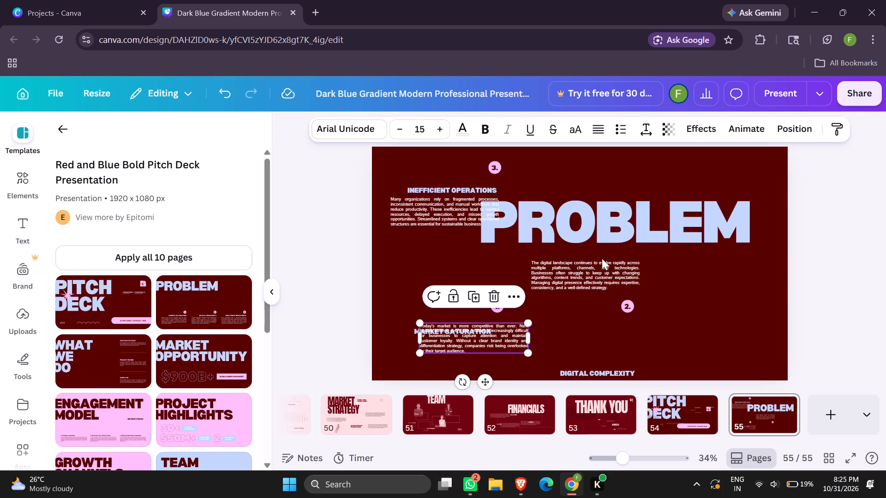
# Move the PROBLEM heading right and down, clear of the INEFFICIENT OPERATIONS paragraph.
pyautogui.moveTo(629, 233); pyautogui.dragTo(656, 249)
pyautogui.moveTo(683, 278); pyautogui.dragTo(682, 290)
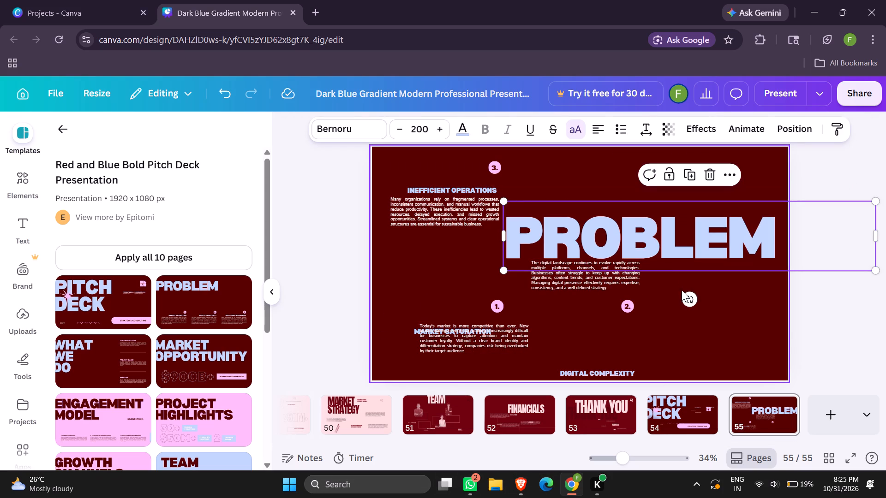
pyautogui.moveTo(682, 290); pyautogui.dragTo(678, 310)
# Shift the digital landscape paragraph and the inefficient operations paragraph each right and down, without their titles.
pyautogui.moveTo(599, 271); pyautogui.dragTo(623, 293)
pyautogui.moveTo(461, 202); pyautogui.dragTo(492, 216)
pyautogui.moveTo(709, 292); pyautogui.dragTo(680, 311)
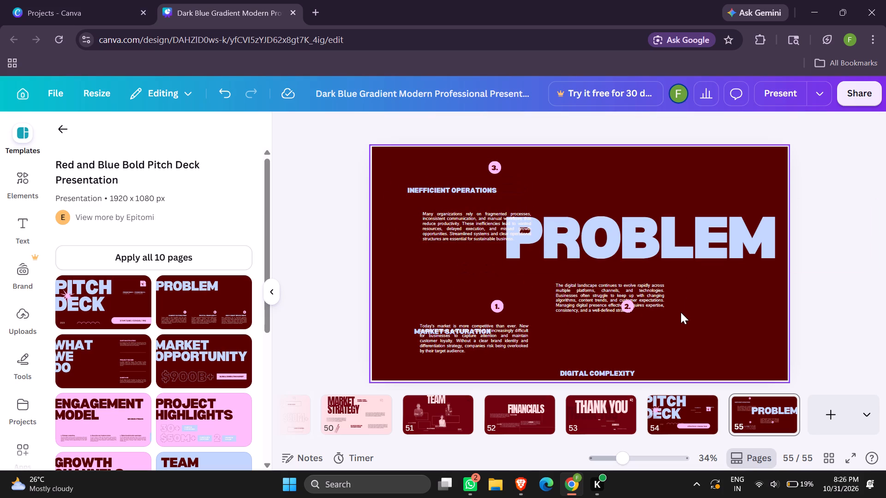
# Move the PROBLEM heading farther right and slightly up, beside the inefficient operations paragraph, so its last letter runs off the page.
pyautogui.moveTo(721, 245); pyautogui.dragTo(710, 250)
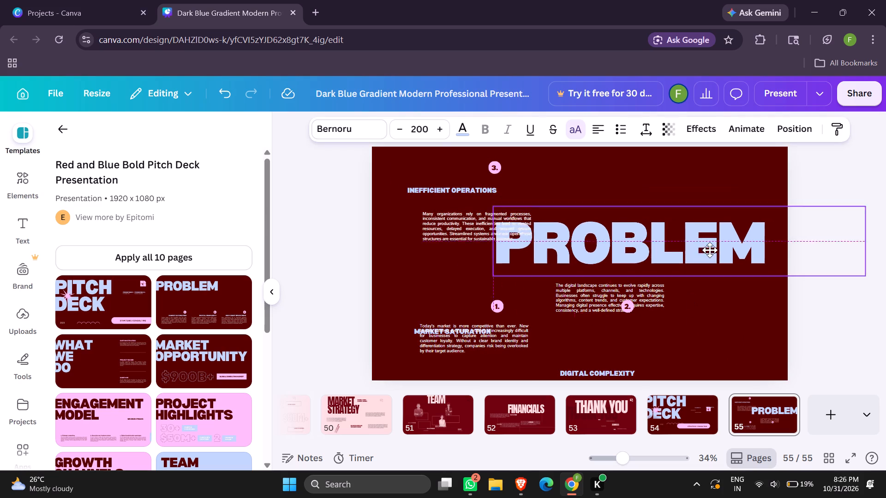
pyautogui.moveTo(710, 250); pyautogui.dragTo(710, 249)
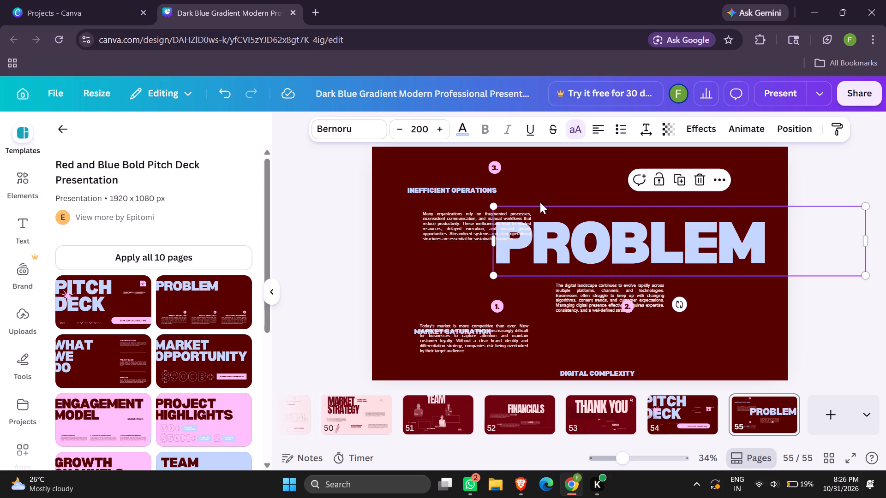
pyautogui.moveTo(539, 202); pyautogui.dragTo(564, 211)
pyautogui.moveTo(593, 219); pyautogui.dragTo(631, 205)
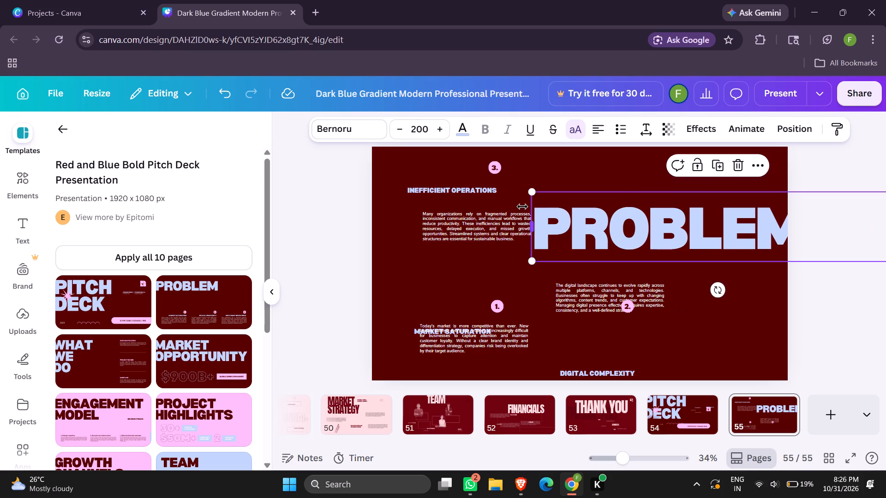
pyautogui.moveTo(483, 249); pyautogui.dragTo(456, 183)
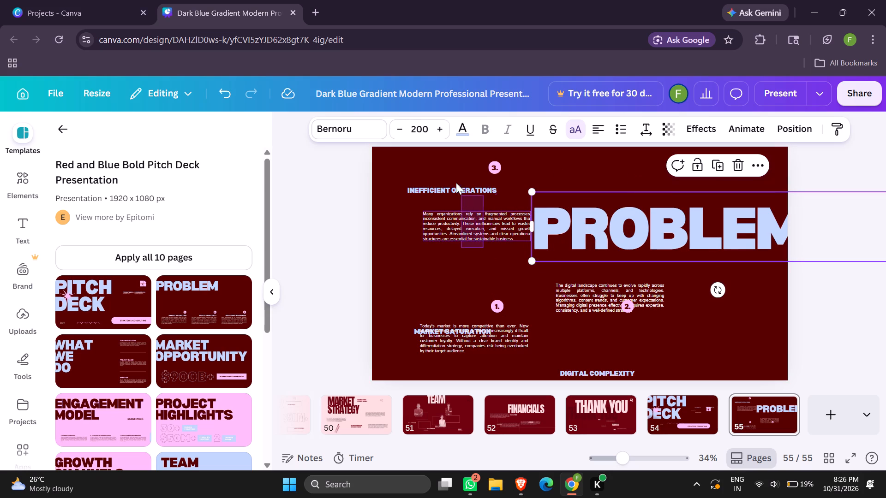
pyautogui.moveTo(456, 183); pyautogui.dragTo(503, 150)
pyautogui.moveTo(444, 202); pyautogui.dragTo(477, 202)
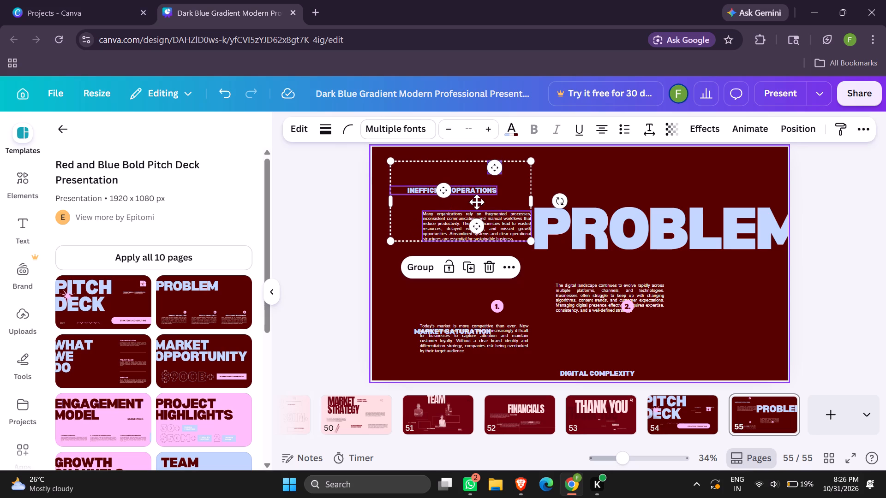
pyautogui.moveTo(477, 202); pyautogui.dragTo(478, 202)
pyautogui.moveTo(478, 202); pyautogui.dragTo(467, 231)
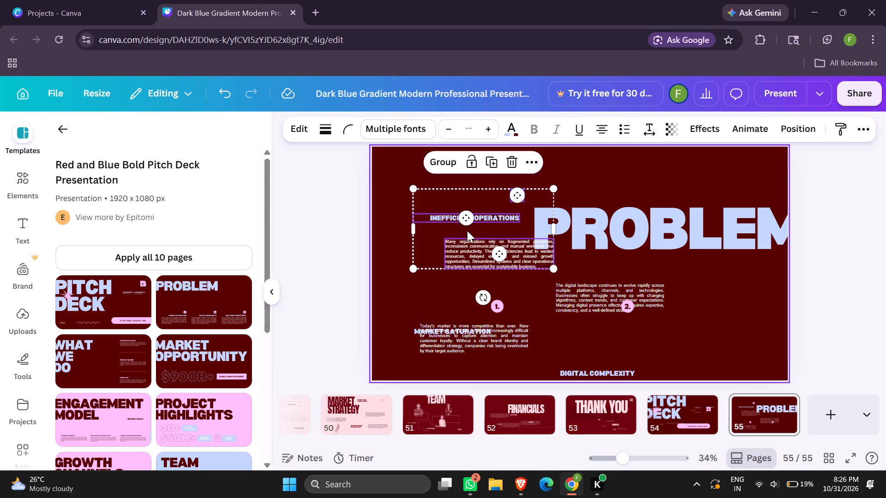
pyautogui.moveTo(467, 231); pyautogui.dragTo(509, 279)
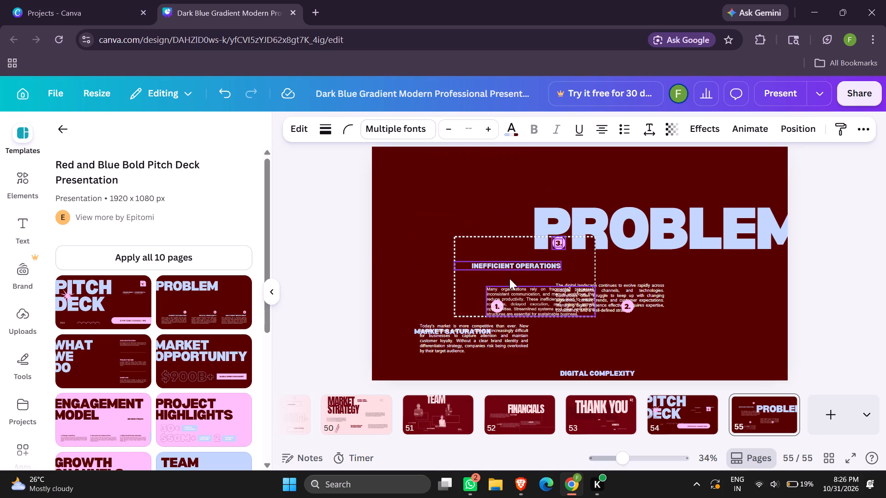
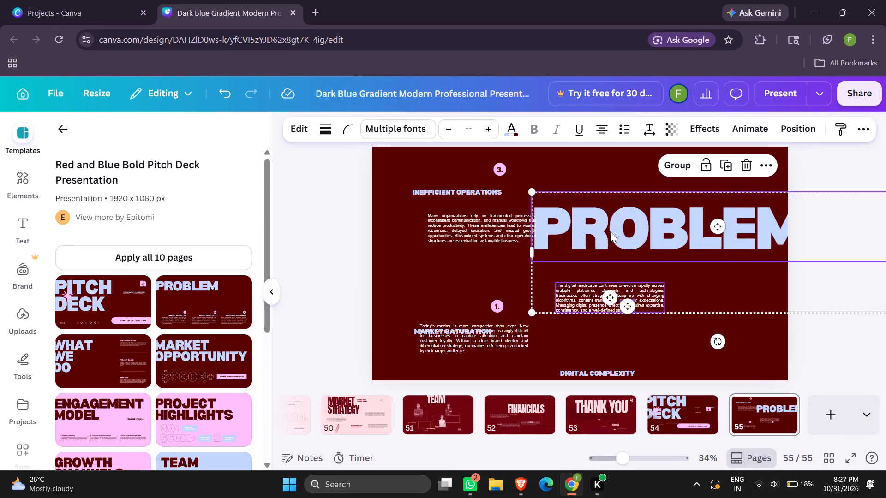
pyautogui.moveTo(610, 231); pyautogui.dragTo(589, 224)
# Move the inefficient operations paragraph right and down below PROBLEM, and the market competition paragraph right, beneath the digital landscape paragraph.
pyautogui.moveTo(454, 218); pyautogui.dragTo(501, 254)
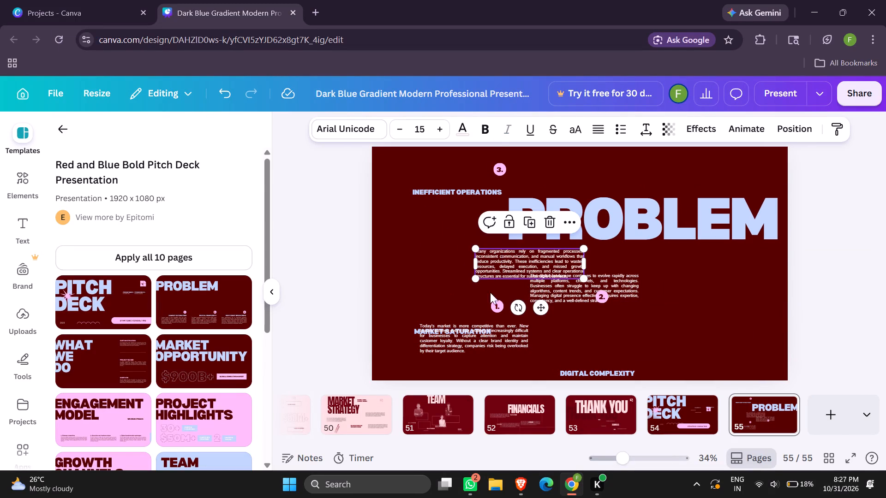
pyautogui.moveTo(478, 341); pyautogui.dragTo(525, 320)
pyautogui.moveTo(473, 268); pyautogui.dragTo(506, 286)
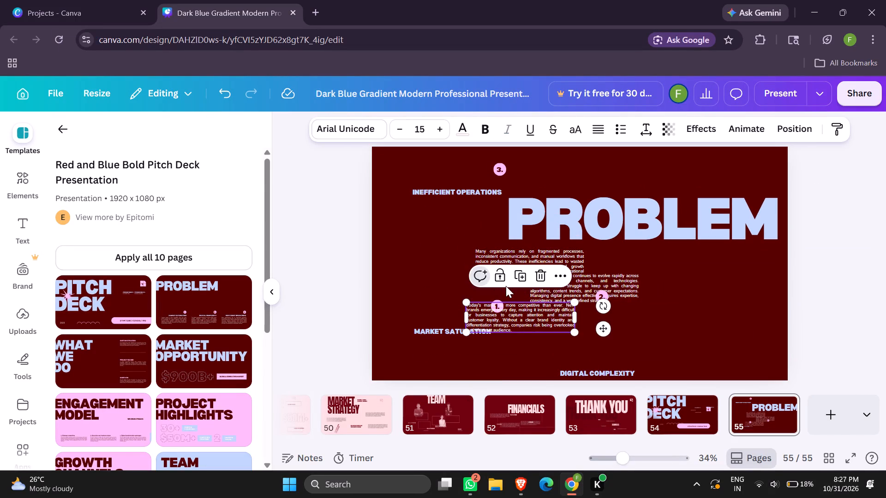
pyautogui.moveTo(506, 286); pyautogui.dragTo(508, 286)
pyautogui.moveTo(535, 312); pyautogui.dragTo(608, 324)
# Move the PROBLEM heading right and down so its last letter runs off the page edge.
pyautogui.moveTo(609, 246); pyautogui.dragTo(627, 261)
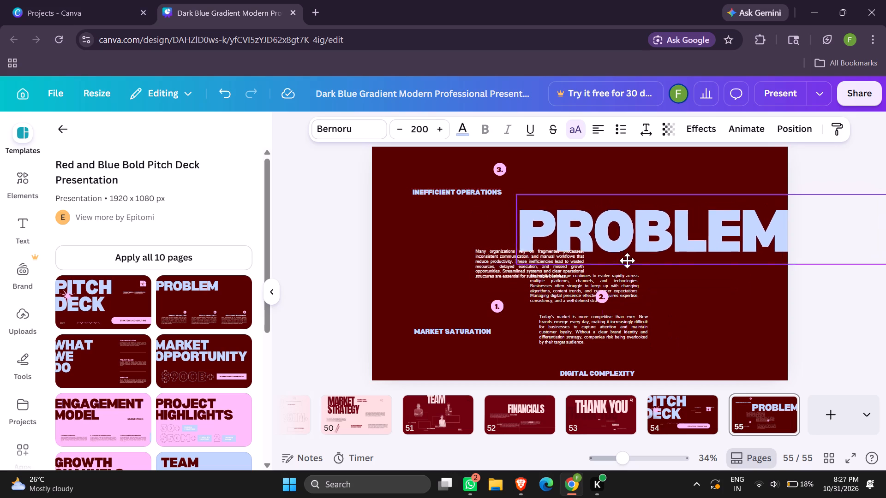
pyautogui.moveTo(627, 261); pyautogui.dragTo(629, 261)
pyautogui.moveTo(484, 226); pyautogui.dragTo(539, 253)
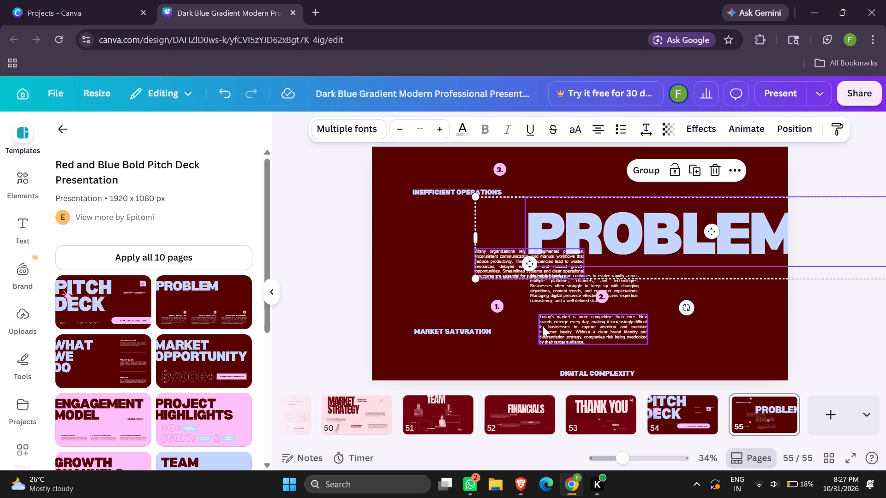
# Move the market competition paragraph left beside the MARKET SATURATION title, and shift both together right and down.
pyautogui.moveTo(542, 326); pyautogui.dragTo(491, 316)
pyautogui.moveTo(474, 338); pyautogui.dragTo(500, 322)
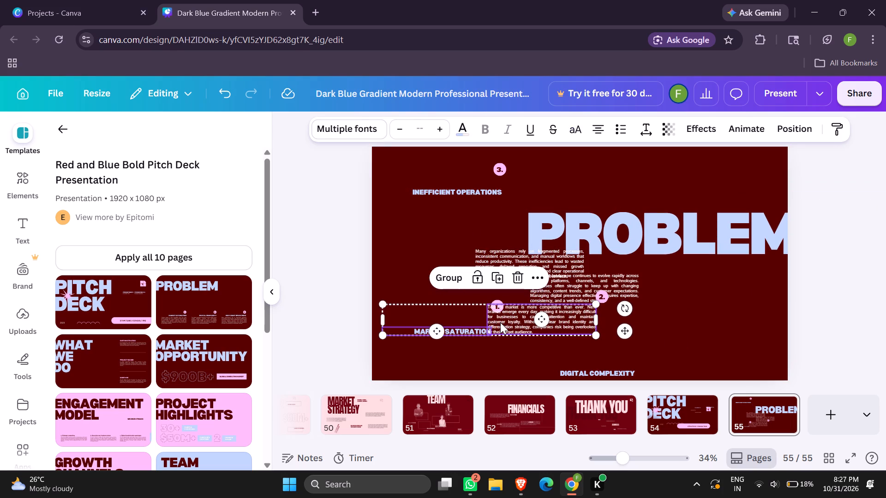
pyautogui.moveTo(583, 309); pyautogui.dragTo(618, 331)
# Move the digital landscape paragraph right and down, and the INEFFICIENT OPERATIONS title right, up to the PROBLEM heading's left edge.
pyautogui.moveTo(537, 279); pyautogui.dragTo(556, 296)
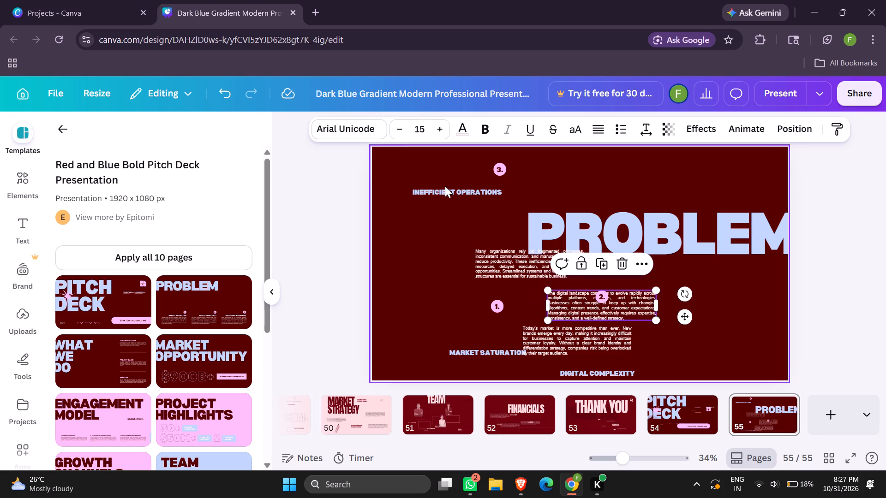
pyautogui.moveTo(445, 193); pyautogui.dragTo(465, 198)
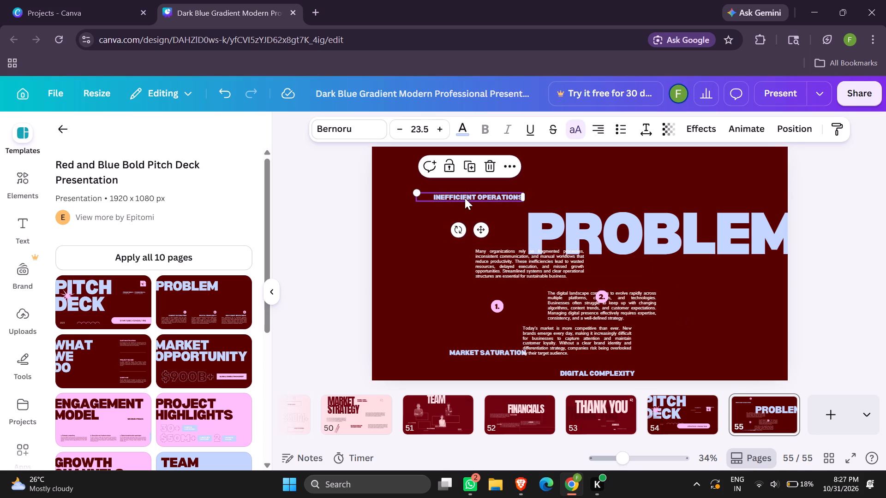
pyautogui.moveTo(554, 172); pyautogui.dragTo(575, 221)
pyautogui.moveTo(607, 282); pyautogui.dragTo(625, 289)
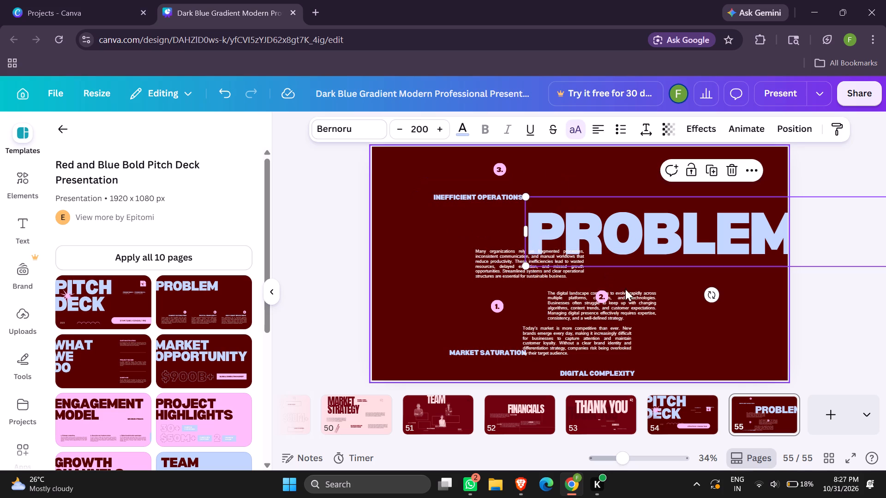
pyautogui.moveTo(625, 289); pyautogui.dragTo(638, 294)
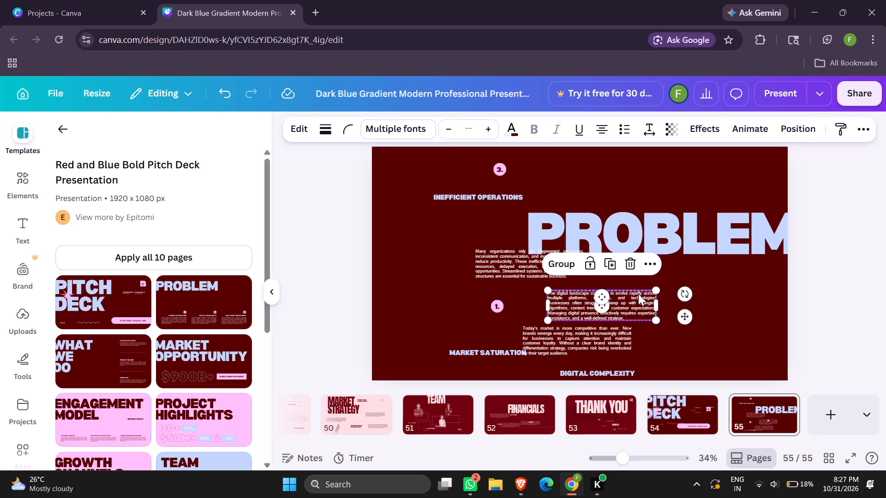
# Raise the PROBLEM heading slightly, and shift the inefficient operations paragraph slightly left and down, clear of the heading.
pyautogui.moveTo(641, 225); pyautogui.dragTo(646, 219)
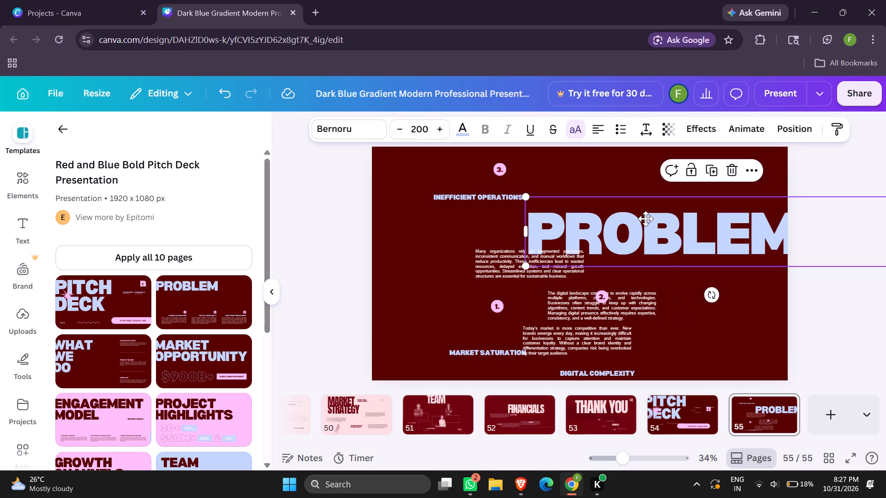
pyautogui.moveTo(646, 219); pyautogui.dragTo(647, 213)
pyautogui.moveTo(551, 271); pyautogui.dragTo(535, 292)
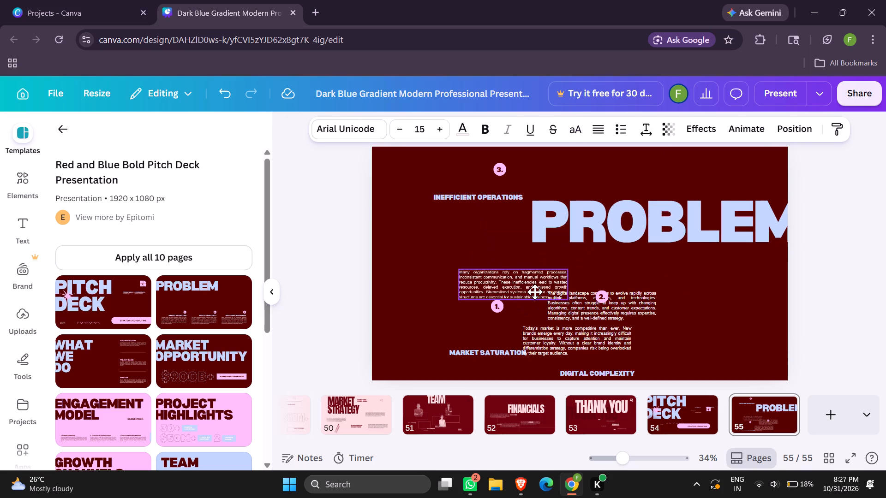
pyautogui.moveTo(535, 292); pyautogui.dragTo(532, 279)
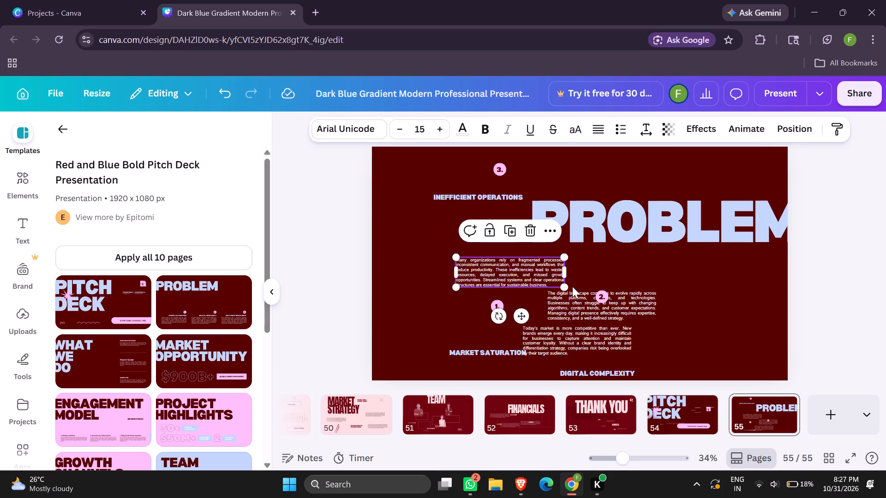
# Place the digital landscape paragraph beneath PROBLEM, level with the inefficient operations paragraph, and put the number 2 circle at its left edge.
pyautogui.moveTo(582, 299); pyautogui.dragTo(623, 284)
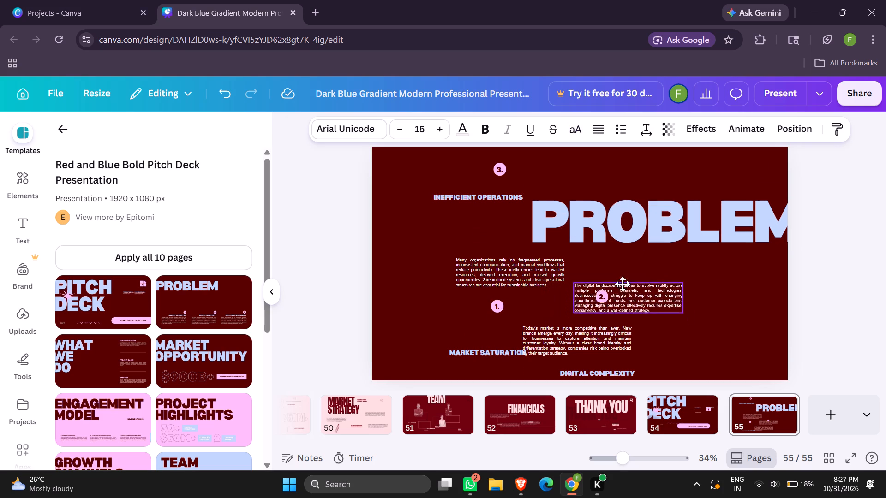
pyautogui.moveTo(623, 284); pyautogui.dragTo(654, 267)
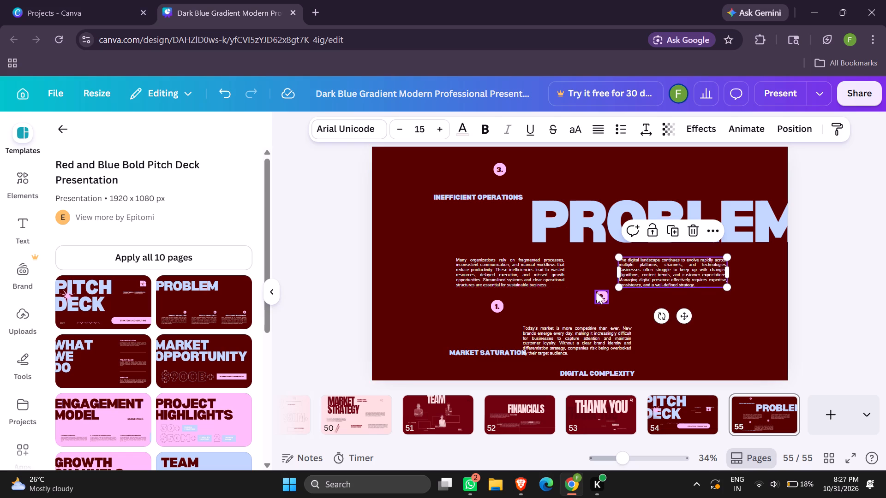
pyautogui.moveTo(597, 294); pyautogui.dragTo(609, 266)
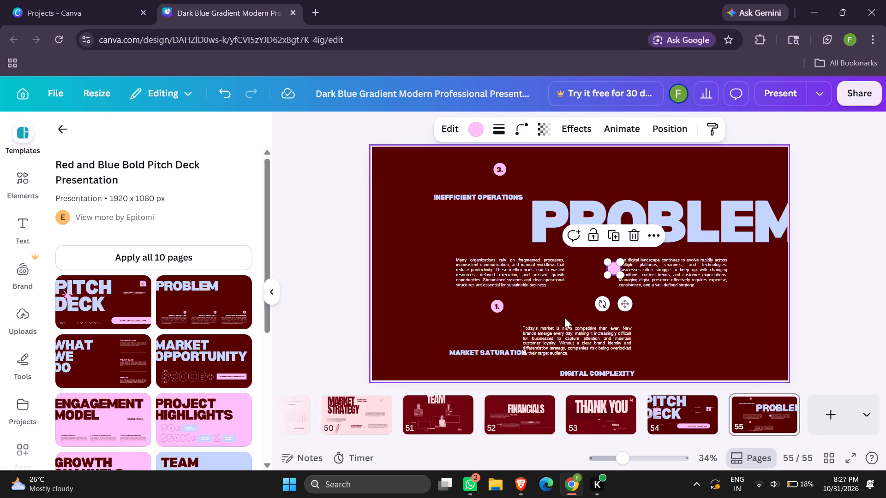
# Move the market competition paragraph right, beneath the digital landscape paragraph, and the MARKET SATURATION title right and up beside it.
pyautogui.moveTo(563, 326); pyautogui.dragTo(643, 312)
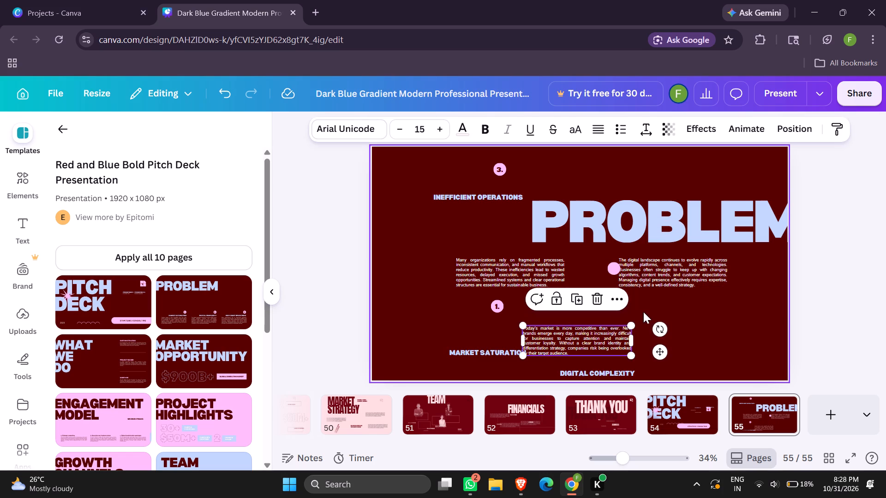
pyautogui.moveTo(643, 312); pyautogui.dragTo(588, 338)
pyautogui.moveTo(588, 338); pyautogui.dragTo(669, 320)
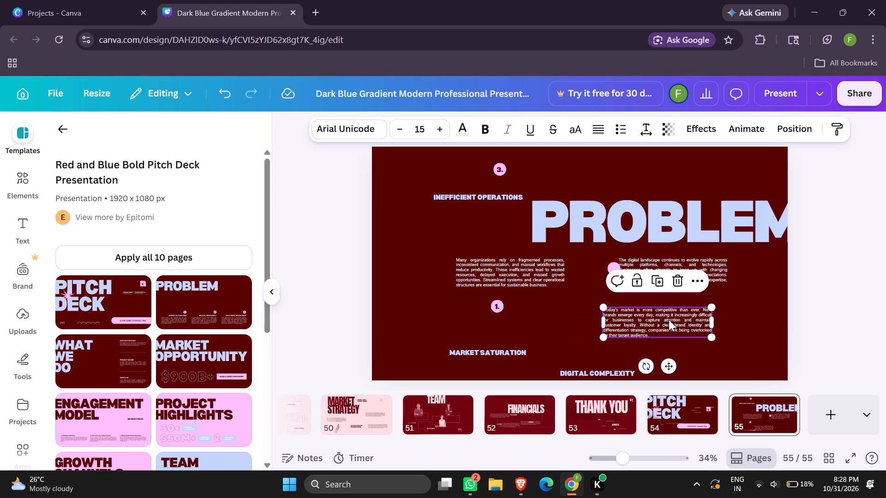
pyautogui.moveTo(492, 350); pyautogui.dragTo(523, 335)
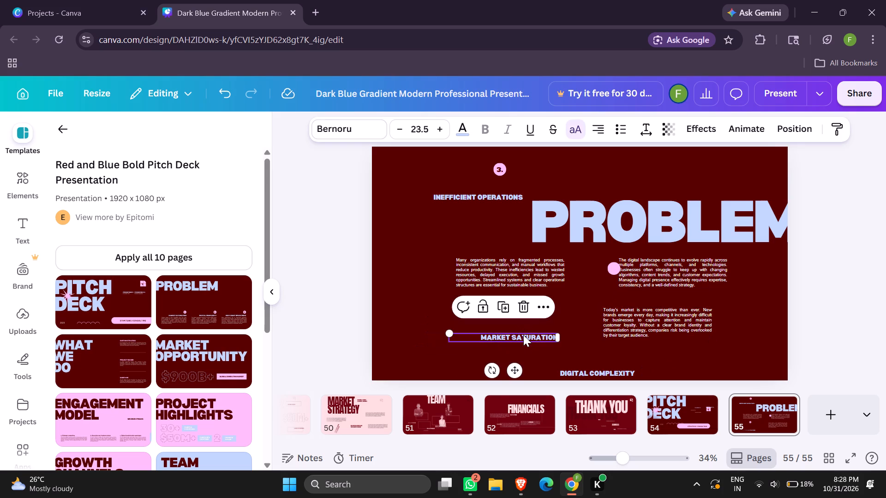
# Shift the inefficient operations paragraph left and slightly down, and raise the PROBLEM heading slightly.
pyautogui.moveTo(511, 279); pyautogui.dragTo(495, 285)
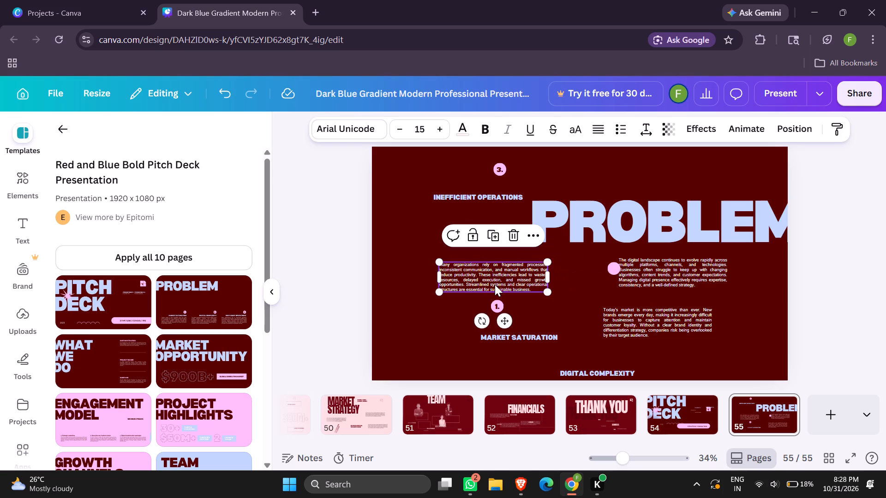
pyautogui.moveTo(611, 241); pyautogui.dragTo(605, 234)
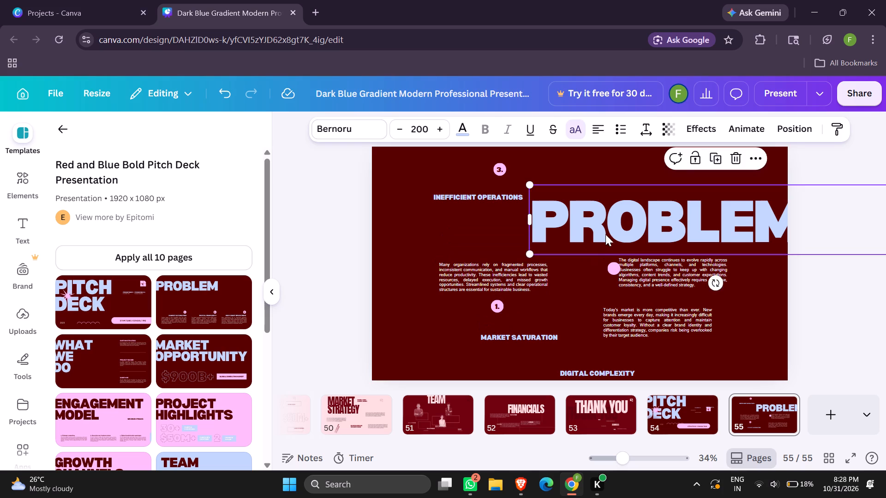
pyautogui.moveTo(605, 234); pyautogui.dragTo(608, 228)
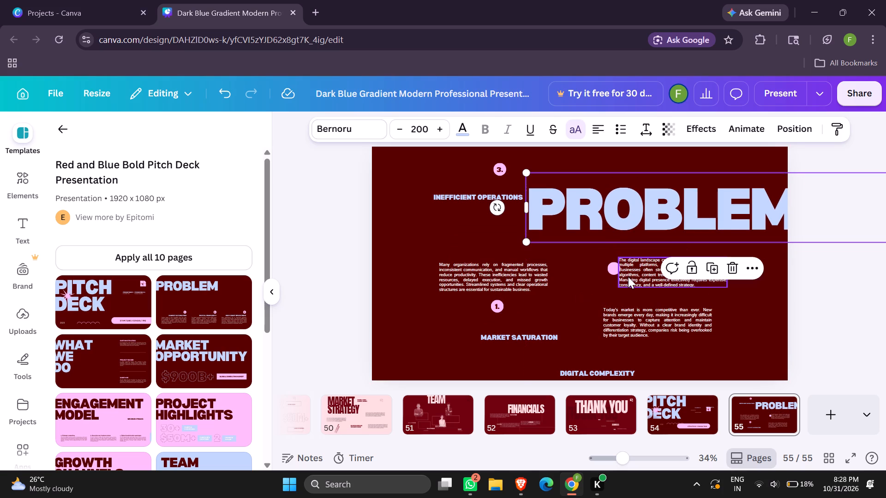
# Reposition the digital landscape paragraph farther right and up beneath PROBLEM, and the inefficient operations paragraph right and up against the heading.
pyautogui.moveTo(628, 277); pyautogui.dragTo(611, 282)
pyautogui.moveTo(631, 365); pyautogui.dragTo(618, 365)
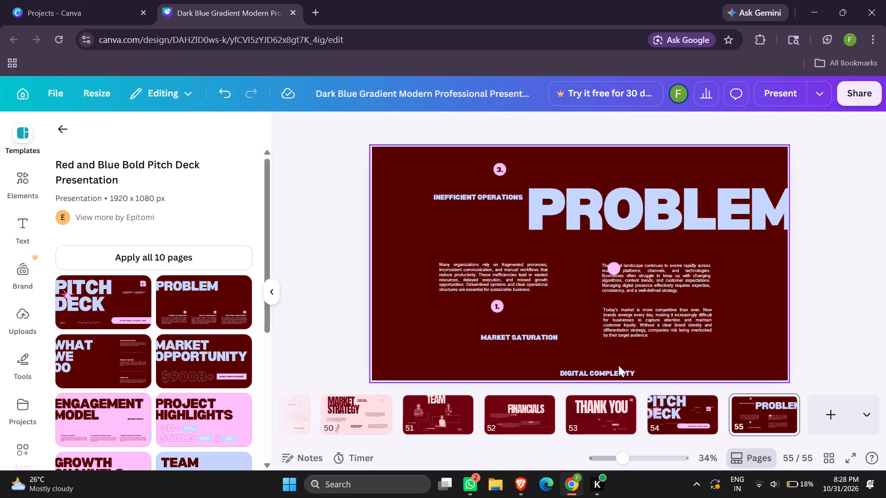
pyautogui.moveTo(488, 280); pyautogui.dragTo(509, 272)
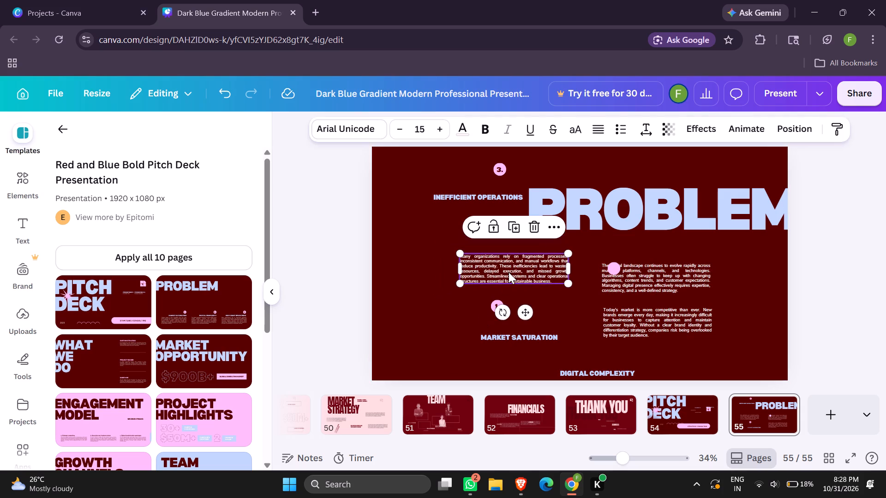
pyautogui.moveTo(676, 278); pyautogui.dragTo(703, 258)
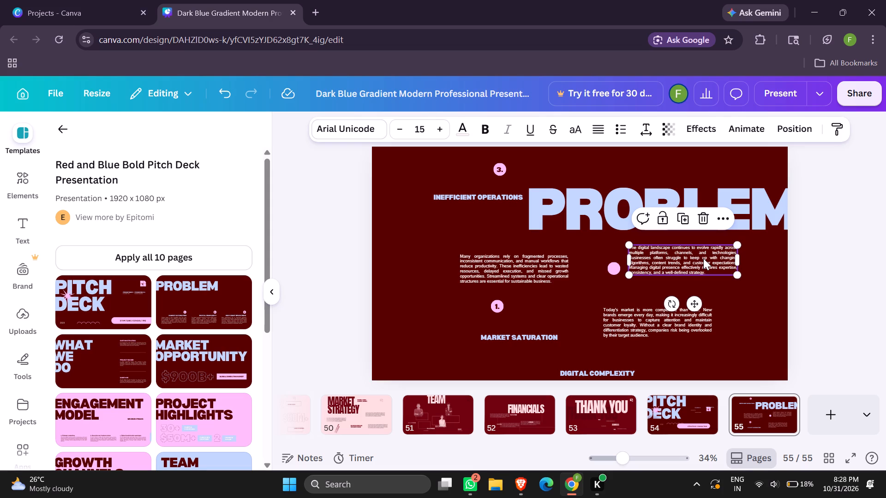
pyautogui.moveTo(511, 277); pyautogui.dragTo(520, 251)
# Move the market competition paragraph slightly left and up, above the DIGITAL COMPLEXITY title.
pyautogui.moveTo(621, 320); pyautogui.dragTo(609, 313)
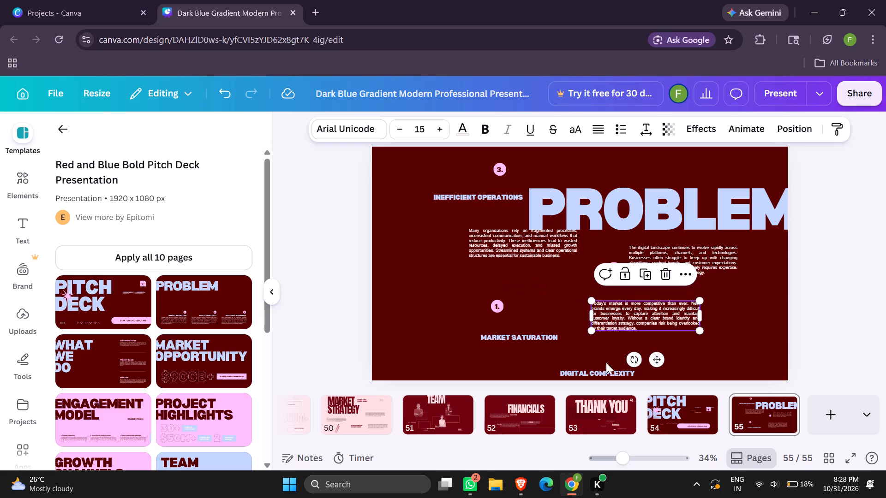
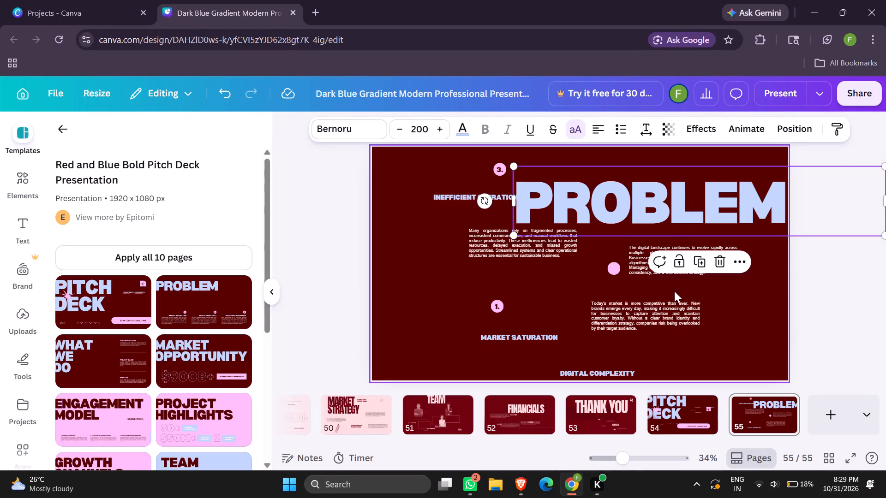
# Move the market competition paragraph right, beneath the digital landscape paragraph, and shift the PROBLEM heading slightly left and down.
pyautogui.moveTo(673, 297); pyautogui.dragTo(669, 285)
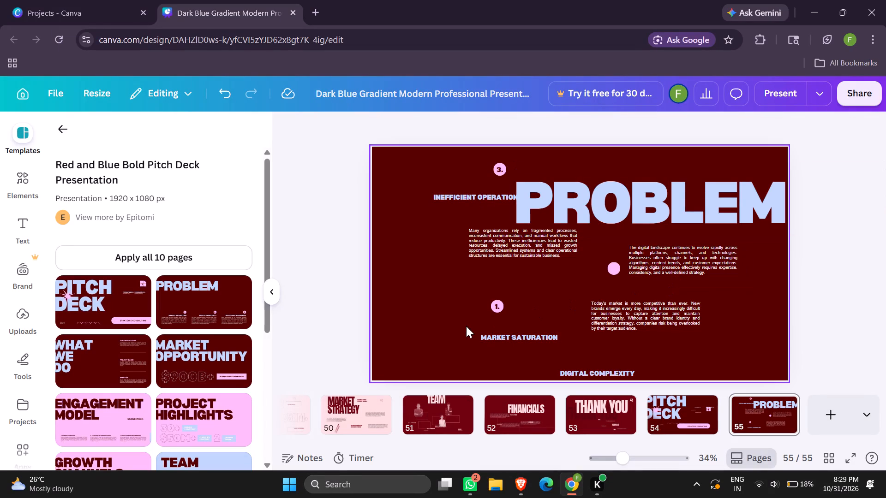
pyautogui.moveTo(466, 326); pyautogui.dragTo(489, 328)
pyautogui.moveTo(586, 391); pyautogui.dragTo(575, 373)
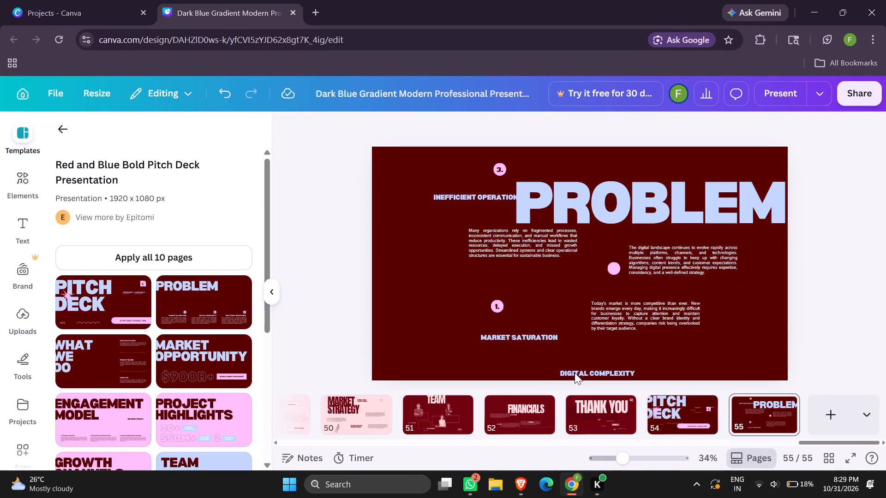
pyautogui.moveTo(575, 373); pyautogui.dragTo(573, 372)
pyautogui.moveTo(631, 326); pyautogui.dragTo(670, 327)
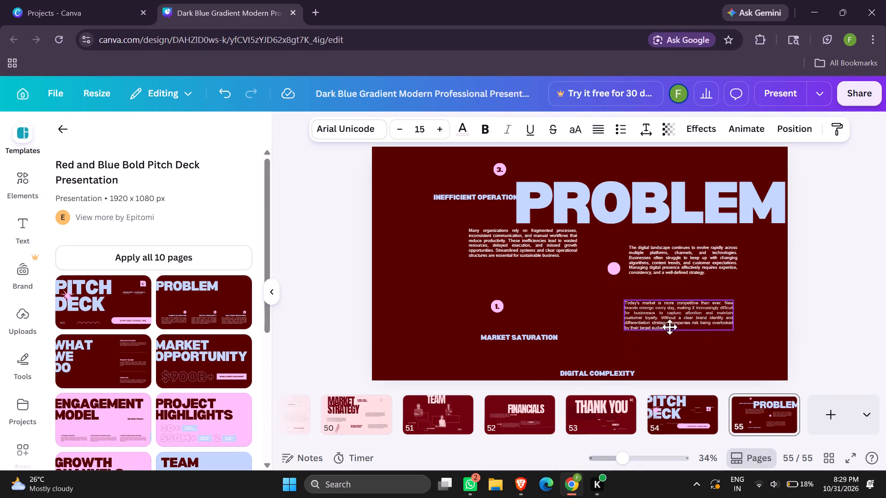
pyautogui.moveTo(670, 327); pyautogui.dragTo(670, 327)
pyautogui.moveTo(680, 288); pyautogui.dragTo(700, 295)
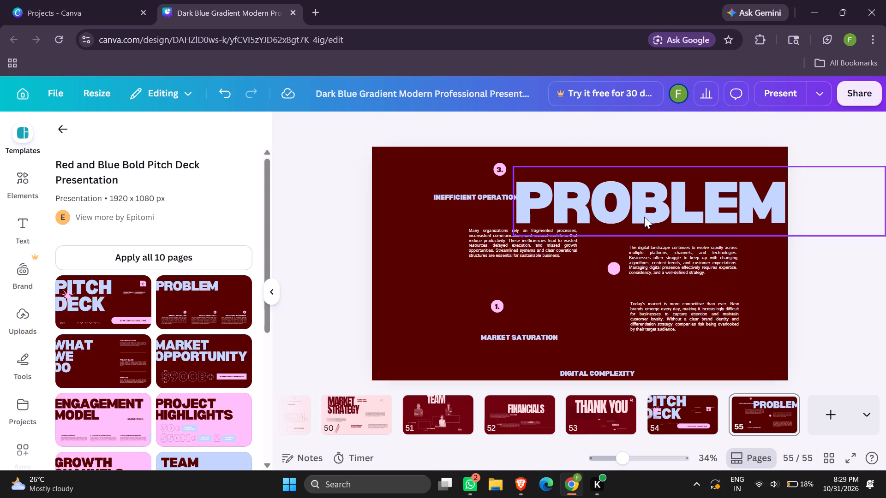
pyautogui.moveTo(646, 213); pyautogui.dragTo(636, 219)
pyautogui.moveTo(564, 298); pyautogui.dragTo(586, 287)
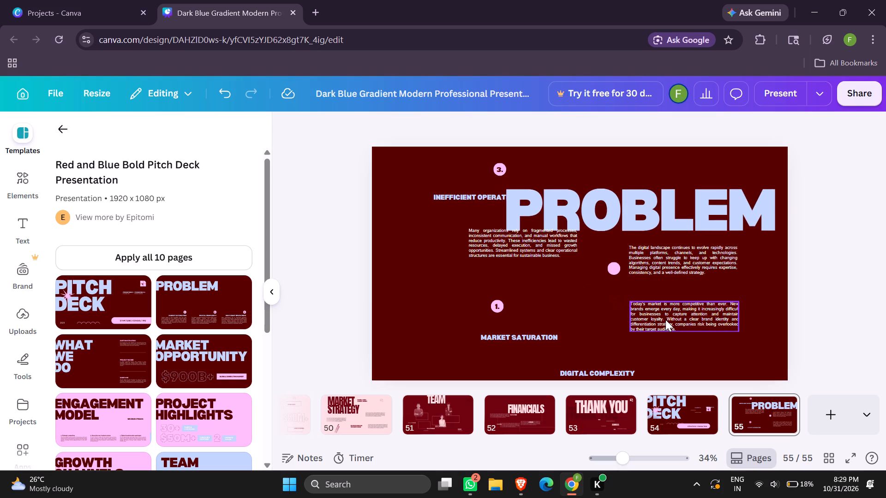
# Add a new page 56 and apply the WHAT WE DO layout from the pitch deck template.
pyautogui.click(832, 403)
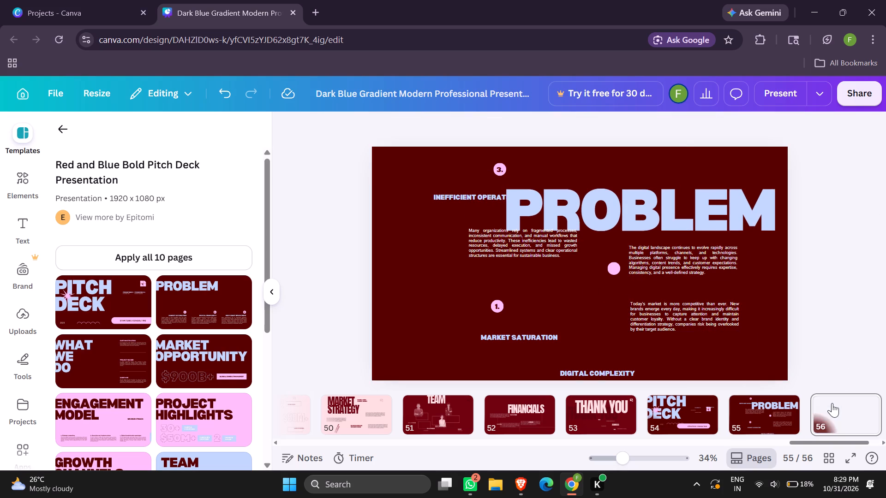
pyautogui.click(59, 373)
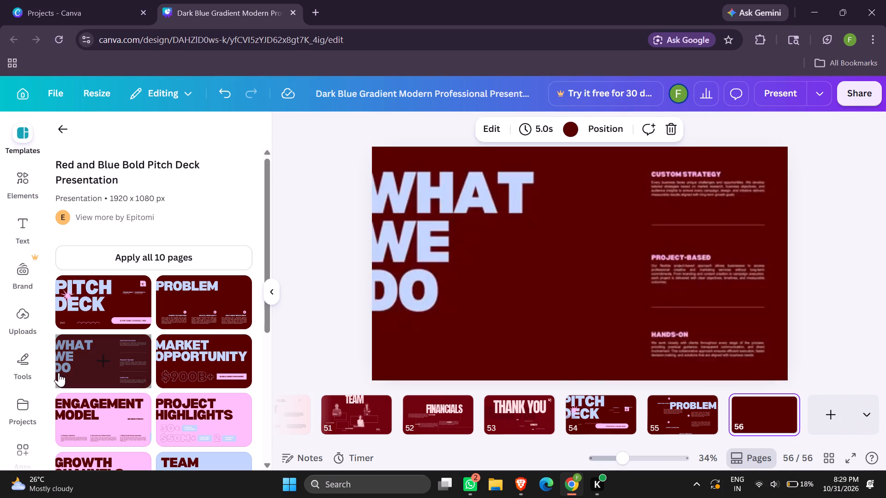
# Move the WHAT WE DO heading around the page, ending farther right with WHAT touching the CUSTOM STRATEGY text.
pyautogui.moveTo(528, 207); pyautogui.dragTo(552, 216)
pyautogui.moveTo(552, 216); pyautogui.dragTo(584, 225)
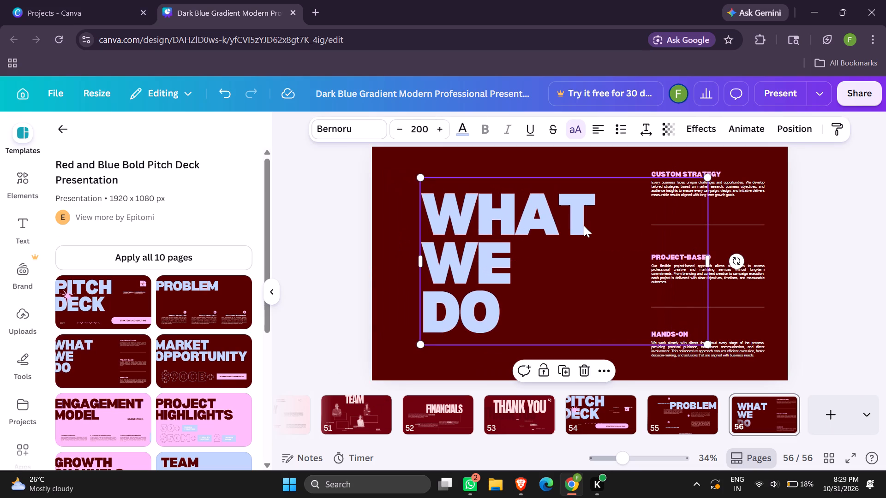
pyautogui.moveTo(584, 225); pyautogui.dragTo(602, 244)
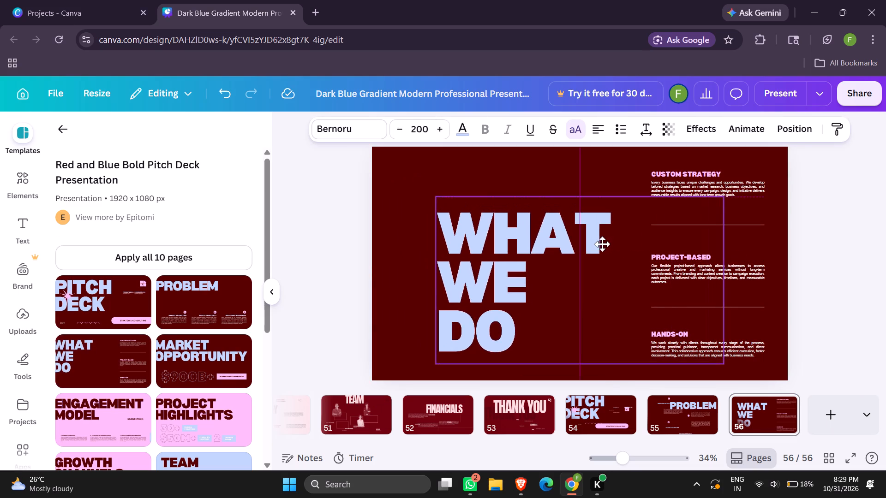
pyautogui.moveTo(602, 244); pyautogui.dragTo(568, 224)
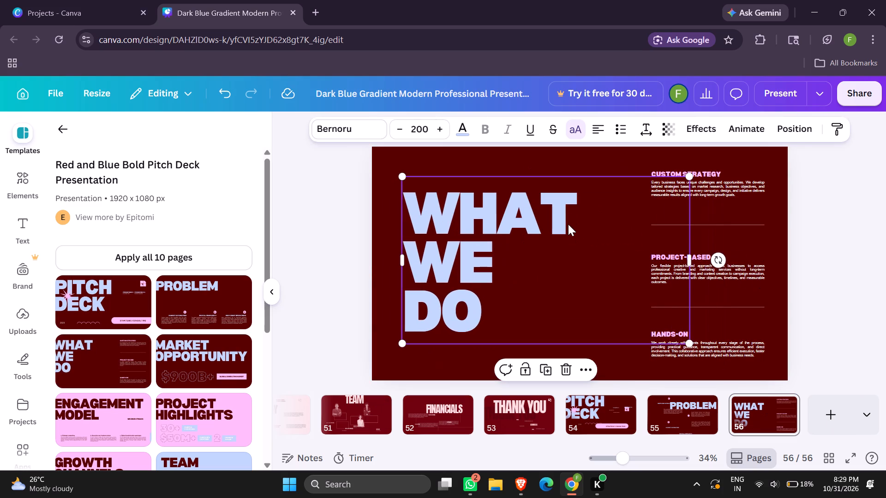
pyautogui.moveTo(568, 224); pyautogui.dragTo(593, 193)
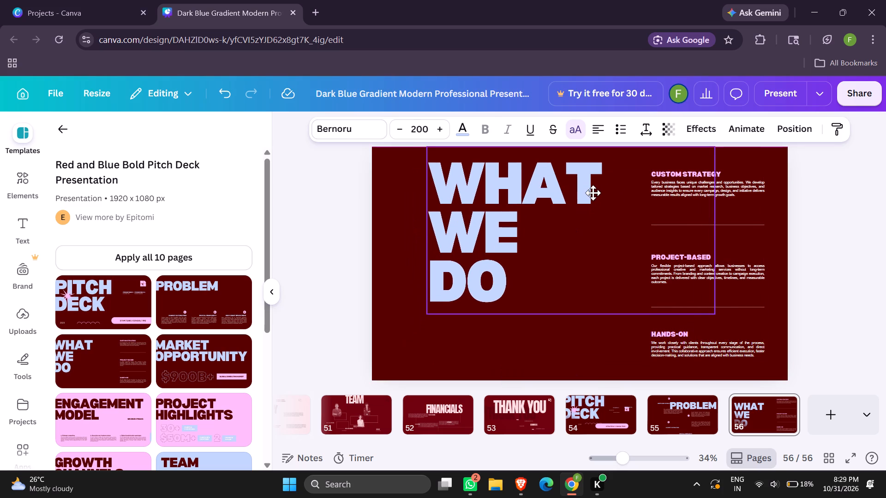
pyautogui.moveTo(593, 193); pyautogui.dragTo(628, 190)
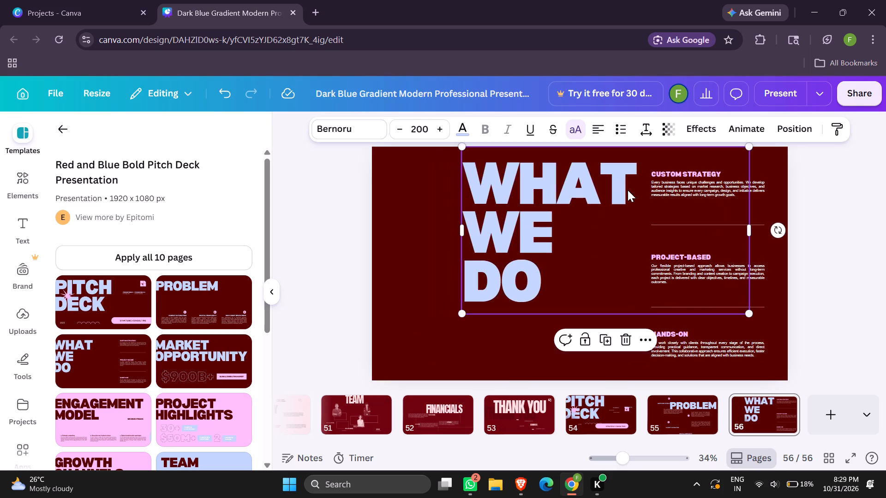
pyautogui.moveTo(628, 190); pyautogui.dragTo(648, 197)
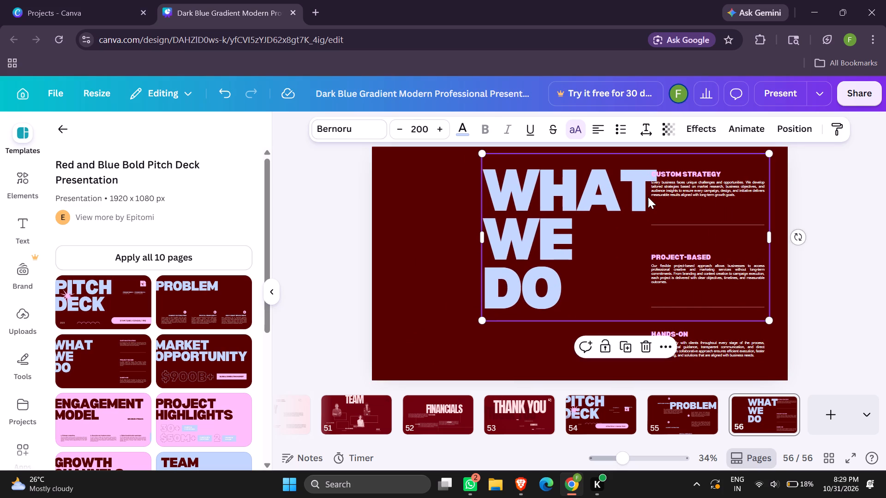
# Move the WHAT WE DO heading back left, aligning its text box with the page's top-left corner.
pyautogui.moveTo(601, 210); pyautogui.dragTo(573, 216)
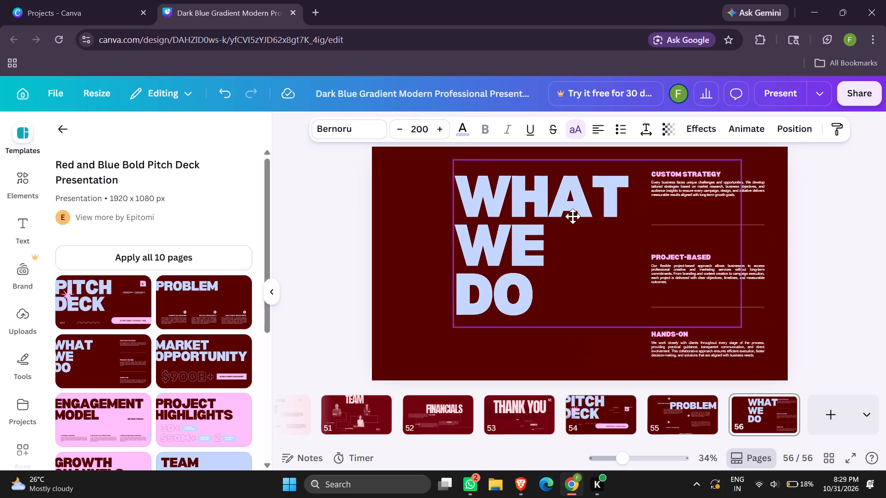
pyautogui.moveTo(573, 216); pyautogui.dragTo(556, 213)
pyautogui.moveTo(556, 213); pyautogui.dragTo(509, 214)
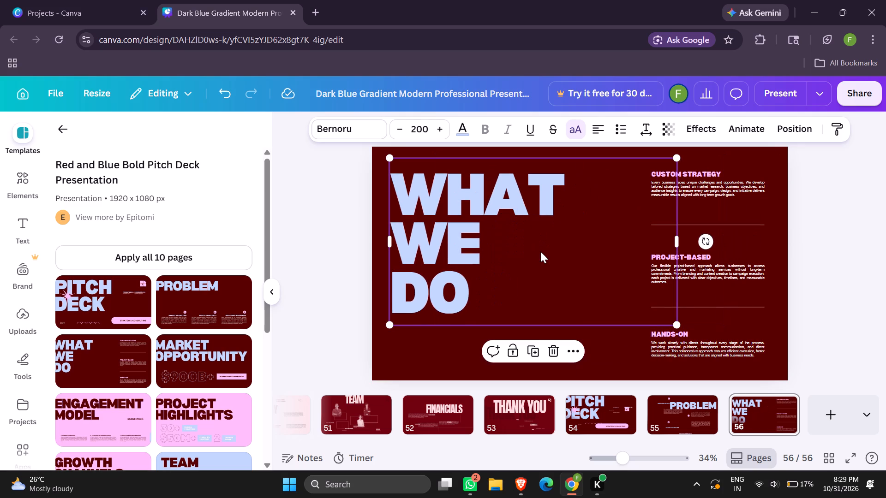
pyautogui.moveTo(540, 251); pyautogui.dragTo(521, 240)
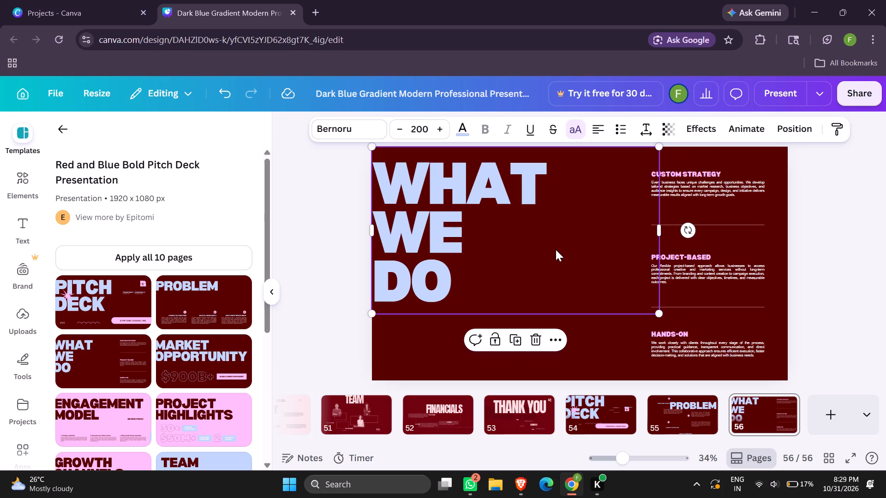
# Reposition the WHAT WE DO heading near the page's top so its first letters run off the left edge.
pyautogui.moveTo(557, 249); pyautogui.dragTo(569, 273)
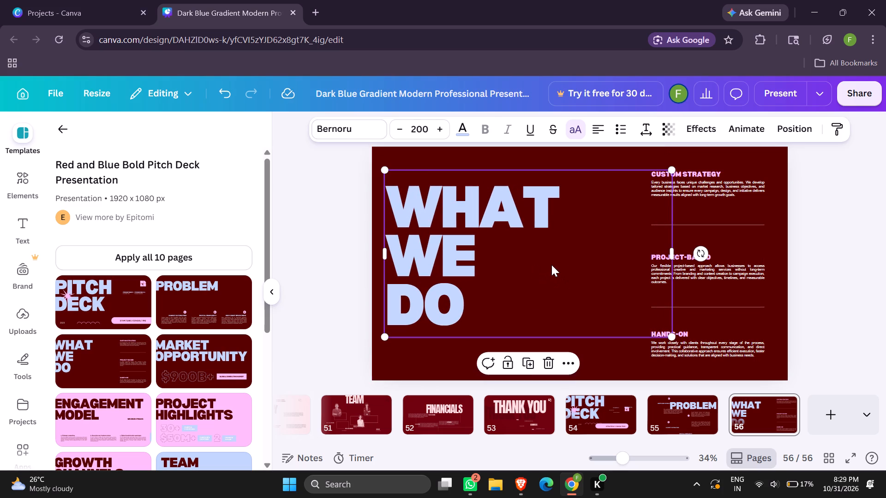
pyautogui.moveTo(513, 256); pyautogui.dragTo(539, 256)
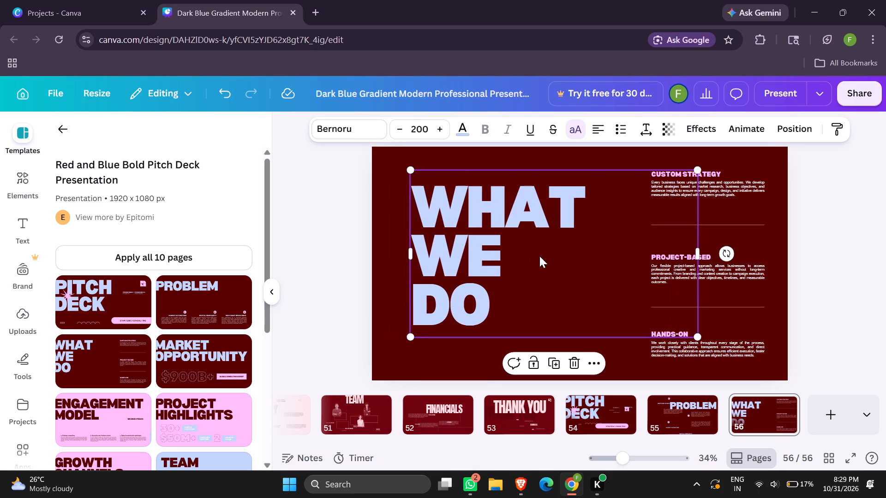
pyautogui.moveTo(512, 254); pyautogui.dragTo(523, 273)
pyautogui.moveTo(573, 276); pyautogui.dragTo(548, 257)
pyautogui.moveTo(628, 275); pyautogui.dragTo(587, 257)
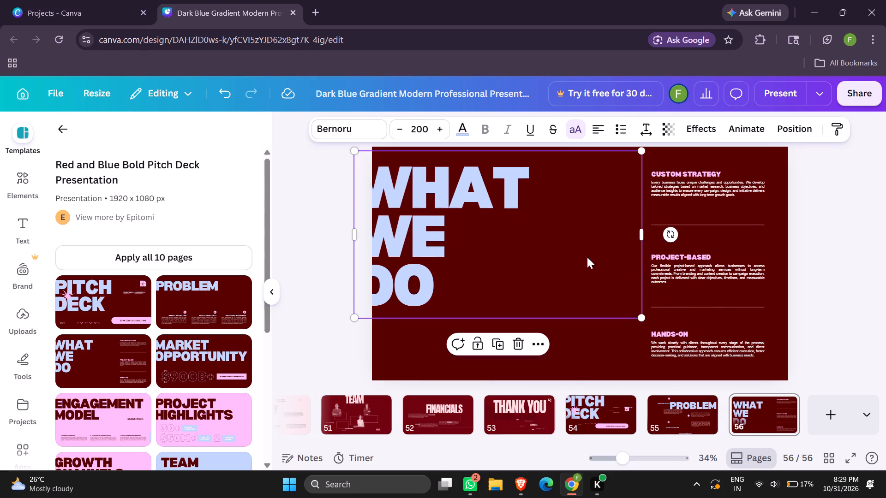
# Move the custom strategy paragraph down and slightly right, just above the upper divider line.
pyautogui.moveTo(700, 192); pyautogui.dragTo(700, 204)
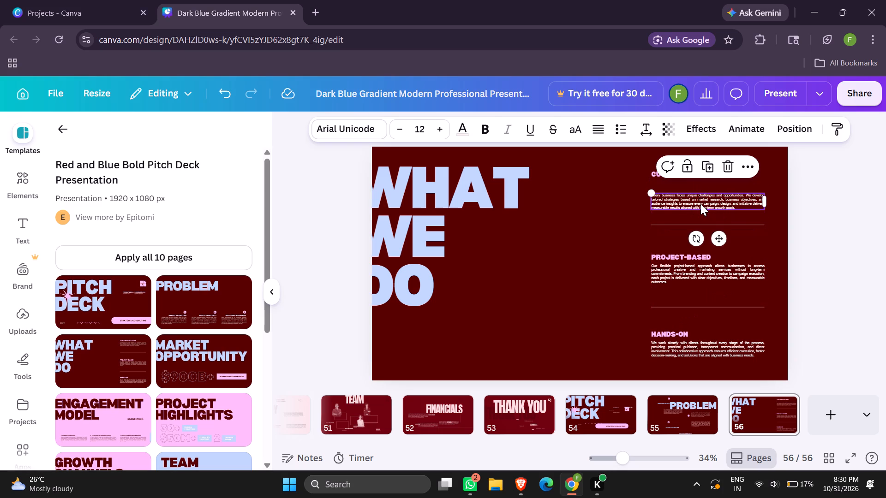
pyautogui.moveTo(698, 174); pyautogui.dragTo(704, 201)
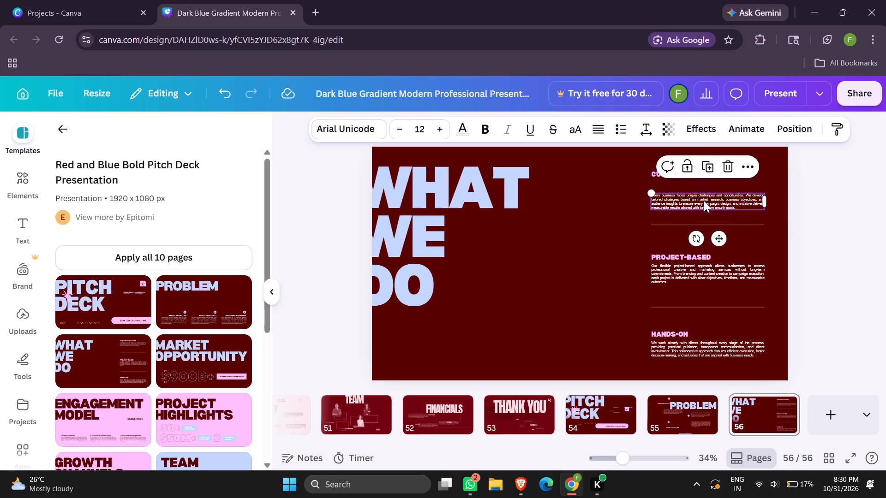
pyautogui.moveTo(704, 201); pyautogui.dragTo(704, 207)
pyautogui.moveTo(698, 192); pyautogui.dragTo(706, 201)
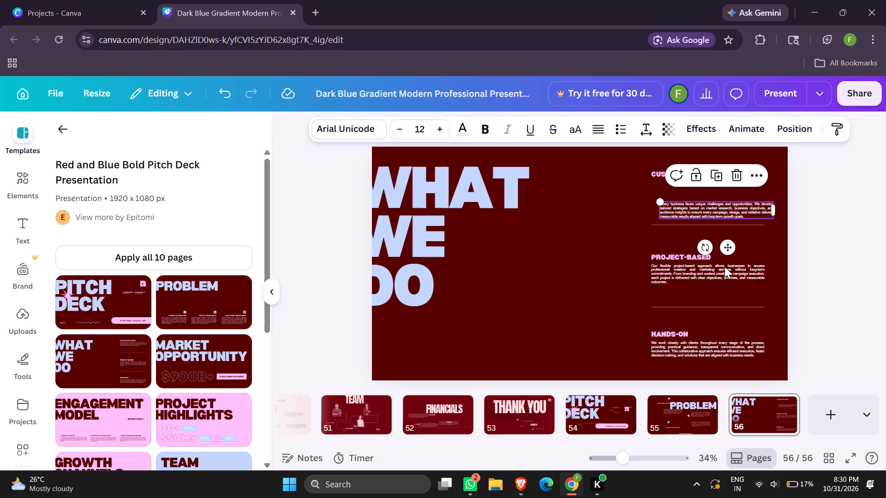
# Move the project-based paragraph up above the PROJECT-BASED title and shift it left.
pyautogui.moveTo(725, 268); pyautogui.dragTo(716, 237)
pyautogui.moveTo(724, 296); pyautogui.dragTo(687, 291)
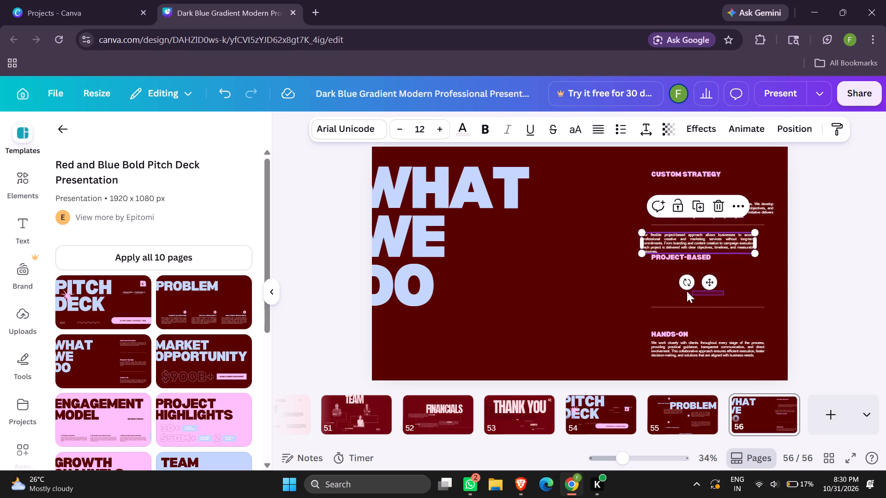
pyautogui.moveTo(687, 291); pyautogui.dragTo(686, 291)
pyautogui.moveTo(728, 276); pyautogui.dragTo(701, 270)
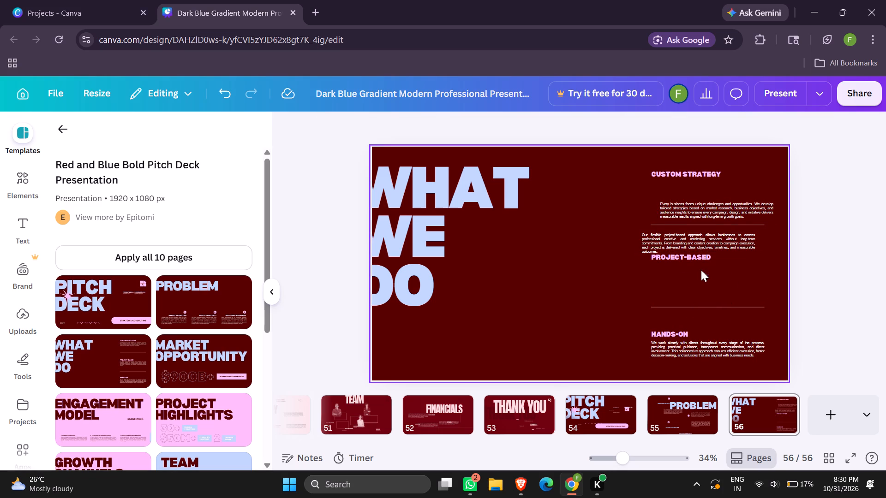
pyautogui.moveTo(677, 197); pyautogui.dragTo(660, 201)
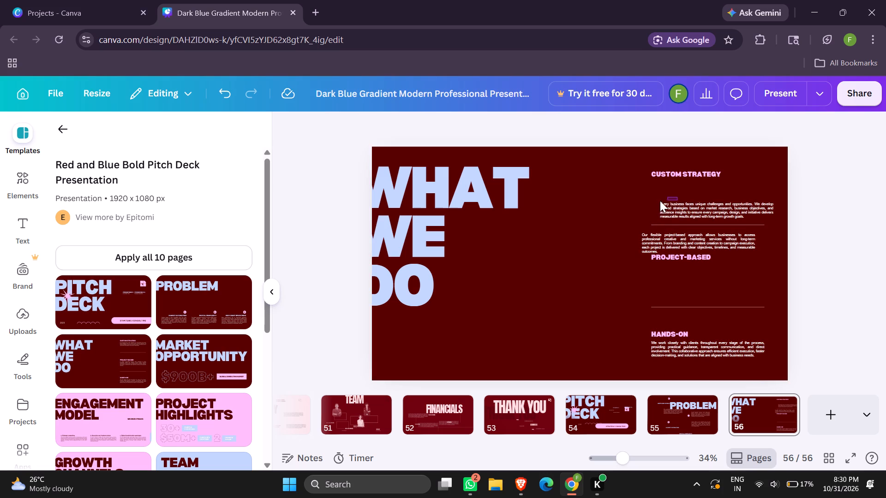
pyautogui.moveTo(660, 201); pyautogui.dragTo(658, 200)
pyautogui.moveTo(666, 253); pyautogui.dragTo(640, 258)
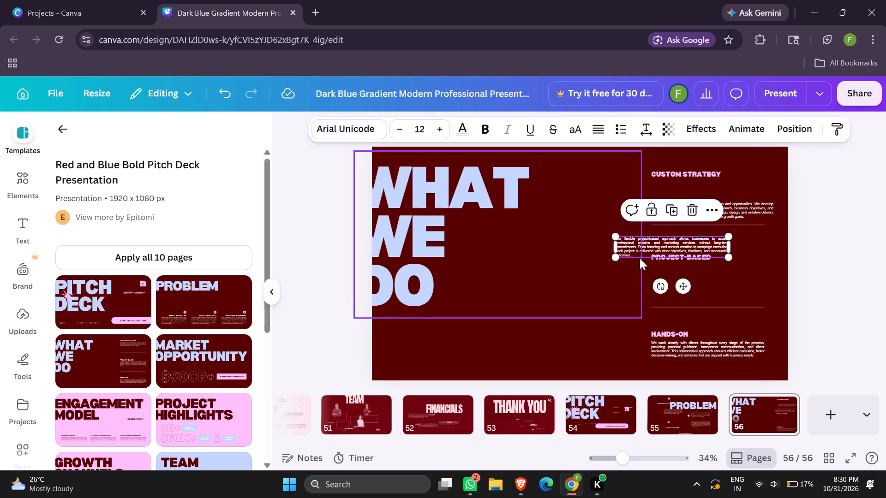
# Move the HANDS-ON title up and left, below the project-based paragraph, and shift the hands-on paragraph left.
pyautogui.moveTo(655, 331); pyautogui.dragTo(647, 281)
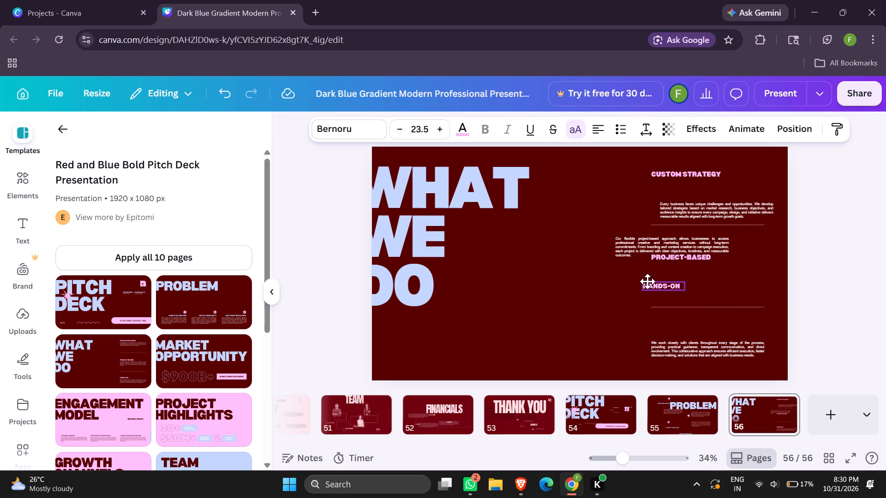
pyautogui.moveTo(647, 281); pyautogui.dragTo(616, 281)
pyautogui.moveTo(675, 354); pyautogui.dragTo(636, 360)
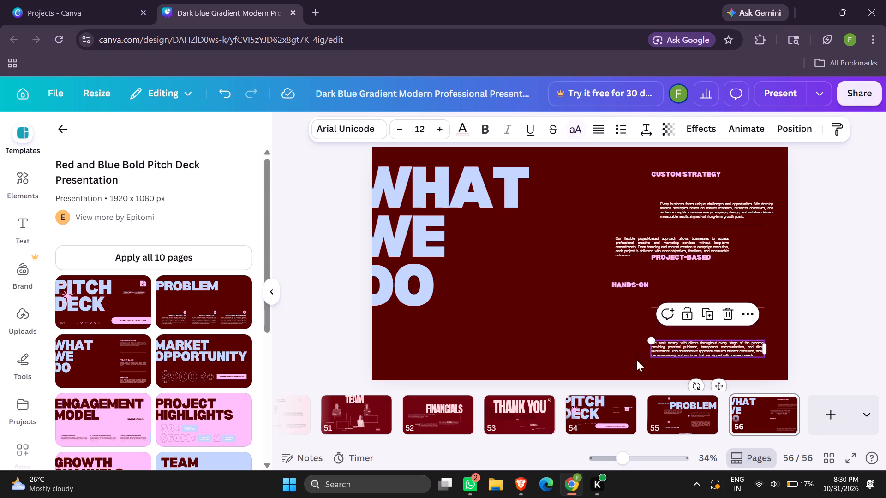
pyautogui.moveTo(636, 360); pyautogui.dragTo(629, 359)
# Move the CUSTOM STRATEGY title left and slightly down.
pyautogui.moveTo(685, 177); pyautogui.dragTo(650, 181)
pyautogui.moveTo(690, 208); pyautogui.dragTo(632, 234)
pyautogui.moveTo(667, 299); pyautogui.dragTo(632, 290)
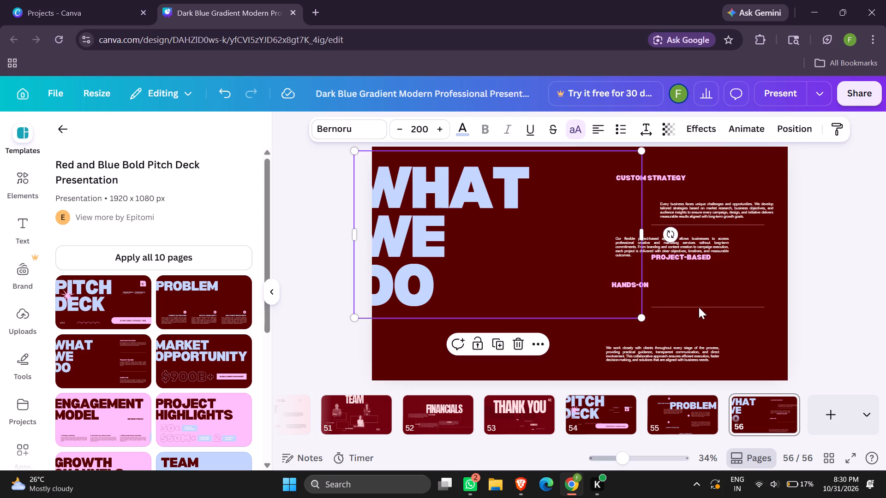
pyautogui.moveTo(720, 335); pyautogui.dragTo(688, 307)
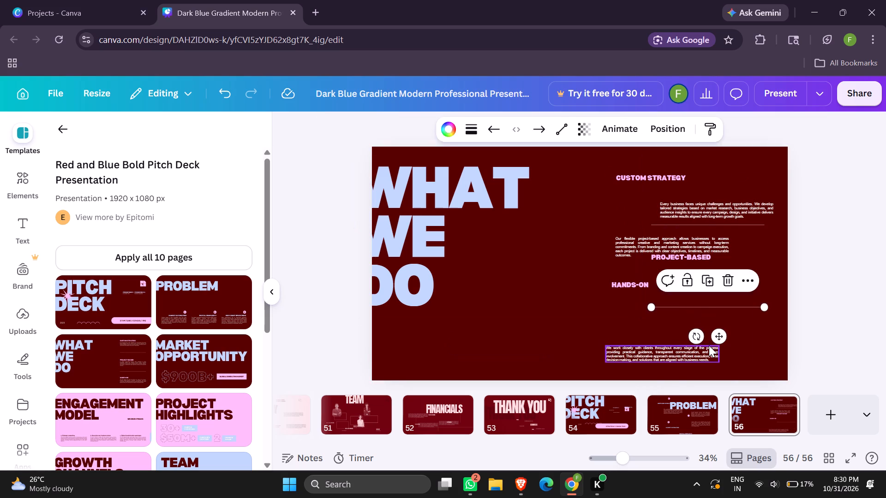
# Move the hands-on paragraph up and left beneath the HANDS-ON title, and the project-based paragraph farther left.
pyautogui.moveTo(709, 345); pyautogui.dragTo(692, 309)
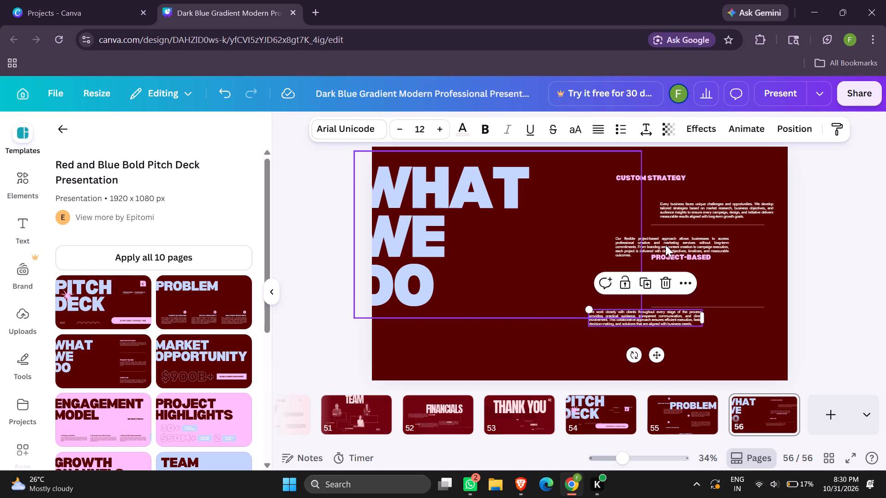
pyautogui.moveTo(665, 245); pyautogui.dragTo(638, 242)
# Shift the custom strategy paragraph left and slightly up, and lower the CUSTOM STRATEGY title onto it.
pyautogui.moveTo(723, 208); pyautogui.dragTo(705, 206)
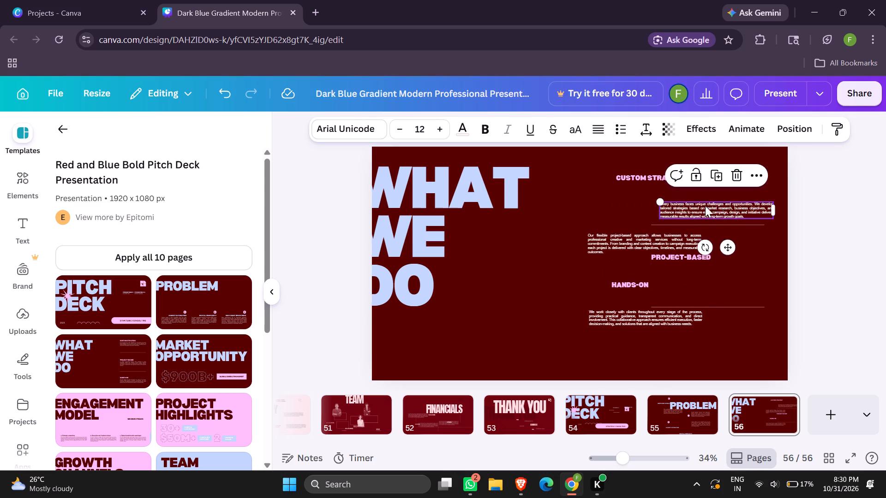
pyautogui.moveTo(705, 206); pyautogui.dragTo(692, 205)
pyautogui.moveTo(630, 177); pyautogui.dragTo(636, 207)
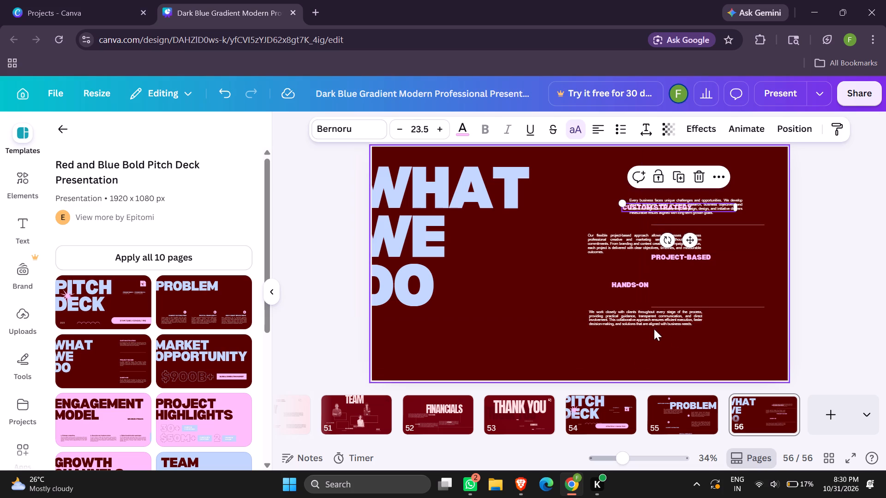
# Move the hands-on paragraph down and right, and the project-based paragraph farther left and slightly up.
pyautogui.moveTo(657, 312); pyautogui.dragTo(674, 333)
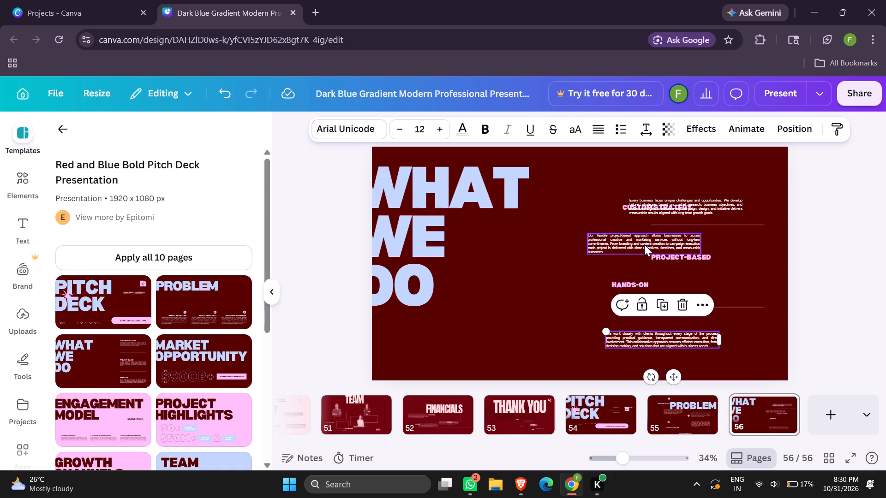
pyautogui.moveTo(644, 244); pyautogui.dragTo(626, 242)
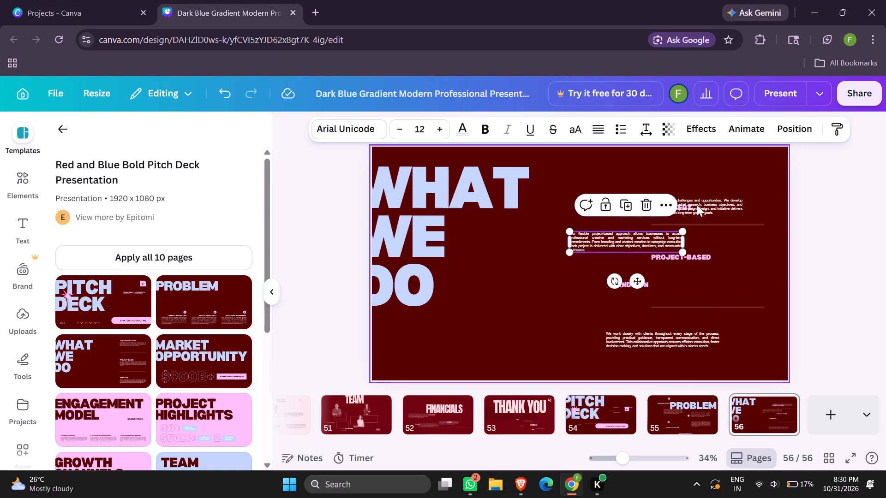
# Move the custom strategy paragraph left and slightly up, and lower the upper divider line to just above the PROJECT-BASED title.
pyautogui.moveTo(697, 205); pyautogui.dragTo(676, 199)
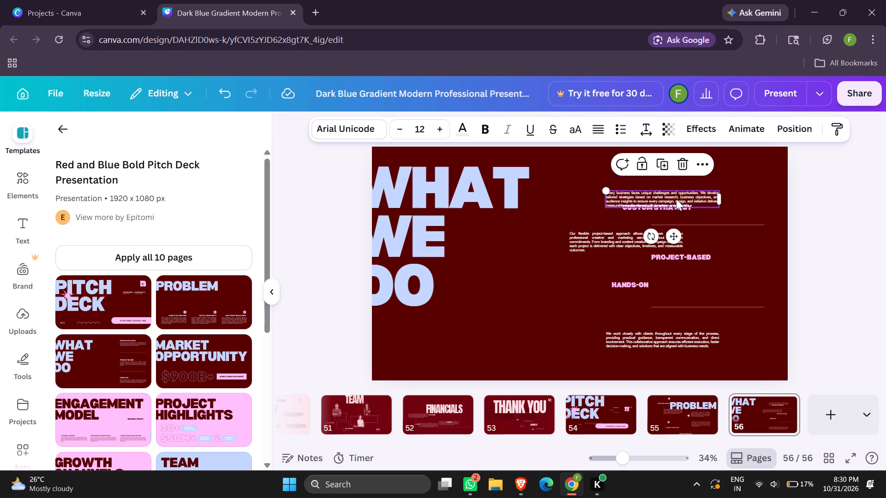
pyautogui.moveTo(709, 225); pyautogui.dragTo(711, 245)
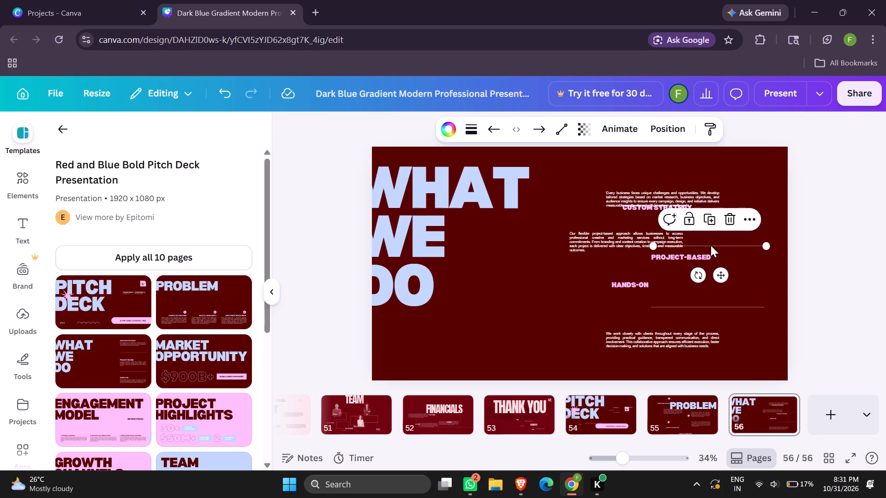
# Shift the custom strategy paragraph farther left and slightly up, and move the CUSTOM STRATEGY title down and right beneath it.
pyautogui.moveTo(768, 330); pyautogui.dragTo(727, 285)
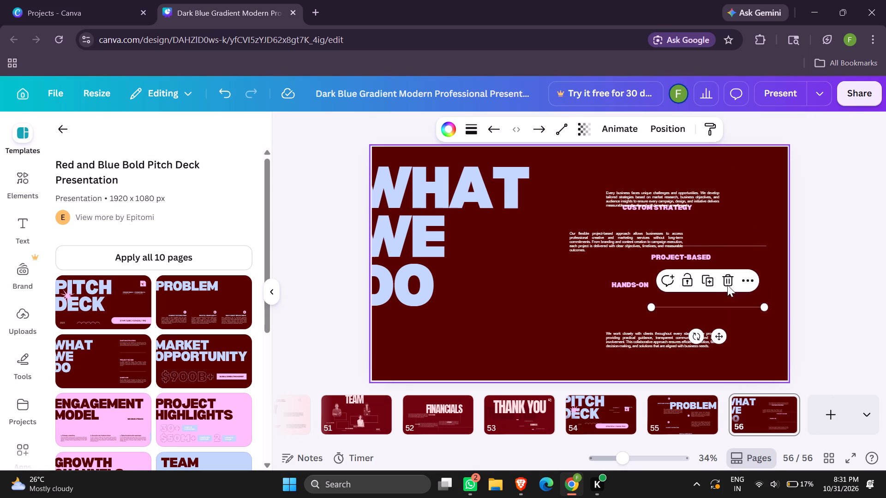
pyautogui.moveTo(666, 200); pyautogui.dragTo(635, 195)
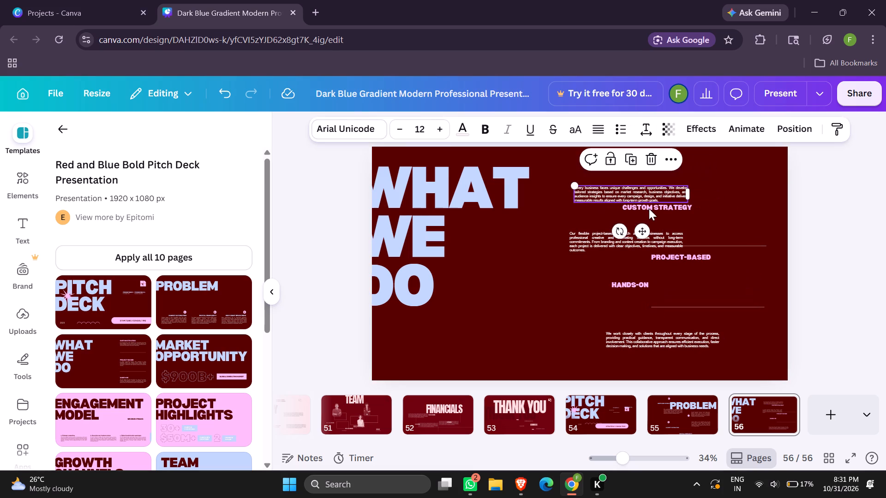
pyautogui.moveTo(649, 209); pyautogui.dragTo(658, 219)
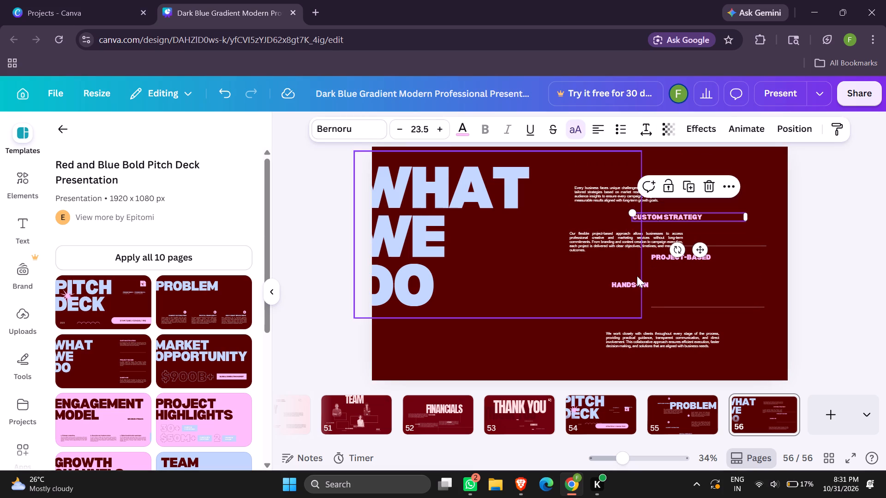
# Raise the WHAT WE DO heading slightly, and move the hands-on paragraph up to just below the lower divider line.
pyautogui.moveTo(637, 276); pyautogui.dragTo(632, 266)
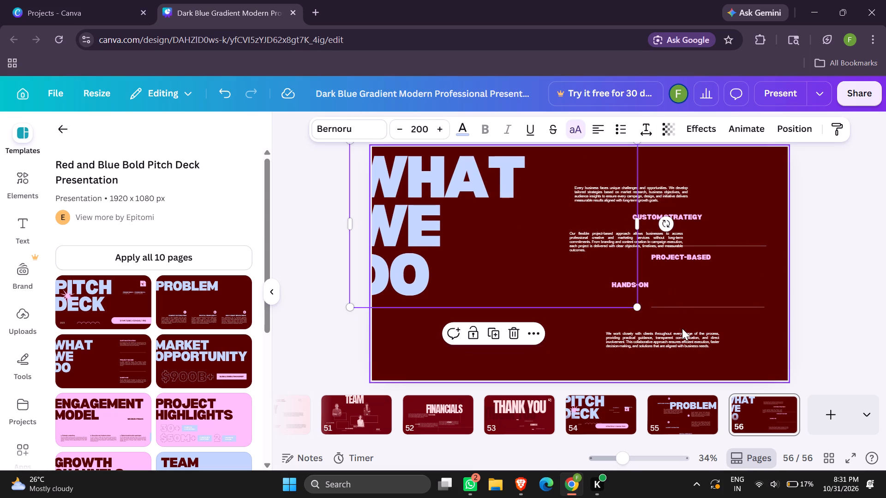
pyautogui.moveTo(682, 337); pyautogui.dragTo(679, 316)
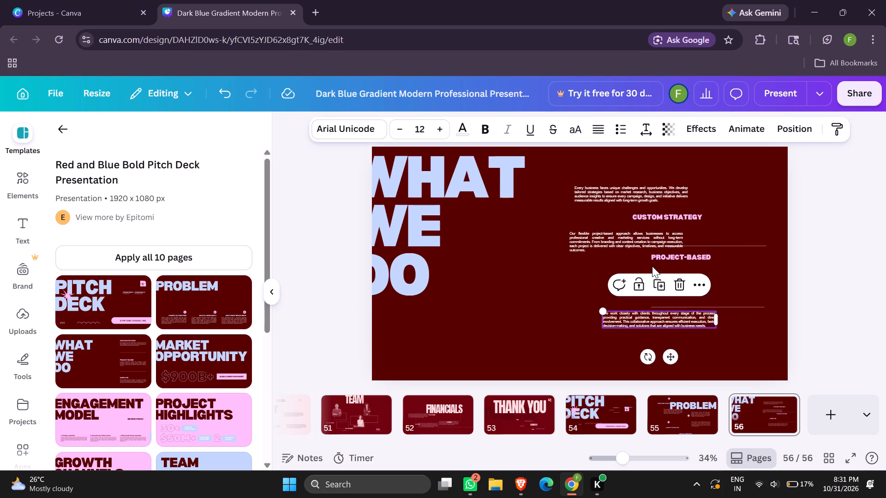
pyautogui.moveTo(652, 266); pyautogui.dragTo(666, 302)
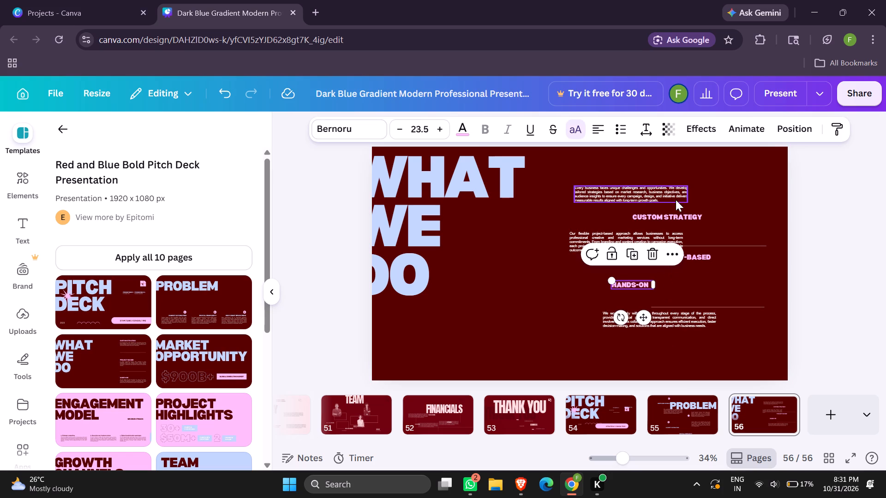
# Move the custom strategy paragraph right and up, and shift the lower divider line right and slightly down.
pyautogui.moveTo(668, 199); pyautogui.dragTo(686, 188)
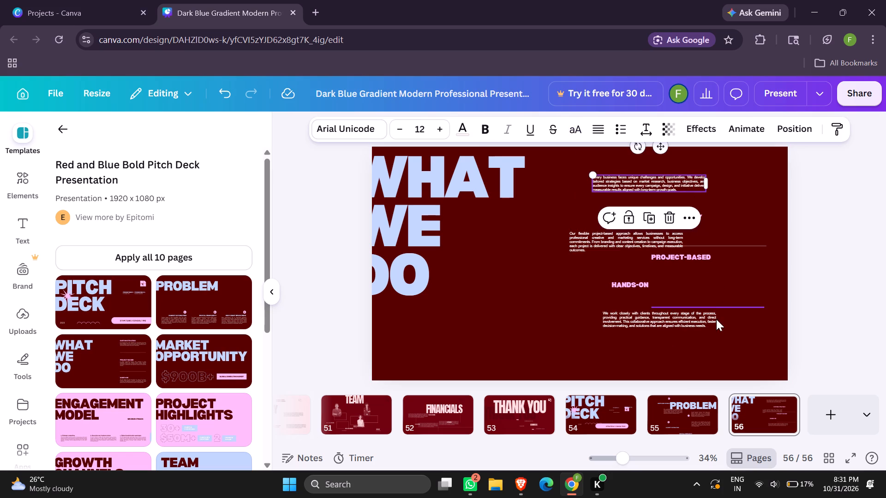
pyautogui.moveTo(687, 309); pyautogui.dragTo(705, 313)
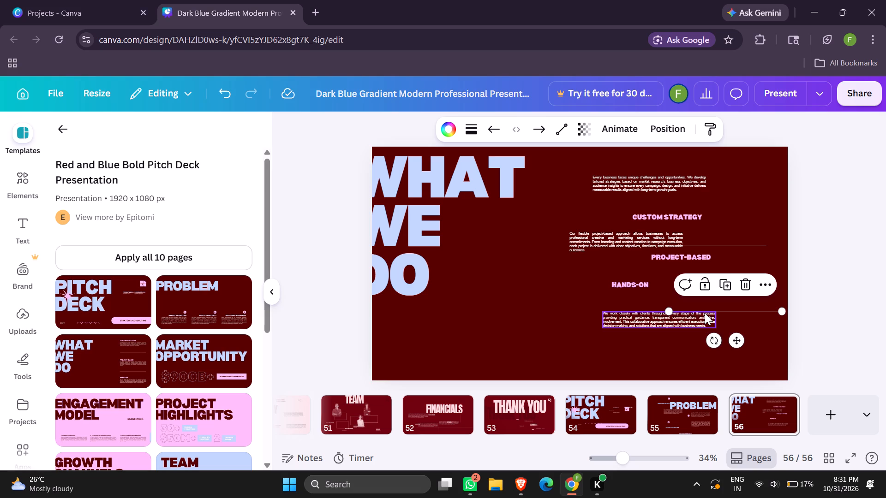
# Move the project-based paragraph left and down, and shift the PROJECT-BASED title to the right.
pyautogui.moveTo(594, 242); pyautogui.dragTo(543, 267)
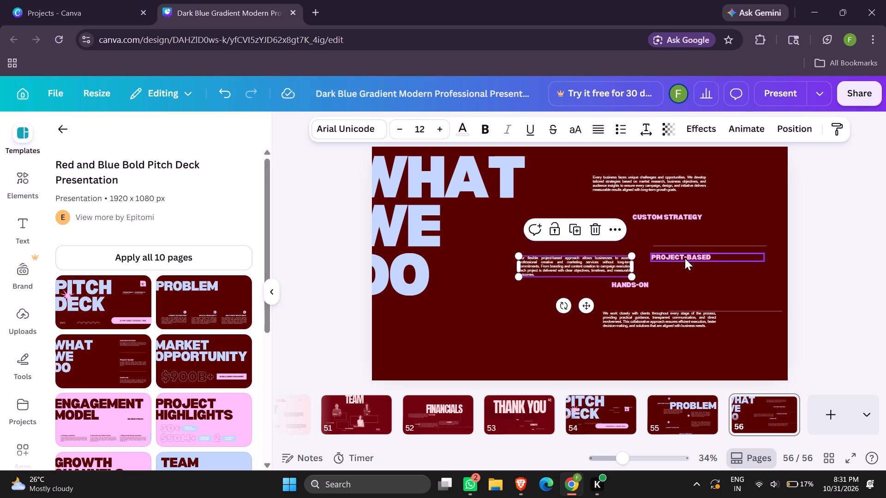
pyautogui.moveTo(685, 258); pyautogui.dragTo(711, 259)
# Move the custom strategy paragraph left and slightly up, closer to the WHAT WE DO heading.
pyautogui.moveTo(662, 178); pyautogui.dragTo(618, 175)
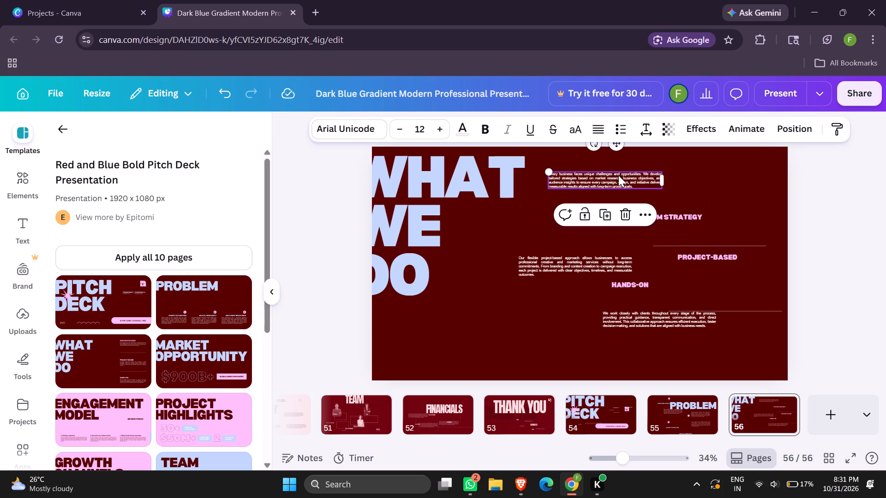
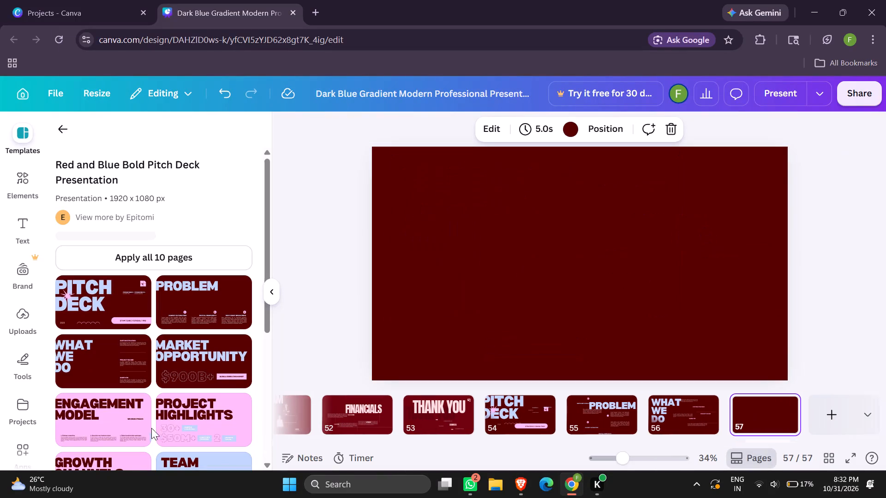
# Apply the MARKET OPPORTUNITY page of the Red and Blue Bold Pitch Deck template to blank page 57.
pyautogui.click(198, 334)
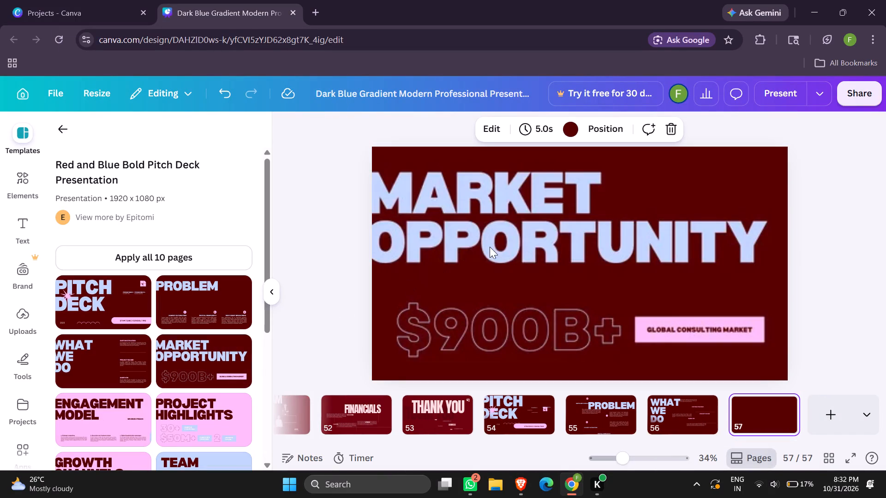
# Shift the MARKET OPPORTUNITY heading right and slightly up, and place the $900B+ figure just below it near the page's left edge.
pyautogui.moveTo(493, 241); pyautogui.dragTo(549, 240)
pyautogui.moveTo(569, 256); pyautogui.dragTo(615, 256)
pyautogui.moveTo(546, 315); pyautogui.dragTo(568, 268)
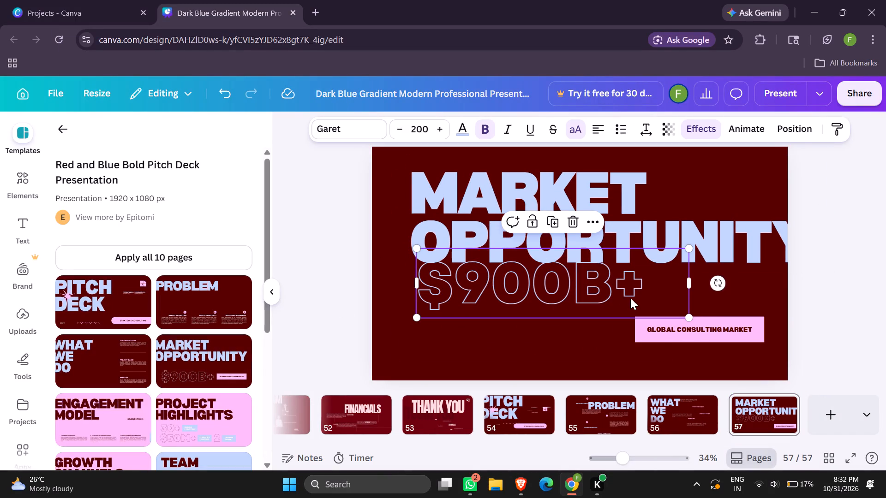
pyautogui.moveTo(630, 298); pyautogui.dragTo(594, 297)
pyautogui.moveTo(581, 280); pyautogui.dragTo(588, 284)
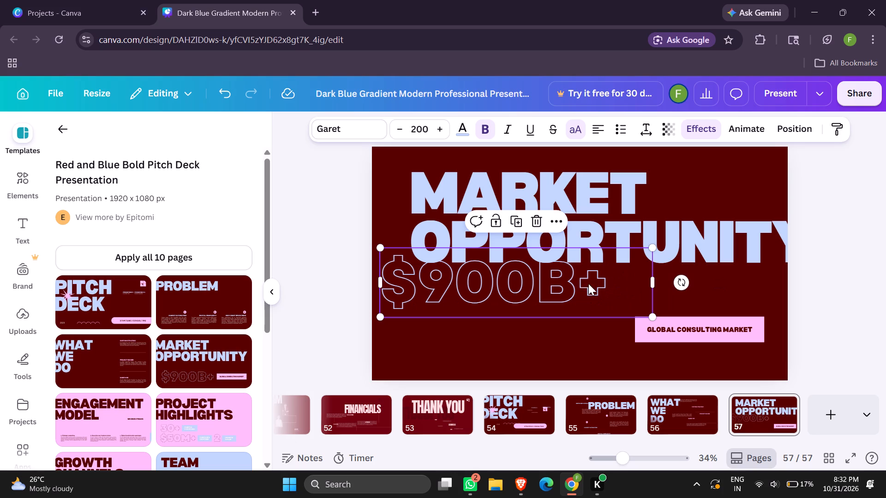
pyautogui.moveTo(588, 284); pyautogui.dragTo(602, 286)
pyautogui.moveTo(568, 193); pyautogui.dragTo(590, 195)
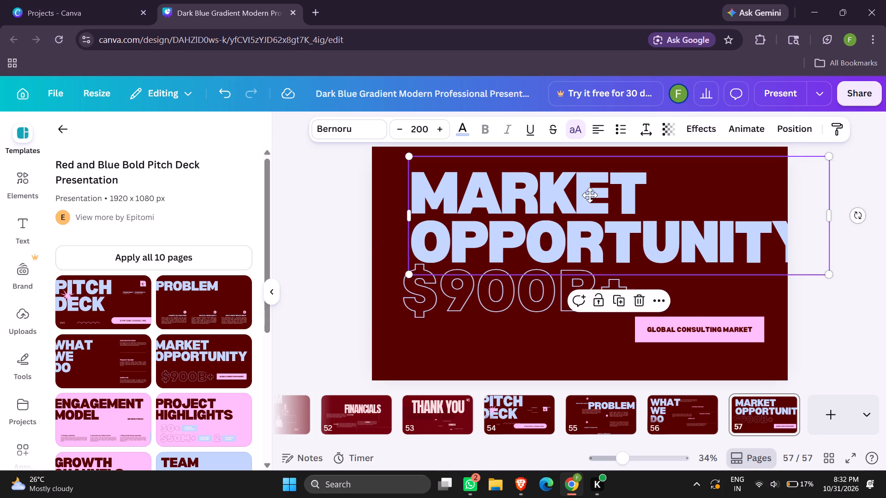
pyautogui.moveTo(590, 195); pyautogui.dragTo(598, 195)
pyautogui.moveTo(673, 288); pyautogui.dragTo(667, 271)
pyautogui.moveTo(611, 198); pyautogui.dragTo(633, 190)
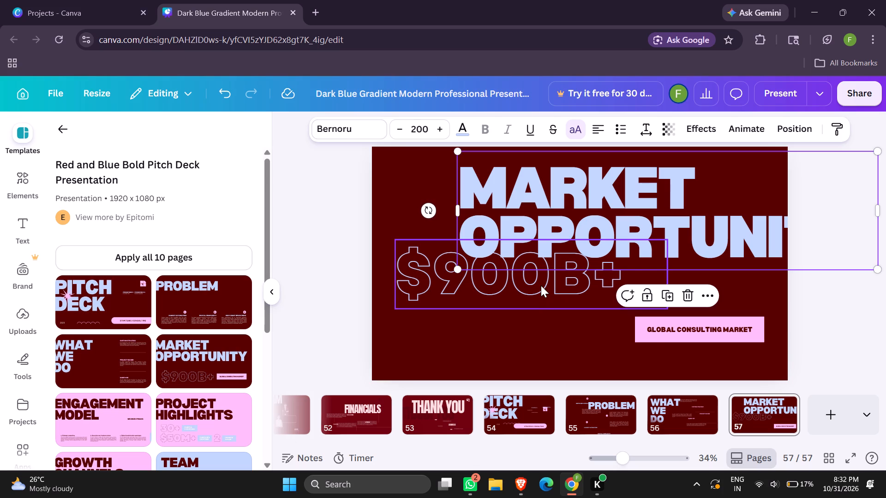
pyautogui.moveTo(541, 285); pyautogui.dragTo(529, 320)
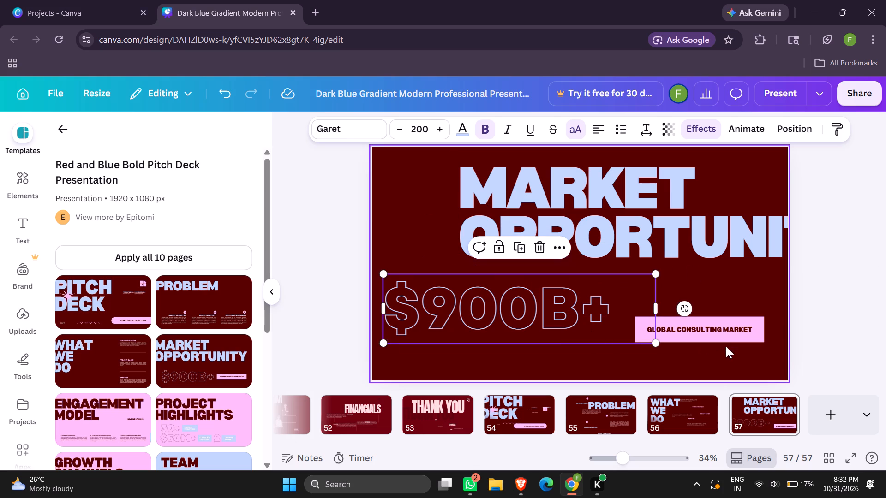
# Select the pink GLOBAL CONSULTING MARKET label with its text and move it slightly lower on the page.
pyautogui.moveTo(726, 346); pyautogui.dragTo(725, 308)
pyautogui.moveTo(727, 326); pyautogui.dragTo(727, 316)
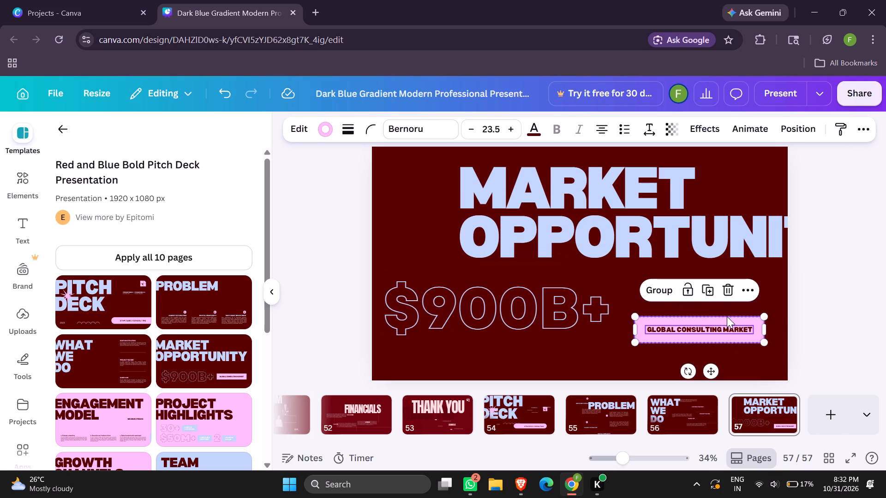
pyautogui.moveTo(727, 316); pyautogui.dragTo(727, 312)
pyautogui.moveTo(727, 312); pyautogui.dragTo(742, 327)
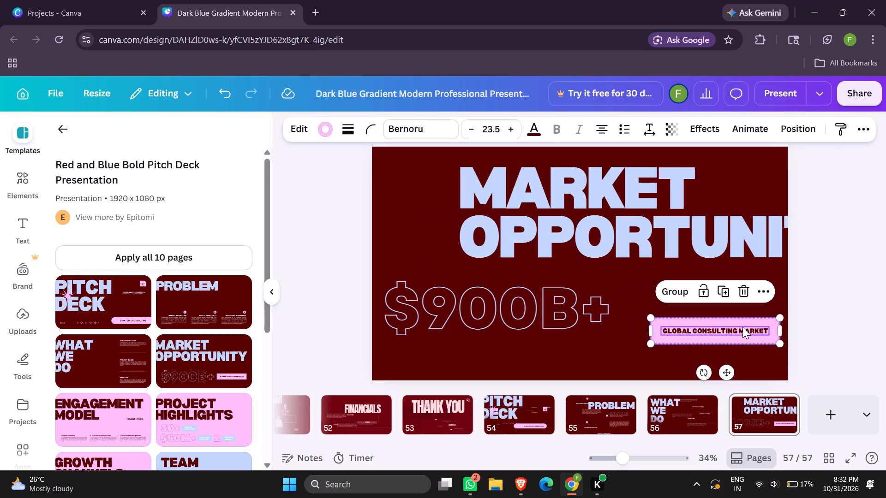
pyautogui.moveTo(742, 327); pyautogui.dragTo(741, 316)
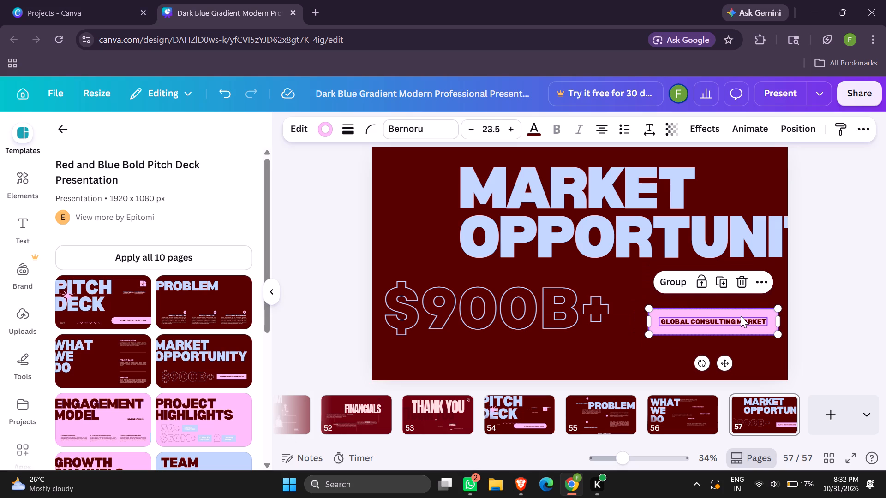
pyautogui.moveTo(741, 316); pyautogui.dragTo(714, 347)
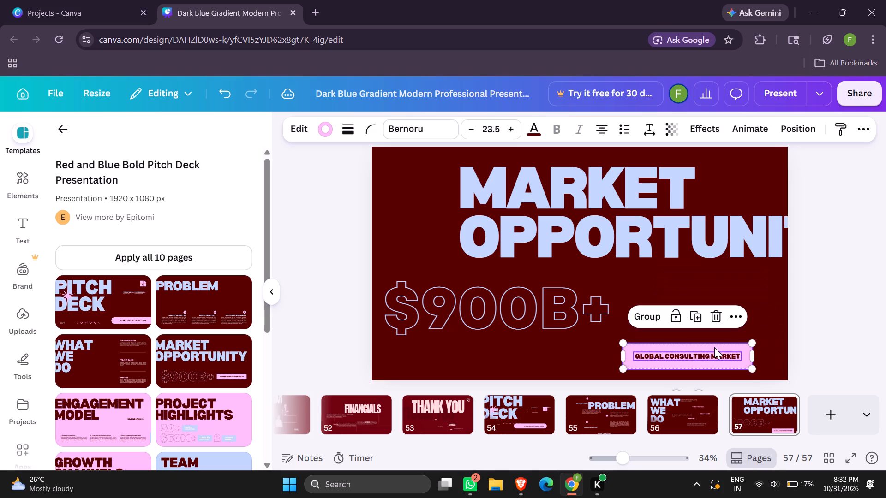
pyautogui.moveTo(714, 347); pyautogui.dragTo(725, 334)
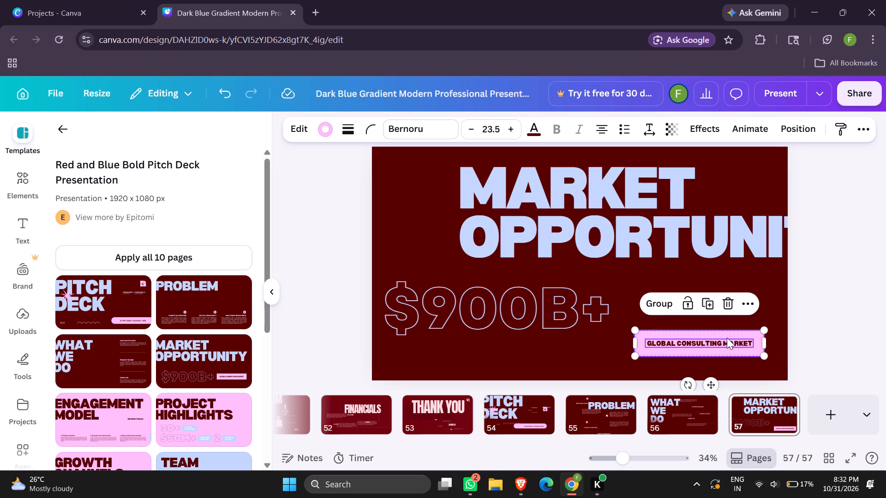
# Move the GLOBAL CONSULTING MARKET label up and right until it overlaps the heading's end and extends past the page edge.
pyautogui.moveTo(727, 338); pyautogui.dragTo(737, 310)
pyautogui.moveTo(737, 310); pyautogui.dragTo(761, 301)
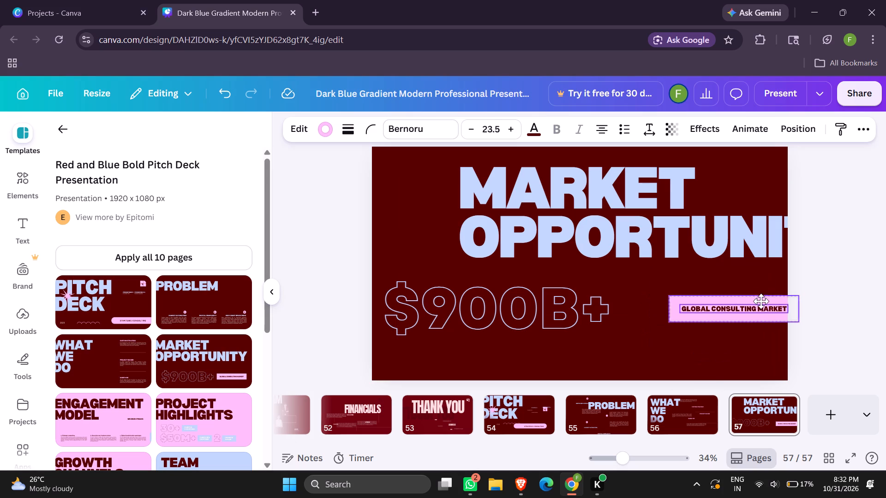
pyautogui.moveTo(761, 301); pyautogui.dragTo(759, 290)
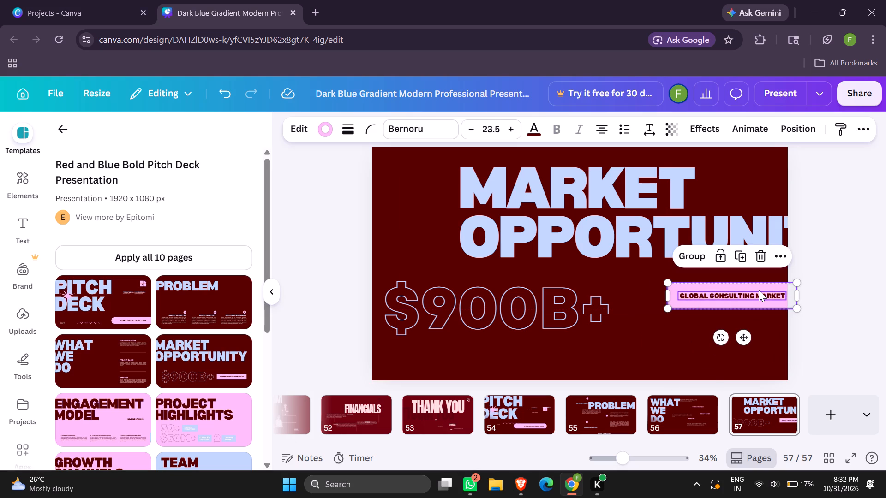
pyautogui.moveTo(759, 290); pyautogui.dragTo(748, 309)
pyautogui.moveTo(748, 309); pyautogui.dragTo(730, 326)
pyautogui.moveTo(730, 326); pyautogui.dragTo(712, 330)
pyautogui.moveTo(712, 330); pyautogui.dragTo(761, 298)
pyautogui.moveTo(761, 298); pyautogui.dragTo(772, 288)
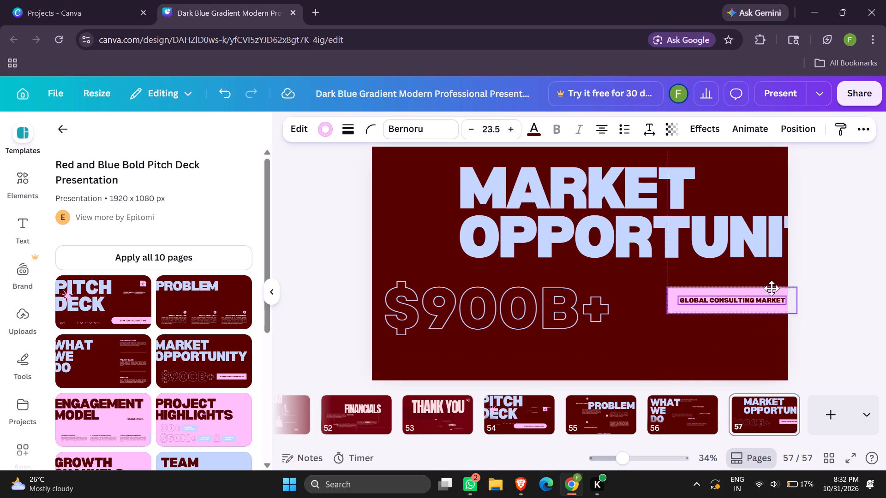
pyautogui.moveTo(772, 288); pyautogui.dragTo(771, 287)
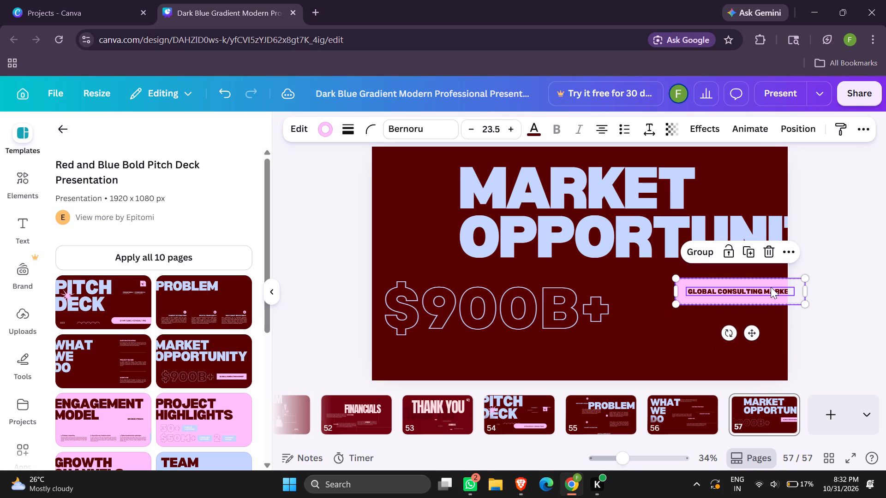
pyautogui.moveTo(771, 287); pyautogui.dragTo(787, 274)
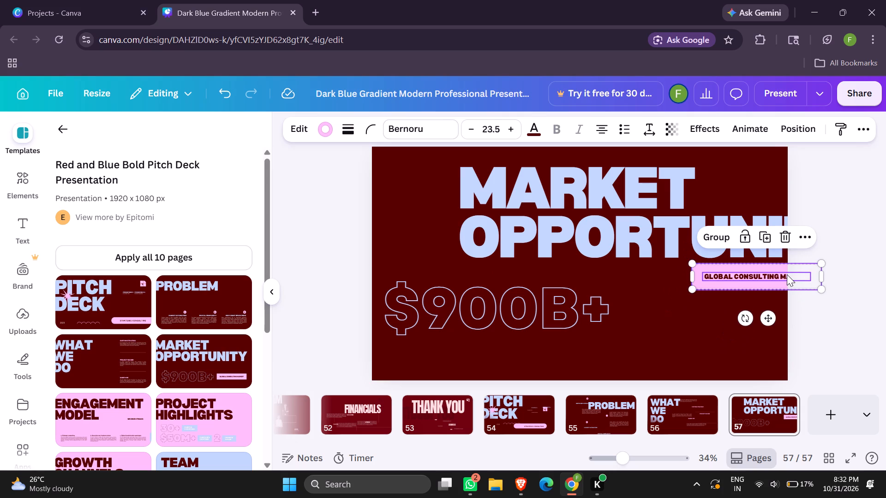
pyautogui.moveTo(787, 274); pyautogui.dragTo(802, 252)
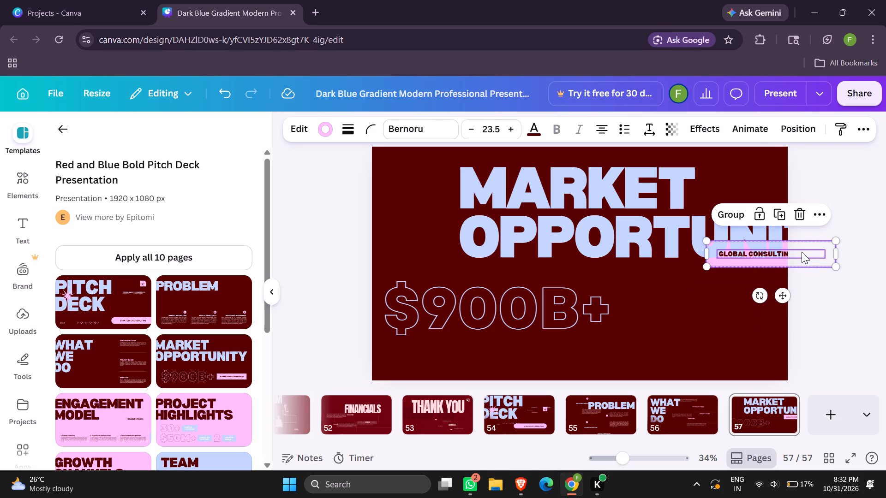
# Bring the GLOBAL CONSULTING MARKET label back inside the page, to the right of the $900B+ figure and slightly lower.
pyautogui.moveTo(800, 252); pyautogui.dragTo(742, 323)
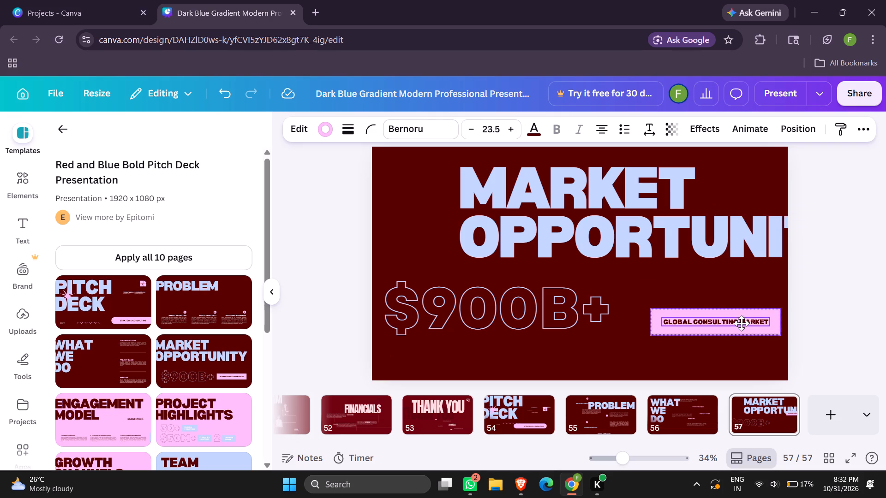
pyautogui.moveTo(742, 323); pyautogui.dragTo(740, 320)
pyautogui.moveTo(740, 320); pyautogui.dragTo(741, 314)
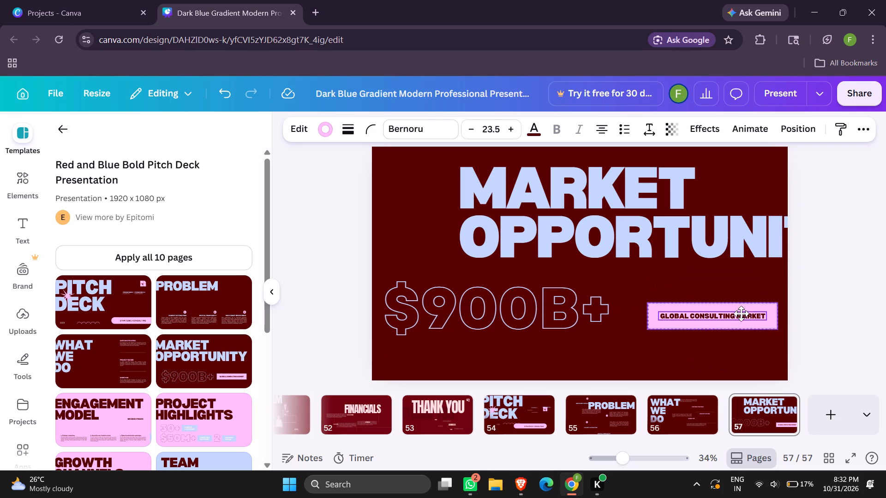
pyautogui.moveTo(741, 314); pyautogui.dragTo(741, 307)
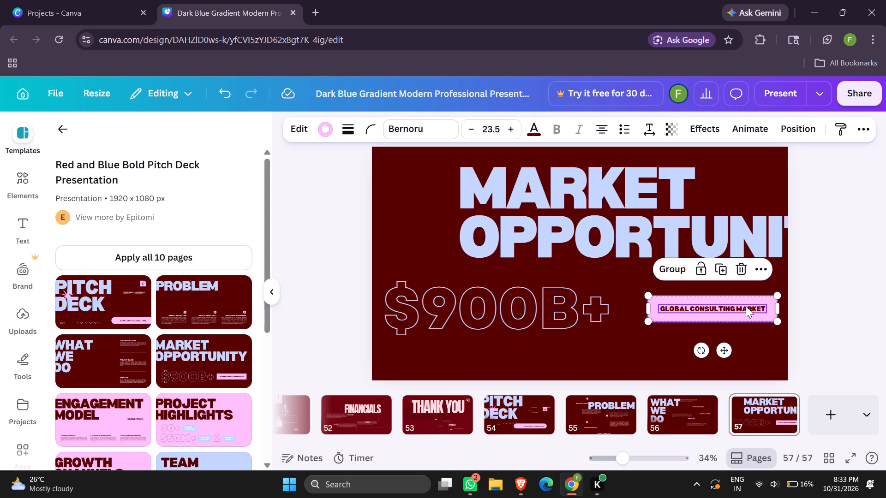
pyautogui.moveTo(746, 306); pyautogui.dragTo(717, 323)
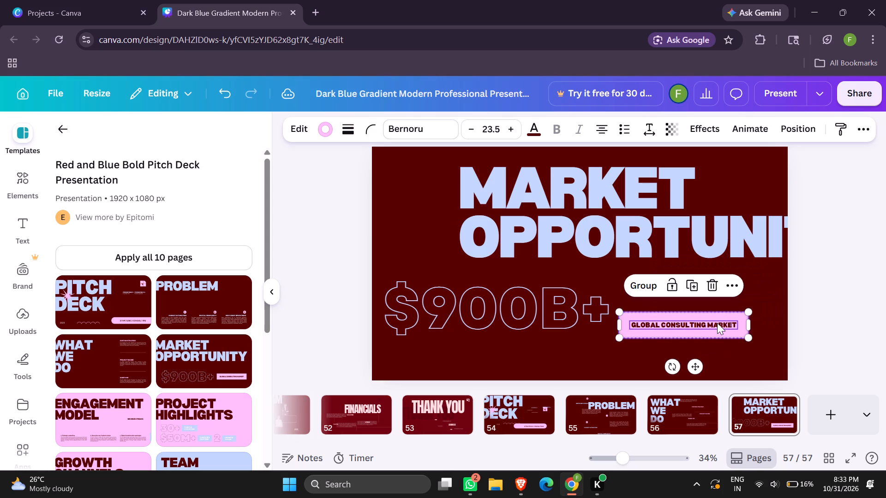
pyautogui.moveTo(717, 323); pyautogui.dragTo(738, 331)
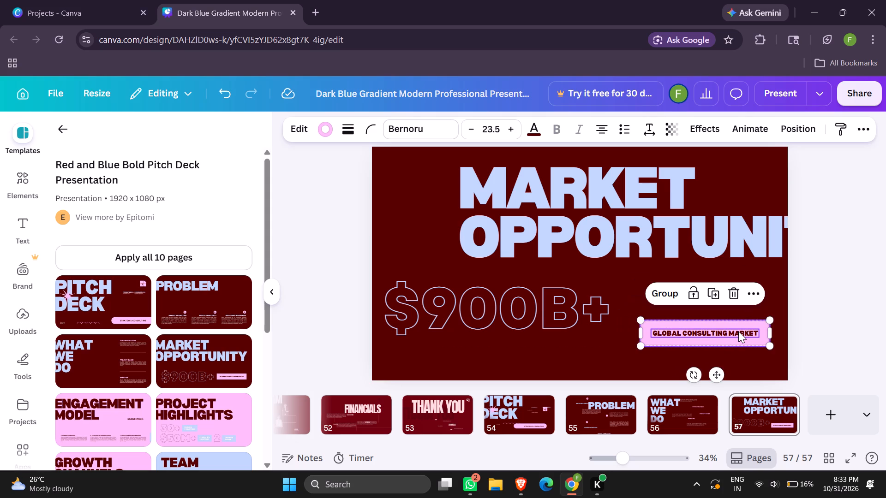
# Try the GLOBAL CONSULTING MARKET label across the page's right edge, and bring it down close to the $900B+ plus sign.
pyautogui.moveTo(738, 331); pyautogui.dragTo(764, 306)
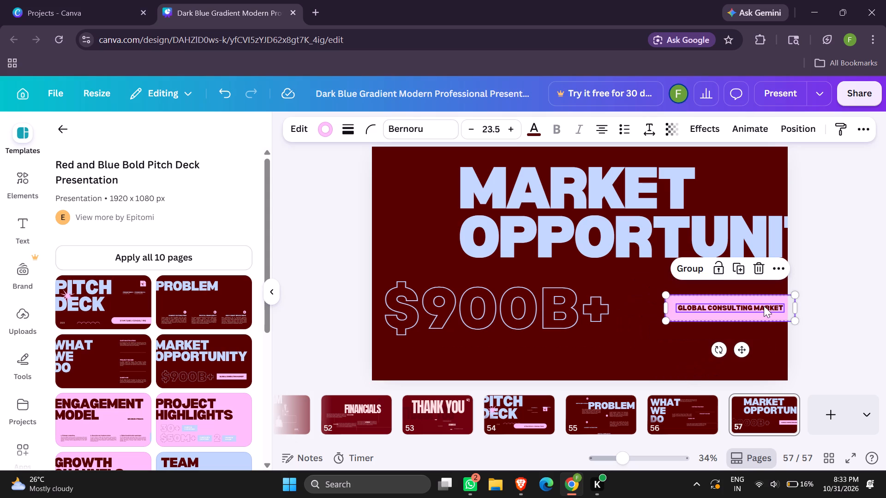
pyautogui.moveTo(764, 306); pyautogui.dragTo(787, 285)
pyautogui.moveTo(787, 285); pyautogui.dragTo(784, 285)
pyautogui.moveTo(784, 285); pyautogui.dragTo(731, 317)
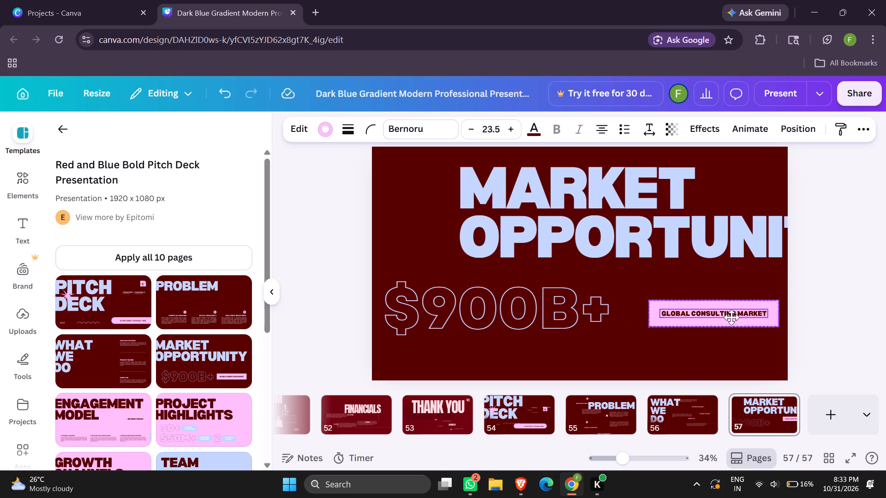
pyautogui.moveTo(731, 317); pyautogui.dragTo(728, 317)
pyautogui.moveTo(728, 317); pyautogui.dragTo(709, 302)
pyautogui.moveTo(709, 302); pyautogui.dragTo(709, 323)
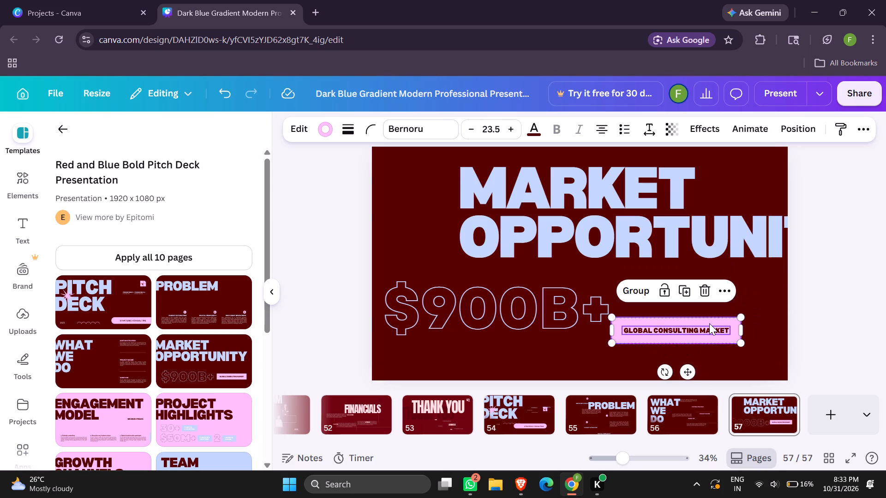
# Place the GLOBAL CONSULTING MARKET label against the page's right edge, lower than the $900B+ figure.
pyautogui.moveTo(709, 323); pyautogui.dragTo(731, 325)
pyautogui.moveTo(729, 329); pyautogui.dragTo(760, 333)
pyautogui.moveTo(760, 333); pyautogui.dragTo(744, 301)
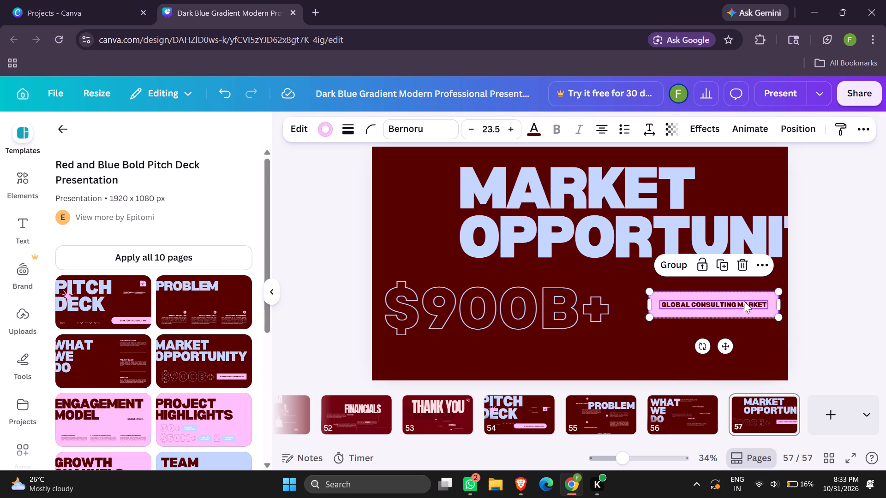
pyautogui.moveTo(744, 301); pyautogui.dragTo(712, 301)
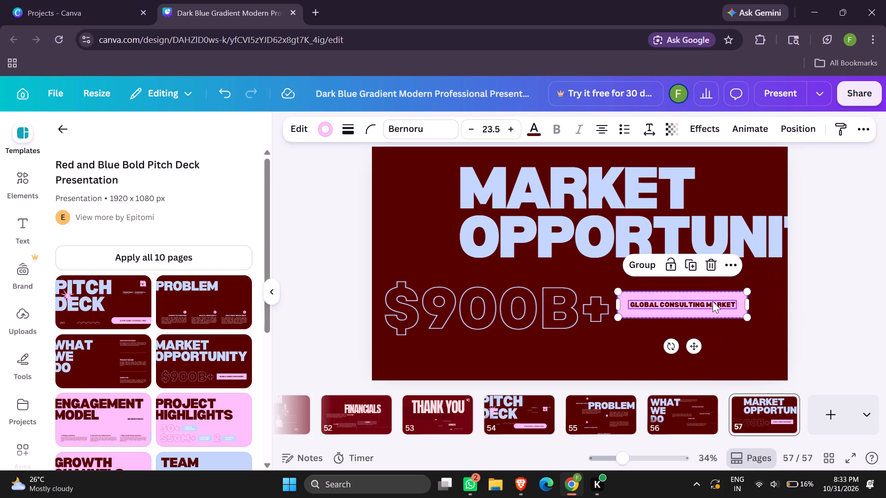
pyautogui.moveTo(712, 301); pyautogui.dragTo(699, 339)
pyautogui.moveTo(699, 339); pyautogui.dragTo(736, 332)
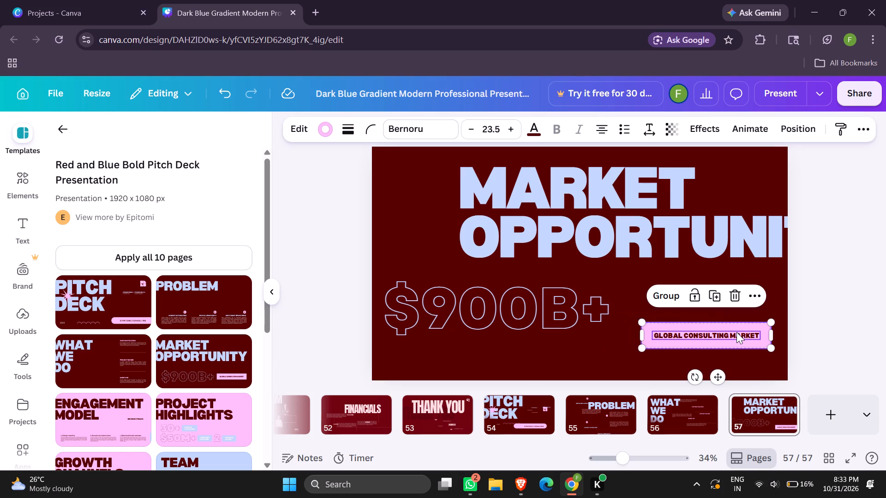
pyautogui.moveTo(736, 332); pyautogui.dragTo(754, 348)
# Move the $900B+ figure right so it sits beneath the start of the MARKET OPPORTUNITY heading.
pyautogui.moveTo(570, 314); pyautogui.dragTo(588, 313)
pyautogui.moveTo(588, 313); pyautogui.dragTo(629, 315)
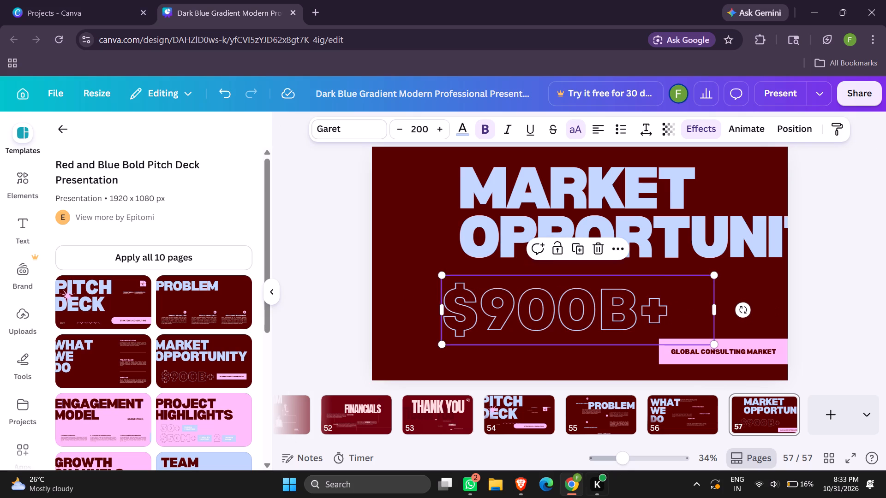
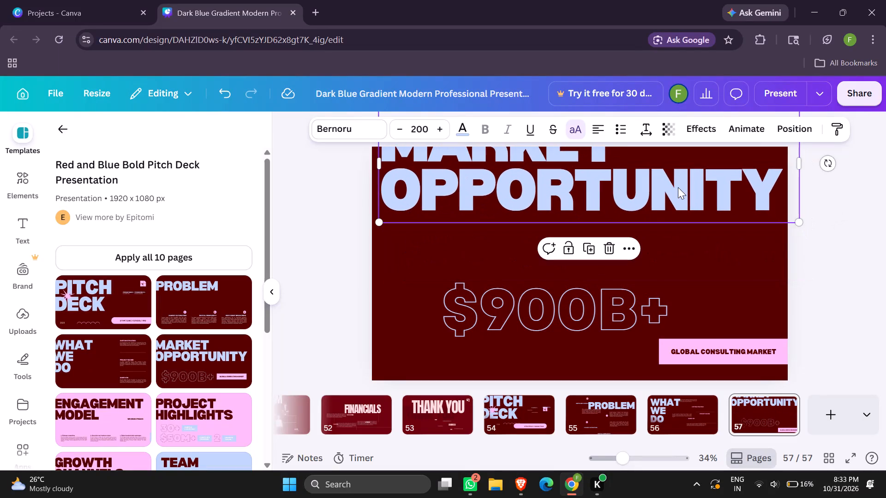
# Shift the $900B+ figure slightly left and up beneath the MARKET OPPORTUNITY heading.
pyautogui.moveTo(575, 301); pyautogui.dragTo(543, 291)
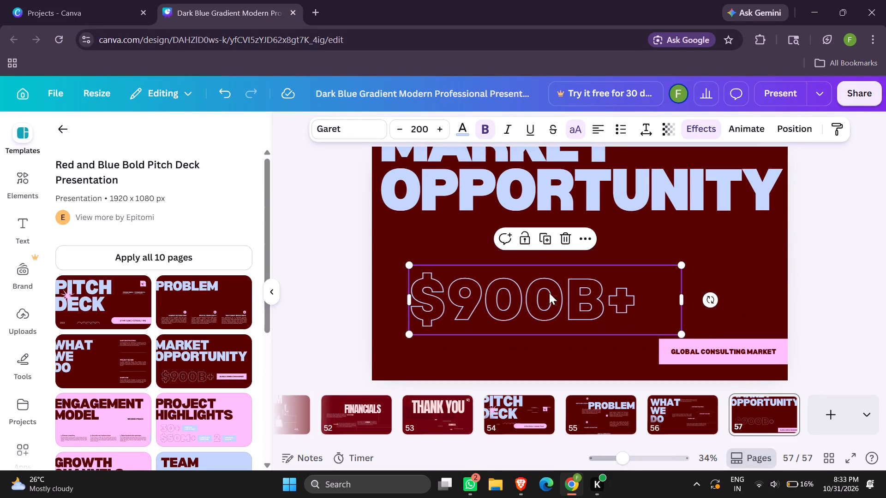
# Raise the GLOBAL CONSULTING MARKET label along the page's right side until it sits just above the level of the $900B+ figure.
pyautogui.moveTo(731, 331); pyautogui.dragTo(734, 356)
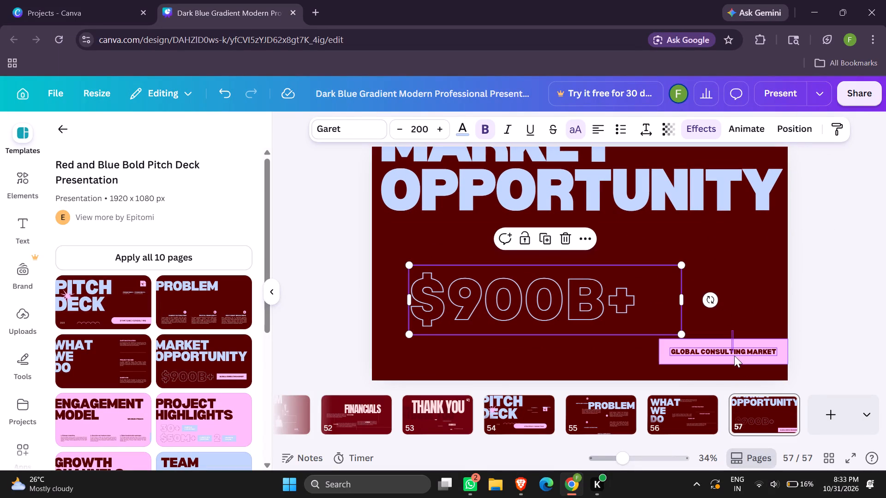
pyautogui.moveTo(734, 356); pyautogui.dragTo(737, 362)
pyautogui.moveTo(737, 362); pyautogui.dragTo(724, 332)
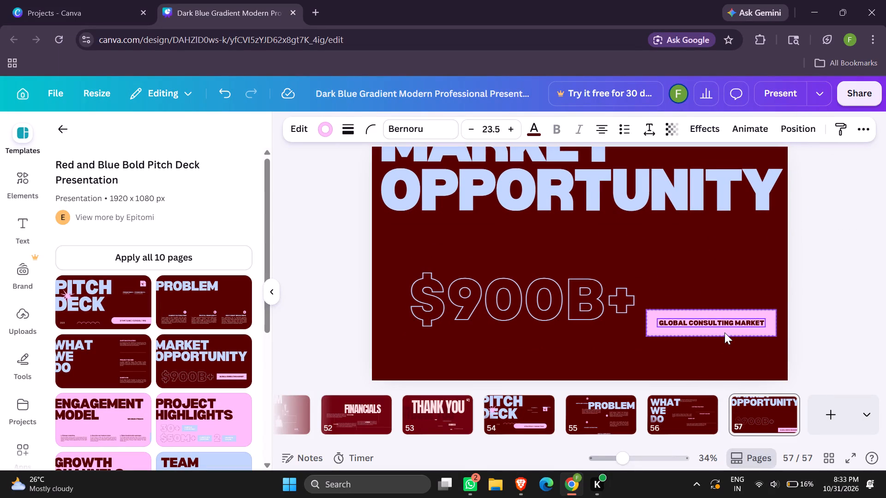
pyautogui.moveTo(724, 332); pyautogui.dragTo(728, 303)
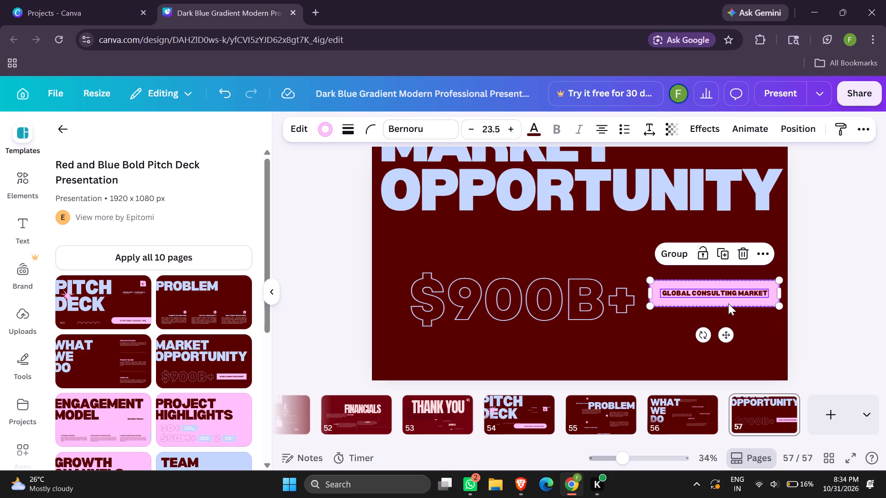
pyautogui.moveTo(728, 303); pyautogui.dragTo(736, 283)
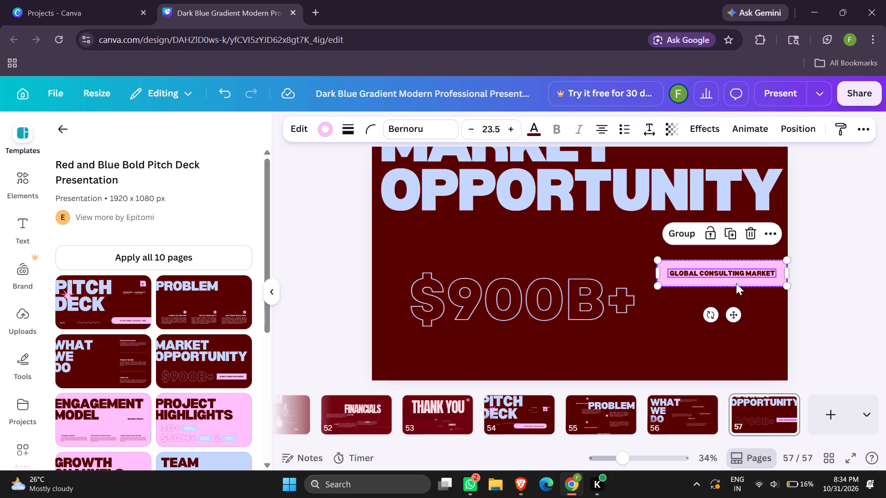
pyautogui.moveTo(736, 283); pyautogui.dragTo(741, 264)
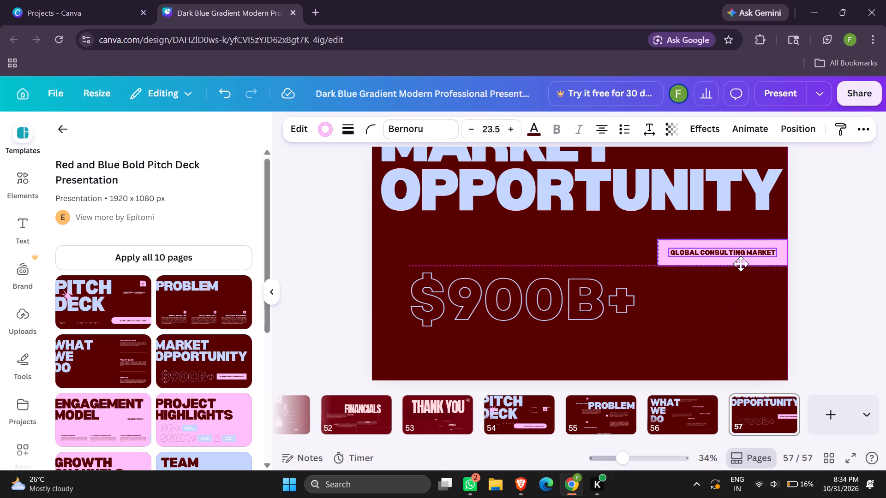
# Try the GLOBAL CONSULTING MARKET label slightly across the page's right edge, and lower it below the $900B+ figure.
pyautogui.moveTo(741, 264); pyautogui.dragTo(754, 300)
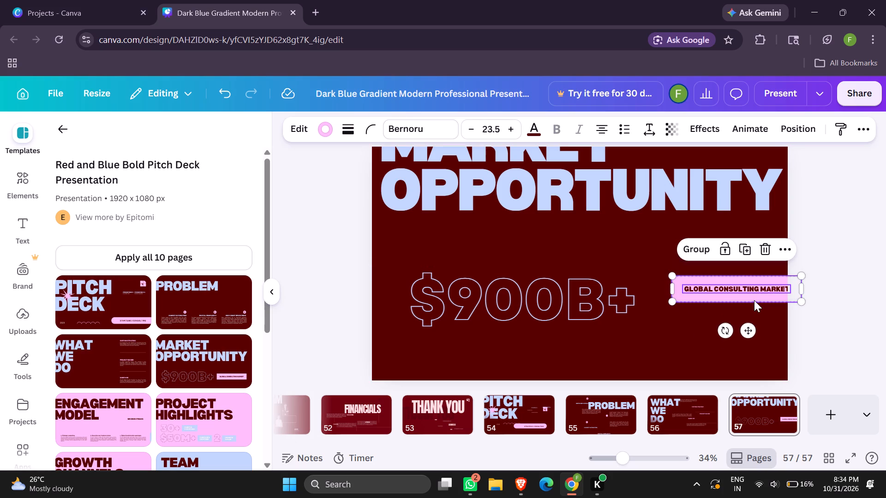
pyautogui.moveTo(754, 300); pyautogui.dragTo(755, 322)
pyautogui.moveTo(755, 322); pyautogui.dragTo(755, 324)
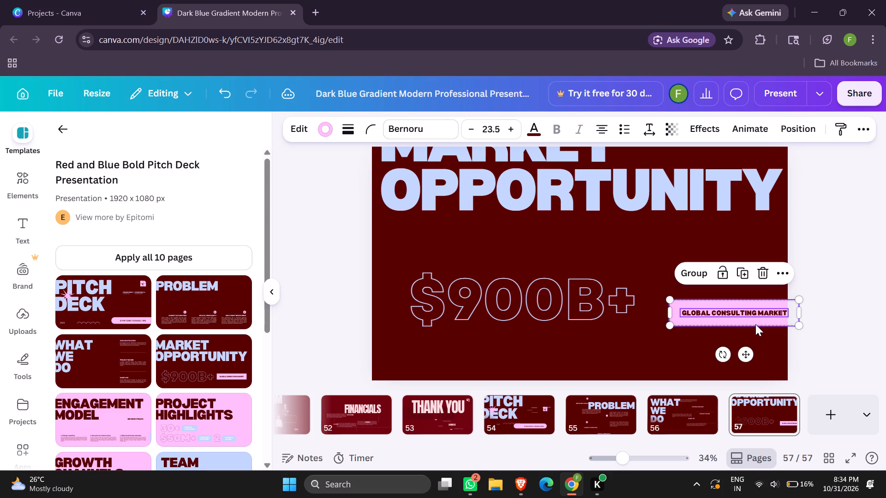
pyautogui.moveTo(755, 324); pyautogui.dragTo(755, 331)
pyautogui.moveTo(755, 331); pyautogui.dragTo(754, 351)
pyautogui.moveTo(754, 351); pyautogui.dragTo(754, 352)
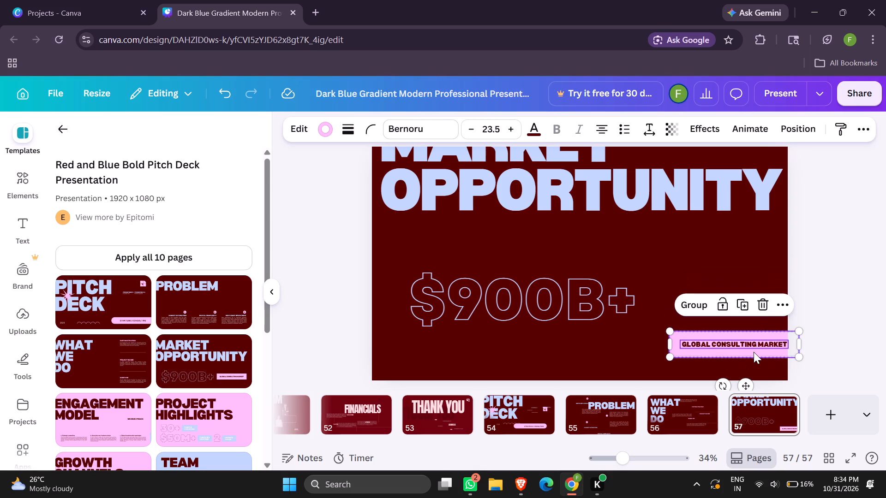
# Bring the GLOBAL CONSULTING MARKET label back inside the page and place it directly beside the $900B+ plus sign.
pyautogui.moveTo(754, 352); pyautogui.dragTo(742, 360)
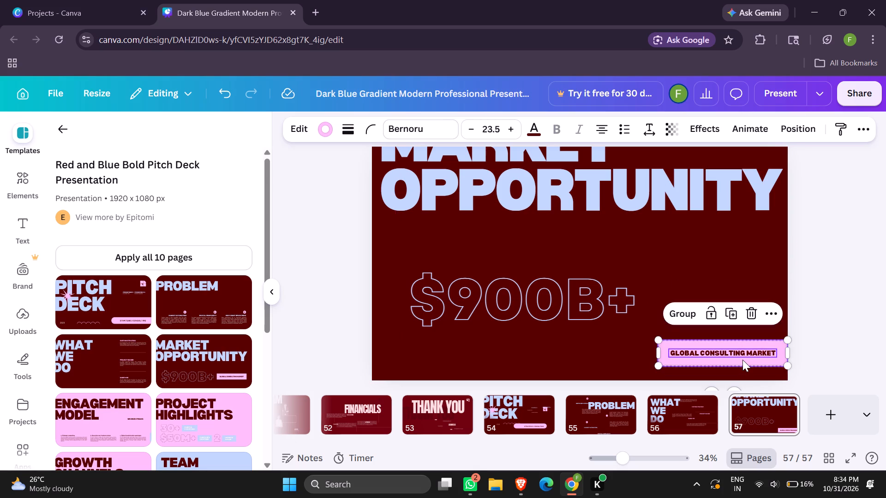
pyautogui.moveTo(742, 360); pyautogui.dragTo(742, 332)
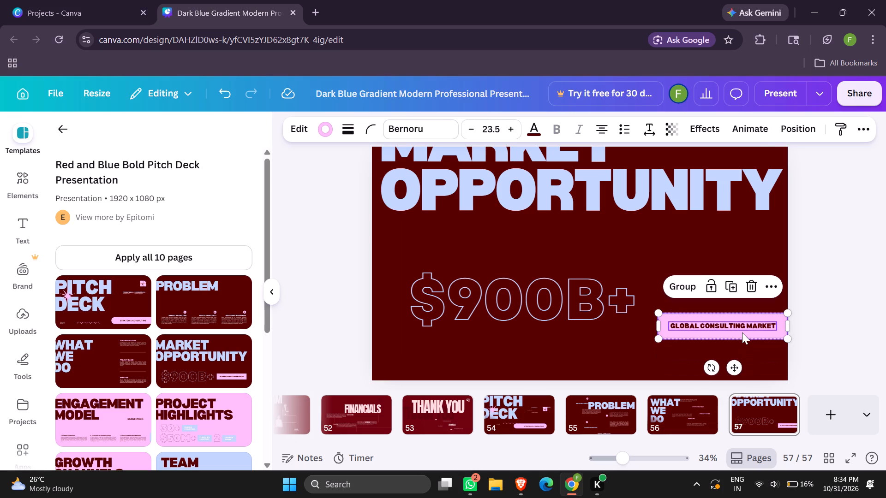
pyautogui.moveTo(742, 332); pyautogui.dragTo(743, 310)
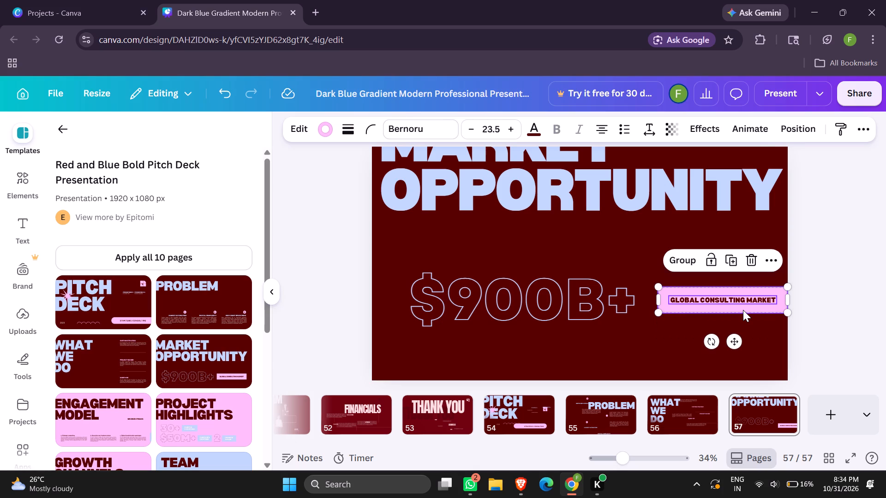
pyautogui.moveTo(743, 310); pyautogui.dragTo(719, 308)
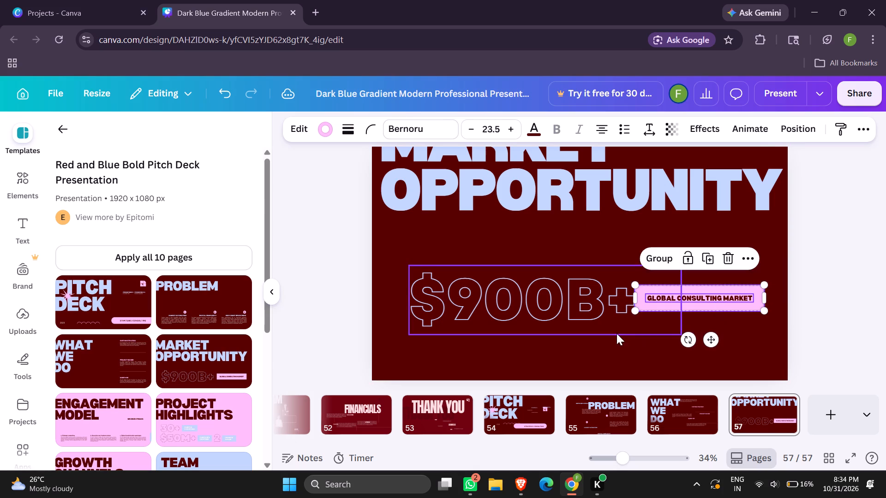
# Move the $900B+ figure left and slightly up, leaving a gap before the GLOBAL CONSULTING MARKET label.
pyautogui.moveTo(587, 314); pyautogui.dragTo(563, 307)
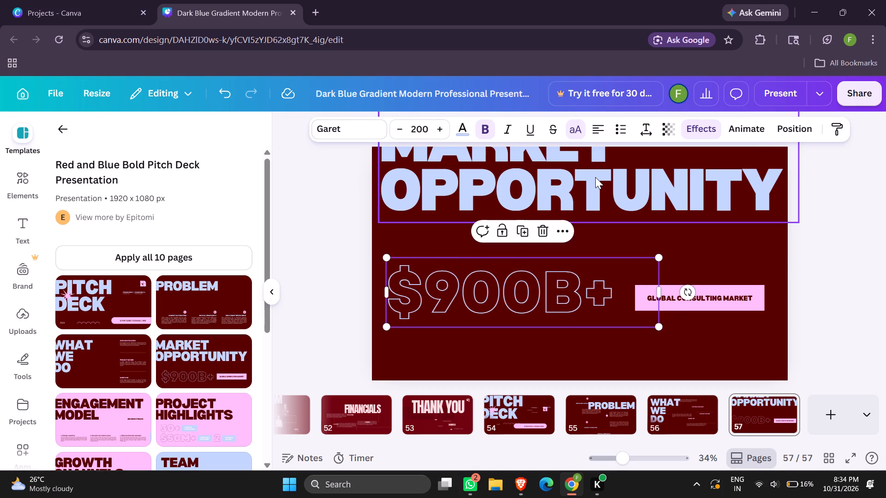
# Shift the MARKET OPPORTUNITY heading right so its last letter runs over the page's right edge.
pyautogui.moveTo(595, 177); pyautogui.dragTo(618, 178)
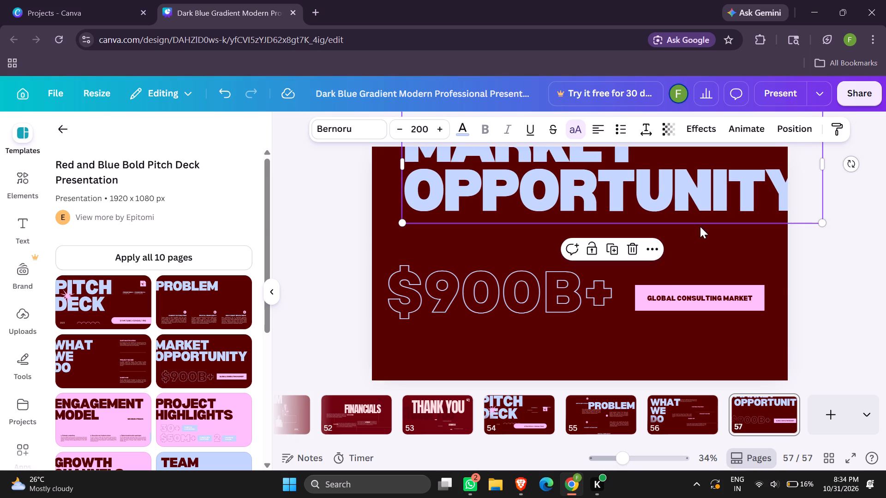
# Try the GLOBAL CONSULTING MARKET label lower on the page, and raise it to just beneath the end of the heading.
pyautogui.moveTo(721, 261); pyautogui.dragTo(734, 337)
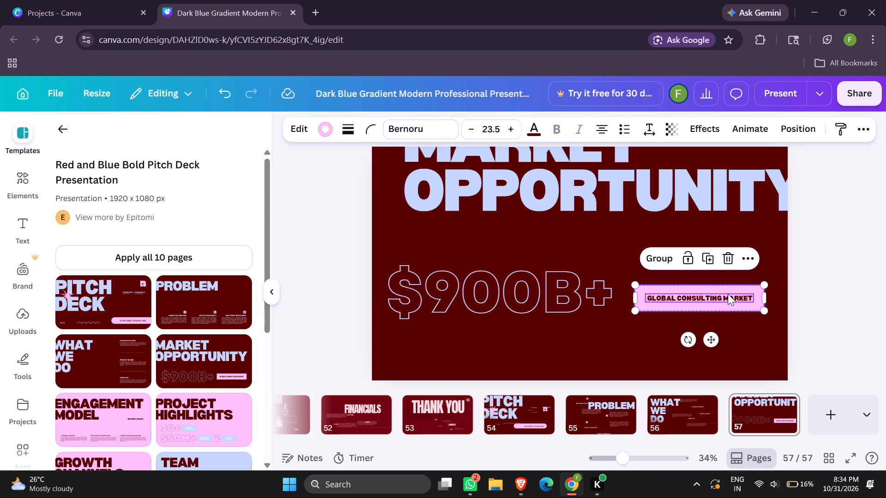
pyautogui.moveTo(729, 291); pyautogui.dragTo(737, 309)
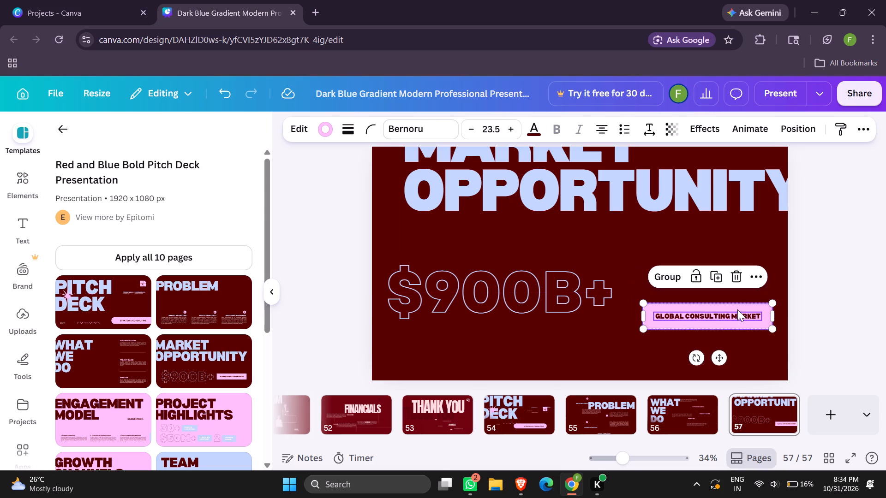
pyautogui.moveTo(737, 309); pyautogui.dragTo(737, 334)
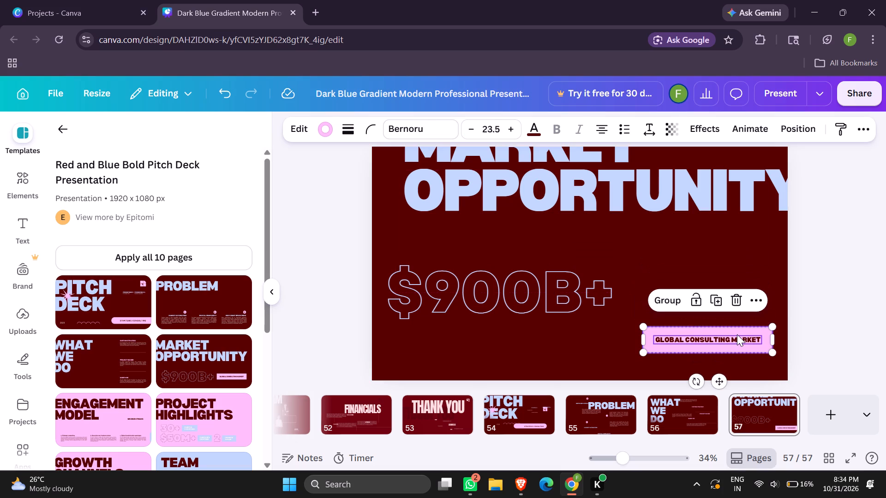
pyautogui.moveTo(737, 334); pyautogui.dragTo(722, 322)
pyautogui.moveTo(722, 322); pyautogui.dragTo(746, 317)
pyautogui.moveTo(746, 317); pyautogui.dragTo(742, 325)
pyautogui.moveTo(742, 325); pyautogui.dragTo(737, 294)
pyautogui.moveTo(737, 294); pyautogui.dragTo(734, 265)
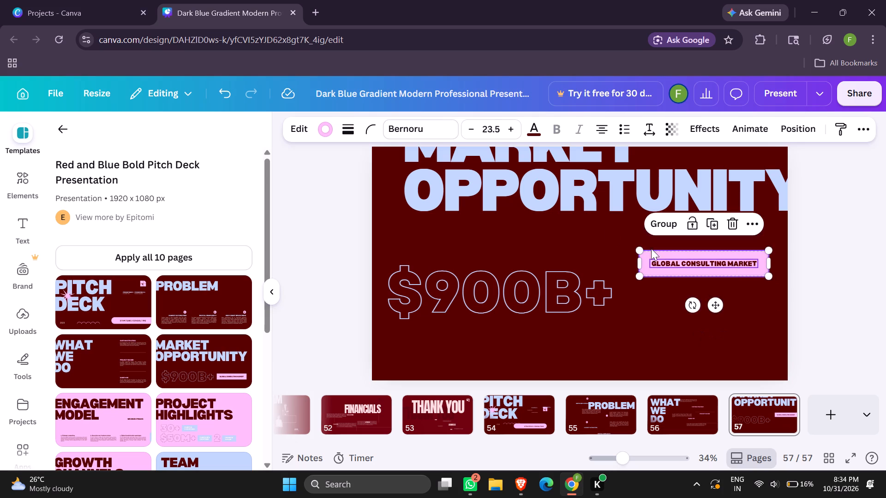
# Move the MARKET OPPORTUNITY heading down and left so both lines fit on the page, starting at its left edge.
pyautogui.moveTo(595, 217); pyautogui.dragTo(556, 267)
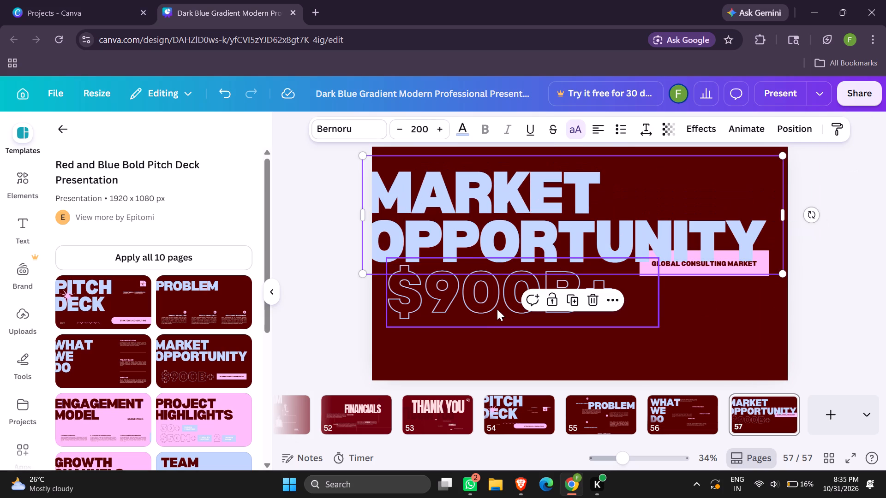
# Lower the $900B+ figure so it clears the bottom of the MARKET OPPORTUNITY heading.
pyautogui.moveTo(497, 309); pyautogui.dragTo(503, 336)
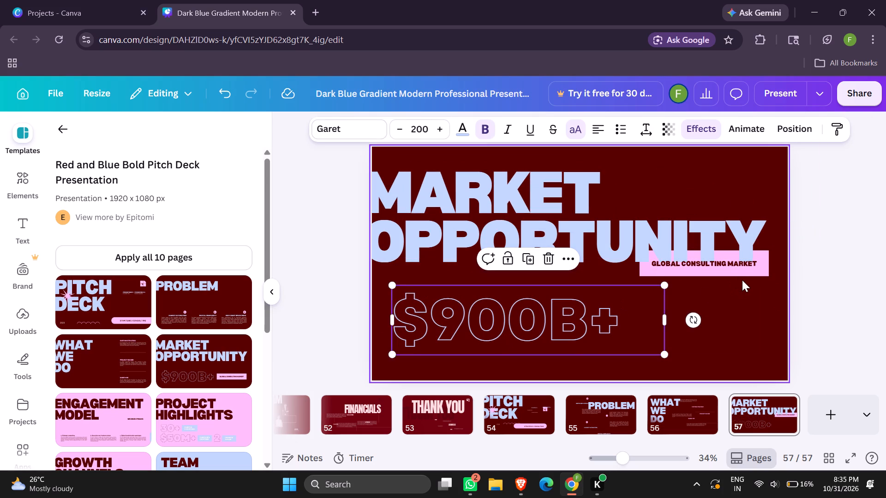
# Move the MARKET OPPORTUNITY heading up and left so it is cropped by the page's top and left edges.
pyautogui.moveTo(736, 268); pyautogui.dragTo(744, 284)
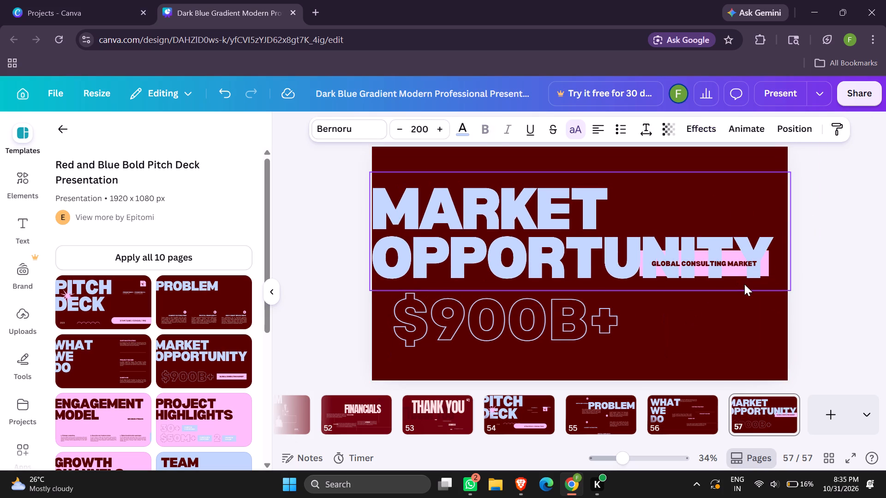
pyautogui.moveTo(744, 284); pyautogui.dragTo(703, 223)
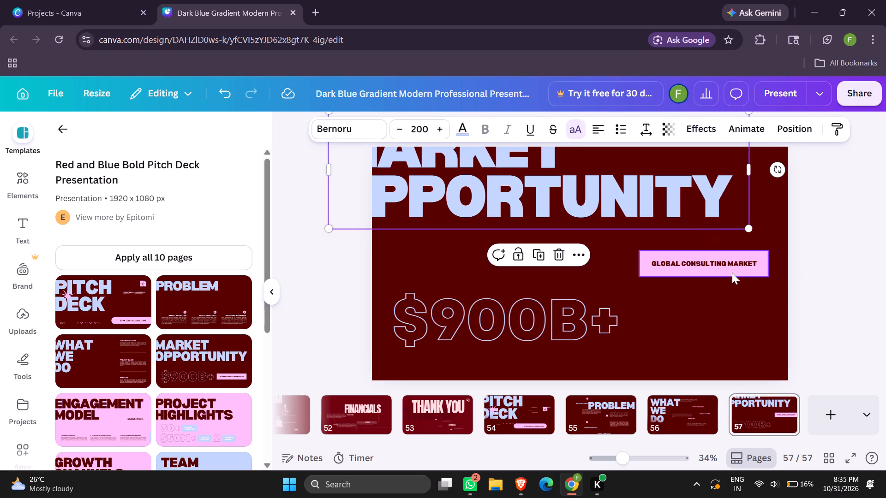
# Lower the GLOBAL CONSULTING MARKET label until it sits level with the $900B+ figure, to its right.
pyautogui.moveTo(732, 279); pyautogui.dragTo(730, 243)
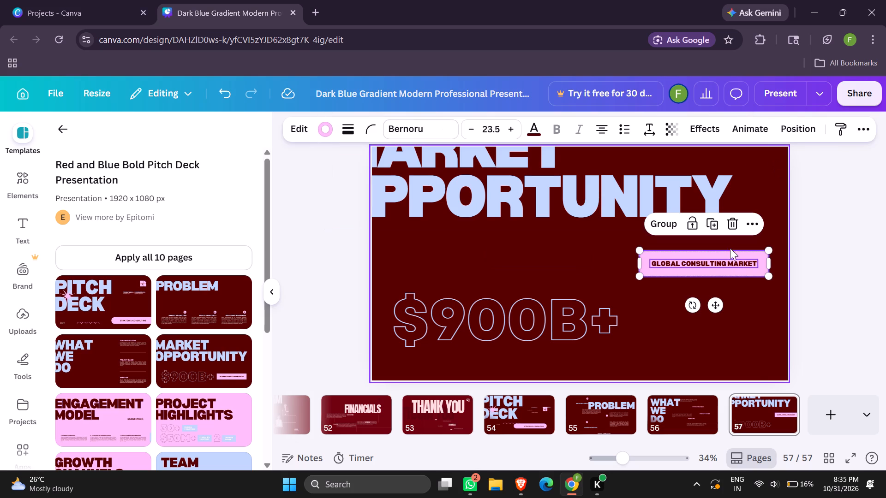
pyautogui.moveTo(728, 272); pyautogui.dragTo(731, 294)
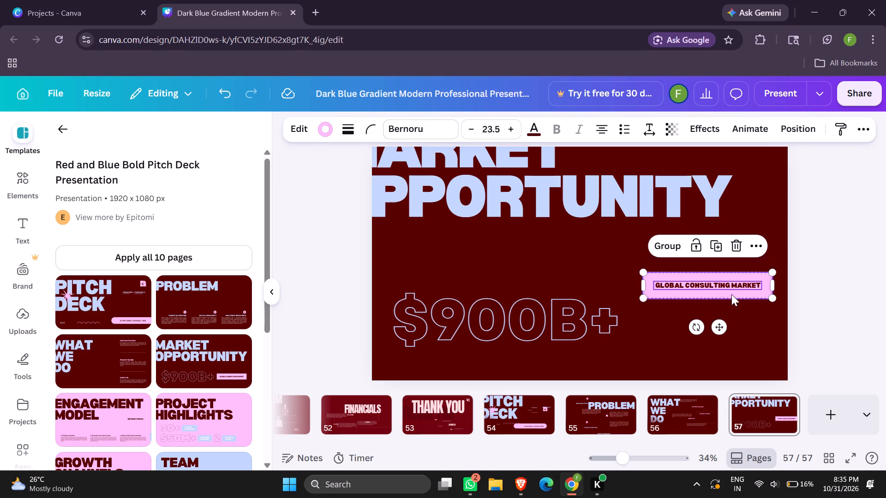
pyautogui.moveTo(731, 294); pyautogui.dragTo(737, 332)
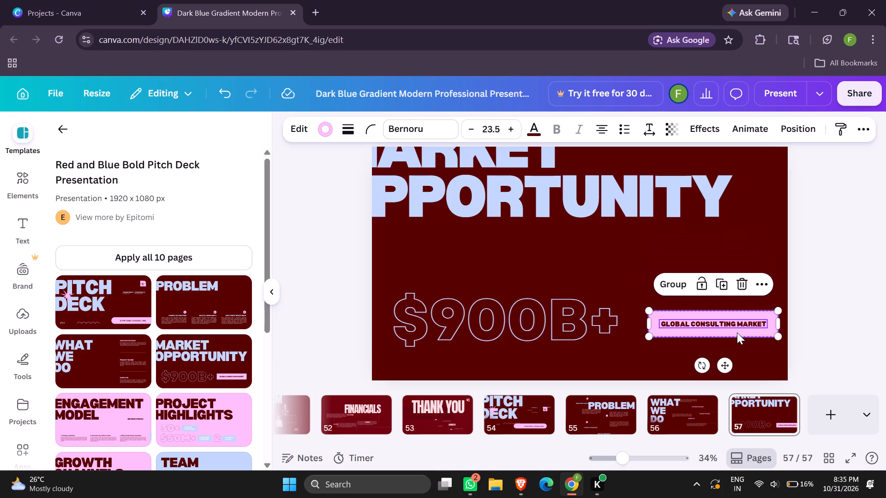
# Try the GLOBAL CONSULTING MARKET label across the page's right edge, and set it flush against that edge, level with $900B+.
pyautogui.moveTo(737, 332); pyautogui.dragTo(768, 293)
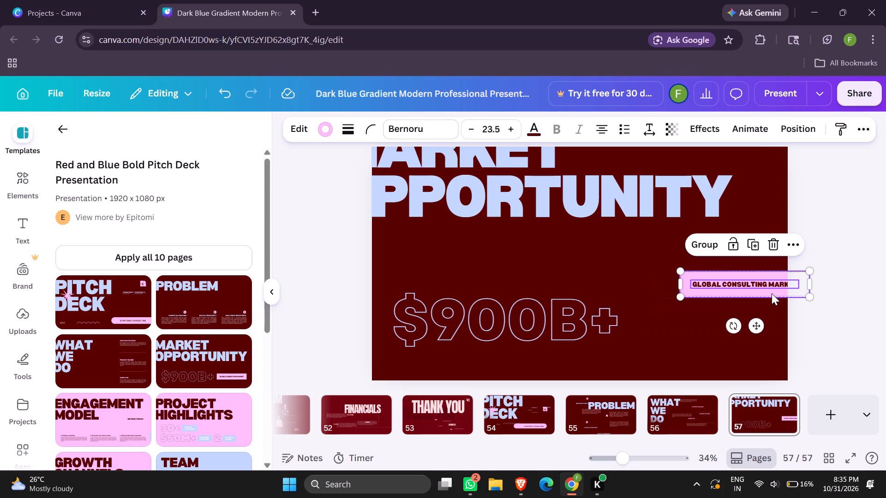
pyautogui.moveTo(763, 281); pyautogui.dragTo(755, 292)
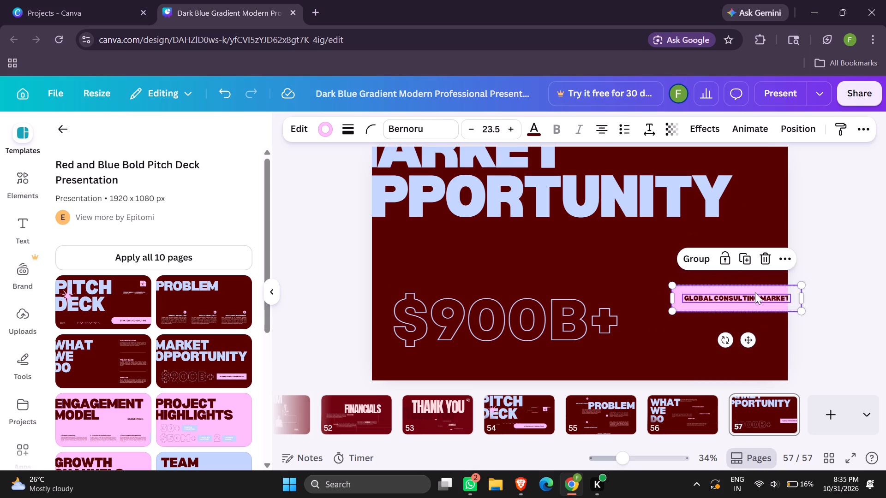
pyautogui.moveTo(755, 292); pyautogui.dragTo(738, 313)
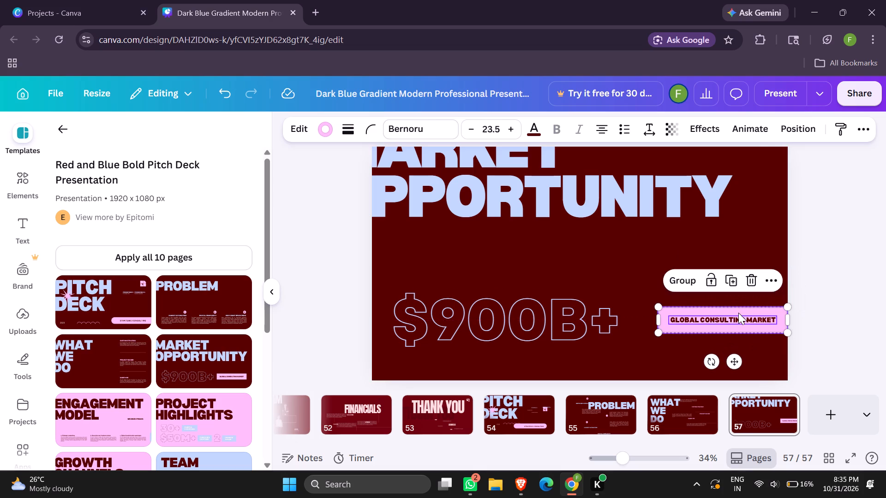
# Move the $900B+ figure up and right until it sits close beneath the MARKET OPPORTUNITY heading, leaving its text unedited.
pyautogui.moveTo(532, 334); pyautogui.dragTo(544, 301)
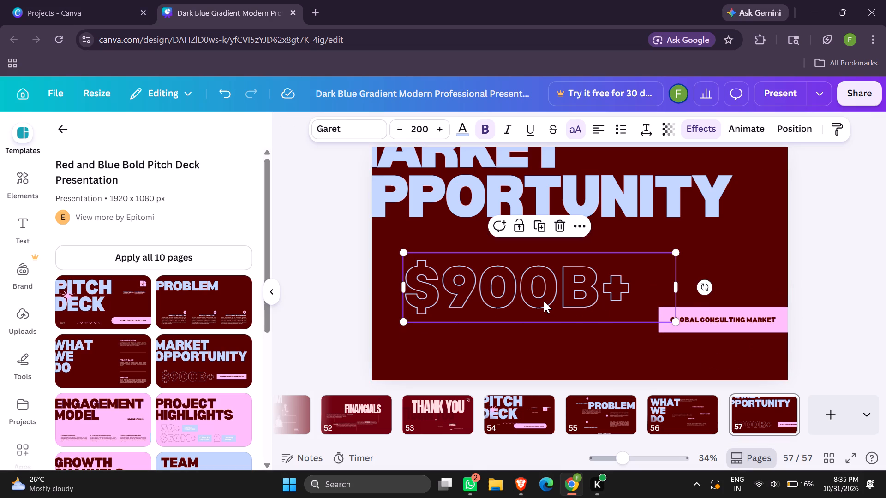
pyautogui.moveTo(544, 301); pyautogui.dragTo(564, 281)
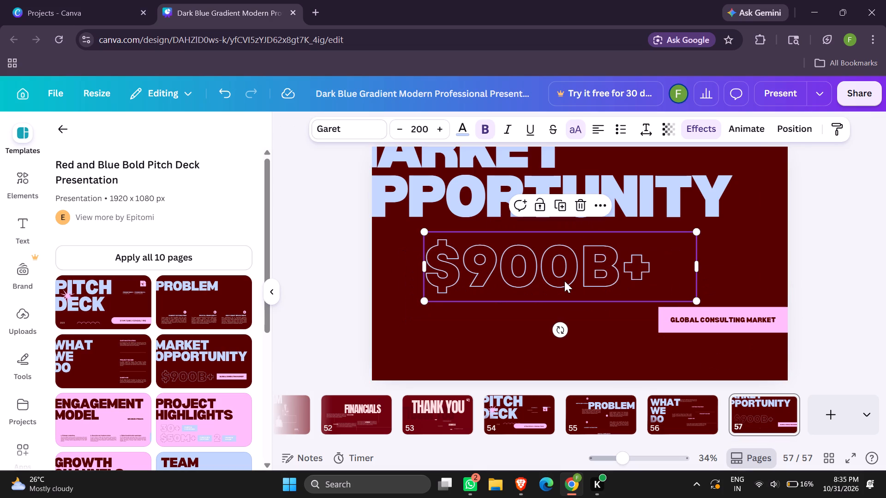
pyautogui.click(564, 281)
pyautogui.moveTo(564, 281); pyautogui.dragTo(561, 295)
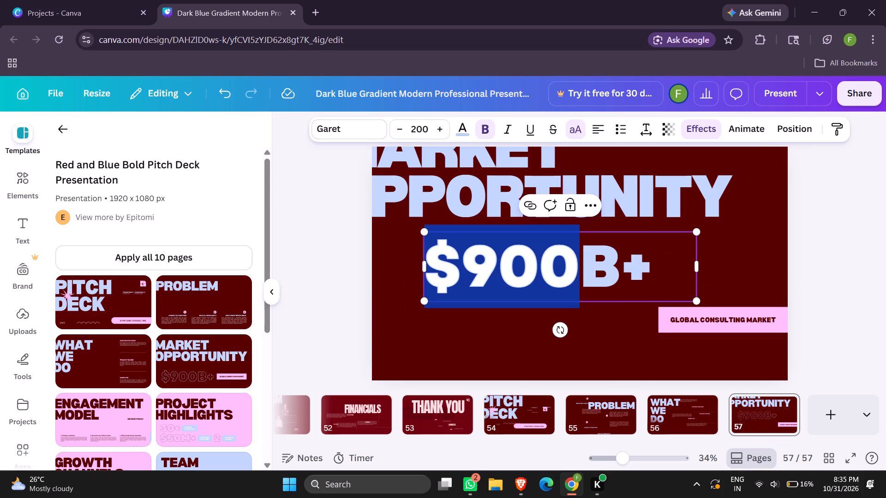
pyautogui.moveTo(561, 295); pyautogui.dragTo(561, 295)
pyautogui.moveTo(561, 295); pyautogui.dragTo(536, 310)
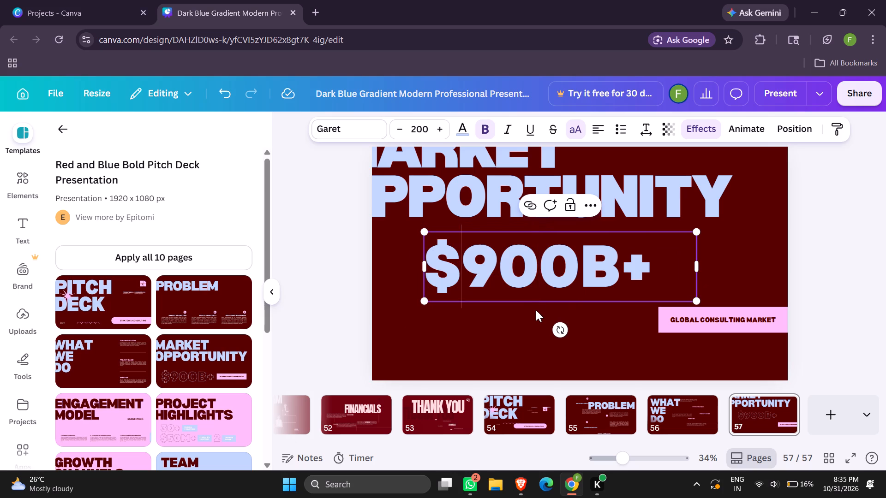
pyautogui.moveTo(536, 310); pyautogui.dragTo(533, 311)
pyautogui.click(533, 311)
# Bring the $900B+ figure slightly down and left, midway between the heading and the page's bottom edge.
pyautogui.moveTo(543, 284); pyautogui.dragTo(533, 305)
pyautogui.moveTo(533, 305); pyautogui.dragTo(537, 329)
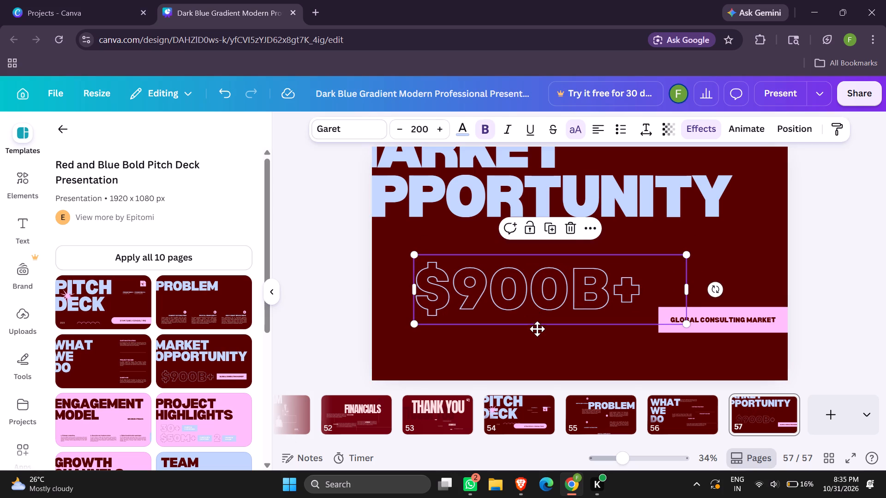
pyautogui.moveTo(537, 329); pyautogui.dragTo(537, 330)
# Move the $900B+ figure up and right so it overlaps the lower part of the OPPORTUNITY line.
pyautogui.moveTo(570, 317); pyautogui.dragTo(587, 225)
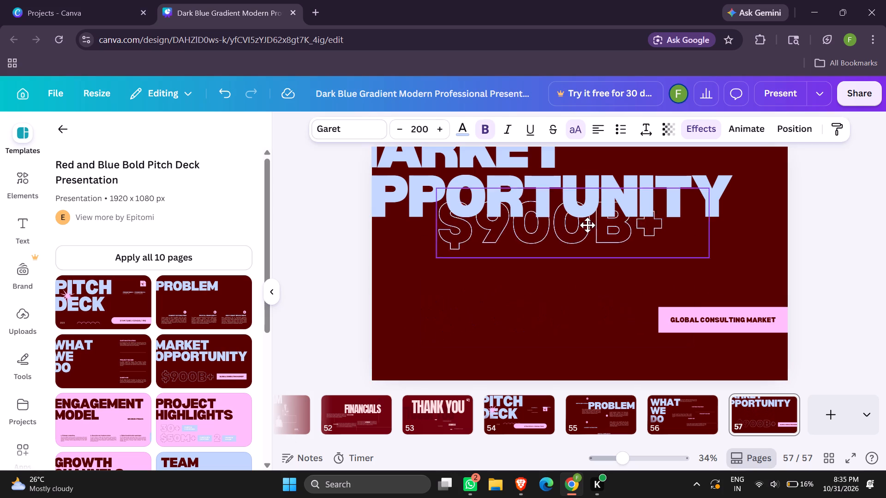
# Return the $900B+ figure to the page's lower-left edge and shift the MARKET OPPORTUNITY heading right until OPPORTUNITY's first letter shows.
pyautogui.moveTo(587, 225); pyautogui.dragTo(520, 322)
pyautogui.moveTo(524, 205); pyautogui.dragTo(556, 207)
# Try the GLOBAL CONSULTING MARKET label with its pink box in several spots, leaving it just inside the page's right edge, level with $900B+.
pyautogui.moveTo(710, 273); pyautogui.dragTo(742, 342)
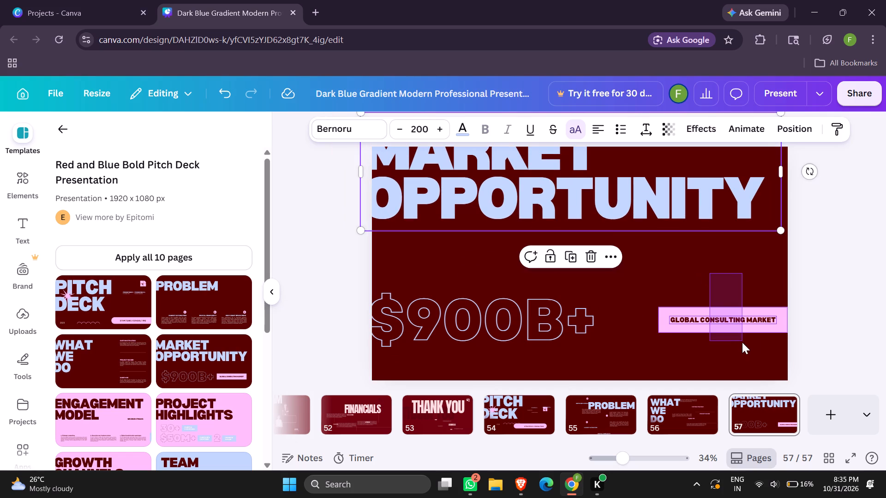
pyautogui.moveTo(742, 342); pyautogui.dragTo(742, 351)
pyautogui.moveTo(741, 314); pyautogui.dragTo(727, 296)
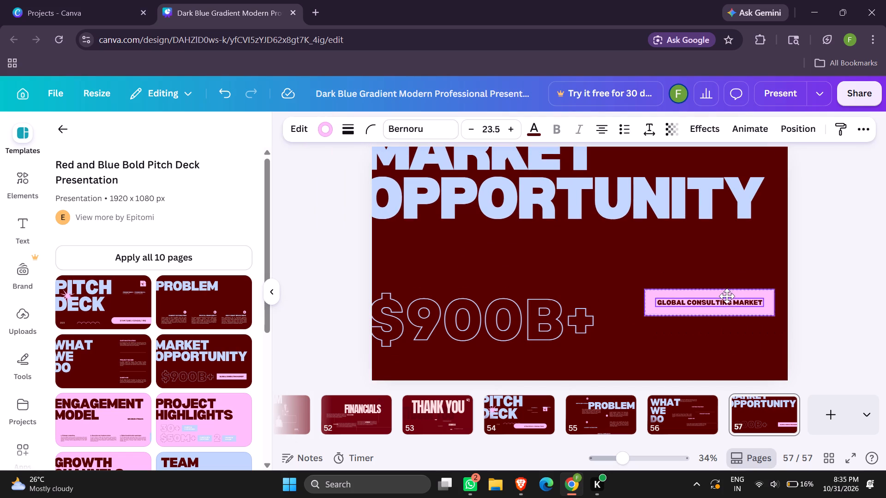
pyautogui.moveTo(727, 296); pyautogui.dragTo(725, 297)
pyautogui.moveTo(725, 297); pyautogui.dragTo(706, 330)
pyautogui.moveTo(706, 330); pyautogui.dragTo(733, 241)
pyautogui.moveTo(734, 241); pyautogui.dragTo(755, 277)
pyautogui.moveTo(755, 277); pyautogui.dragTo(765, 314)
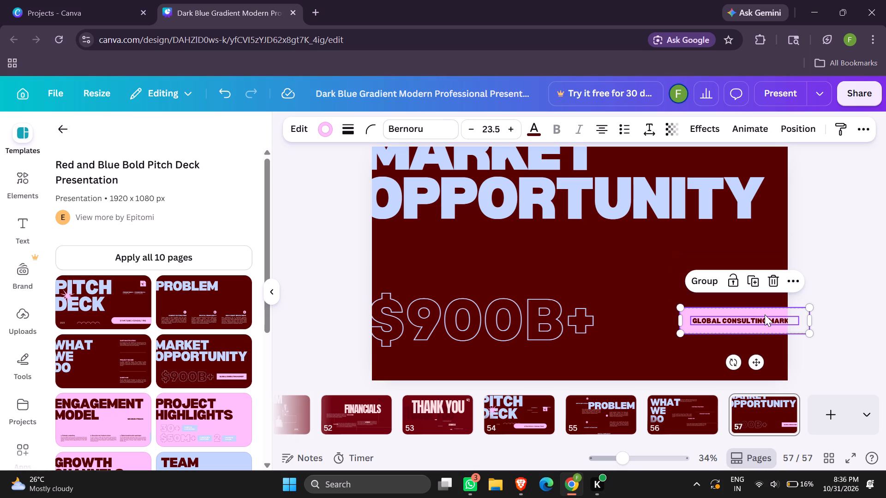
pyautogui.moveTo(765, 314); pyautogui.dragTo(760, 297)
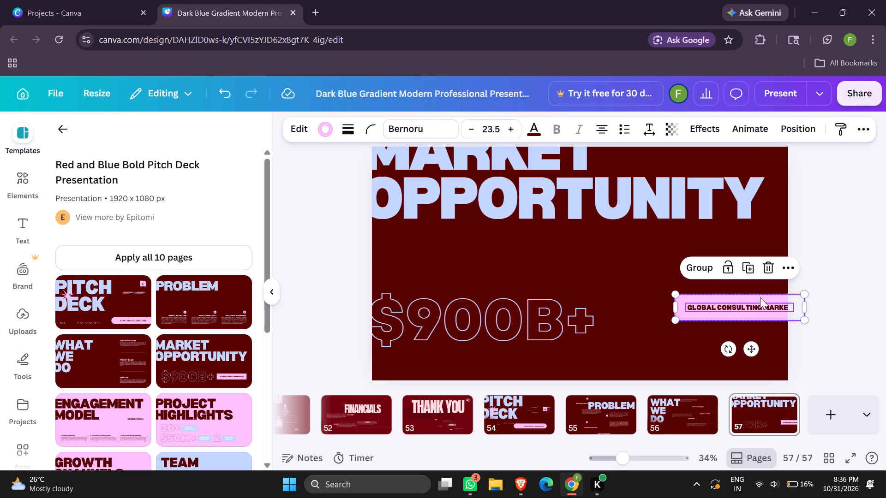
pyautogui.moveTo(760, 297); pyautogui.dragTo(736, 304)
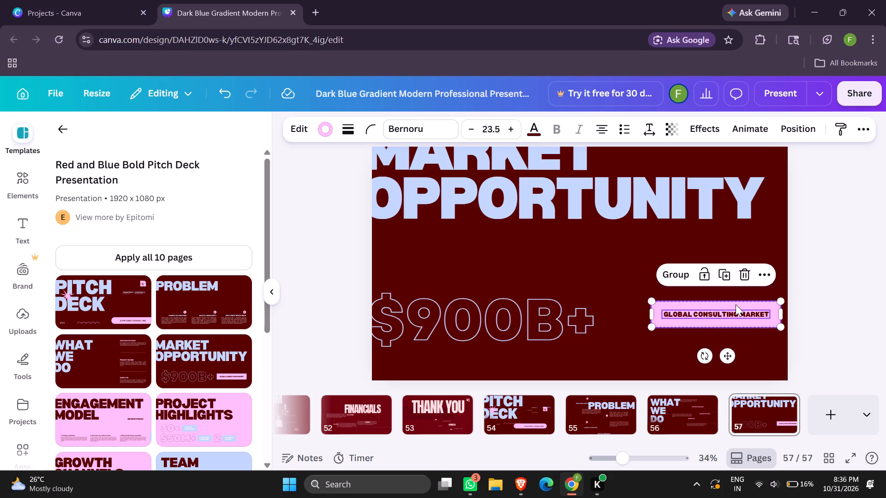
pyautogui.moveTo(712, 311); pyautogui.dragTo(679, 313)
pyautogui.moveTo(679, 313); pyautogui.dragTo(707, 314)
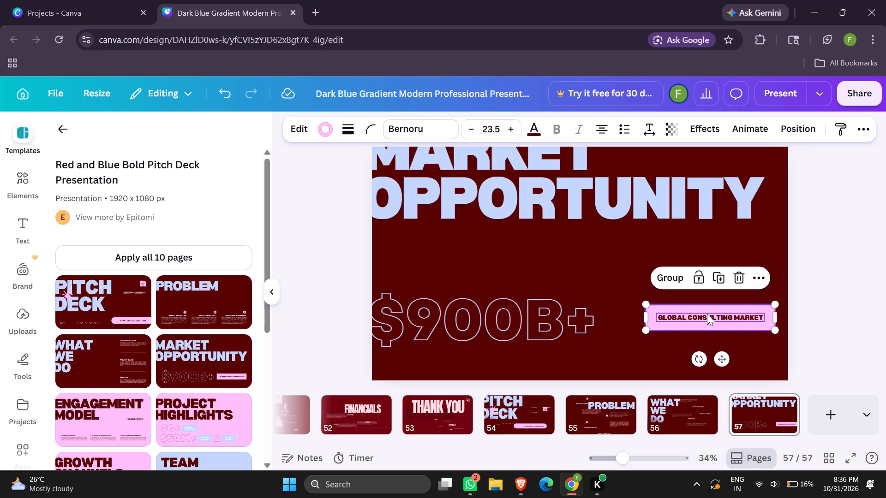
# Move the MARKET OPPORTUNITY heading right and slightly down so OPPORTUNITY ends at the page's right edge.
pyautogui.moveTo(563, 176); pyautogui.dragTo(587, 186)
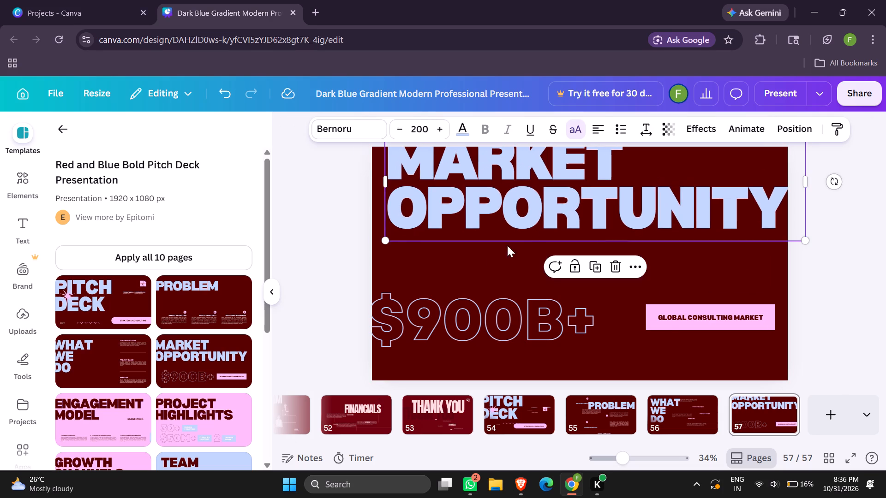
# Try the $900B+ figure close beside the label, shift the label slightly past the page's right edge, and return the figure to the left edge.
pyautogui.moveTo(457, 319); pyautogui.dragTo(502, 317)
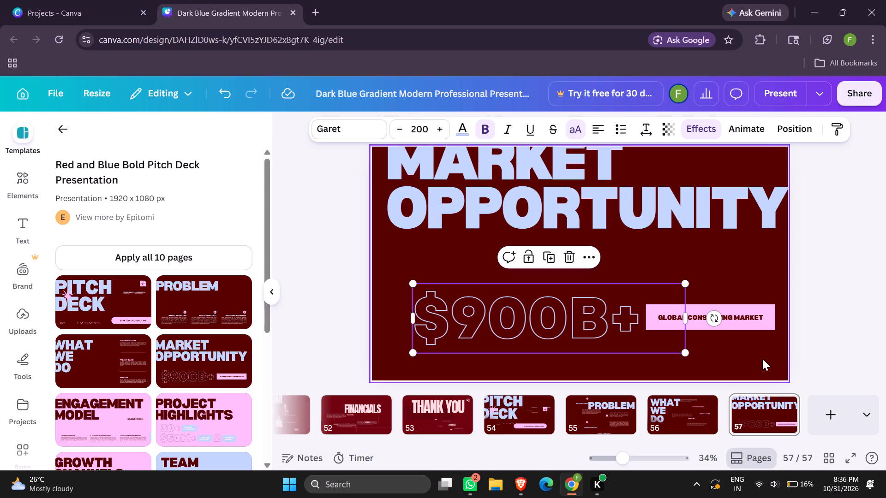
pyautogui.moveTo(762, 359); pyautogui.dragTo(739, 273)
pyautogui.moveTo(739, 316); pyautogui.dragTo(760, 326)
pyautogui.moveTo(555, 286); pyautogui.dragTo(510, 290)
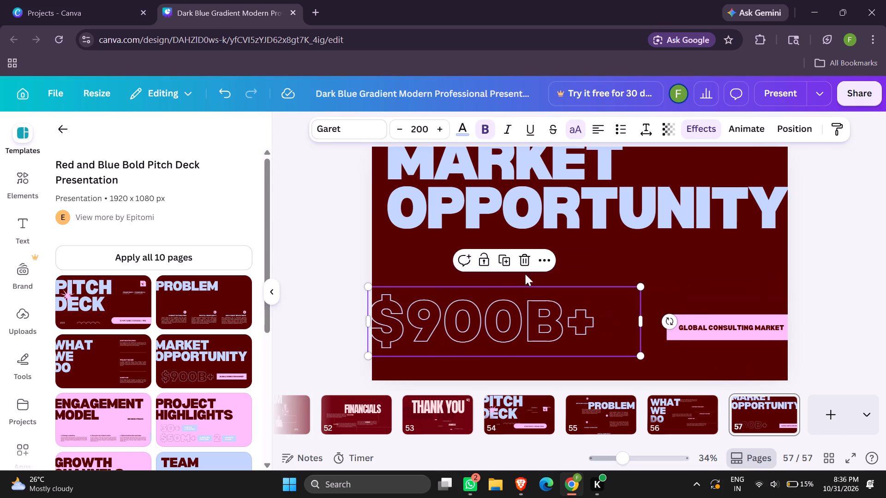
# Move the MARKET OPPORTUNITY heading further right and down so MARKET sits at the page's top edge and OPPORTUNITY runs off the right edge.
pyautogui.moveTo(594, 204); pyautogui.dragTo(621, 213)
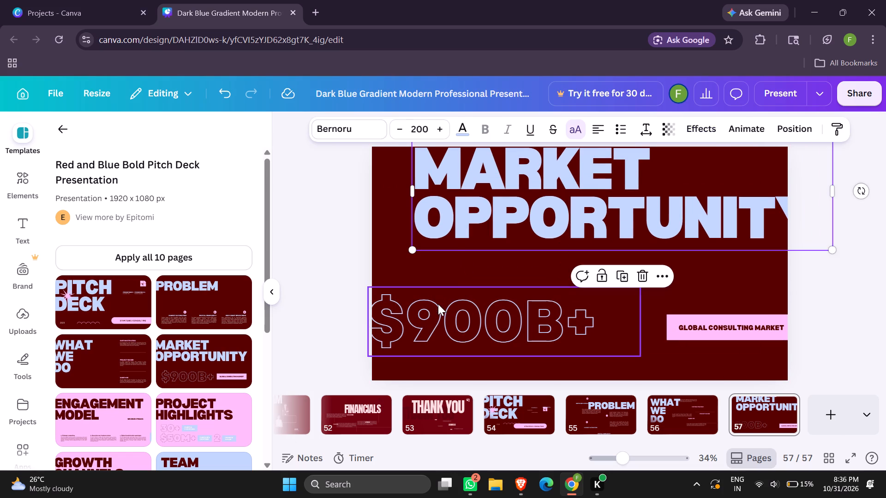
# Raise the $900B+ figure slightly in from the left edge, and place the GLOBAL CONSULTING MARKET label level with it, just inside the right edge.
pyautogui.moveTo(438, 304); pyautogui.dragTo(451, 286)
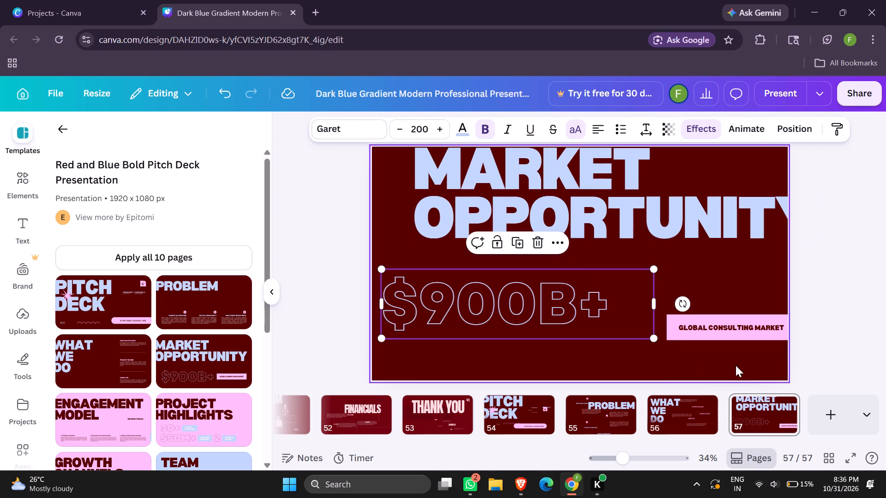
pyautogui.moveTo(736, 361); pyautogui.dragTo(726, 285)
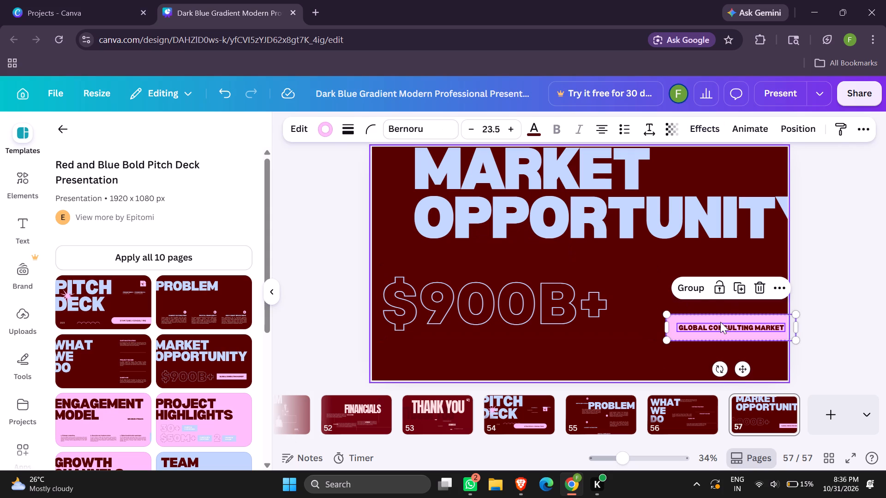
pyautogui.moveTo(720, 322); pyautogui.dragTo(706, 299)
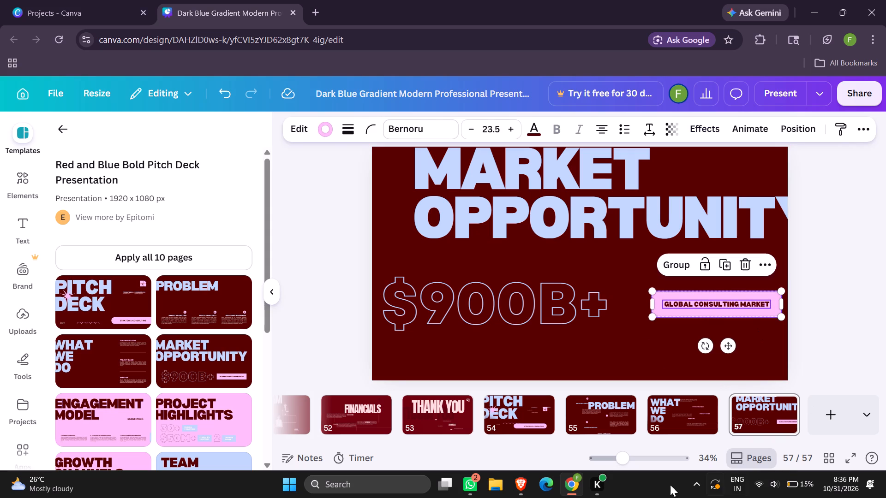
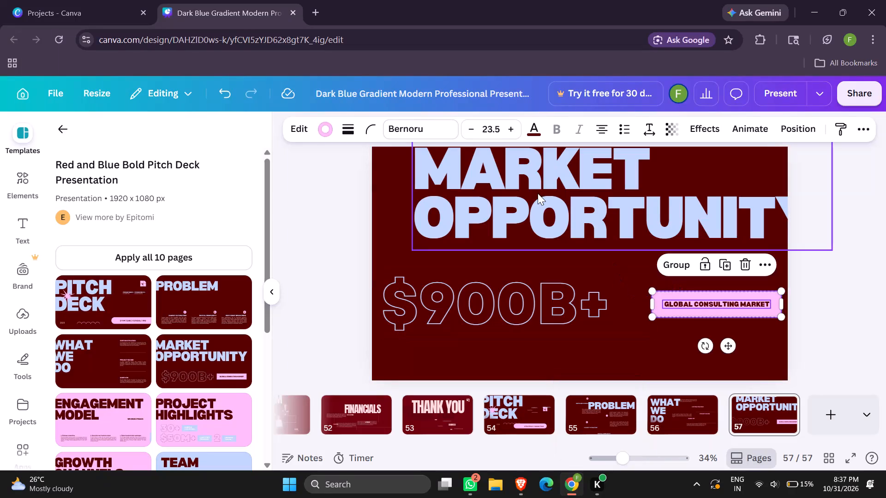
# Move the MARKET OPPORTUNITY heading back left and slightly down so OPPORTUNITY ends at about the page's right edge.
pyautogui.moveTo(538, 193); pyautogui.dragTo(518, 196)
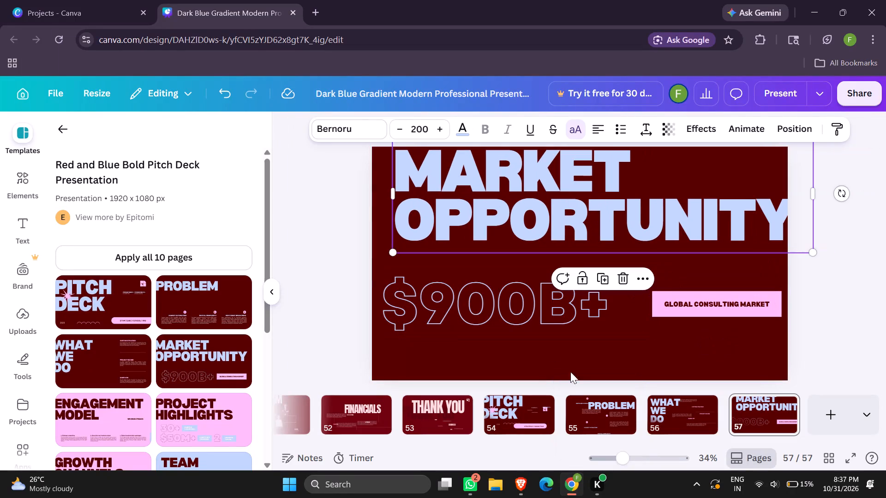
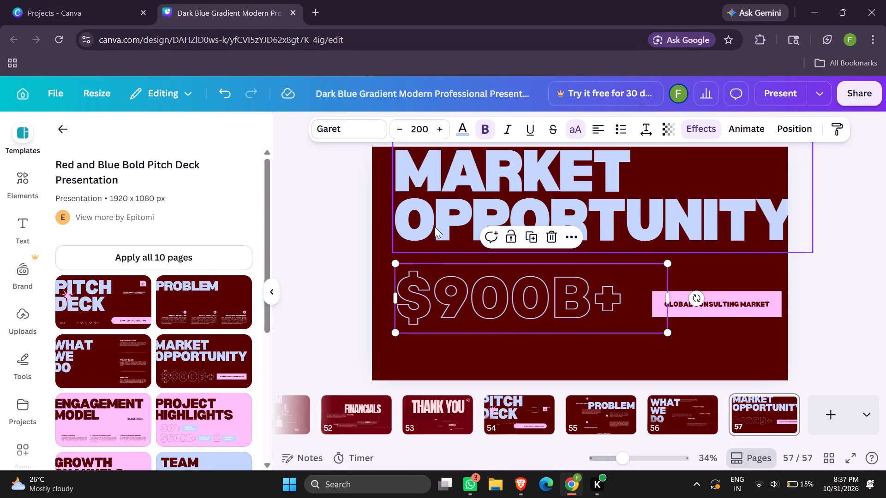
# Reposition the MARKET OPPORTUNITY heading fully inside page 57 and shift the $900B+ figure slightly left beneath it.
pyautogui.moveTo(434, 226); pyautogui.dragTo(467, 215)
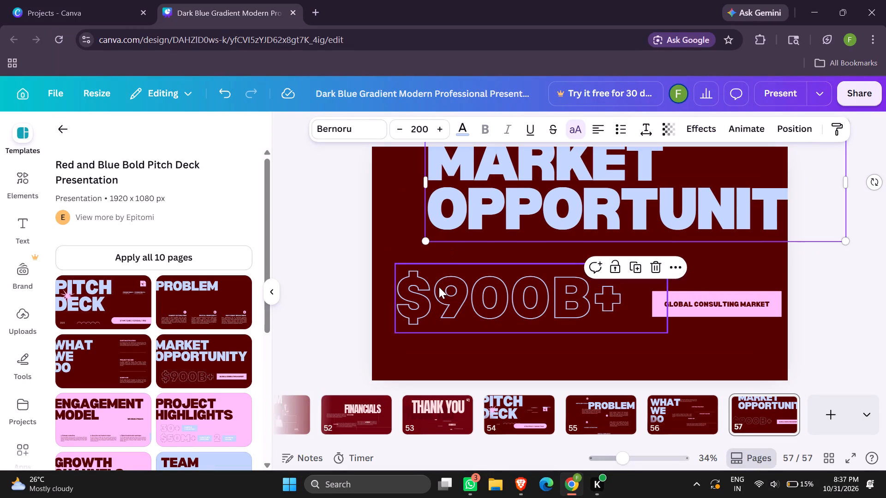
pyautogui.moveTo(439, 287); pyautogui.dragTo(462, 284)
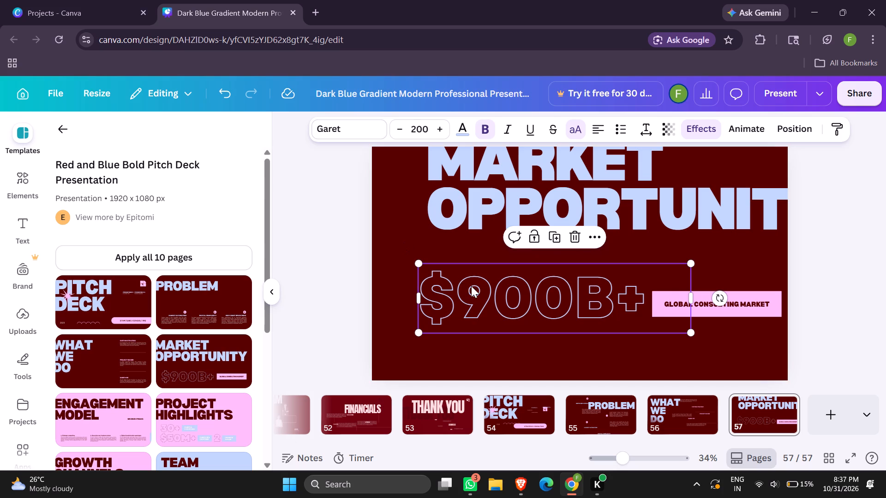
pyautogui.moveTo(471, 286); pyautogui.dragTo(444, 282)
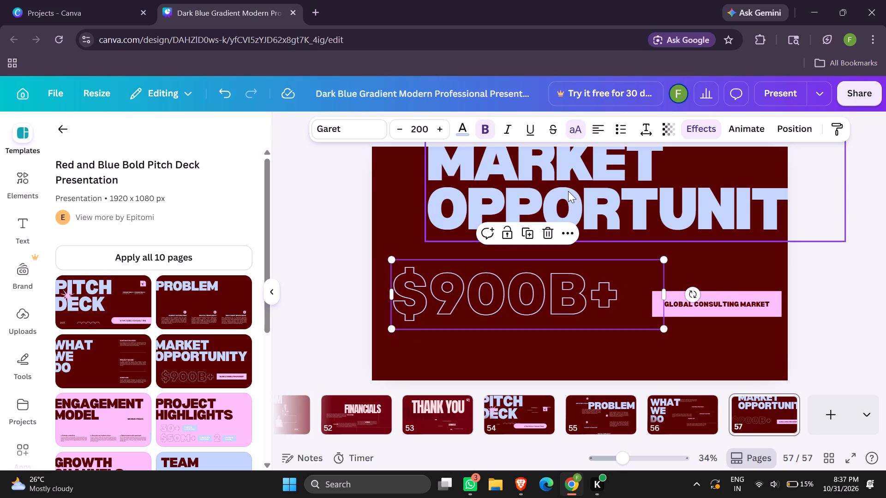
pyautogui.moveTo(568, 191); pyautogui.dragTo(523, 205)
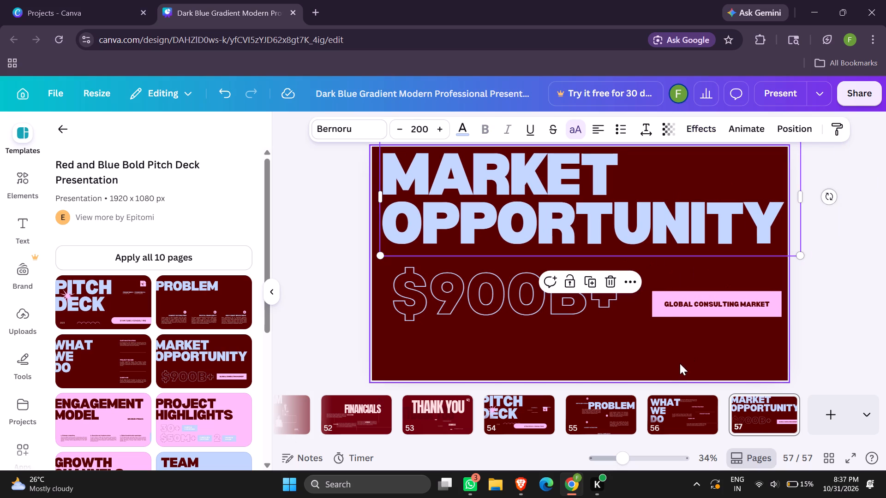
# Move the GLOBAL CONSULTING MARKET text and its pink box together down, below the level of the $900B+ figure.
pyautogui.moveTo(718, 337); pyautogui.dragTo(714, 281)
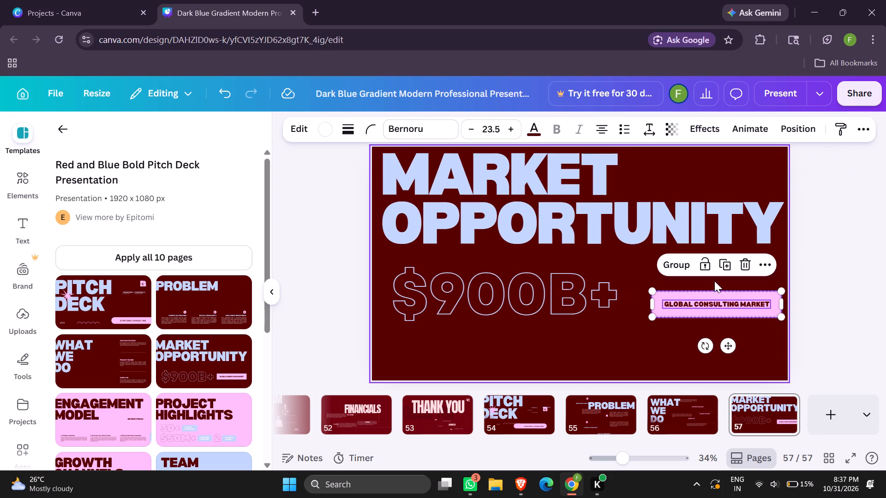
pyautogui.moveTo(723, 300); pyautogui.dragTo(721, 335)
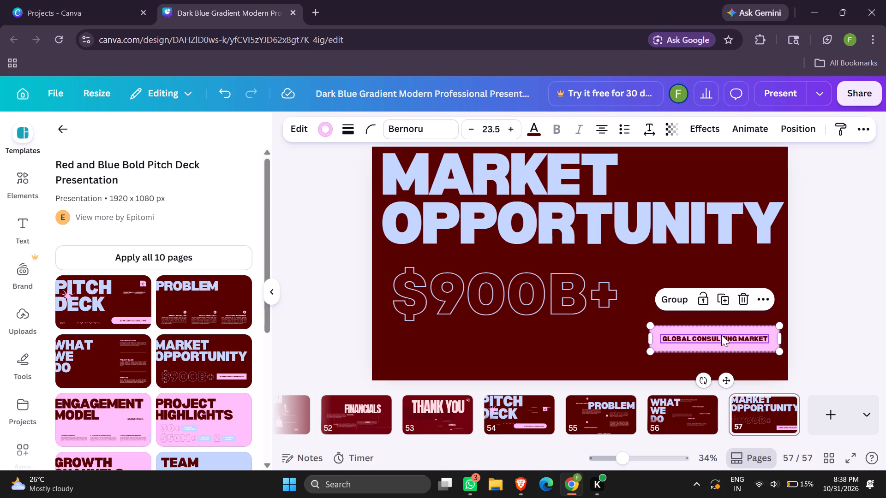
# Move the MARKET OPPORTUNITY heading up and right past the page's top and right edges, and shift the $900B+ figure right beneath it.
pyautogui.moveTo(492, 204); pyautogui.dragTo(509, 189)
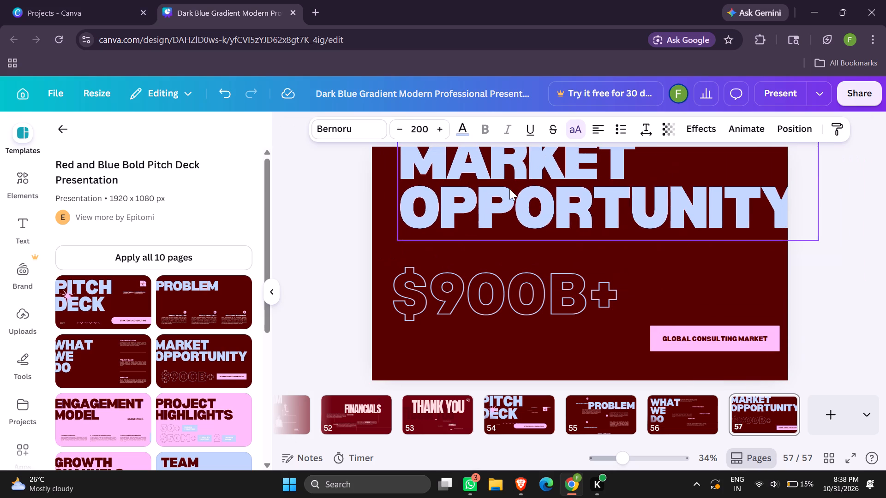
pyautogui.moveTo(504, 281); pyautogui.dragTo(524, 274)
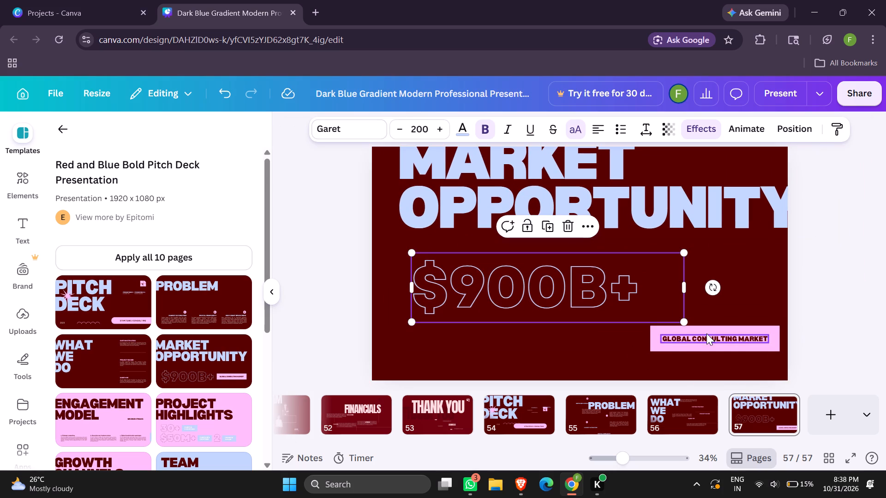
# Move the GLOBAL CONSULTING MARKET box left and slide the $900B+ figure to the page's left edge.
pyautogui.moveTo(724, 362); pyautogui.dragTo(718, 316)
pyautogui.moveTo(719, 329); pyautogui.dragTo(693, 331)
pyautogui.moveTo(551, 295); pyautogui.dragTo(509, 300)
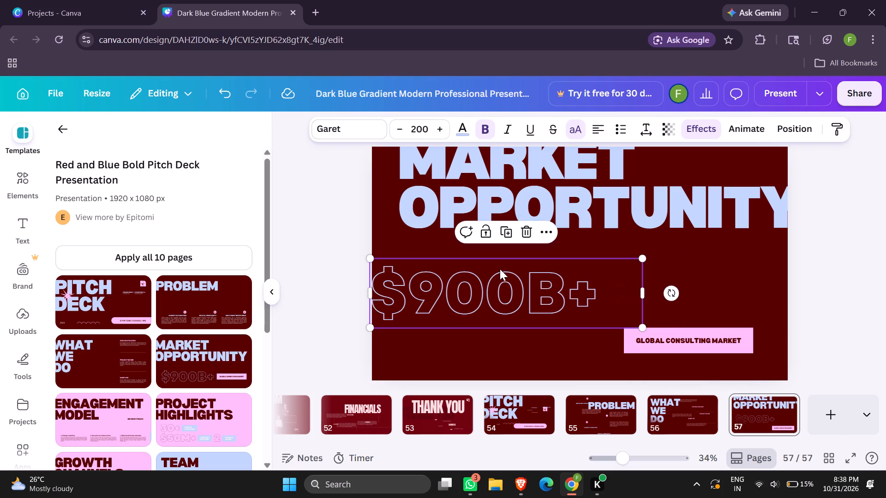
pyautogui.moveTo(476, 146); pyautogui.dragTo(491, 164)
pyautogui.moveTo(491, 164); pyautogui.dragTo(512, 165)
# Add page 58 and apply the ENGAGEMENT MODEL page of the Red and Blue Bold Pitch Deck template to it.
pyautogui.click(832, 426)
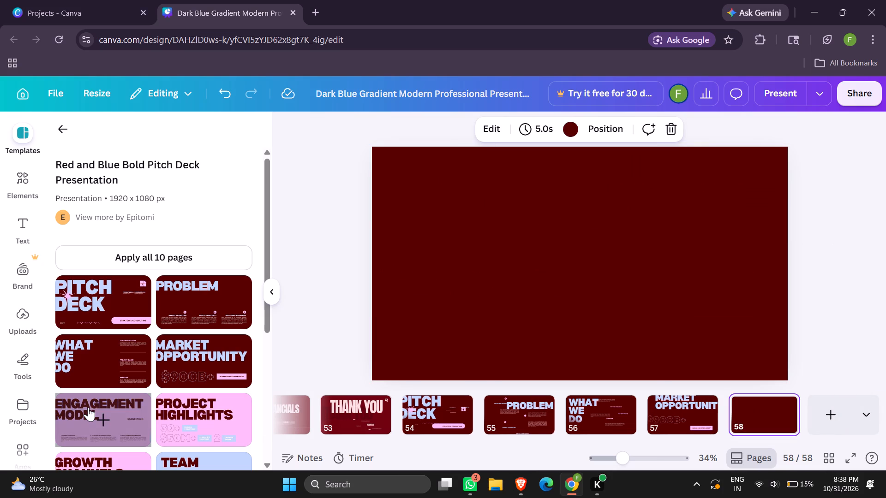
pyautogui.click(88, 407)
# Move the ENGAGEMENT MODEL heading so that ENGAGEMENT ends at about the page's right edge.
pyautogui.moveTo(447, 215); pyautogui.dragTo(481, 213)
pyautogui.moveTo(451, 301); pyautogui.dragTo(470, 290)
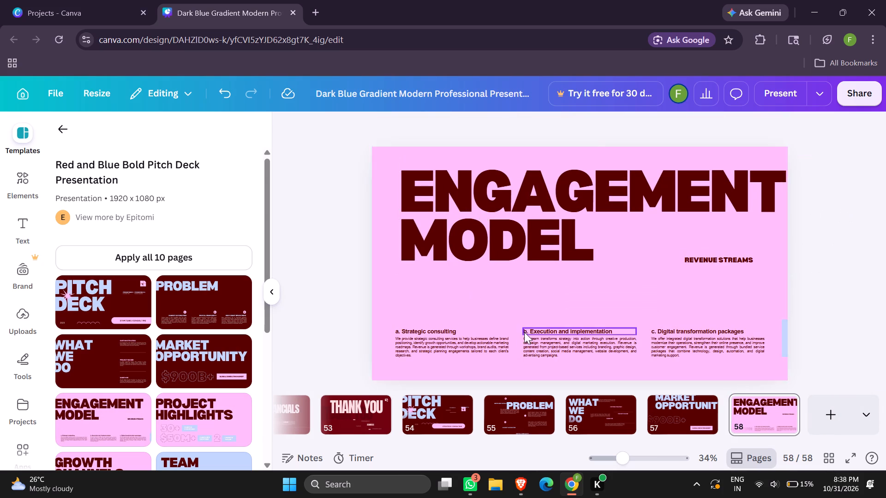
# Move the Execution and implementation paragraph left and the Strategic consulting paragraph right and slightly down so they overlap.
pyautogui.moveTo(533, 348); pyautogui.dragTo(497, 344)
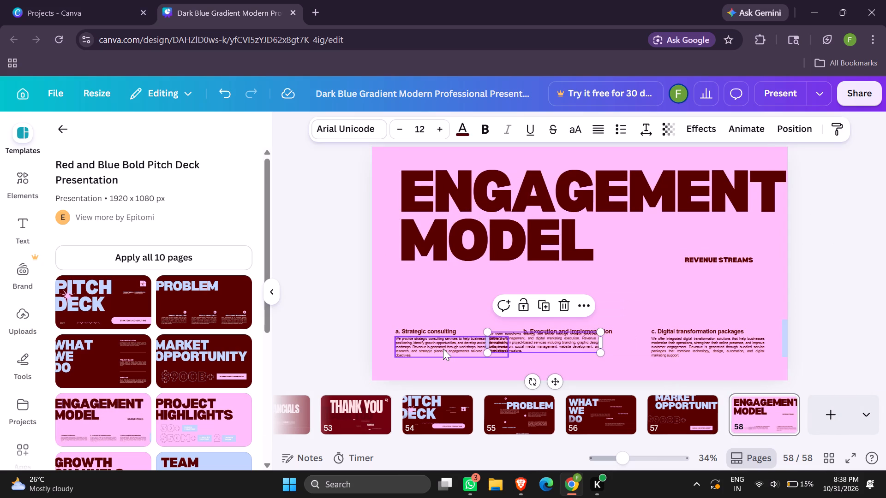
pyautogui.moveTo(417, 340); pyautogui.dragTo(441, 344)
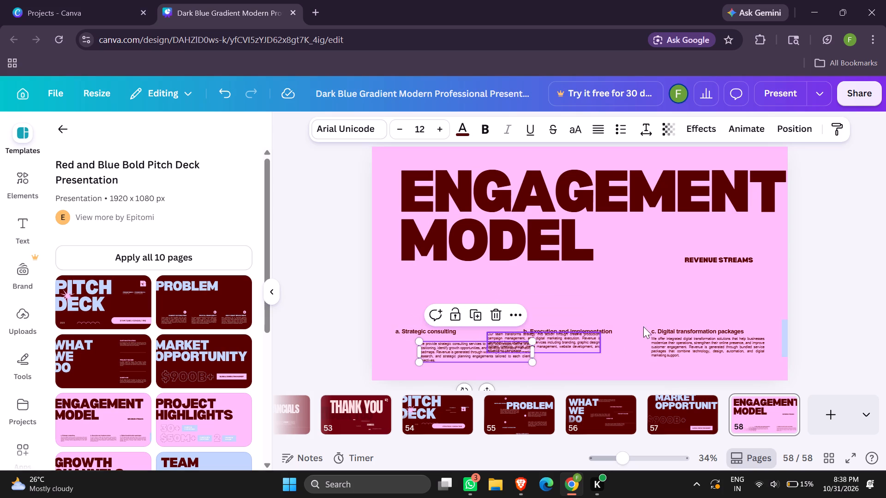
# Move the REVENUE STREAMS label left and slightly down, and the Digital transformation packages paragraph left and up.
pyautogui.moveTo(723, 255); pyautogui.dragTo(701, 267)
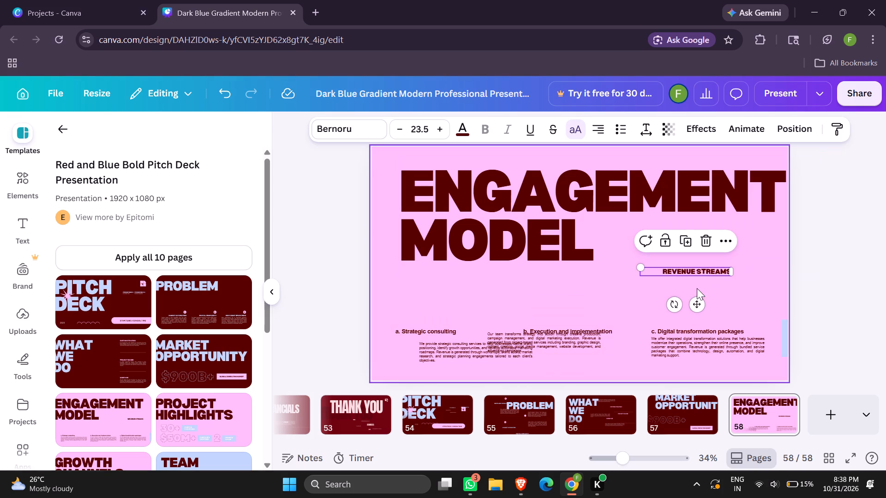
pyautogui.moveTo(655, 349); pyautogui.dragTo(646, 349)
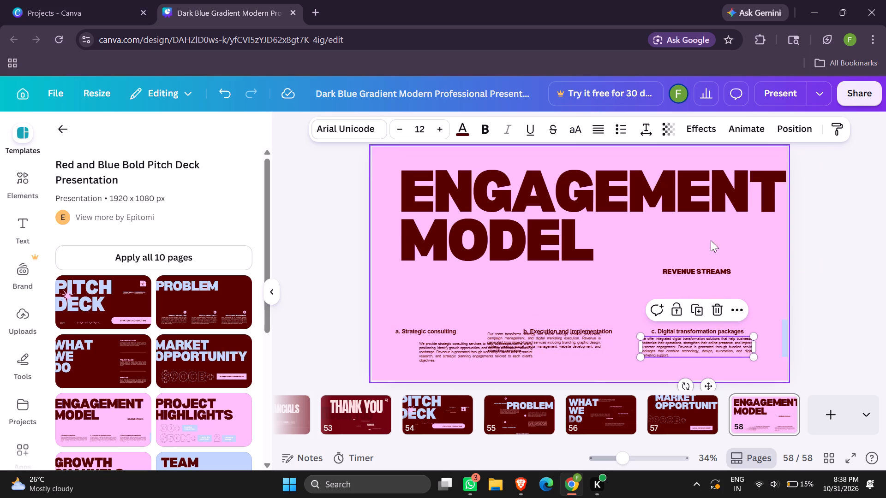
pyautogui.moveTo(703, 271); pyautogui.dragTo(694, 271)
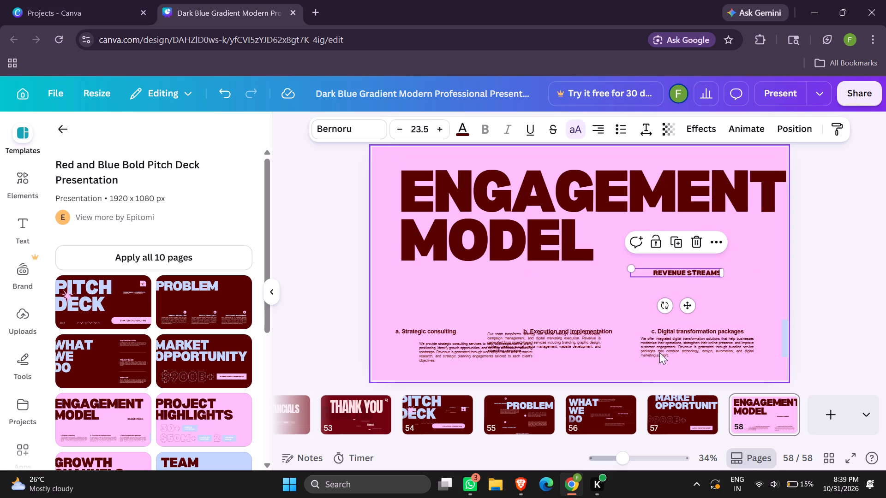
pyautogui.moveTo(677, 338); pyautogui.dragTo(657, 320)
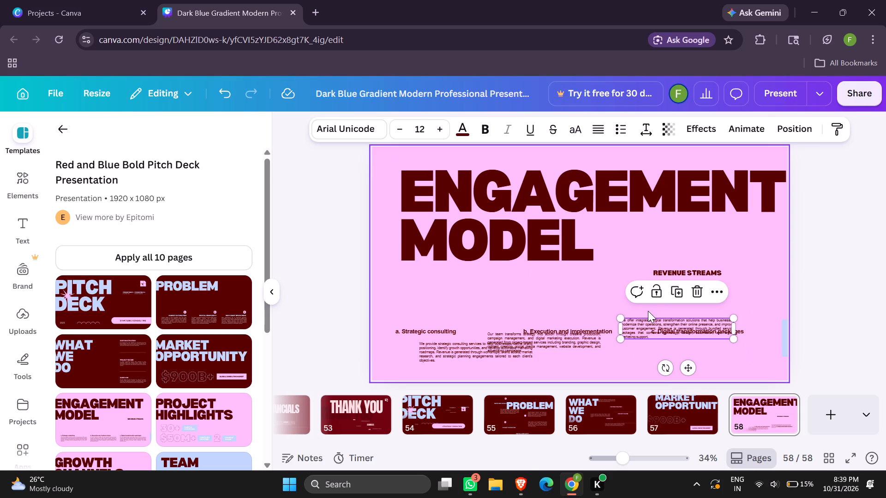
# Move the Execution and implementation paragraph right and the Strategic consulting paragraph left to spread them apart.
pyautogui.moveTo(549, 337); pyautogui.dragTo(573, 338)
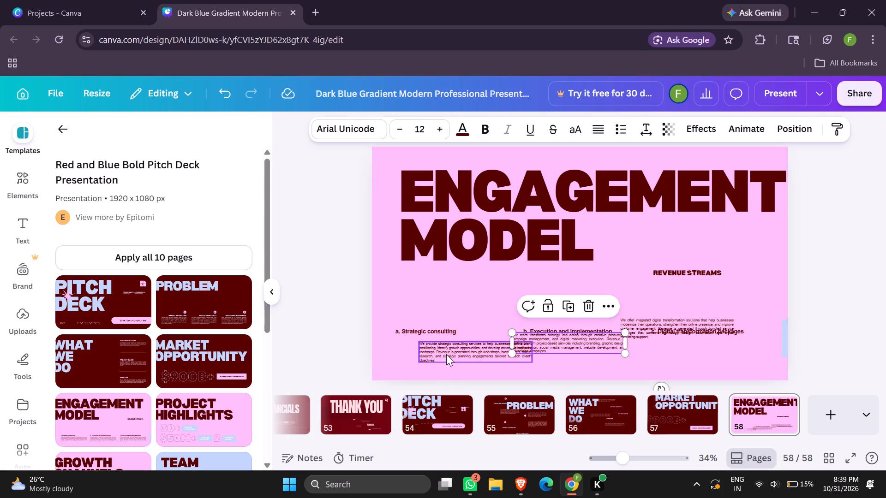
pyautogui.moveTo(446, 354); pyautogui.dragTo(430, 358)
# Move the ENGAGEMENT MODEL heading left and up so it sits fully inside the page.
pyautogui.moveTo(509, 215); pyautogui.dragTo(494, 217)
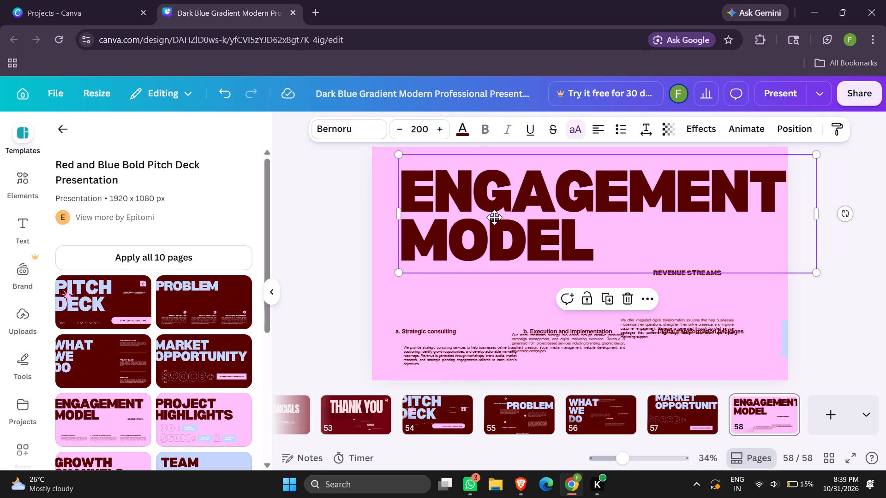
pyautogui.moveTo(494, 217); pyautogui.dragTo(491, 219)
pyautogui.moveTo(565, 200); pyautogui.dragTo(570, 189)
# Move the REVENUE STREAMS label right and down, just above the Digital transformation packages paragraph.
pyautogui.moveTo(668, 268); pyautogui.dragTo(671, 273)
pyautogui.moveTo(671, 273); pyautogui.dragTo(683, 290)
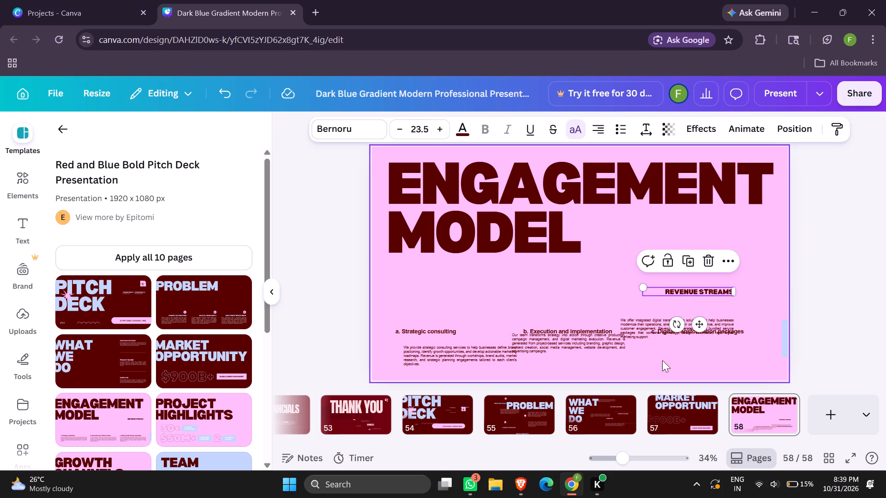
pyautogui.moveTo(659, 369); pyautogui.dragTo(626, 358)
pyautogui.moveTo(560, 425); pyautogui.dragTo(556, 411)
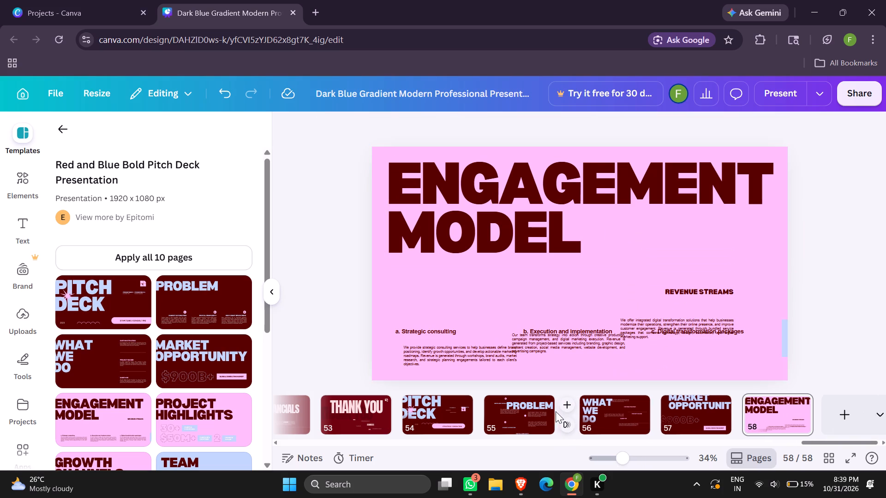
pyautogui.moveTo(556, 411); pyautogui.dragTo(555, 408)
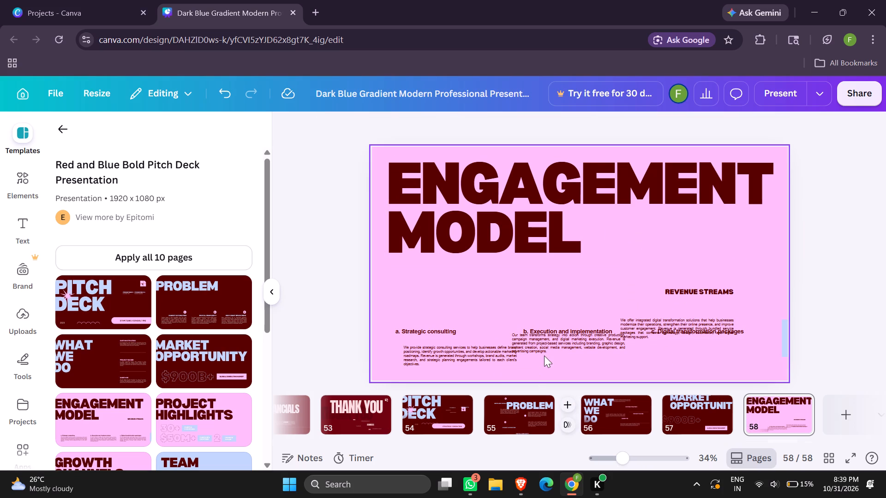
# Nudge the Execution and implementation paragraph and the Strategic consulting paragraph slightly up and left.
pyautogui.moveTo(547, 339); pyautogui.dragTo(542, 331)
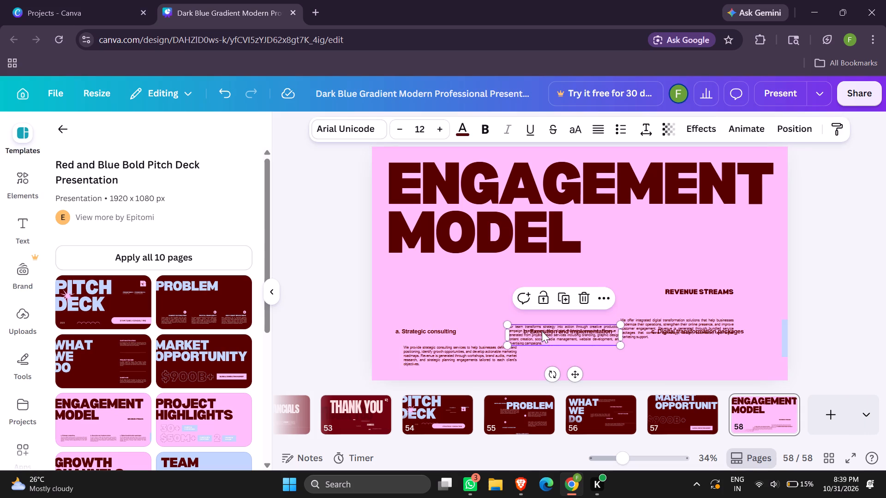
pyautogui.moveTo(502, 356); pyautogui.dragTo(499, 347)
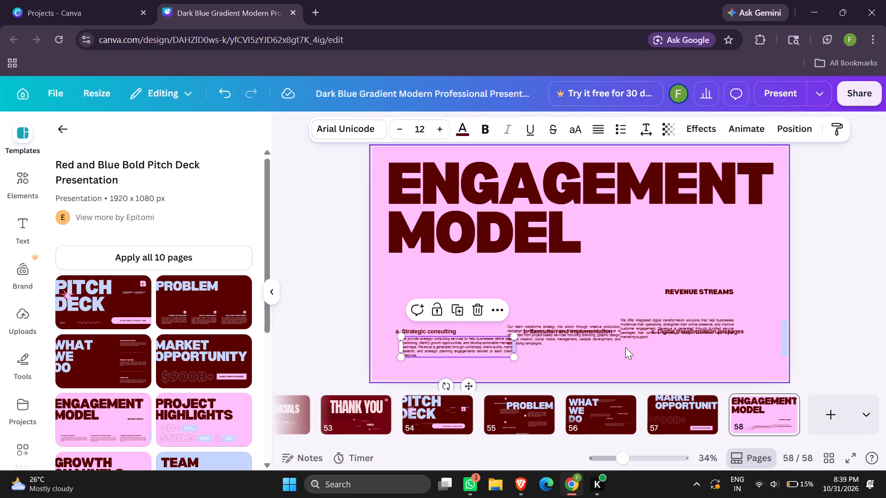
# Move the Digital transformation packages title and its paragraph together up and right, just below REVENUE STREAMS.
pyautogui.moveTo(648, 316); pyautogui.dragTo(649, 327)
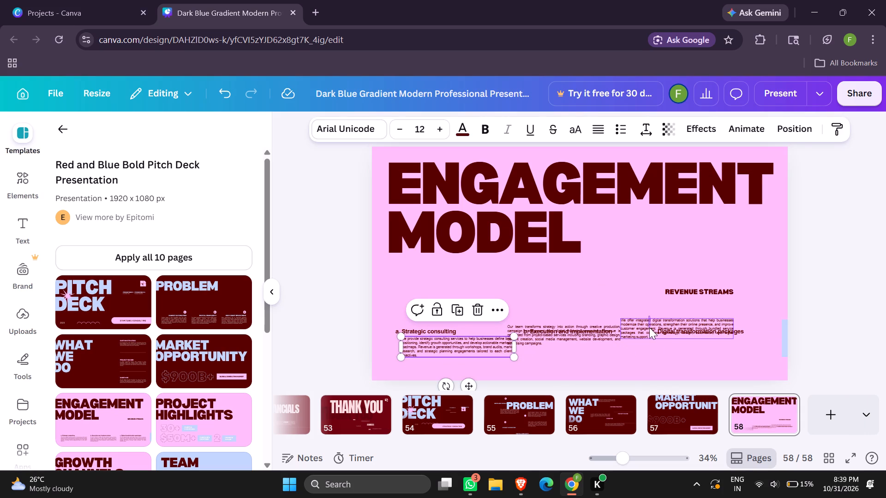
pyautogui.moveTo(649, 327); pyautogui.dragTo(687, 332)
pyautogui.click(687, 332)
pyautogui.moveTo(687, 332); pyautogui.dragTo(643, 327)
pyautogui.moveTo(643, 327); pyautogui.dragTo(643, 325)
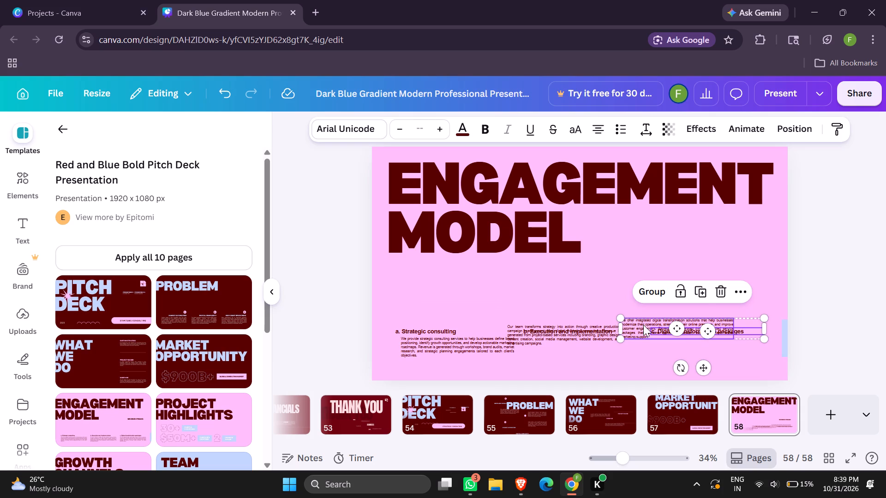
pyautogui.moveTo(643, 325); pyautogui.dragTo(642, 310)
pyautogui.moveTo(642, 310); pyautogui.dragTo(659, 312)
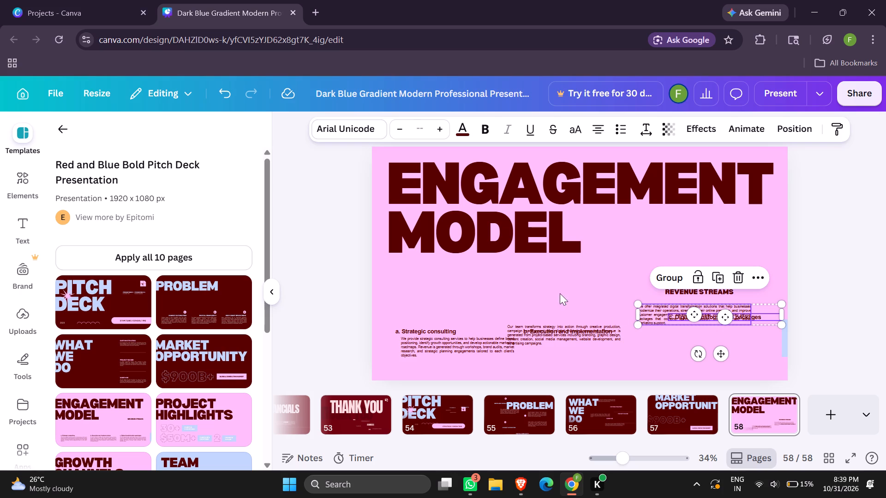
# Move the ENGAGEMENT MODEL heading right and down so that ENGAGEMENT reaches the page's right edge.
pyautogui.moveTo(520, 191); pyautogui.dragTo(536, 213)
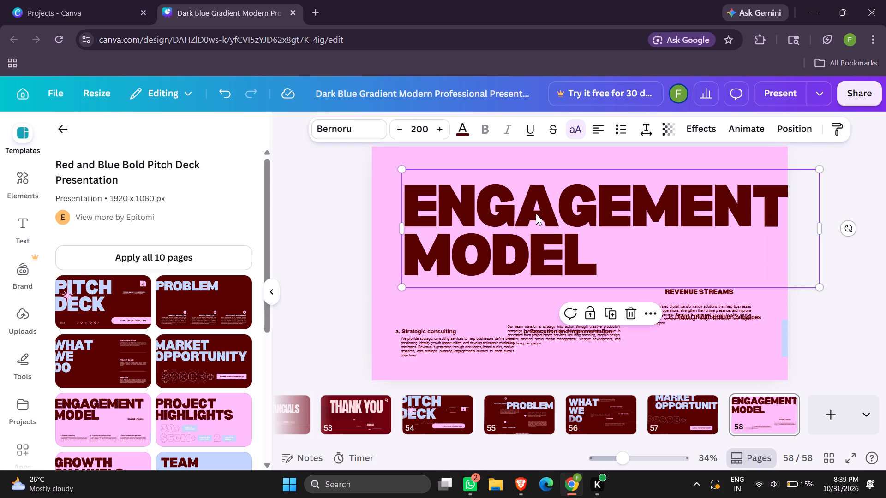
# Move the Strategic consulting title and its paragraph together up and left, close to the page's left edge.
pyautogui.moveTo(411, 316); pyautogui.dragTo(419, 356)
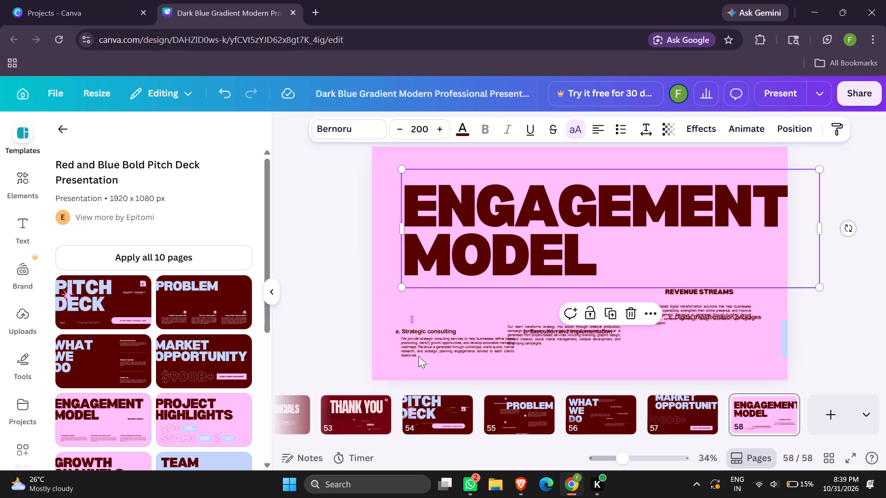
pyautogui.moveTo(419, 356); pyautogui.dragTo(416, 361)
pyautogui.moveTo(423, 343); pyautogui.dragTo(404, 325)
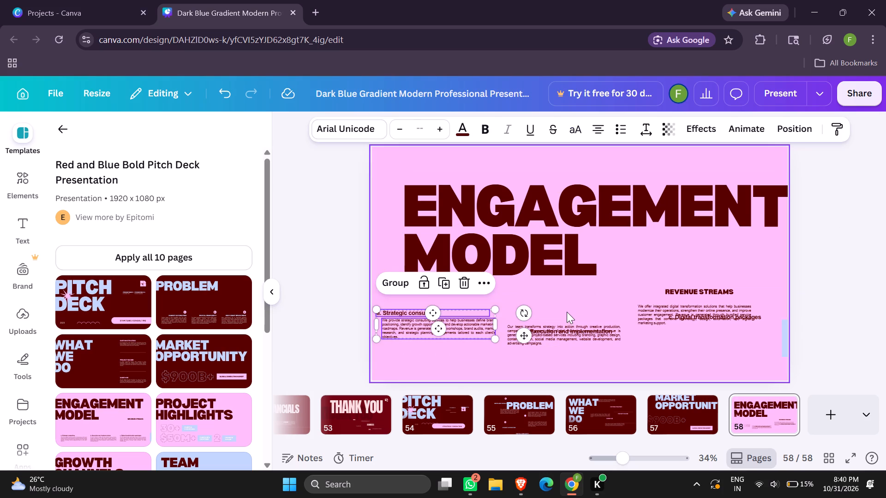
# Select the Execution and implementation title together with its paragraph.
pyautogui.moveTo(567, 312); pyautogui.dragTo(575, 363)
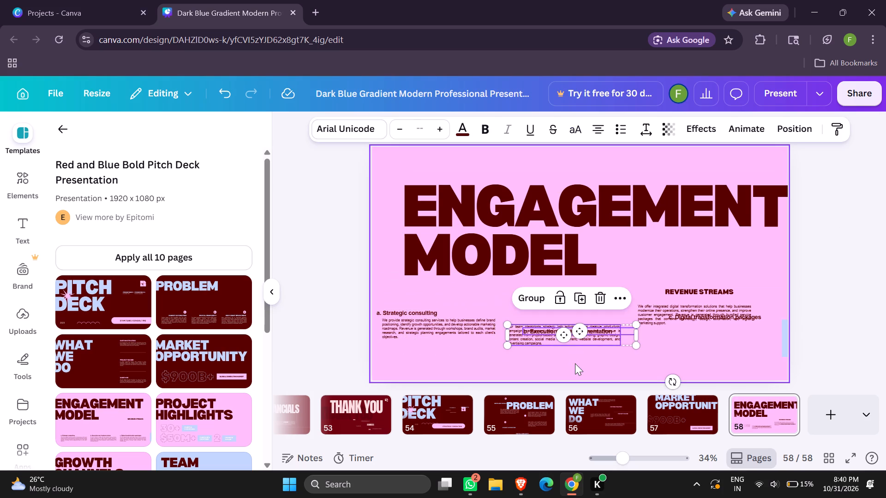
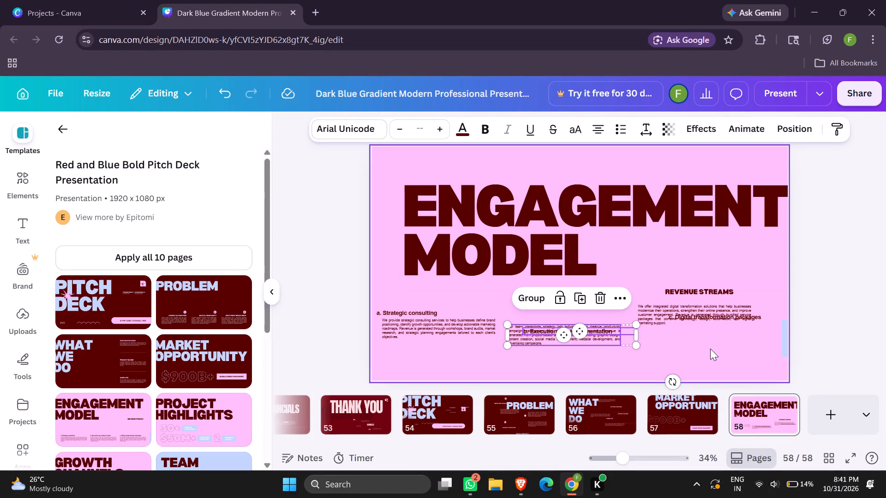
# Select the ENGAGEMENT MODEL heading, the REVENUE STREAMS label and the Digital transformation packages title with its paragraph together.
pyautogui.moveTo(710, 349); pyautogui.dragTo(689, 276)
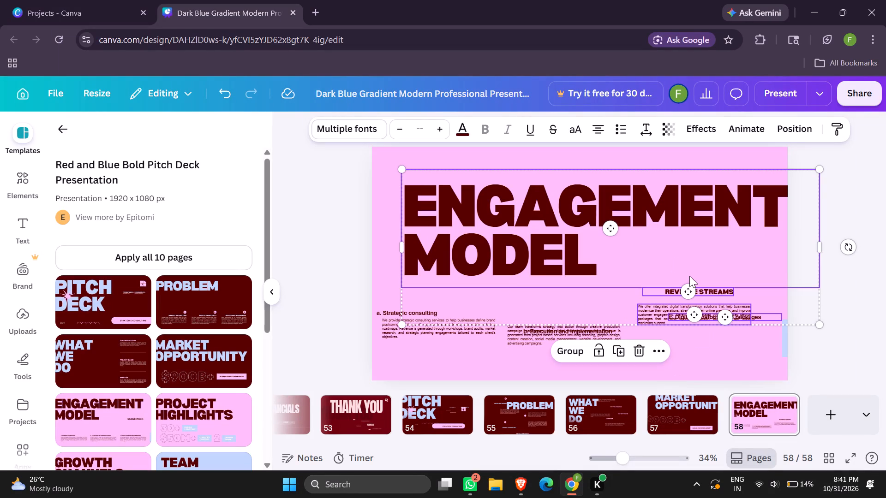
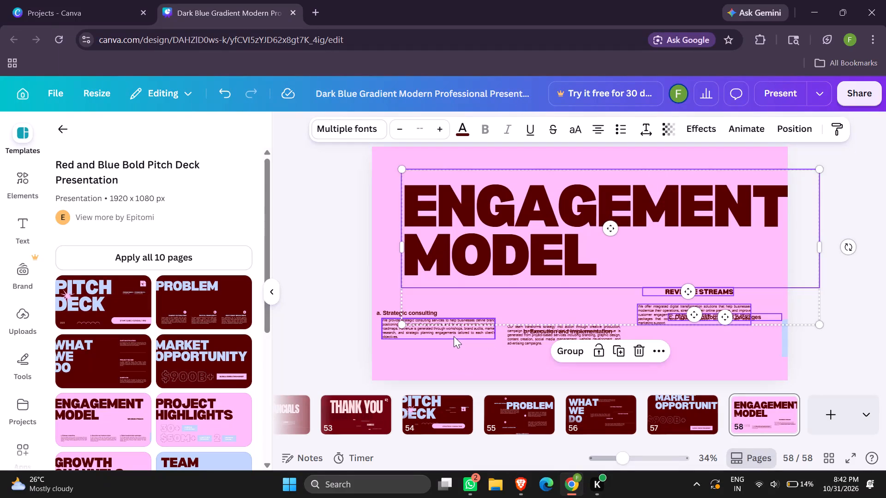
# Left-align the Strategic consulting paragraph with its title, and place both lower in the page's bottom-left corner.
pyautogui.moveTo(454, 336); pyautogui.dragTo(448, 342)
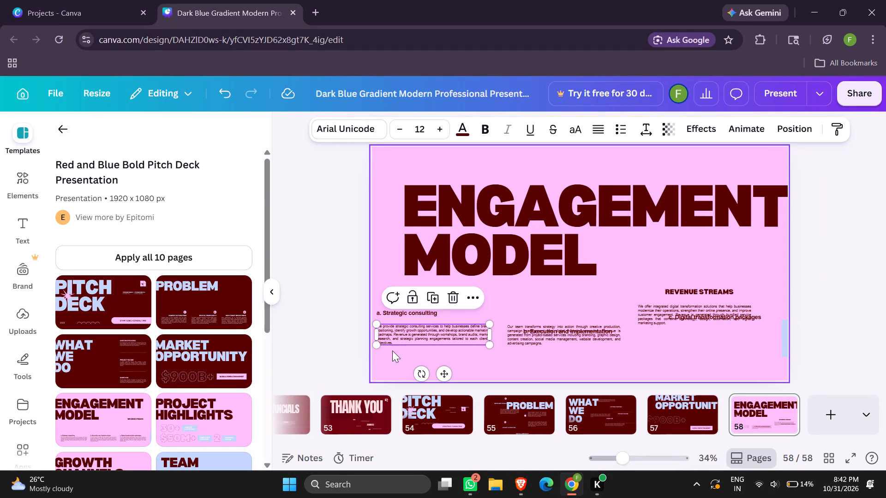
pyautogui.moveTo(392, 353); pyautogui.dragTo(395, 294)
pyautogui.moveTo(408, 321); pyautogui.dragTo(409, 334)
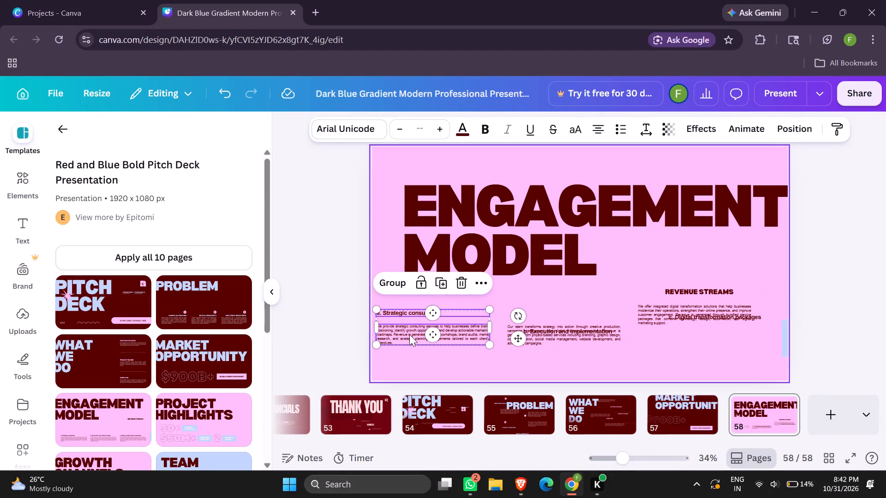
pyautogui.moveTo(409, 334); pyautogui.dragTo(409, 343)
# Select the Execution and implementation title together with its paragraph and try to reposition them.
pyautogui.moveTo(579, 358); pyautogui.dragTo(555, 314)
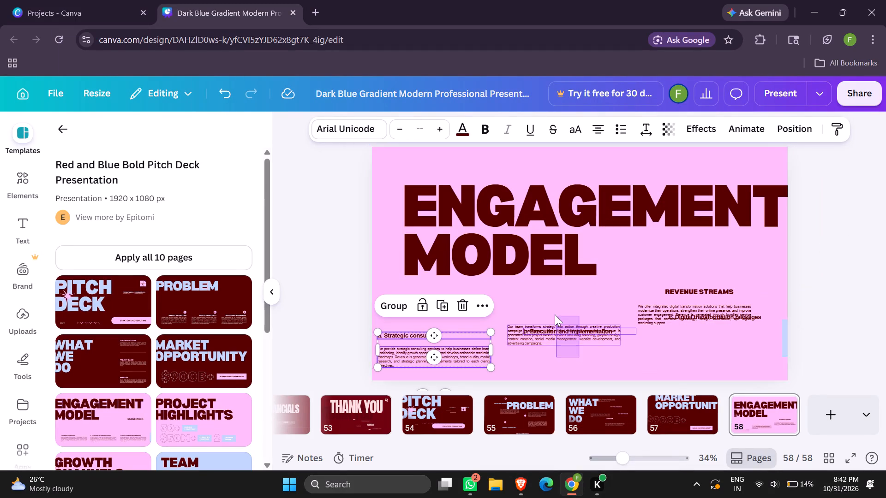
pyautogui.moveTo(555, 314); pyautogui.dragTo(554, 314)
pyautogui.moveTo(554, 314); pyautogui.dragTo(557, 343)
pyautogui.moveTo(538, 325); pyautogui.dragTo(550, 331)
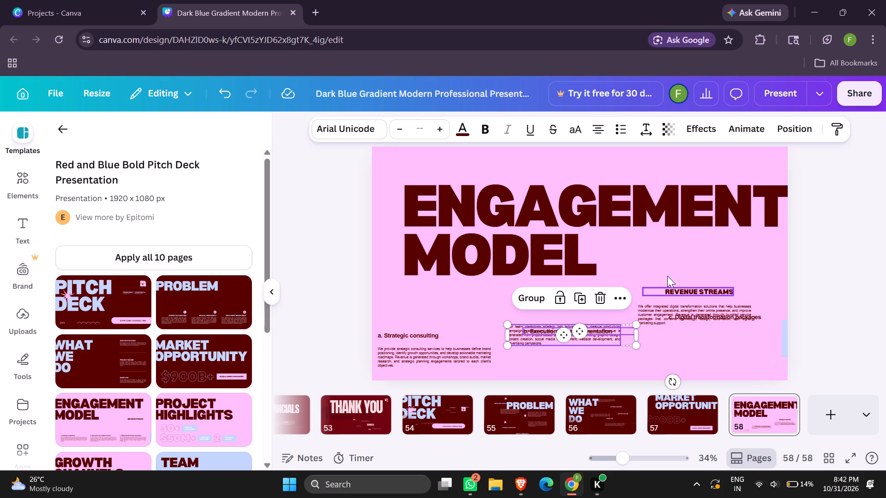
# Move the ENGAGEMENT MODEL heading up and left into the page's top-left corner so it fits within the page.
pyautogui.moveTo(682, 267); pyautogui.dragTo(658, 251)
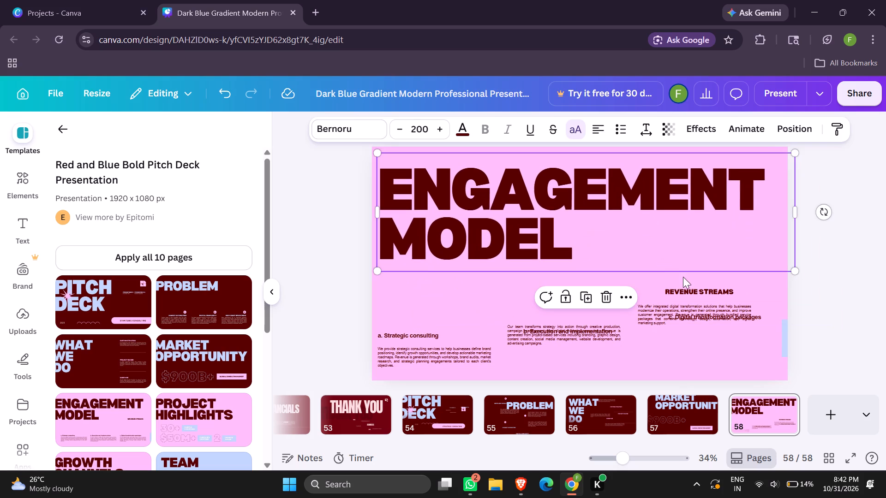
# Select the REVENUE STREAMS label and the Digital transformation packages title with its paragraph together.
pyautogui.moveTo(692, 332); pyautogui.dragTo(683, 288)
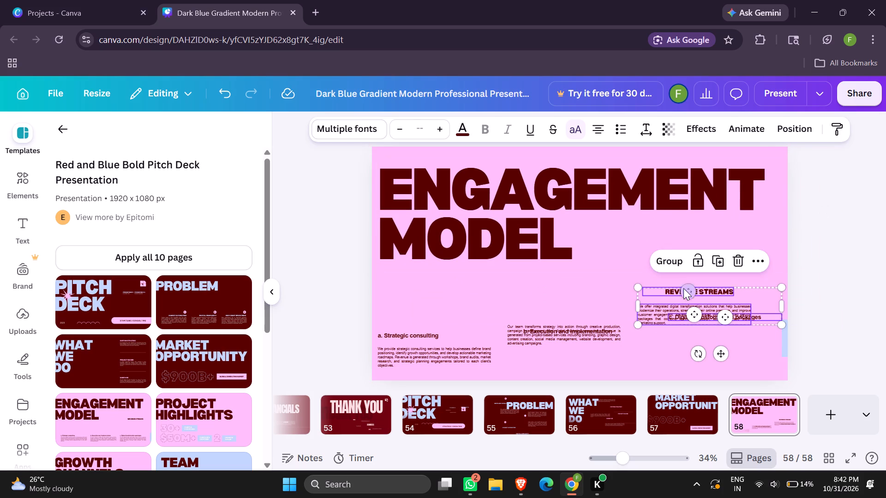
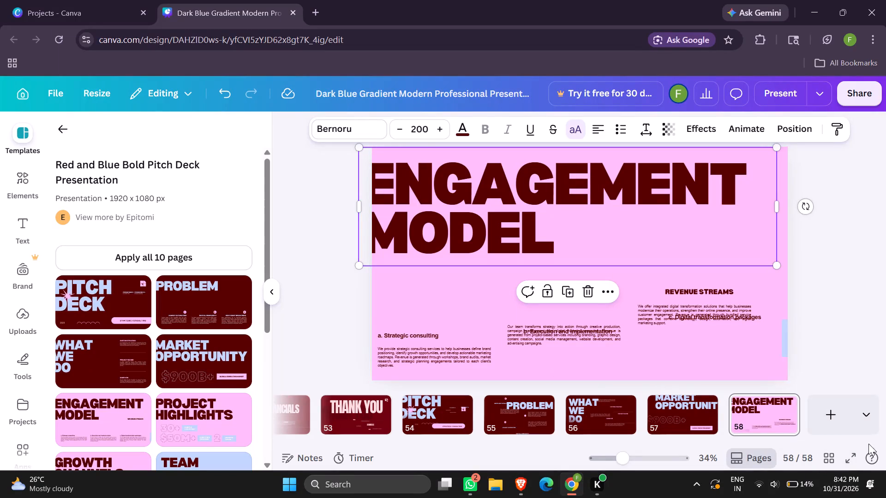
# Add page 59 and apply the PROJECT HIGHLIGHTS layout from the Red and Blue Bold Pitch Deck template.
pyautogui.click(834, 412)
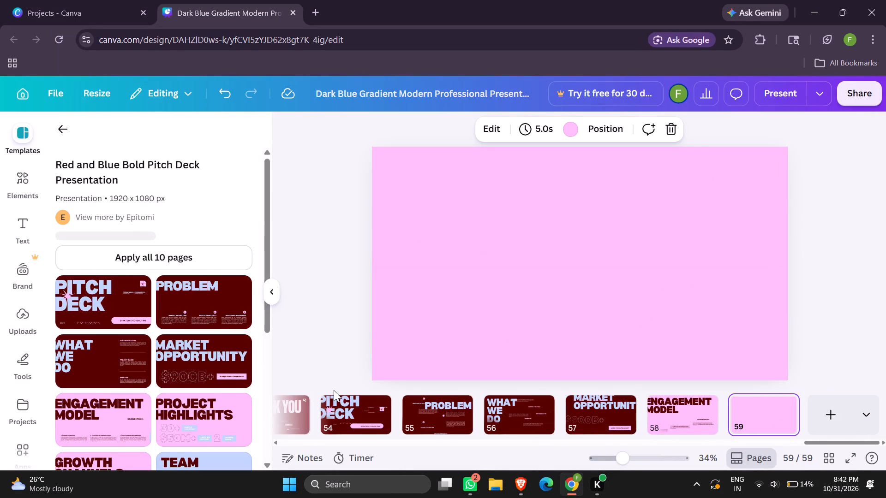
pyautogui.click(193, 419)
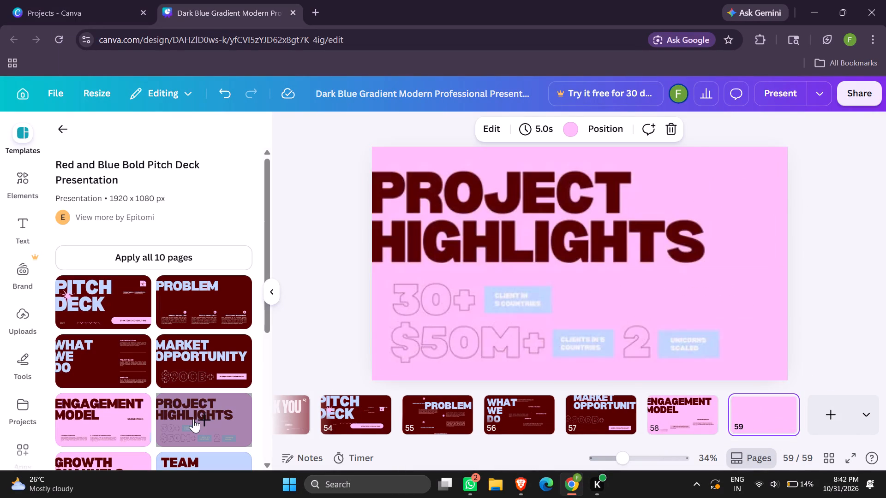
# Move the PROJECT HIGHLIGHTS heading right and slightly up, and shift the 30+ and $50M+ figures slightly right.
pyautogui.moveTo(460, 214); pyautogui.dragTo(519, 206)
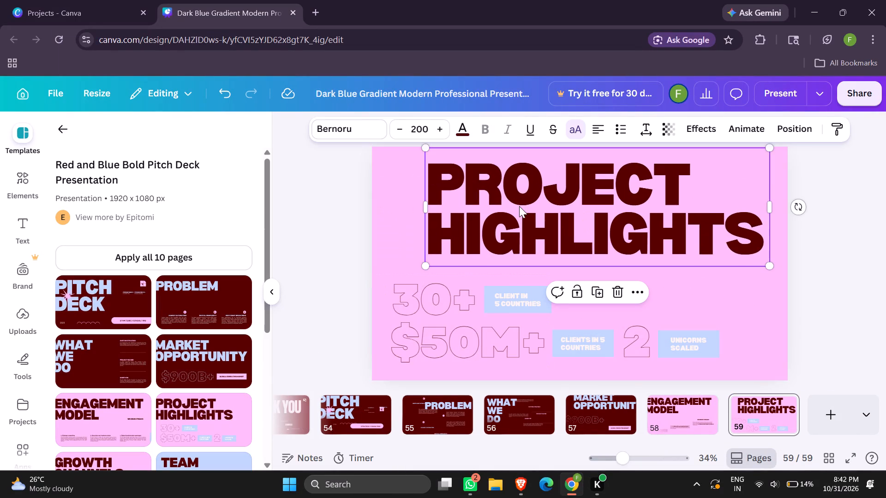
pyautogui.moveTo(431, 288); pyautogui.dragTo(442, 277)
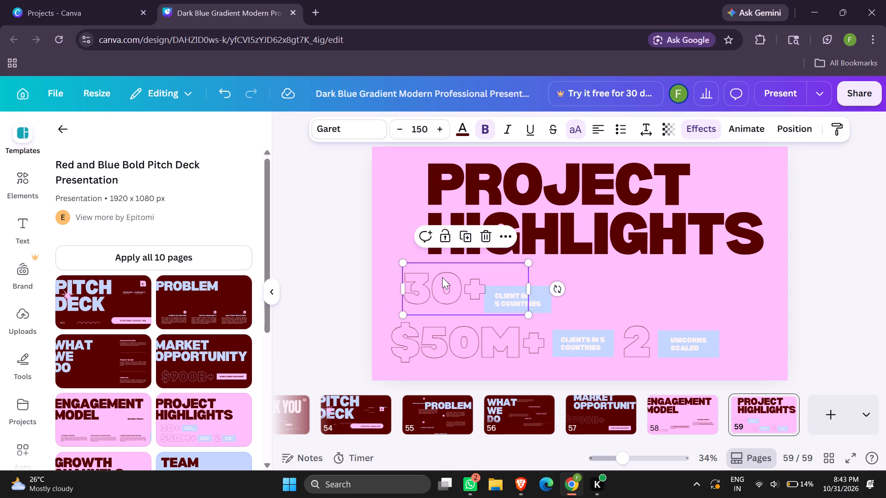
pyautogui.moveTo(425, 338); pyautogui.dragTo(437, 338)
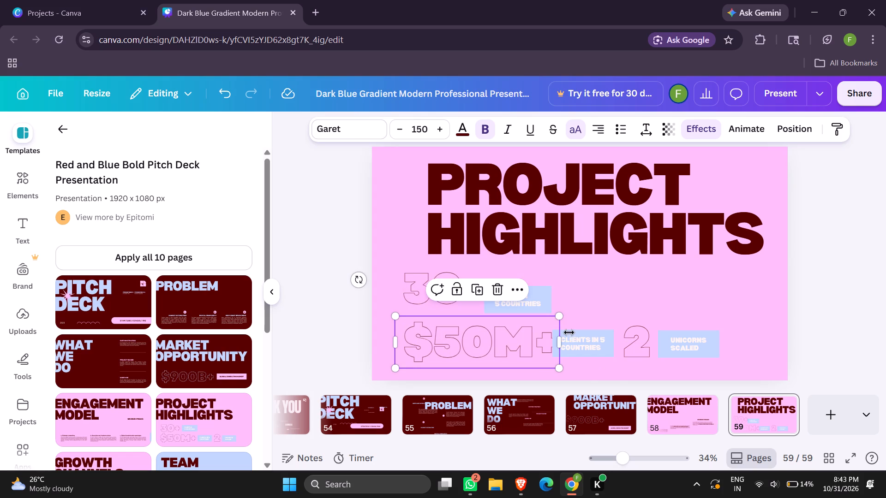
# Shift the blue boxes behind CLIENTS IN 5 COUNTRIES and UNICORNS SCALED up and right, offset from their labels.
pyautogui.moveTo(573, 332); pyautogui.dragTo(587, 314)
pyautogui.moveTo(670, 334); pyautogui.dragTo(681, 332)
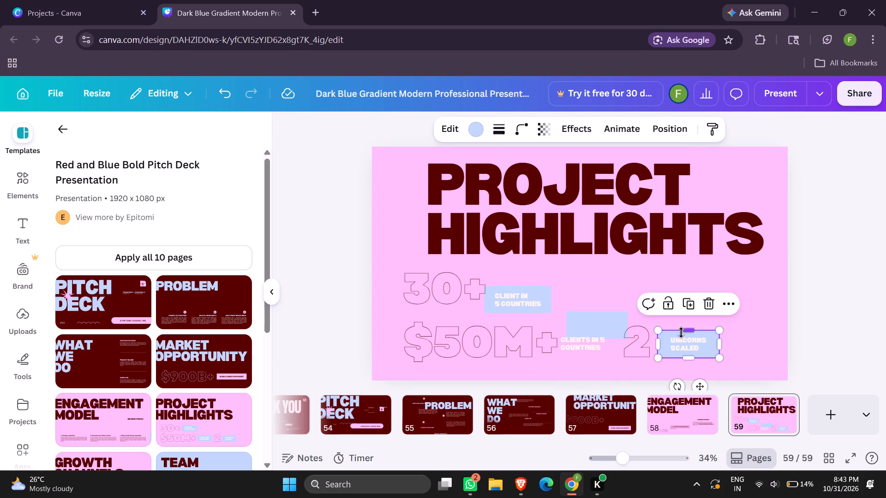
pyautogui.moveTo(681, 332); pyautogui.dragTo(695, 329)
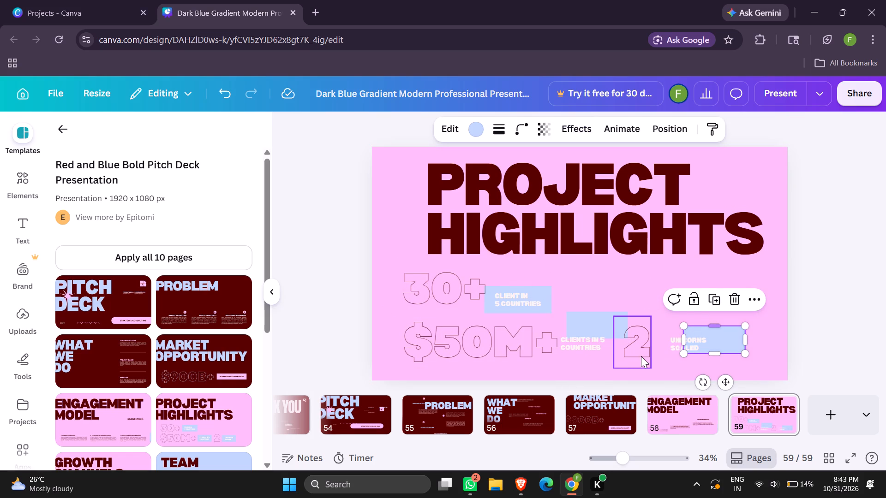
# Nudge the outlined 2 up and right, and the CLIENT IN 5 COUNTRIES label slightly right.
pyautogui.moveTo(641, 356); pyautogui.dragTo(649, 344)
pyautogui.moveTo(508, 300); pyautogui.dragTo(520, 301)
# Place the 30+ figure near the page's left edge below the heading, and move the PROJECT HIGHLIGHTS heading close to the right edge.
pyautogui.moveTo(492, 301); pyautogui.dragTo(509, 291)
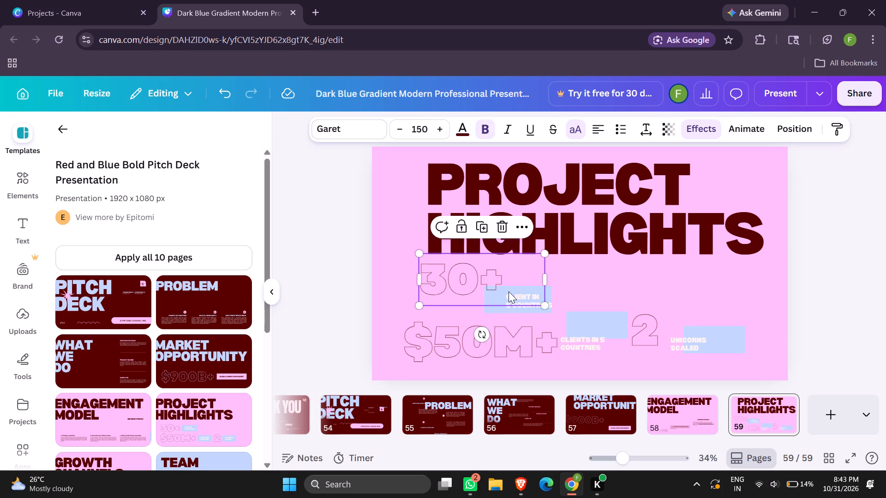
pyautogui.moveTo(454, 284); pyautogui.dragTo(419, 299)
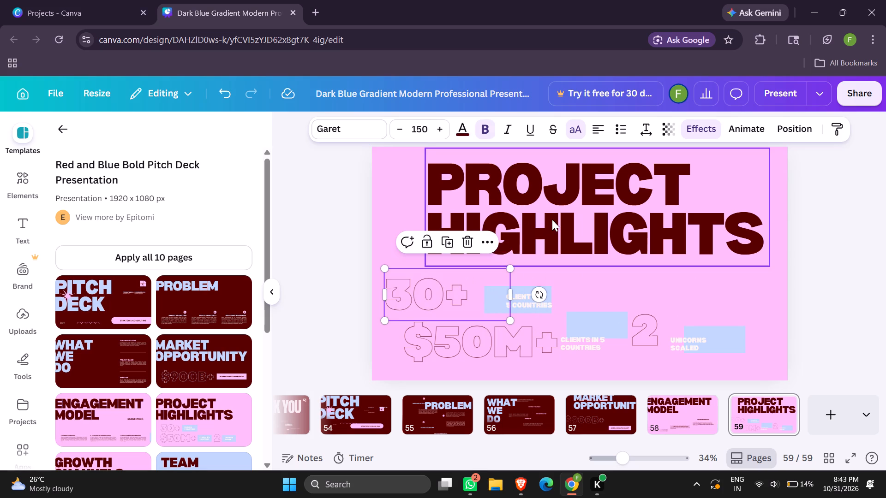
pyautogui.moveTo(552, 219); pyautogui.dragTo(572, 222)
# Place the $50M+ figure below 30+ in the page's lower-left corner, and shift the outlined 2 right onto the UNICORNS SCALED label.
pyautogui.moveTo(458, 337); pyautogui.dragTo(427, 352)
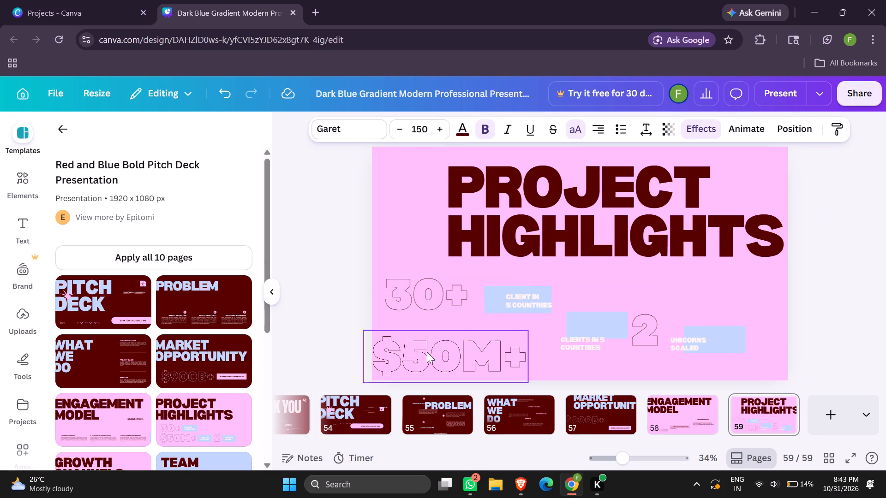
pyautogui.moveTo(642, 323); pyautogui.dragTo(665, 324)
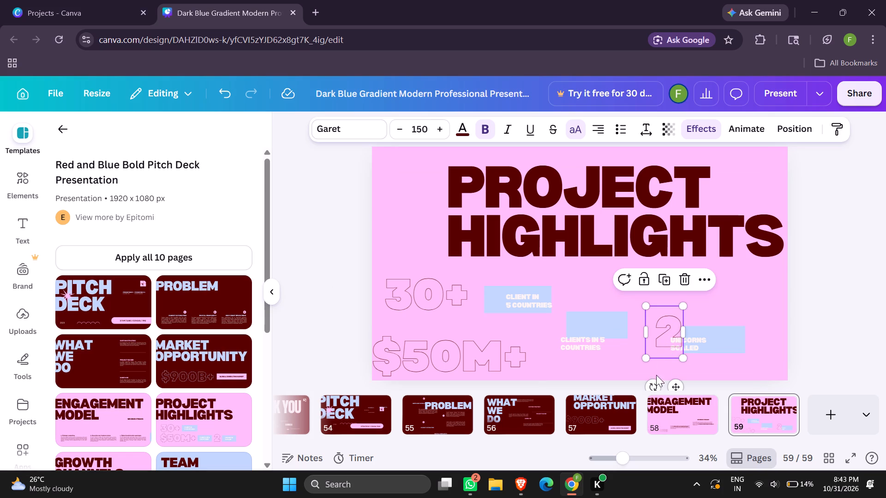
pyautogui.moveTo(464, 349); pyautogui.dragTo(476, 344)
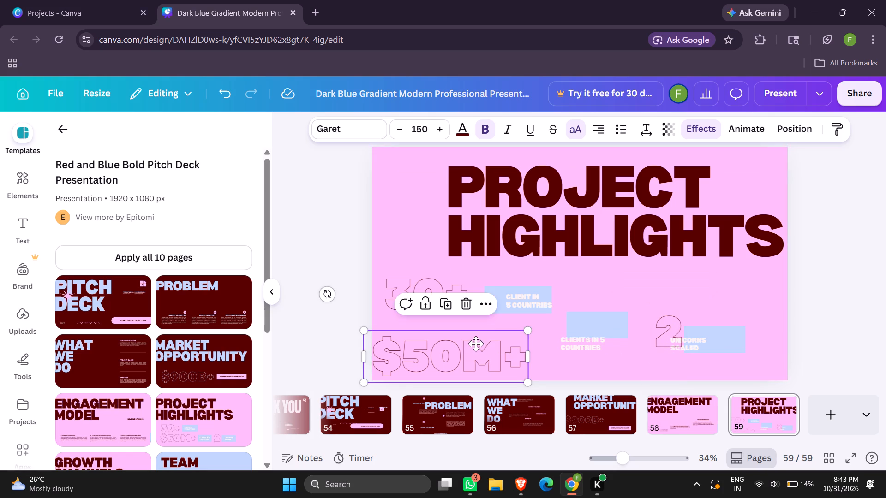
pyautogui.moveTo(476, 344); pyautogui.dragTo(479, 344)
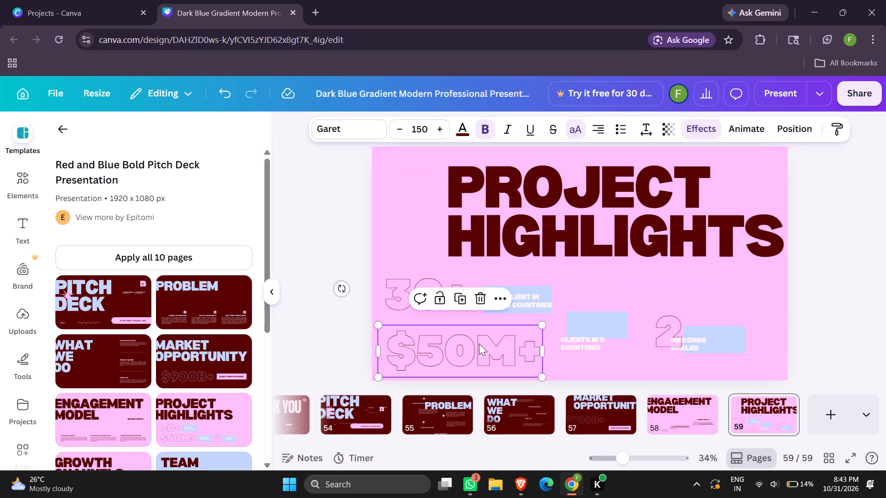
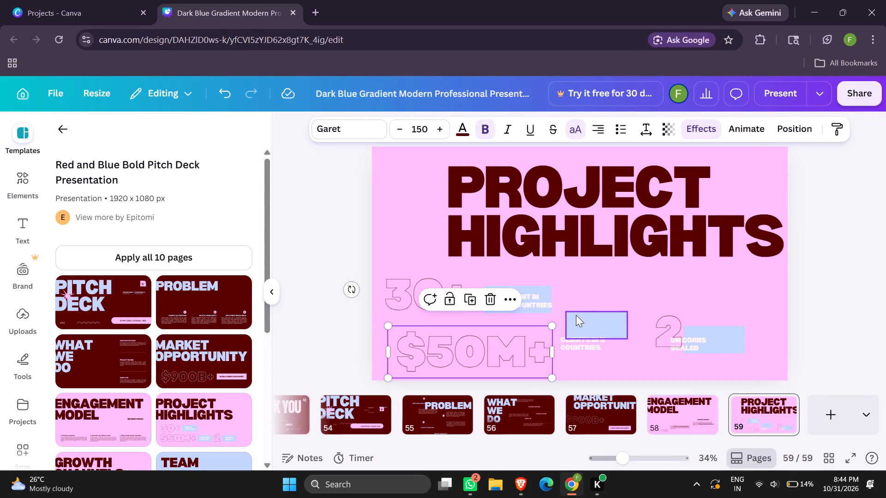
# Move the CLIENTS IN 5 COUNTRIES label with its blue box, and the 2 with UNICORNS SCALED and its box, slightly up and right.
pyautogui.moveTo(579, 288); pyautogui.dragTo(585, 351)
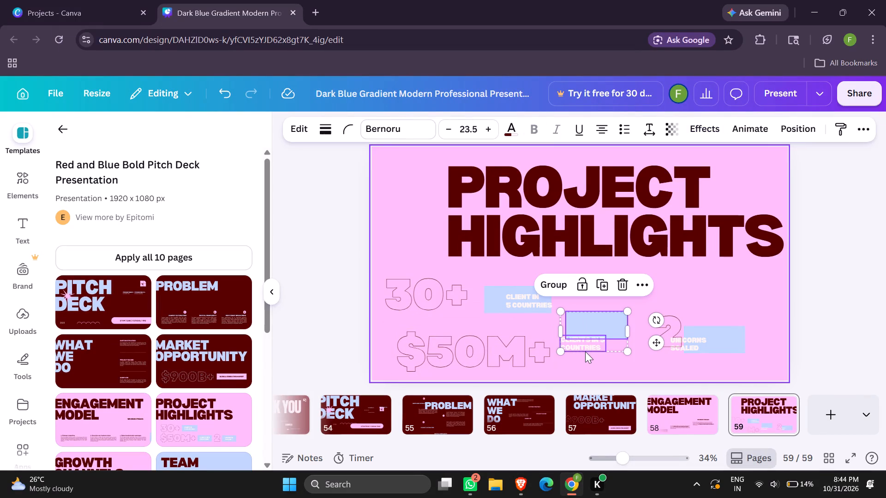
pyautogui.moveTo(613, 314); pyautogui.dragTo(614, 297)
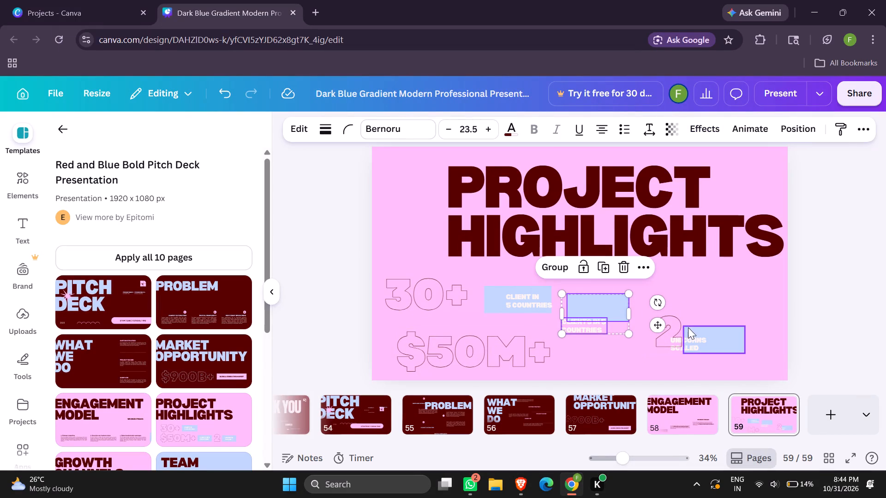
pyautogui.moveTo(693, 292); pyautogui.dragTo(683, 363)
pyautogui.moveTo(670, 335); pyautogui.dragTo(675, 329)
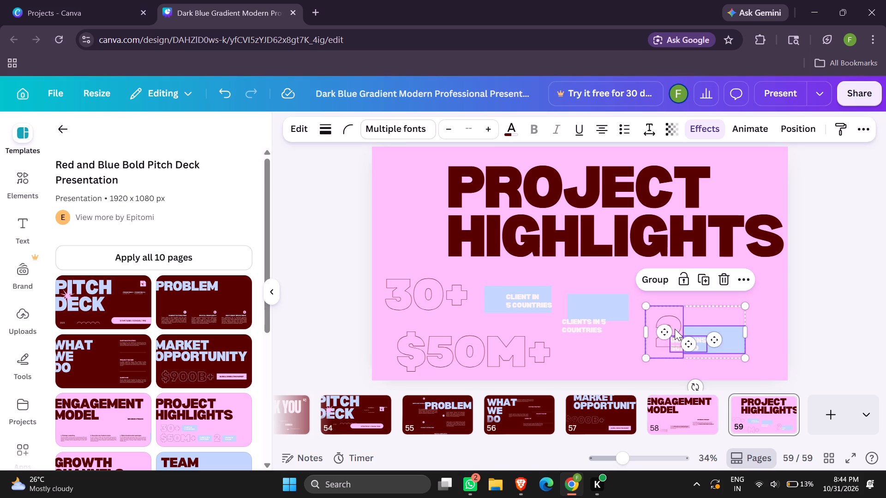
pyautogui.moveTo(702, 325); pyautogui.dragTo(711, 320)
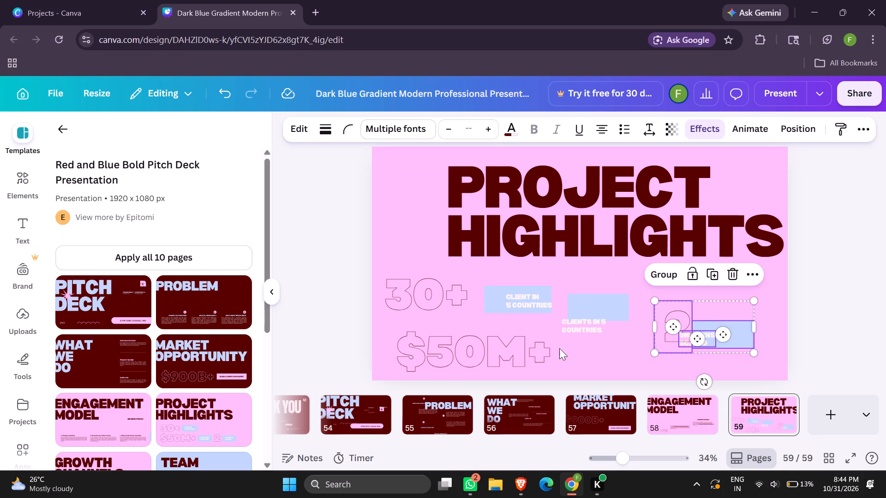
pyautogui.moveTo(611, 274); pyautogui.dragTo(593, 338)
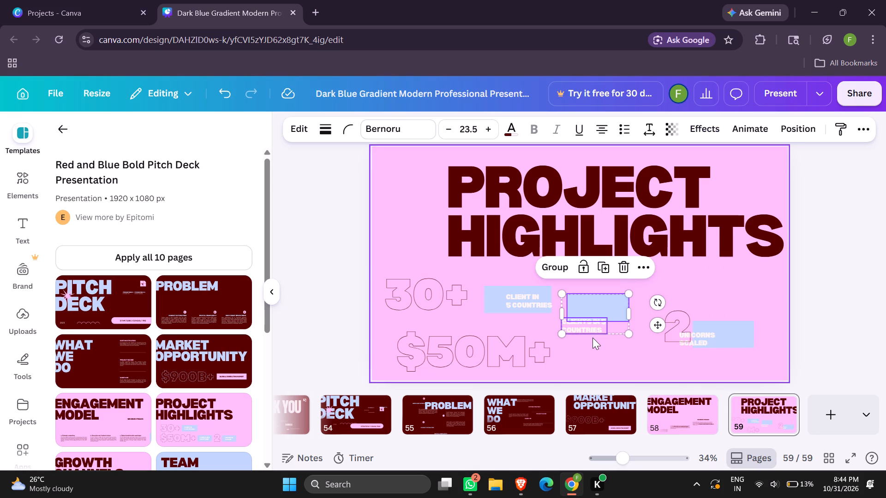
pyautogui.moveTo(589, 310); pyautogui.dragTo(595, 304)
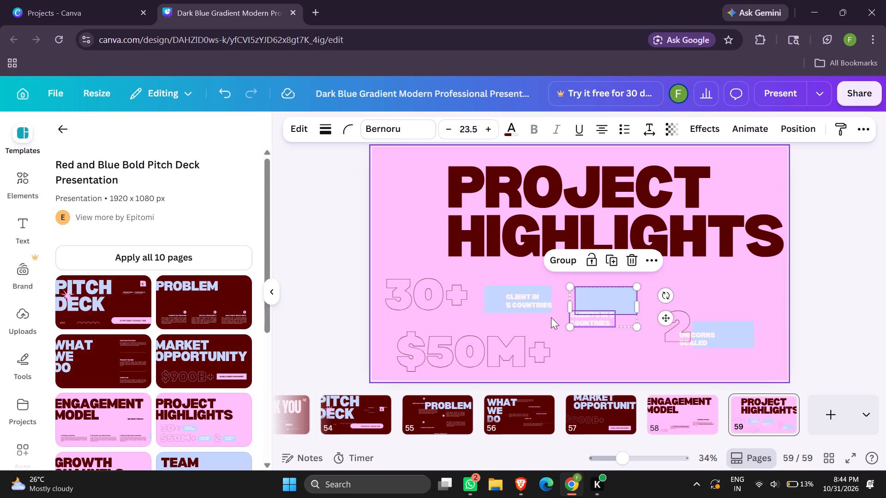
# Nudge the CLIENT IN 5 COUNTRIES label together with its blue box, and the 30+ figure, slightly right.
pyautogui.moveTo(551, 317); pyautogui.dragTo(510, 271)
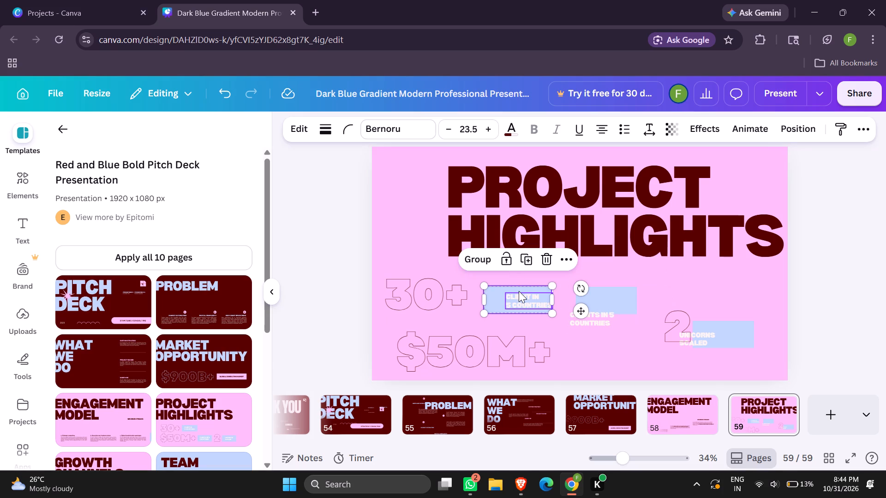
pyautogui.moveTo(519, 291); pyautogui.dragTo(524, 292)
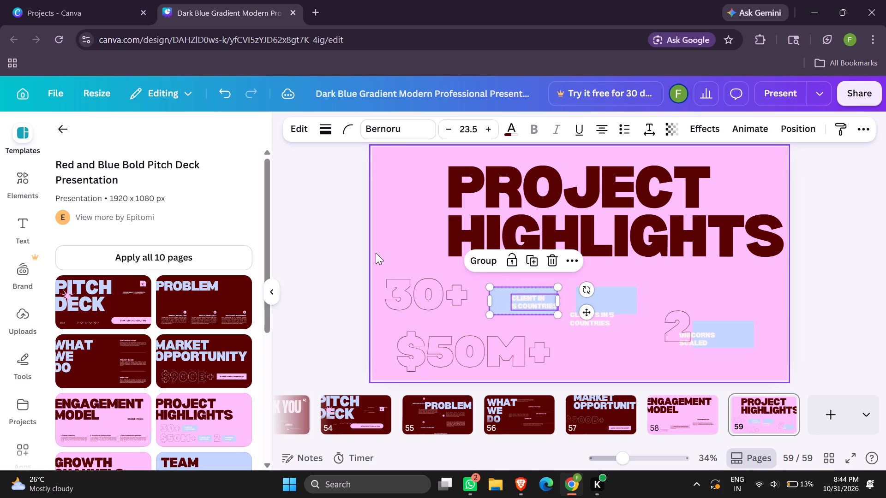
pyautogui.moveTo(394, 256); pyautogui.dragTo(435, 321)
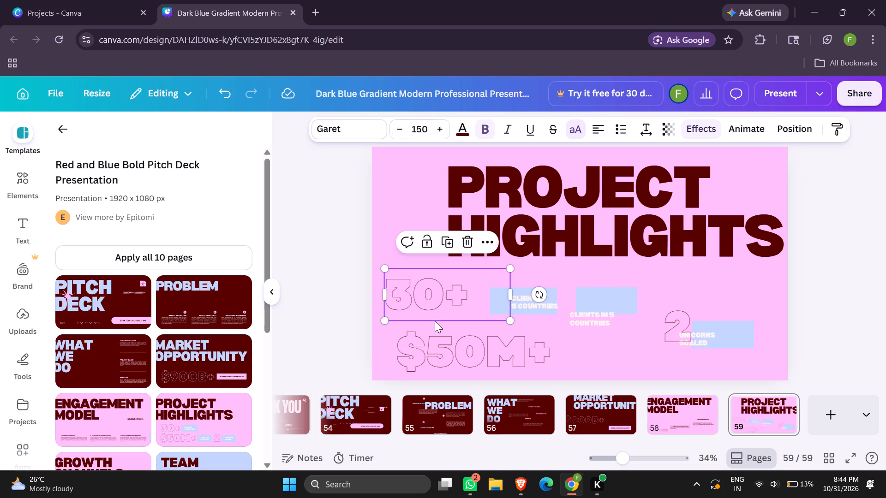
pyautogui.moveTo(425, 303); pyautogui.dragTo(432, 301)
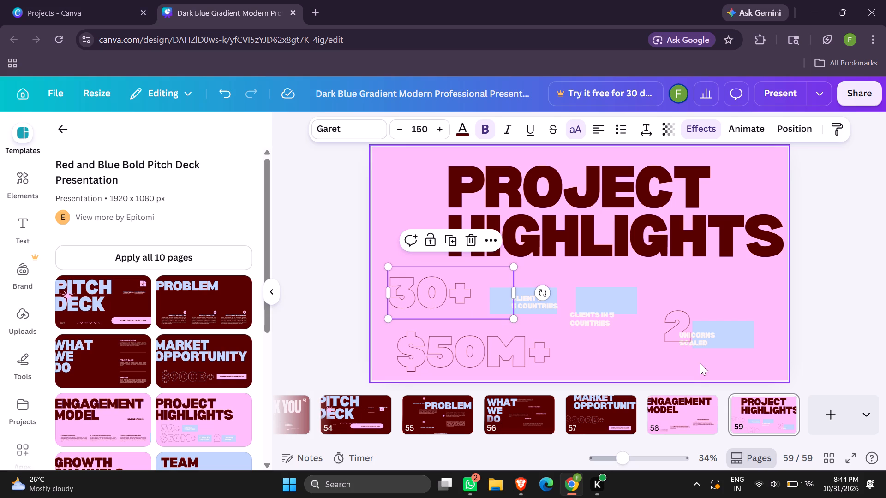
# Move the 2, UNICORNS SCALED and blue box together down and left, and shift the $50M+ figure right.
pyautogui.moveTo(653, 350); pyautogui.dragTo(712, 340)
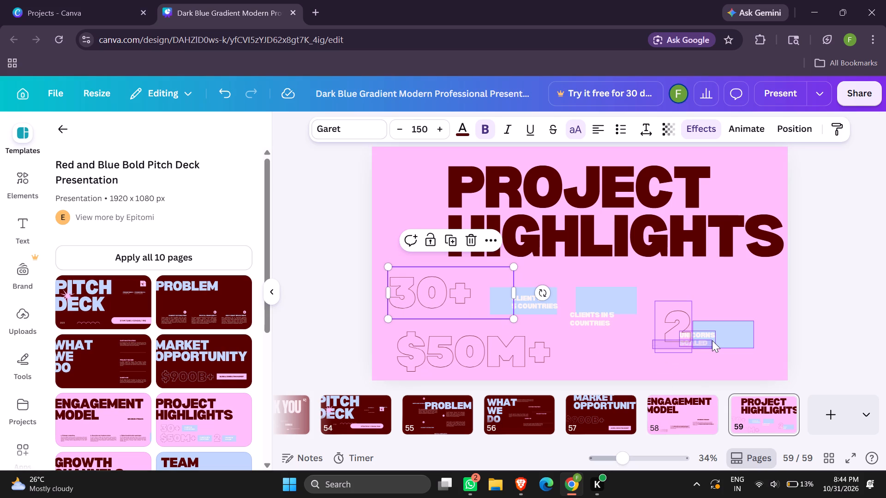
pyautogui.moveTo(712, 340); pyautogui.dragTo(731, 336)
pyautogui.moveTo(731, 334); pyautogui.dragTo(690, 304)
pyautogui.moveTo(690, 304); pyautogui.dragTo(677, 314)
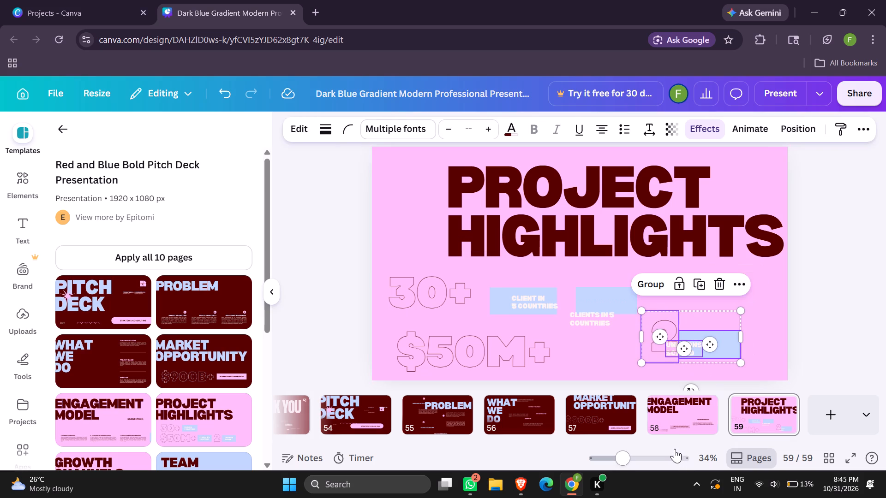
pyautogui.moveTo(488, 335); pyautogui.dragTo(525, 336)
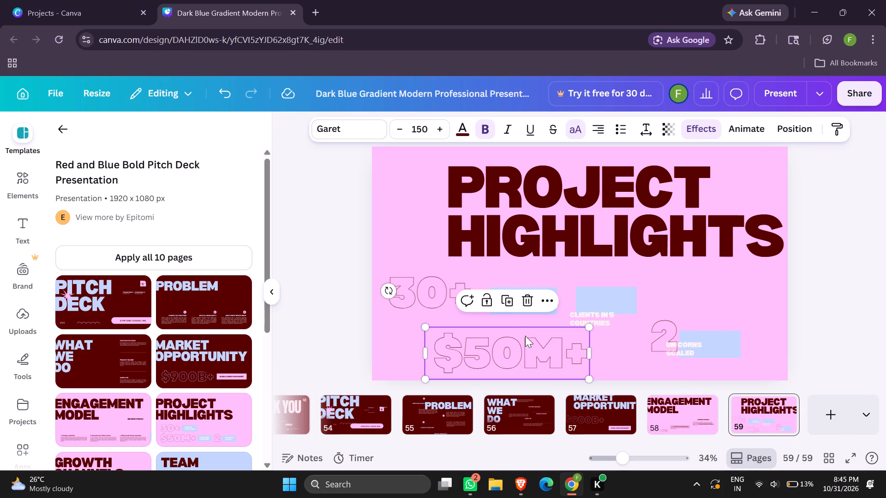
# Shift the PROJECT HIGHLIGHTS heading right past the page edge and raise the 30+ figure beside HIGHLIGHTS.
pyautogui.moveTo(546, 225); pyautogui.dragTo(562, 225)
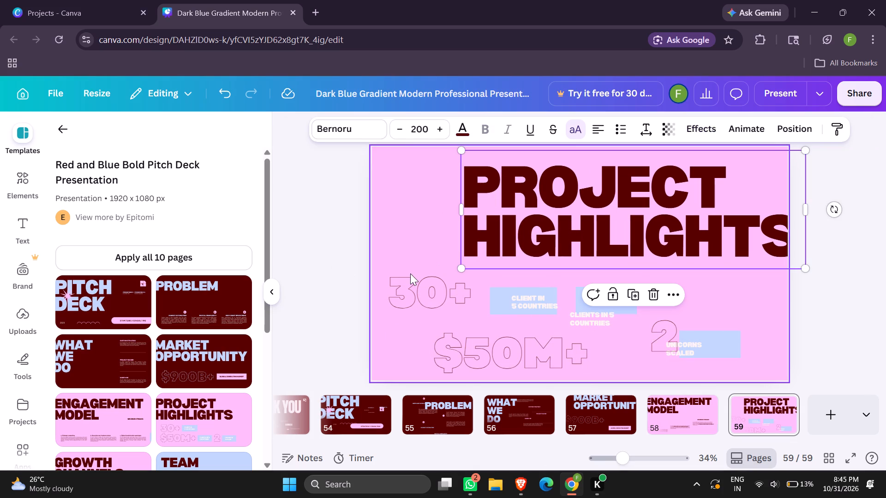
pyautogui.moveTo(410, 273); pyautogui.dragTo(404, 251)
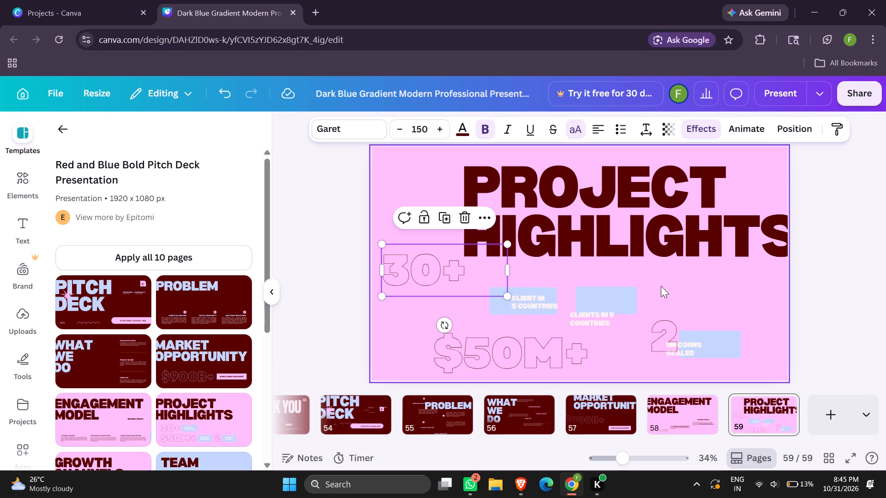
# Move the 2, UNICORNS SCALED and blue box together up and right, and place $50M+ in the page's lower-left corner.
pyautogui.moveTo(656, 279); pyautogui.dragTo(572, 354)
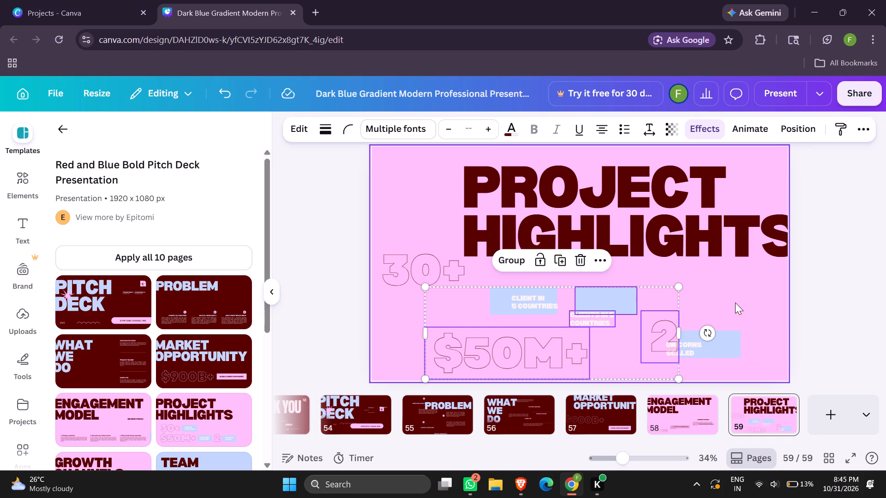
pyautogui.moveTo(720, 300); pyautogui.dragTo(650, 375)
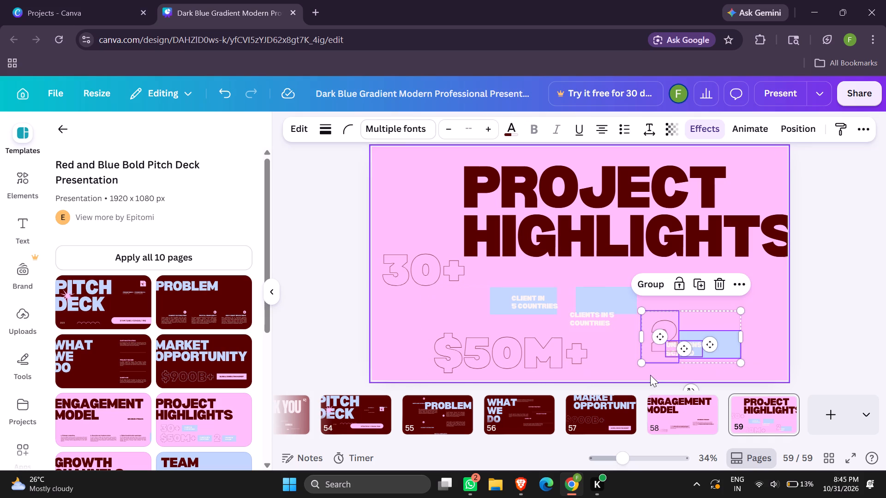
pyautogui.moveTo(710, 321); pyautogui.dragTo(731, 305)
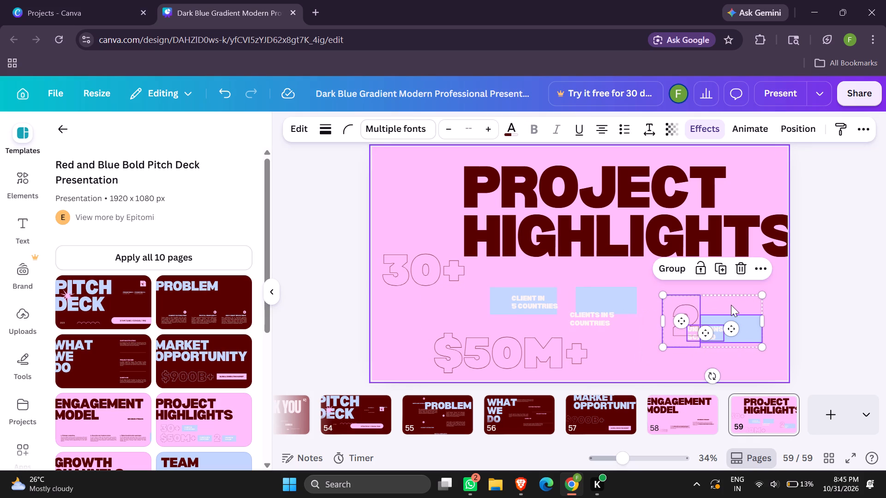
pyautogui.moveTo(513, 348); pyautogui.dragTo(456, 361)
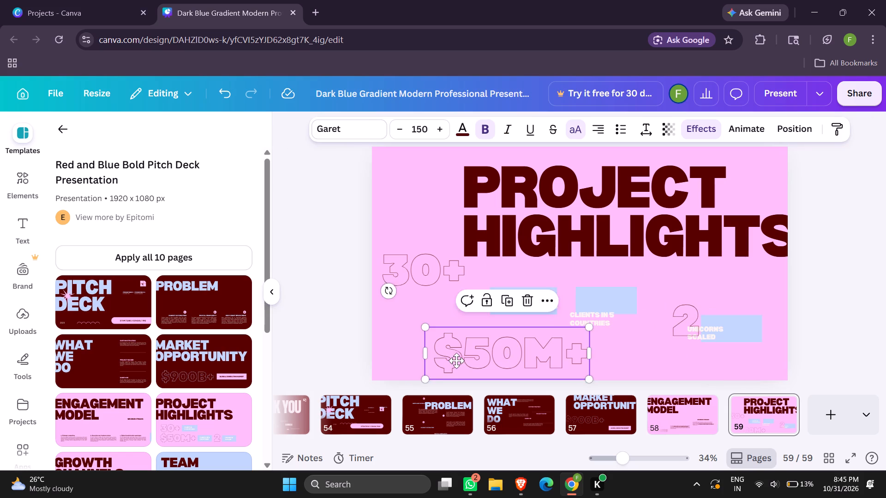
pyautogui.moveTo(456, 361); pyautogui.dragTo(457, 361)
# Move the PROJECT HIGHLIGHTS heading up and left inside the page, and lower the 30+ figure slightly.
pyautogui.moveTo(546, 206); pyautogui.dragTo(530, 197)
pyautogui.moveTo(417, 255); pyautogui.dragTo(422, 266)
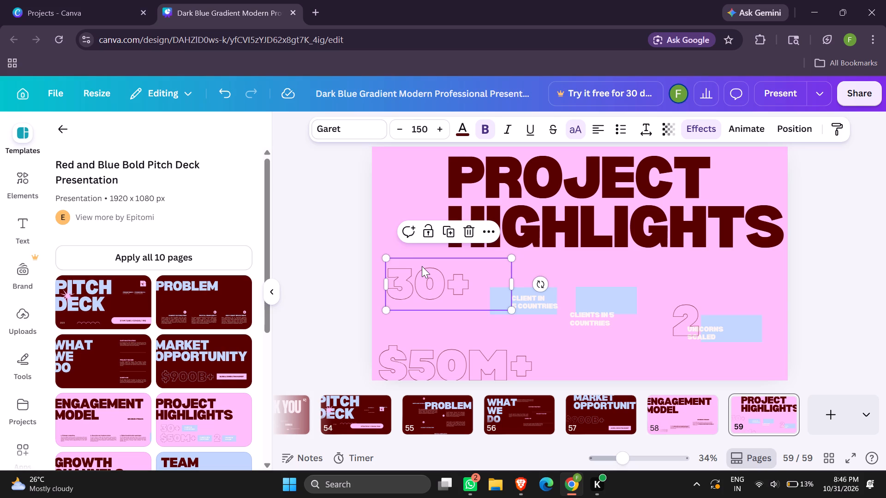
# Shift the PROJECT HIGHLIGHTS heading right so it runs off the page edge, and move $50M+ up and right from the corner.
pyautogui.moveTo(580, 185); pyautogui.dragTo(627, 190)
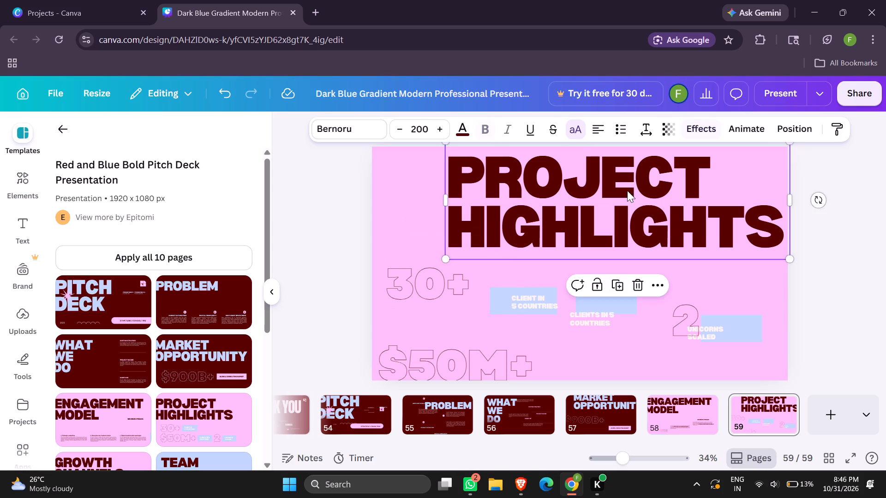
pyautogui.moveTo(627, 190); pyautogui.dragTo(628, 190)
pyautogui.moveTo(428, 369); pyautogui.dragTo(473, 356)
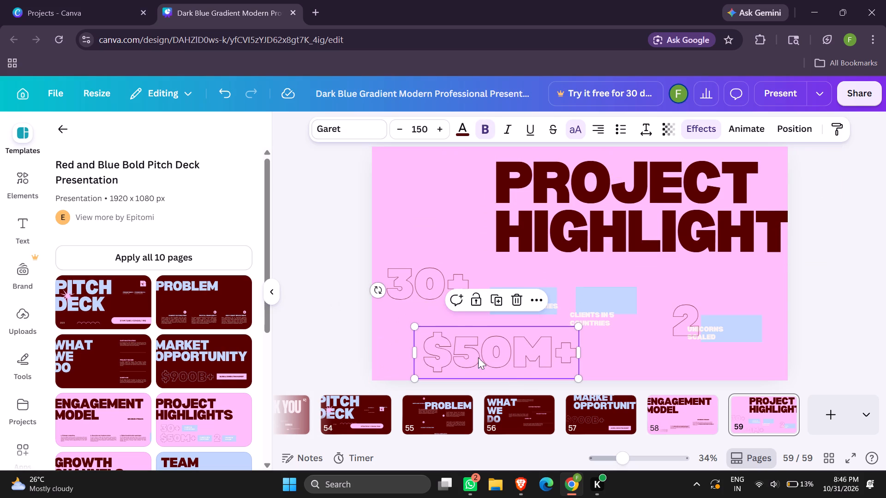
# Add page 60 and apply the GROWTH CHANNELS page of the template to it.
pyautogui.click(813, 422)
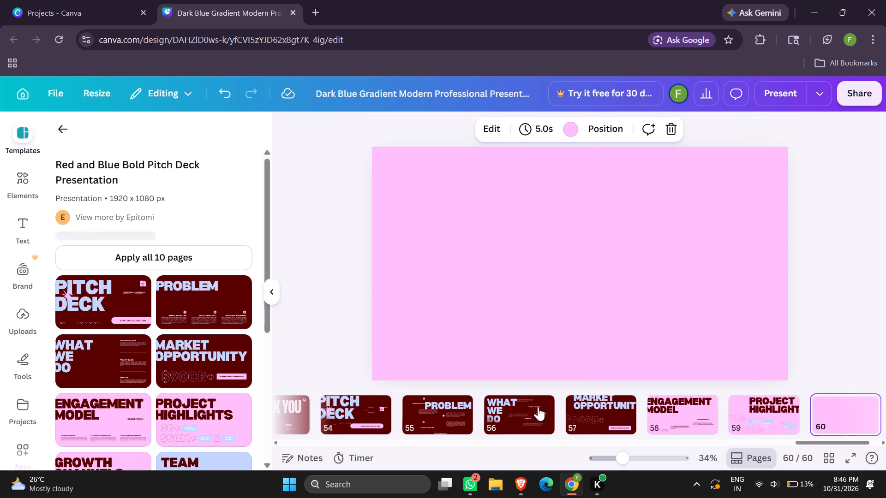
pyautogui.scroll(-1, 78, 441)
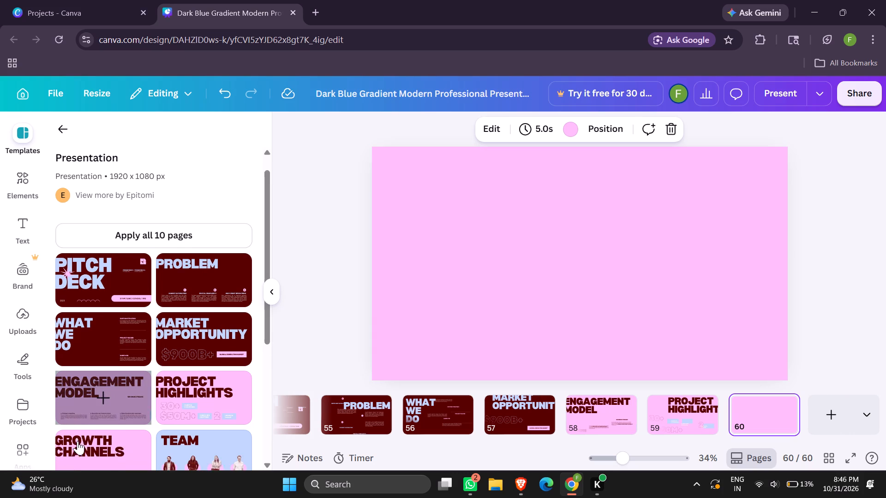
pyautogui.scroll(-1, 78, 441)
pyautogui.click(78, 441)
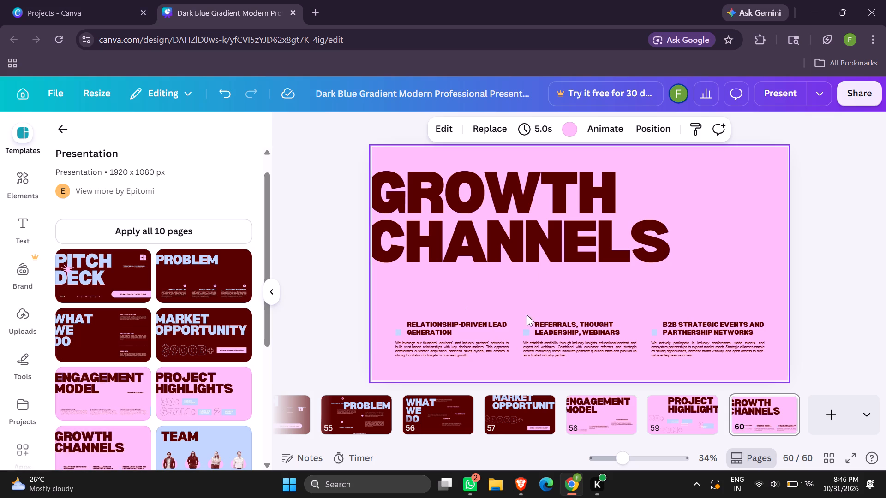
# Move the GROWTH CHANNELS heading right toward the page centre, and the RELATIONSHIP-DRIVEN LEAD GENERATION label with its paragraph up and left.
pyautogui.moveTo(527, 265); pyautogui.dragTo(569, 262)
pyautogui.moveTo(423, 290); pyautogui.dragTo(443, 349)
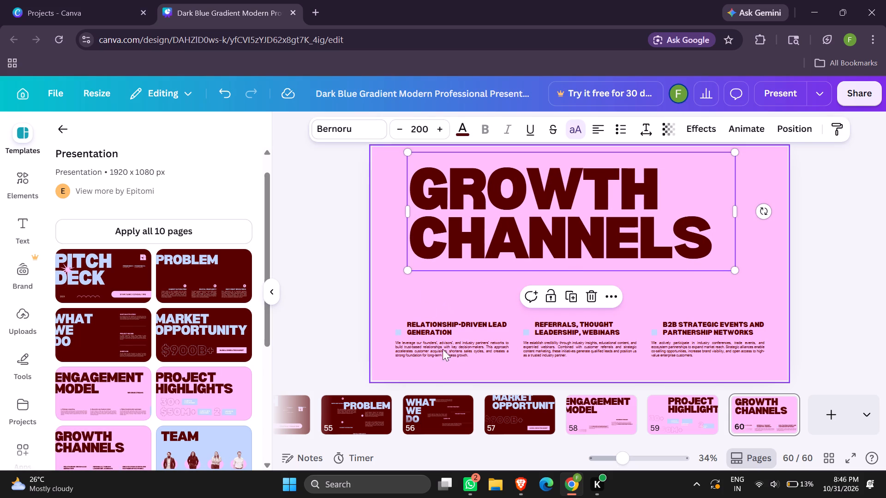
pyautogui.moveTo(443, 349); pyautogui.dragTo(447, 368)
pyautogui.moveTo(437, 353); pyautogui.dragTo(423, 338)
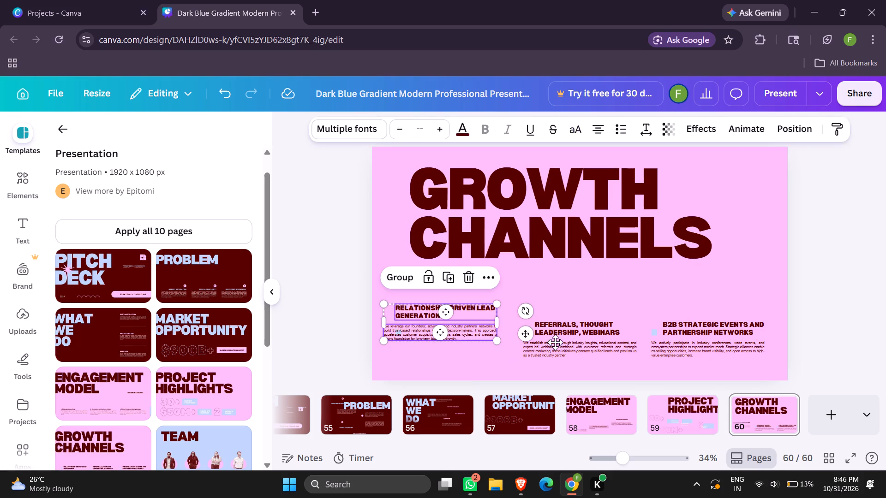
# Shift the paragraph under REFERRALS, THOUGHT LEADERSHIP, WEBINARS right and narrow it, and move that label right and slightly up.
pyautogui.moveTo(580, 353); pyautogui.dragTo(615, 358)
pyautogui.moveTo(681, 348); pyautogui.dragTo(650, 315)
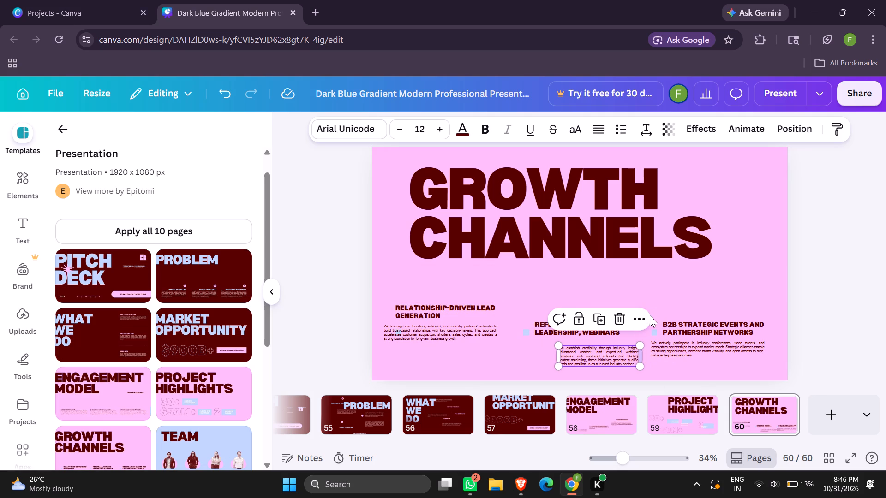
pyautogui.moveTo(545, 322); pyautogui.dragTo(581, 316)
# Move the GROWTH CHANNELS heading to the page's upper right, and raise the B2B STRATEGIC EVENTS label and its paragraph.
pyautogui.moveTo(590, 198); pyautogui.dragTo(648, 183)
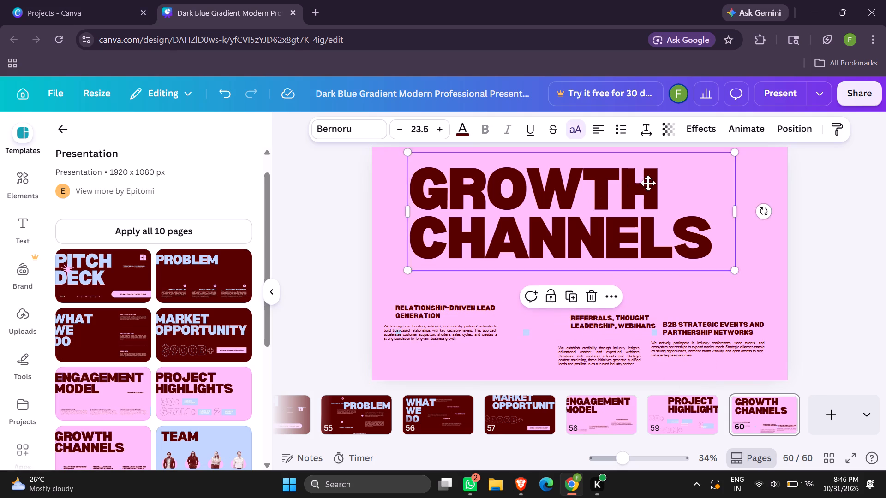
pyautogui.moveTo(648, 183); pyautogui.dragTo(655, 182)
pyautogui.moveTo(721, 333); pyautogui.dragTo(718, 310)
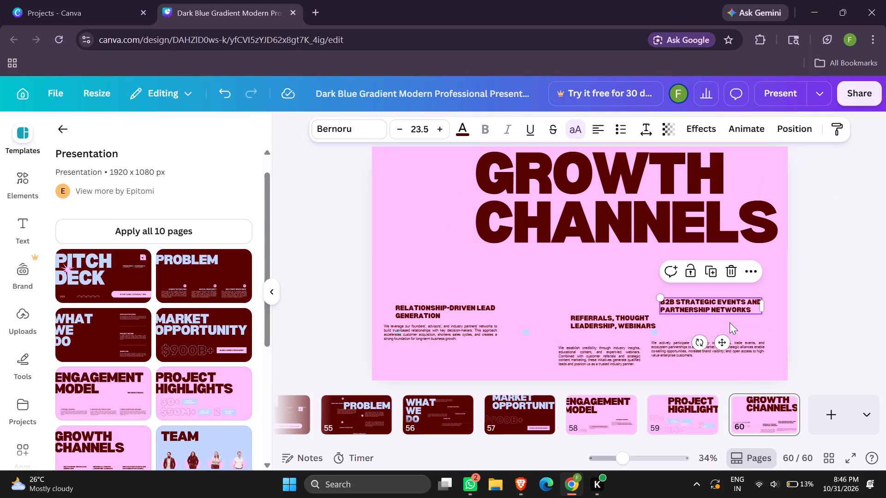
pyautogui.moveTo(749, 348); pyautogui.dragTo(742, 328)
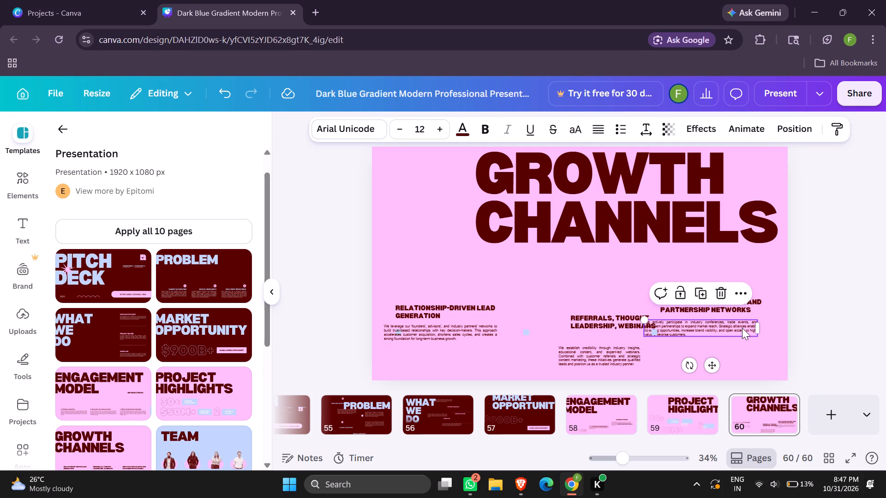
# Shift the lead generation paragraph right and slightly down, and move the GROWTH CHANNELS heading left.
pyautogui.moveTo(395, 307); pyautogui.dragTo(395, 296)
pyautogui.moveTo(415, 336); pyautogui.dragTo(432, 338)
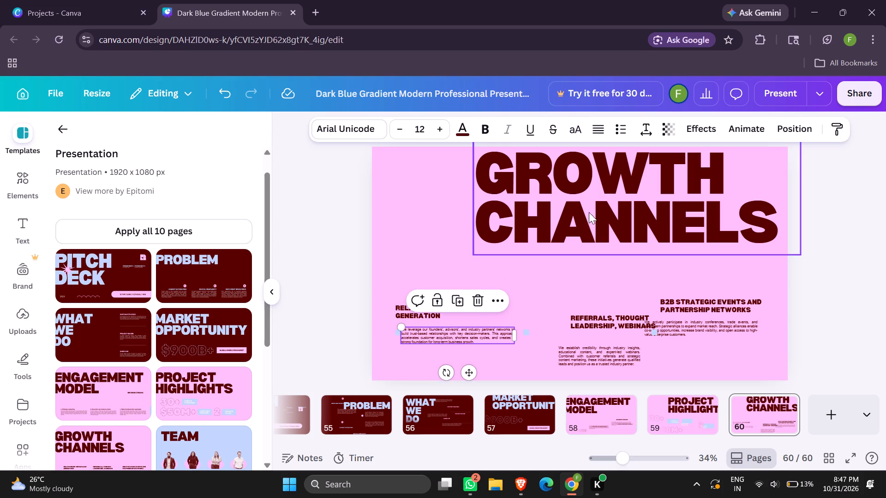
pyautogui.moveTo(589, 212); pyautogui.dragTo(526, 210)
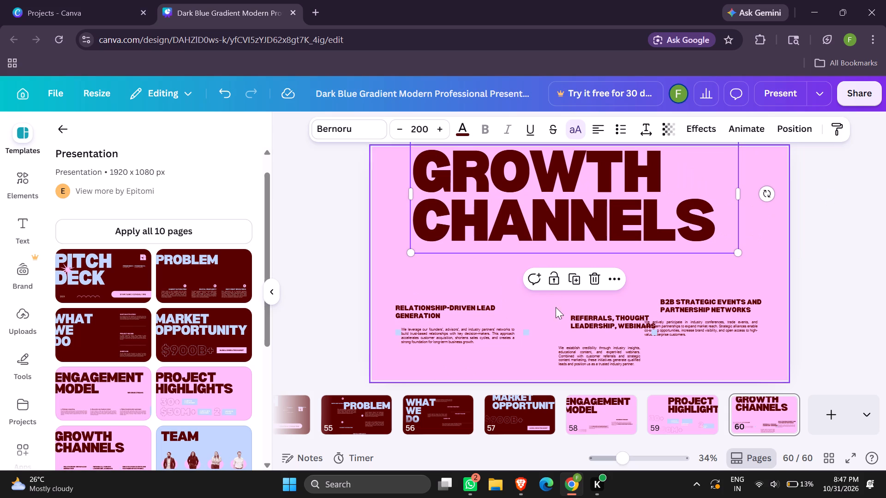
# Move the B2B STRATEGIC EVENTS paragraph down and right, and shift the GROWTH CHANNELS heading partway right.
pyautogui.moveTo(700, 320); pyautogui.dragTo(718, 336)
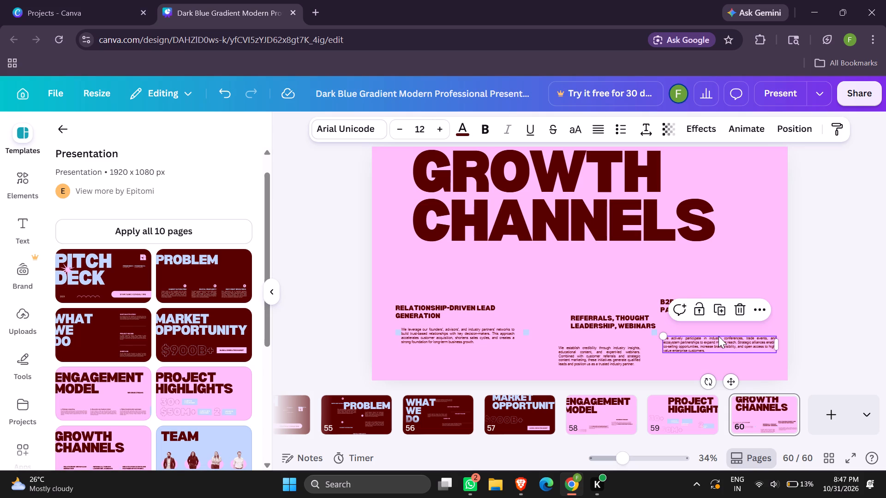
pyautogui.moveTo(612, 203); pyautogui.dragTo(643, 207)
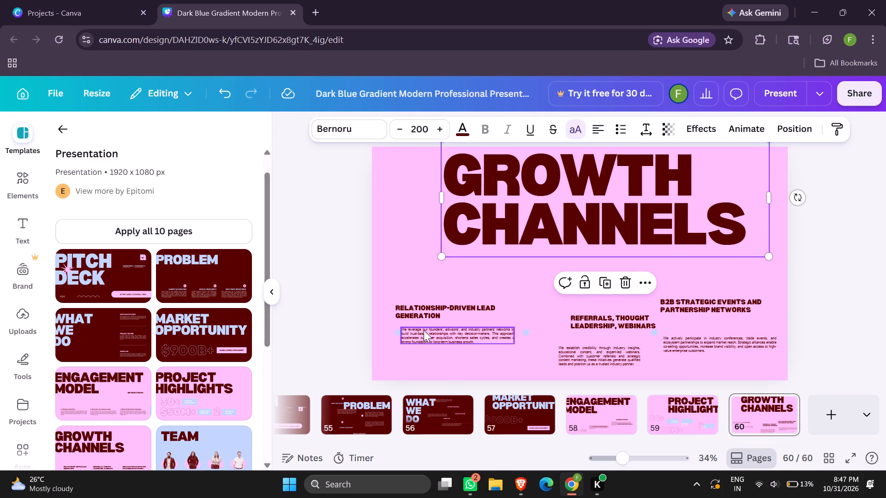
# Offset the lead generation paragraph right, nudge its label up and right, and shift the REFERRALS paragraph right and slightly up.
pyautogui.moveTo(424, 330); pyautogui.dragTo(443, 326)
pyautogui.moveTo(411, 315); pyautogui.dragTo(418, 308)
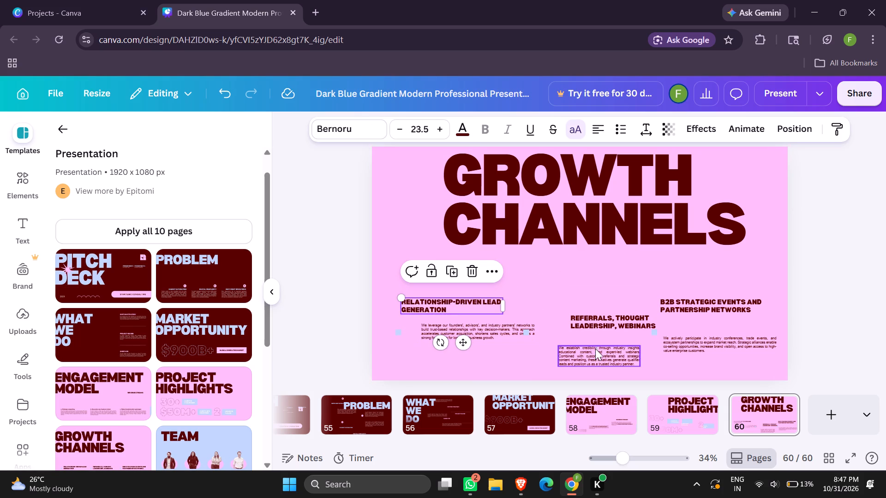
pyautogui.moveTo(593, 354); pyautogui.dragTo(615, 349)
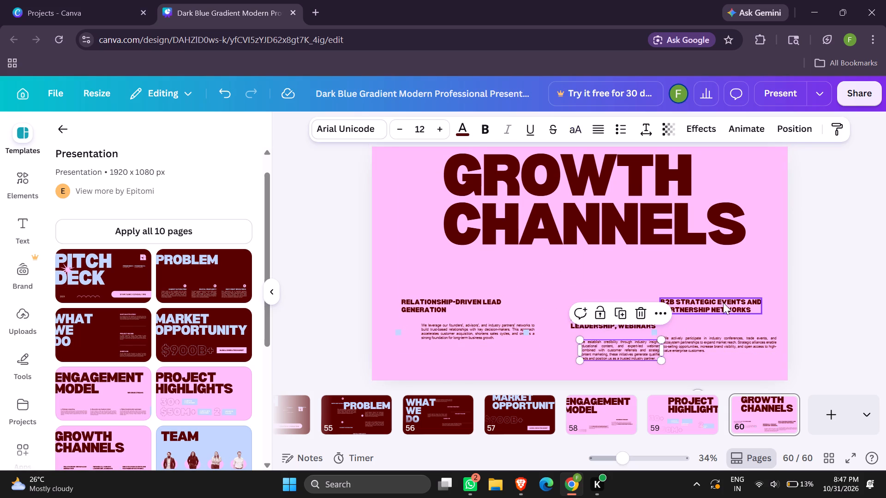
# Move the B2B STRATEGIC EVENTS label left, and shift its paragraph right past the page's right edge.
pyautogui.moveTo(723, 302); pyautogui.dragTo(694, 301)
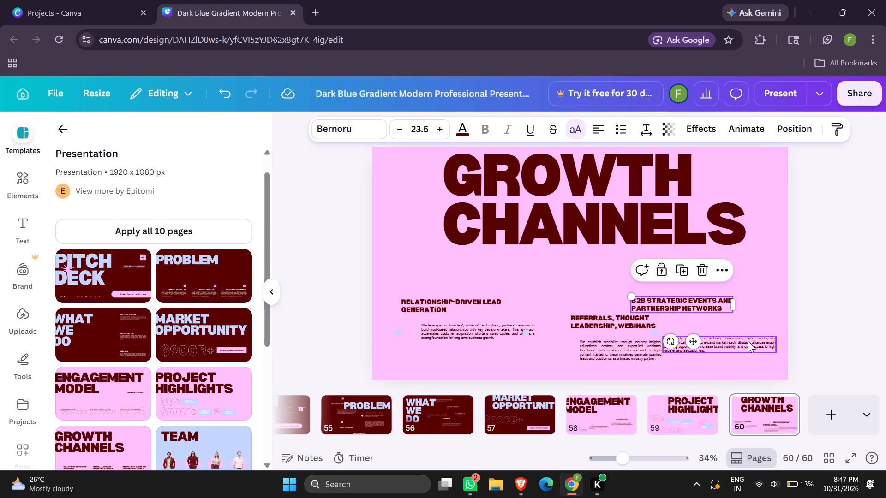
pyautogui.moveTo(748, 341); pyautogui.dragTo(772, 339)
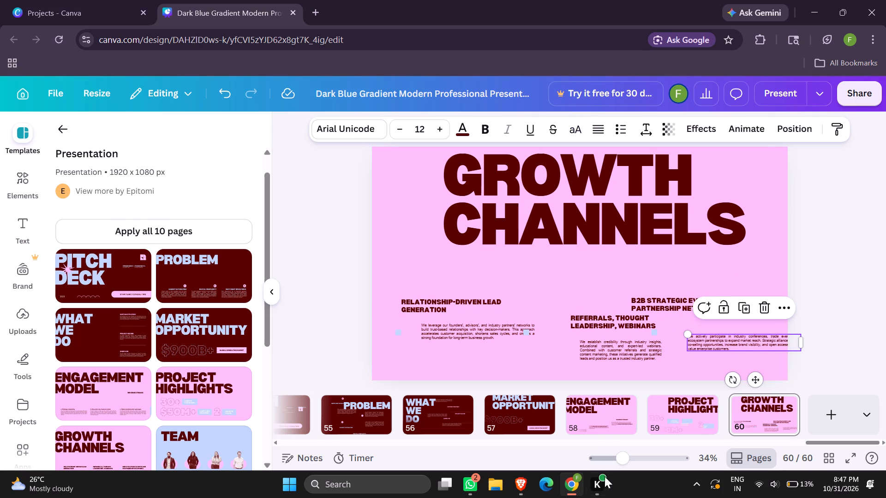
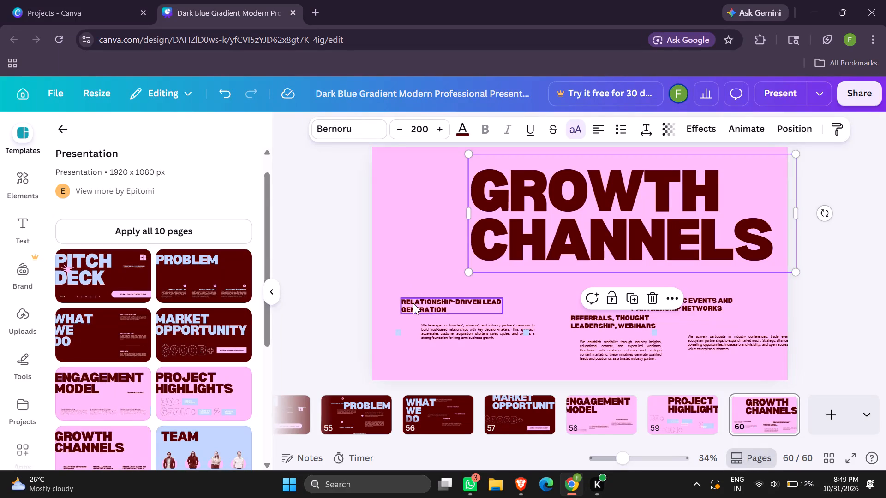
# Shift the "Relationship-Driven Lead Generation" heading slightly up and left, and move its description paragraph left beneath it on page 60.
pyautogui.moveTo(413, 303); pyautogui.dragTo(412, 301)
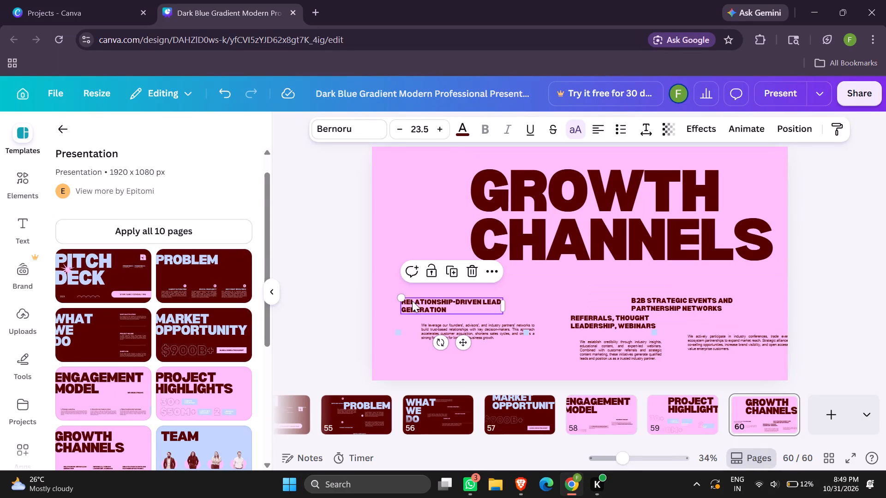
pyautogui.moveTo(412, 301); pyautogui.dragTo(408, 295)
pyautogui.moveTo(503, 329); pyautogui.dragTo(501, 329)
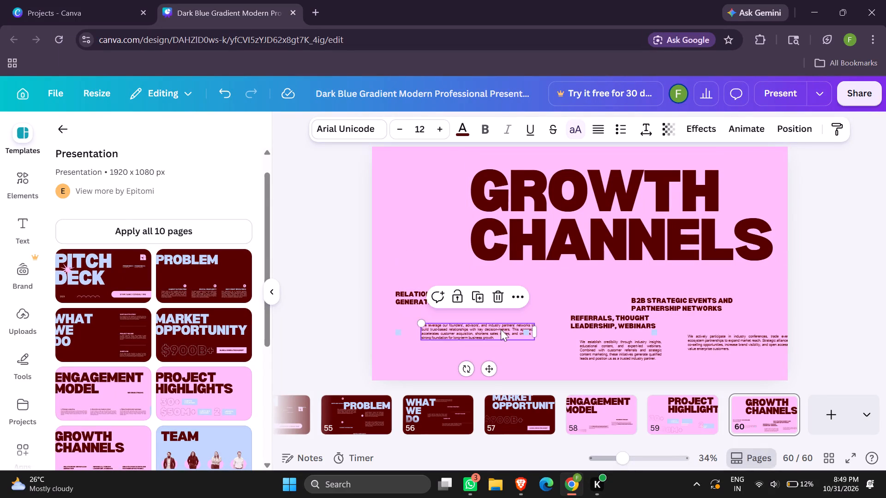
pyautogui.moveTo(501, 329); pyautogui.dragTo(486, 329)
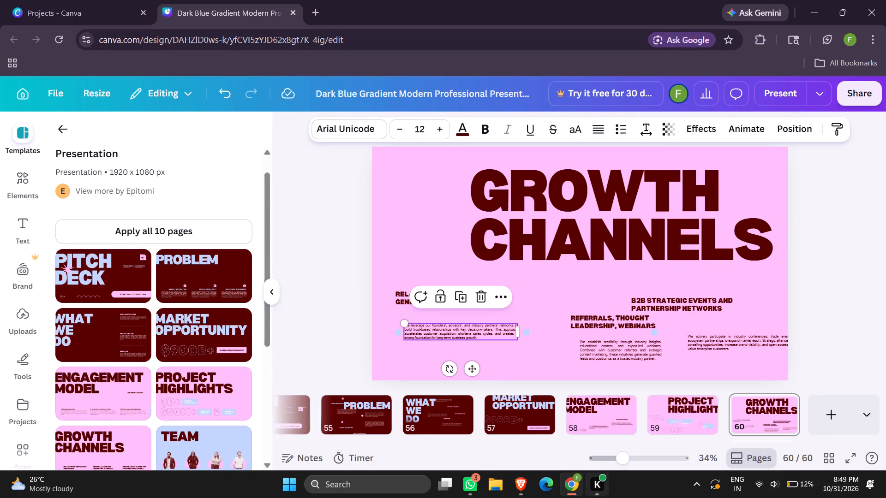
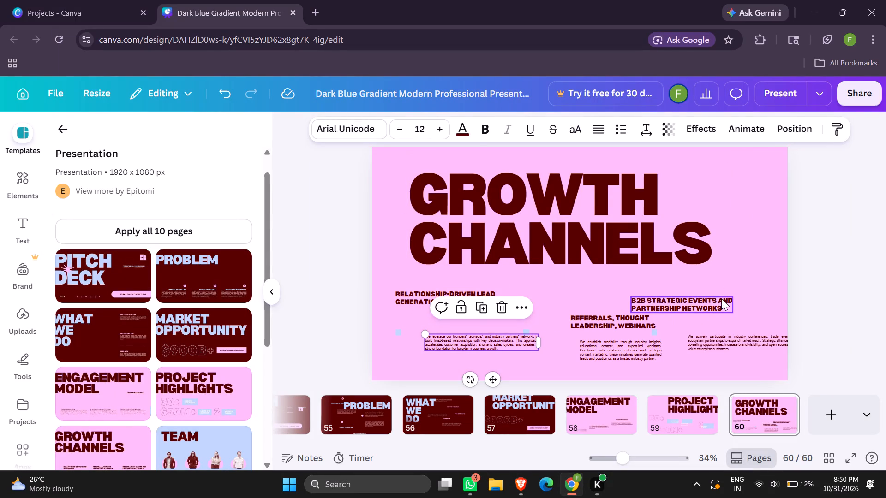
# Move the "B2B Strategic Events and Partnership Networks" heading slightly up and to the right on page 60.
pyautogui.moveTo(721, 298); pyautogui.dragTo(733, 289)
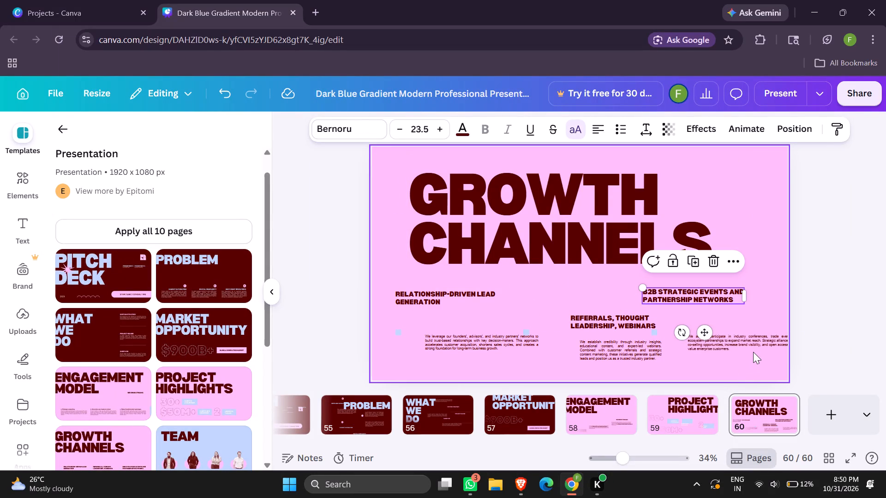
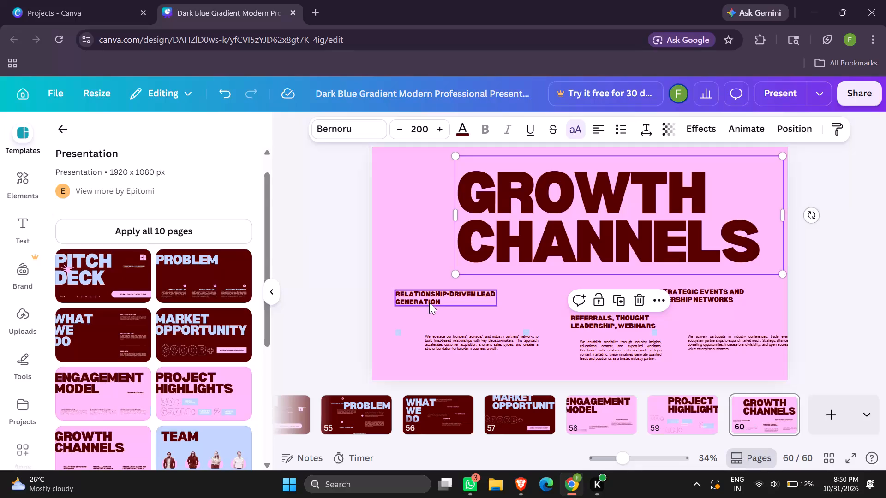
# Move the "Relationship-Driven Lead Generation" heading up and to the right, just below the title's lower edge.
pyautogui.moveTo(429, 302); pyautogui.dragTo(453, 284)
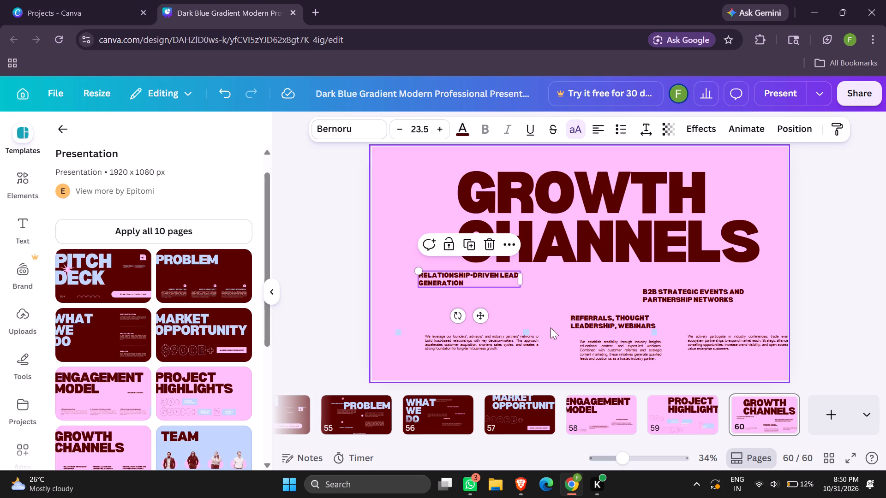
# Shift the description paragraph under "Referrals, Thought Leadership, Webinars" slightly to the right.
pyautogui.moveTo(607, 342); pyautogui.dragTo(617, 343)
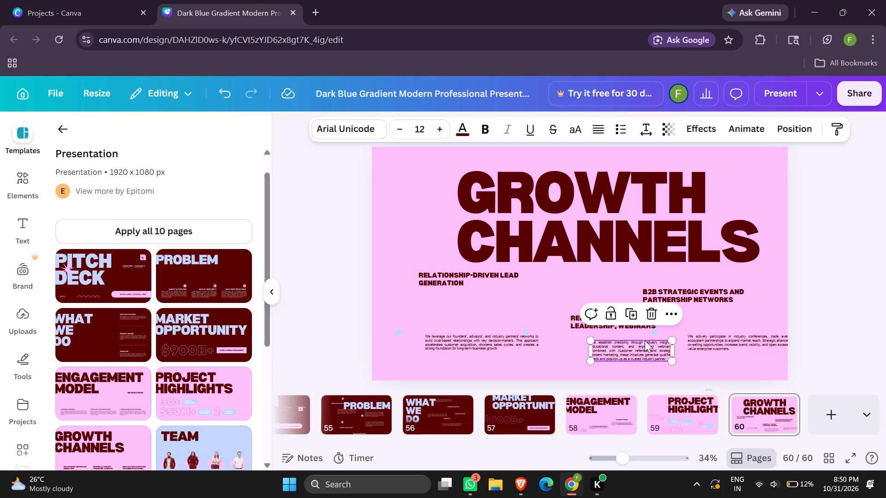
# Shift the B2B events column rightward, moving its description paragraph slightly down and its heading slightly up.
pyautogui.moveTo(709, 337); pyautogui.dragTo(734, 344)
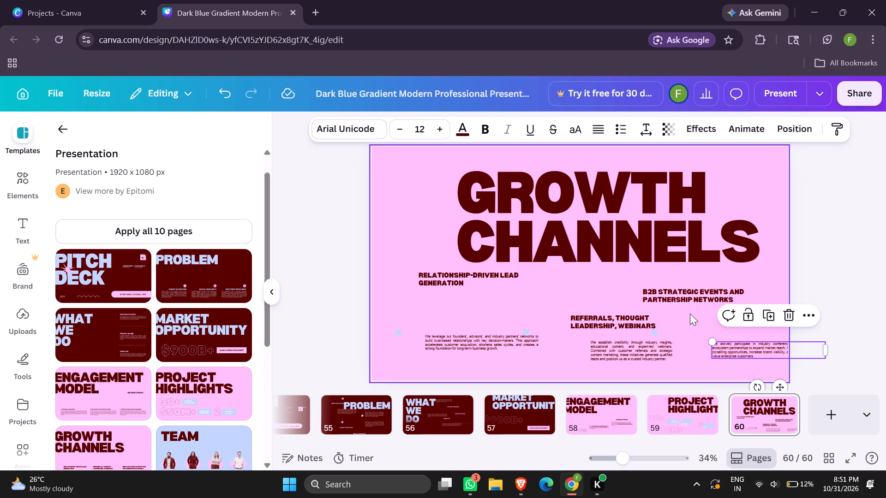
pyautogui.moveTo(679, 297); pyautogui.dragTo(703, 290)
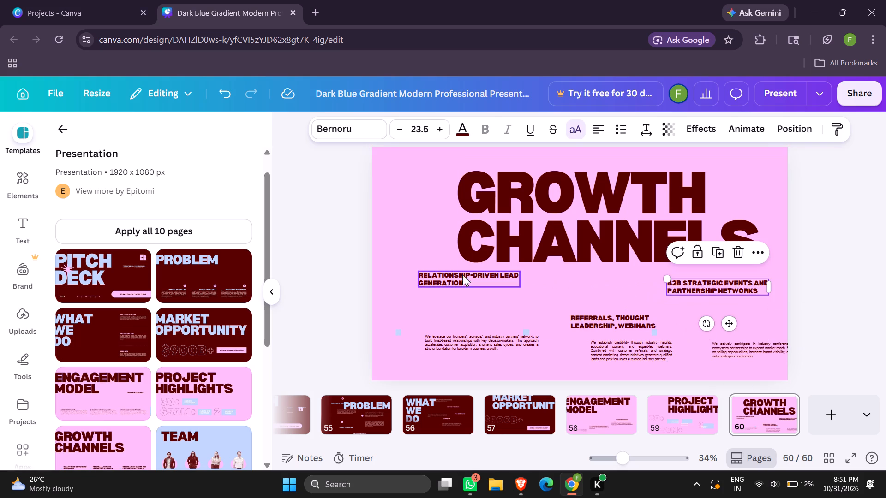
# Move the "Relationship-Driven Lead Generation" heading slightly down and to the right, above its description paragraph.
pyautogui.moveTo(424, 276); pyautogui.dragTo(440, 290)
# Move the "Growth Channels" title up and to the right so its text box extends past the slide's right edge.
pyautogui.moveTo(557, 228); pyautogui.dragTo(568, 224)
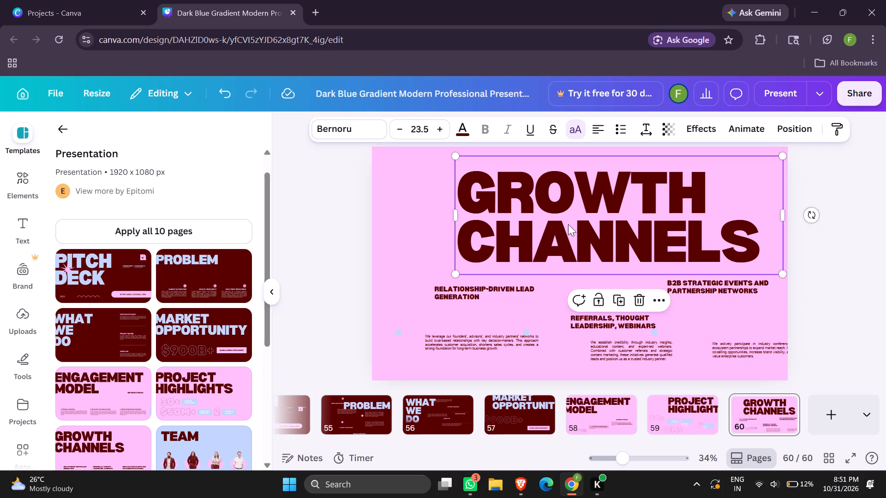
pyautogui.moveTo(568, 224); pyautogui.dragTo(592, 219)
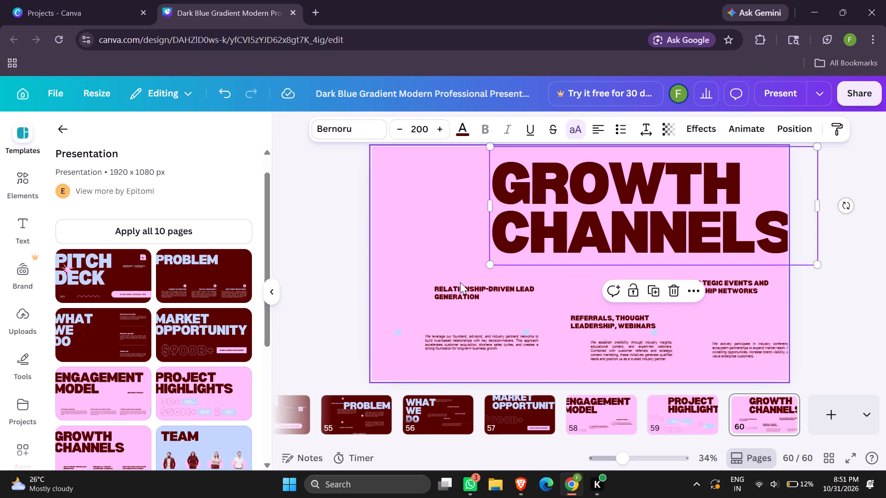
# Move the "Relationship-Driven Lead Generation" heading slightly up and to the left.
pyautogui.moveTo(462, 292); pyautogui.dragTo(448, 285)
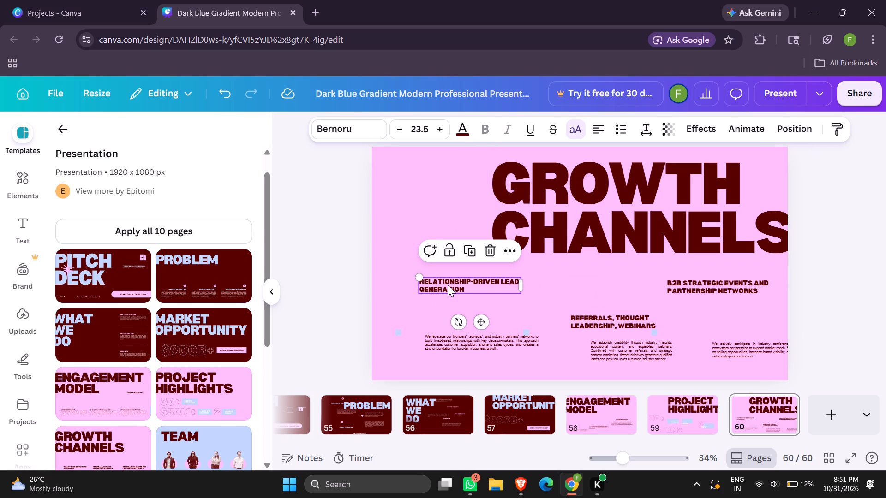
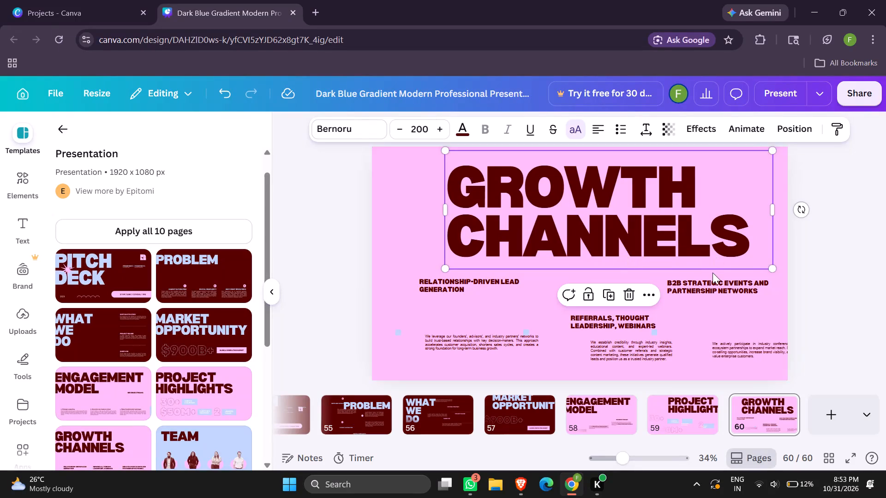
# Move the B2B events heading down and right to the slide's edge, and the "Relationship-Driven Lead Generation" heading slightly right.
pyautogui.moveTo(712, 293); pyautogui.dragTo(728, 303)
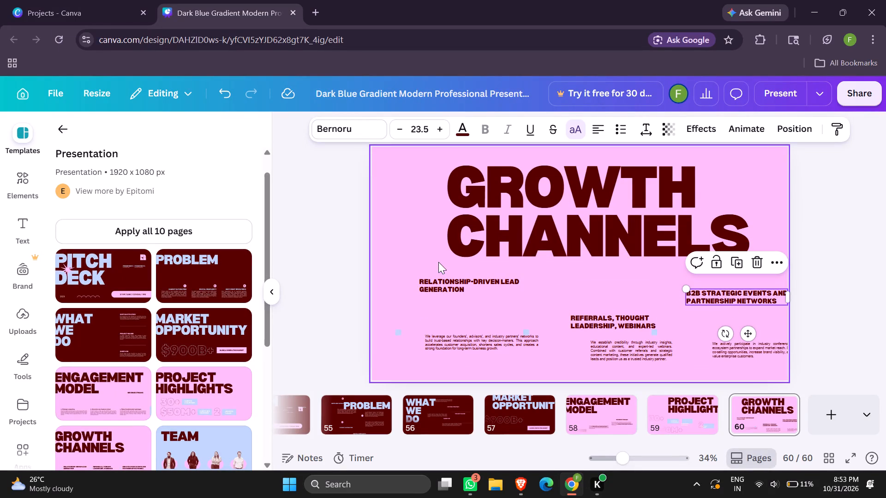
pyautogui.moveTo(447, 281); pyautogui.dragTo(455, 280)
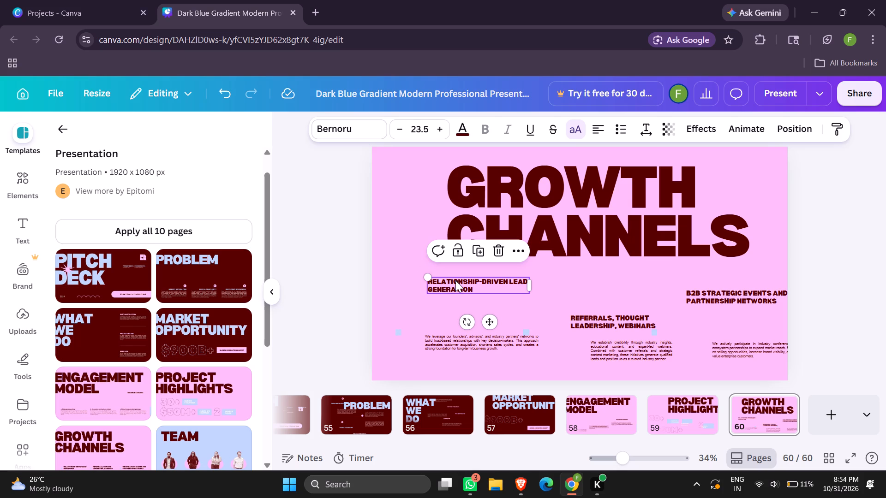
# Move the "Growth Channels" title left so its whole text box sits within the slide.
pyautogui.moveTo(587, 201); pyautogui.dragTo(549, 203)
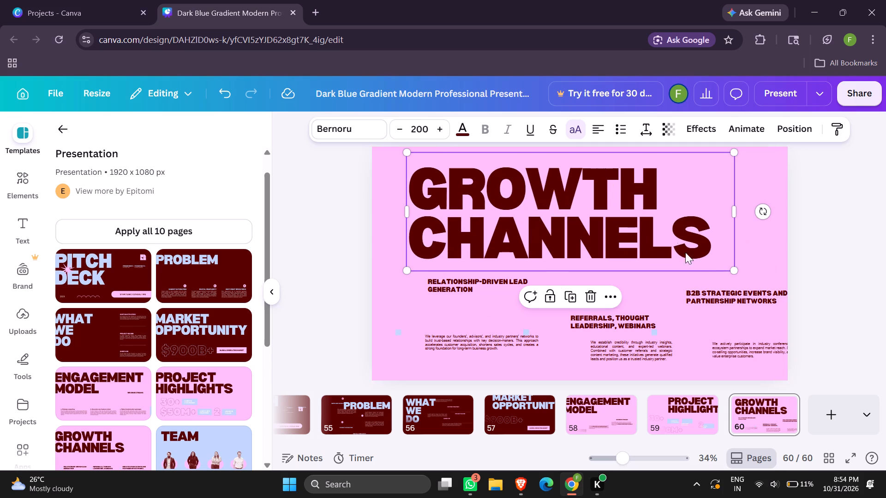
# Shift the B2B events column leftward, moving its heading slightly and its description paragraph further.
pyautogui.moveTo(710, 293); pyautogui.dragTo(704, 293)
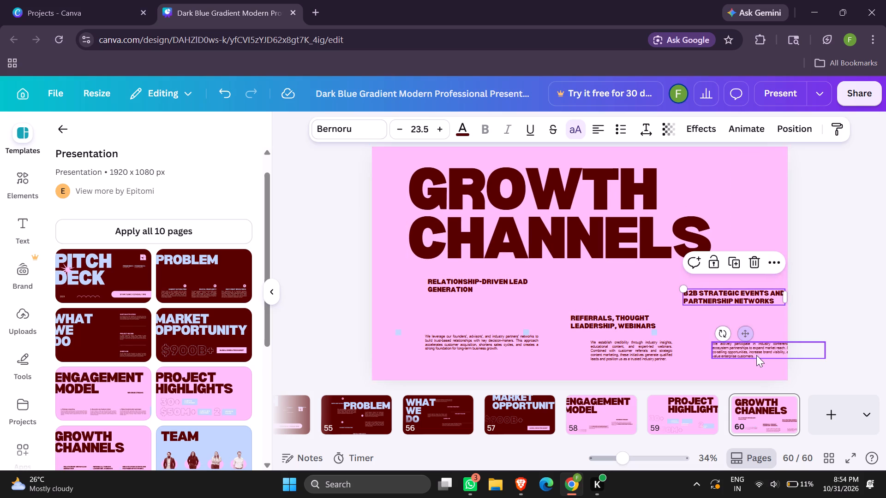
pyautogui.moveTo(756, 355); pyautogui.dragTo(738, 357)
# Move the Referrals description paragraph slightly down and right, and the Relationship-Driven description paragraph well to the right.
pyautogui.moveTo(668, 348); pyautogui.dragTo(677, 356)
pyautogui.moveTo(484, 340); pyautogui.dragTo(520, 340)
# Move the "Relationship-Driven Lead Generation" heading down and left, level with the B2B events heading.
pyautogui.moveTo(457, 278); pyautogui.dragTo(445, 288)
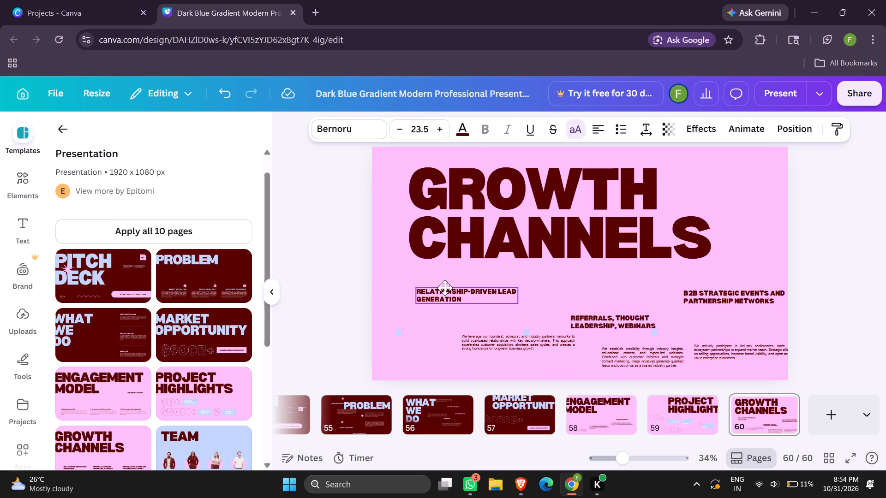
pyautogui.moveTo(445, 288); pyautogui.dragTo(444, 288)
# Move the "Growth Channels" title slightly right, keeping its height on the slide.
pyautogui.moveTo(519, 218); pyautogui.dragTo(539, 218)
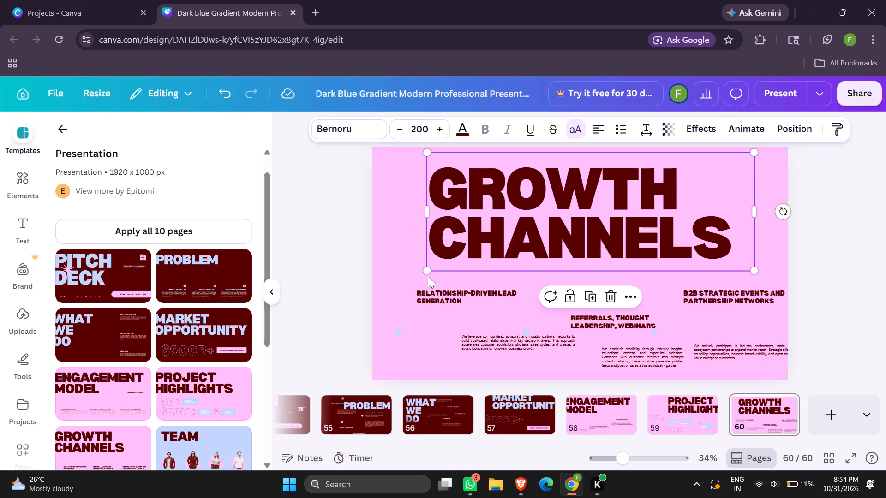
# Reposition the three column headings: Relationship-Driven further left, Referrals up and left, and B2B events slightly down.
pyautogui.moveTo(428, 293); pyautogui.dragTo(411, 293)
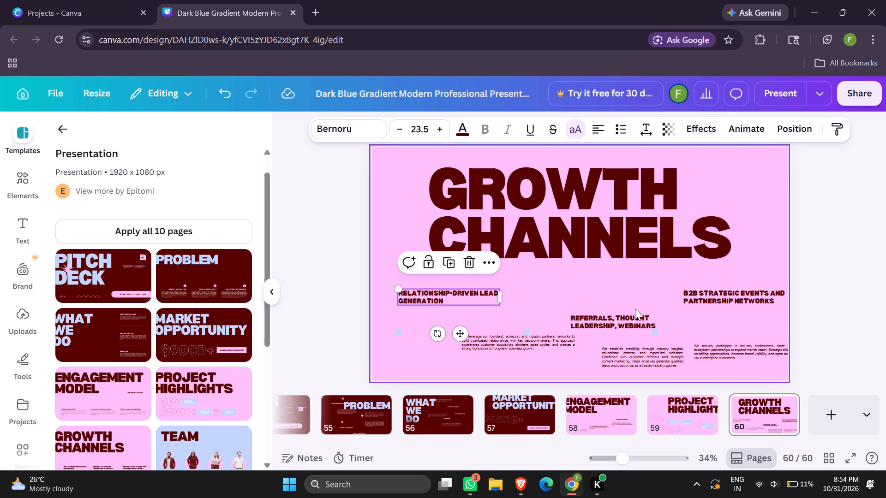
pyautogui.moveTo(624, 318); pyautogui.dragTo(603, 308)
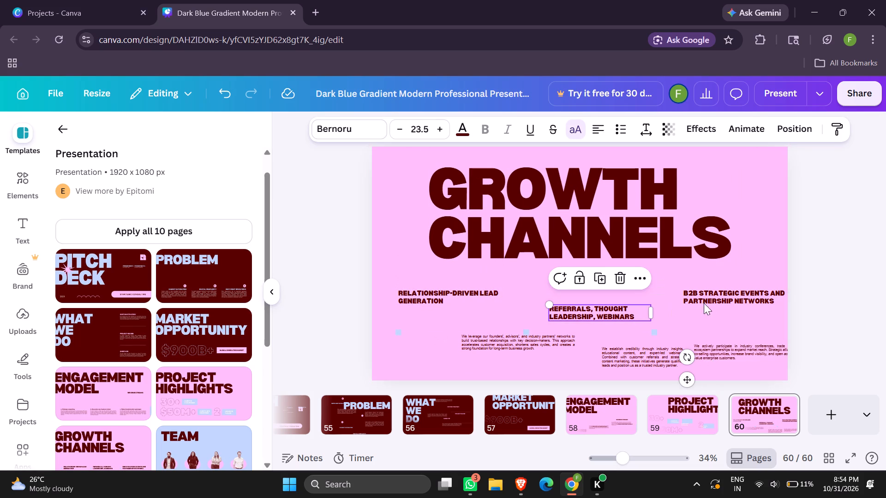
pyautogui.moveTo(734, 299); pyautogui.dragTo(736, 314)
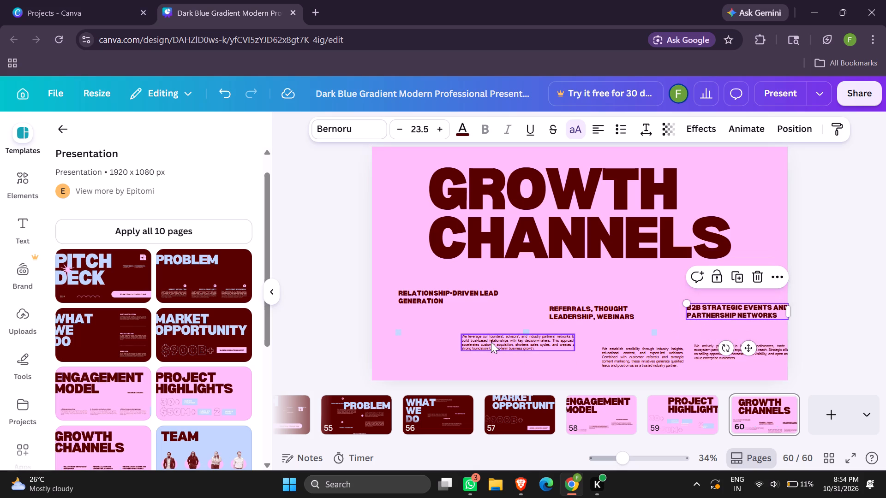
# Shift all three description paragraphs left beneath their headings, lowering the Relationship-Driven one and slightly raising the other two.
pyautogui.moveTo(491, 341); pyautogui.dragTo(422, 358)
pyautogui.moveTo(629, 366); pyautogui.dragTo(595, 361)
pyautogui.moveTo(712, 356); pyautogui.dragTo(695, 351)
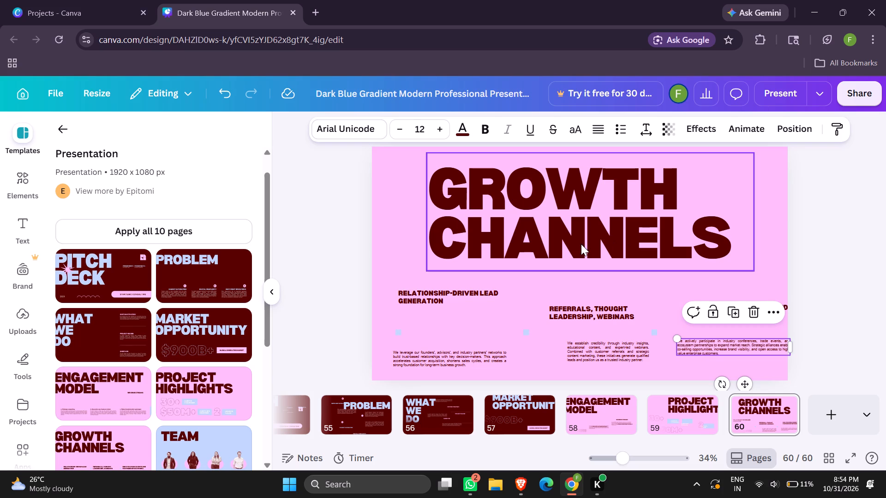
# Move the "Growth Channels" title up and to the right, closer to the slide's top edge.
pyautogui.moveTo(581, 244); pyautogui.dragTo(608, 233)
# Move the "Relationship-Driven Lead Generation" heading straight down onto its description paragraph.
pyautogui.moveTo(408, 297); pyautogui.dragTo(409, 352)
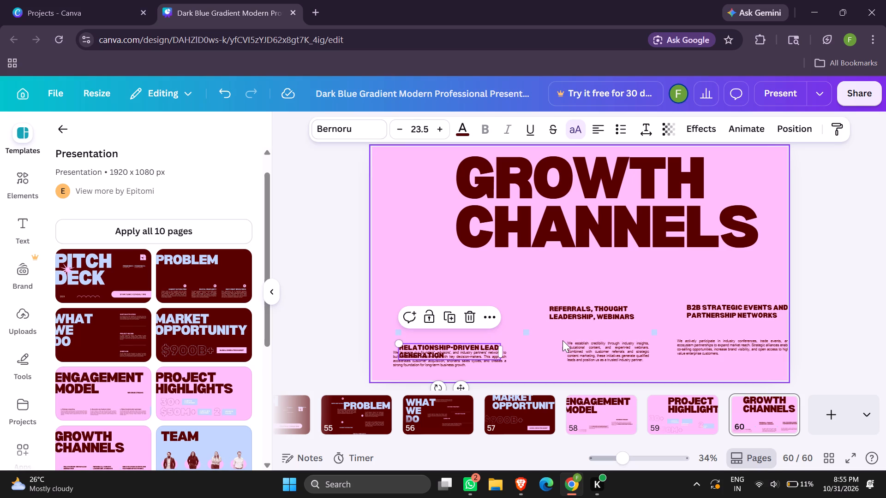
# Move the Referrals description paragraph left, aligning it roughly beneath its heading.
pyautogui.moveTo(629, 352); pyautogui.dragTo(607, 349)
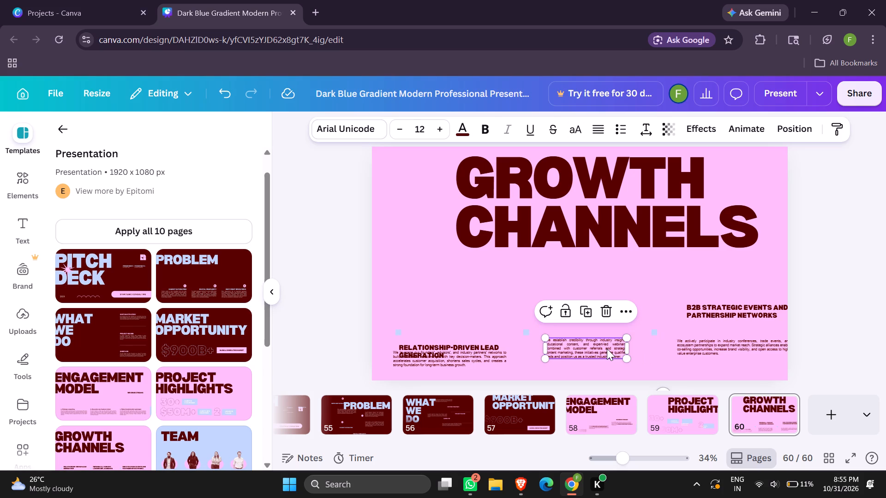
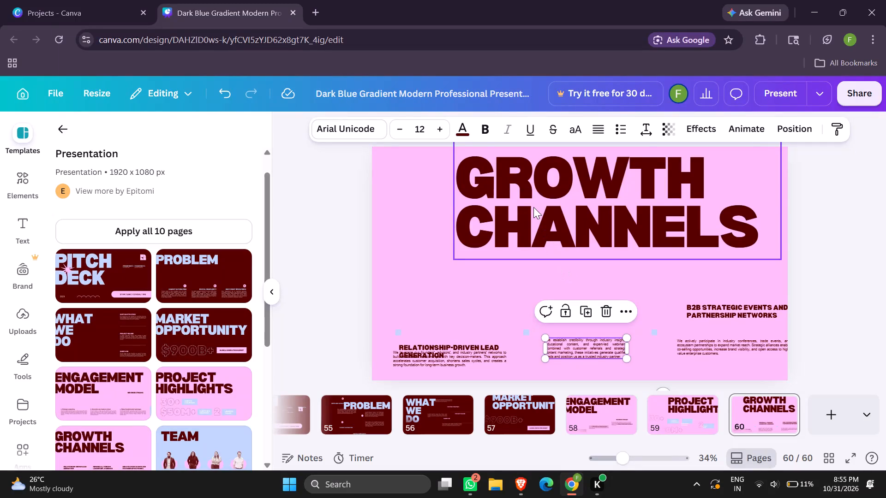
# Move the "Growth Channels" title left and slightly down on the slide.
pyautogui.moveTo(533, 207); pyautogui.dragTo(486, 216)
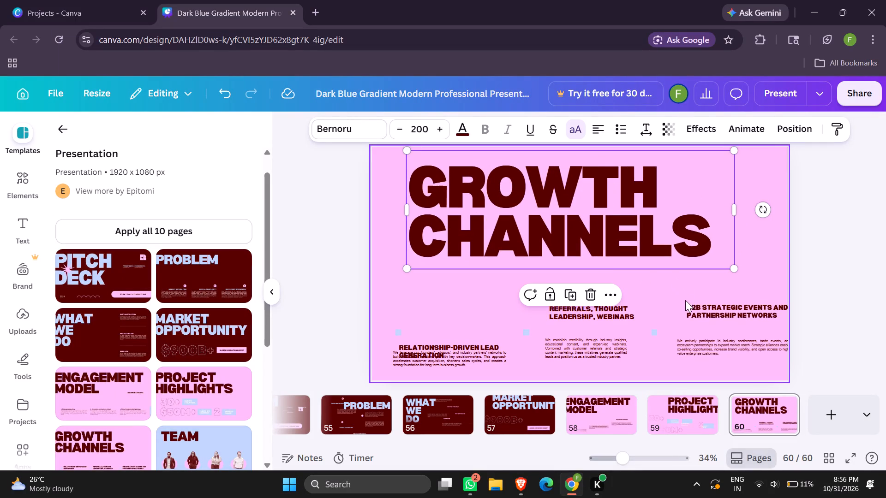
# Raise all three headings and their description paragraphs, shifting the B2B and Referrals pairs left to bring each paragraph beneath its heading.
pyautogui.moveTo(695, 310); pyautogui.dragTo(657, 302)
pyautogui.moveTo(735, 346); pyautogui.dragTo(704, 326)
pyautogui.moveTo(587, 308); pyautogui.dragTo(578, 299)
pyautogui.moveTo(580, 349); pyautogui.dragTo(575, 331)
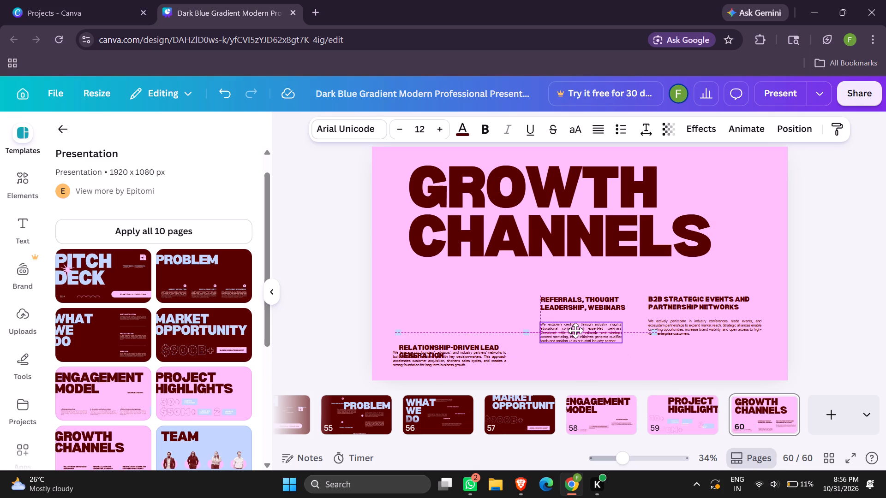
pyautogui.moveTo(575, 331); pyautogui.dragTo(575, 331)
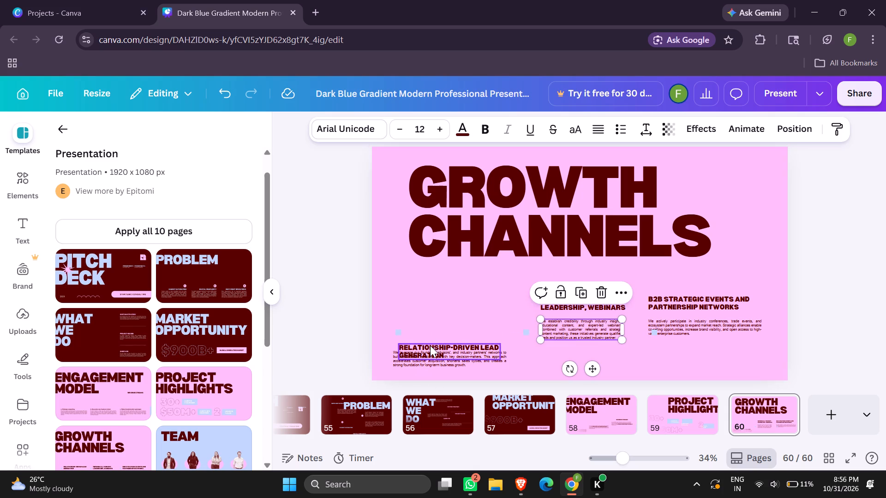
pyautogui.moveTo(429, 346); pyautogui.dragTo(424, 329)
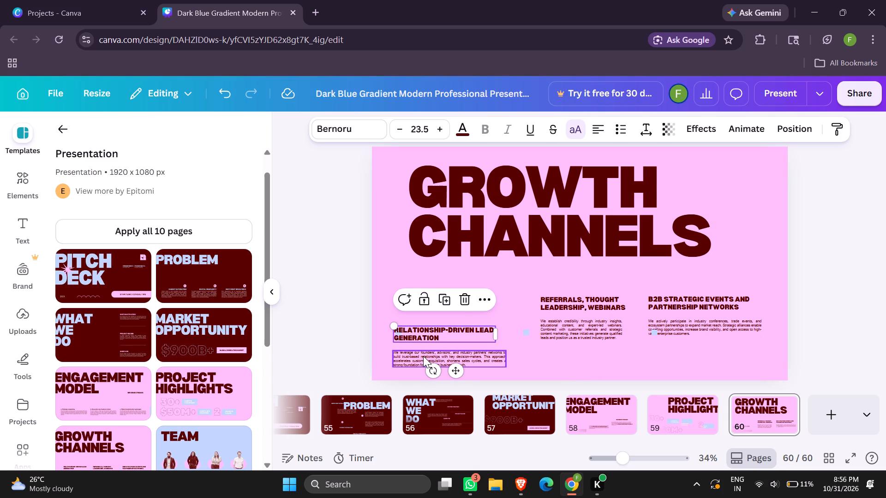
pyautogui.moveTo(423, 356); pyautogui.dragTo(425, 343)
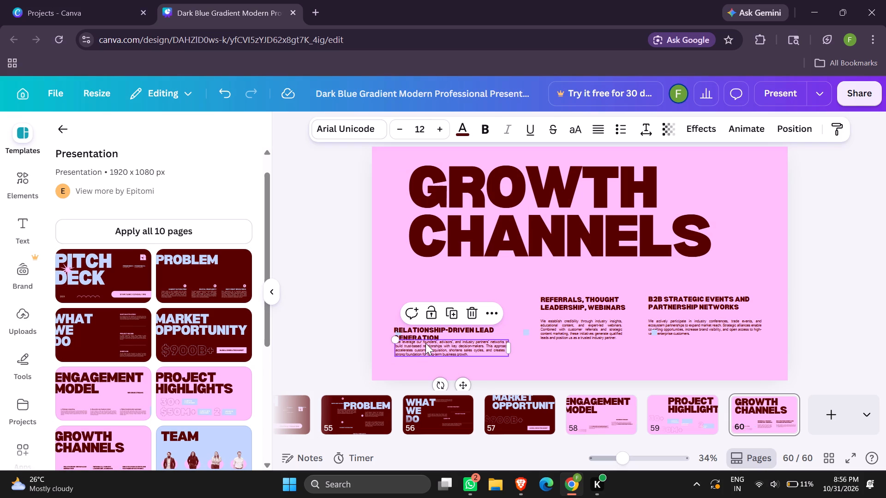
# Move the "Growth Channels" title slightly to the right.
pyautogui.moveTo(543, 214); pyautogui.dragTo(556, 214)
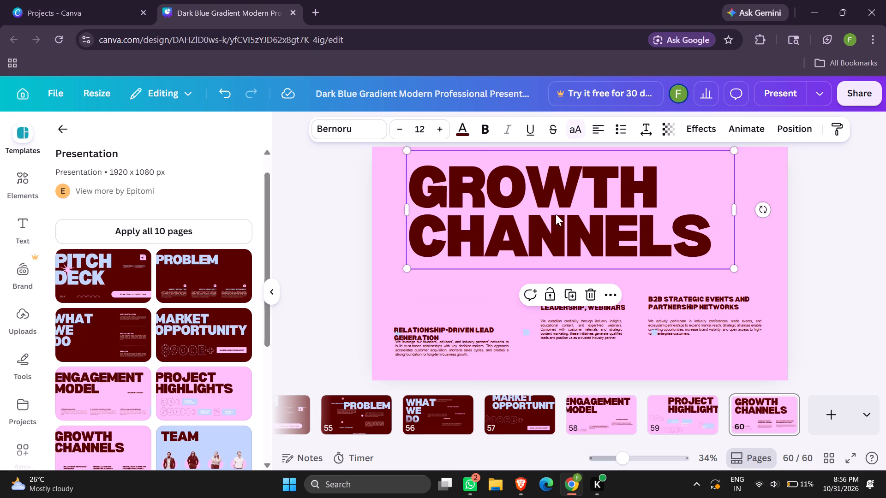
pyautogui.moveTo(556, 214); pyautogui.dragTo(562, 213)
# Lower the Referrals and B2B description paragraphs slightly and shift them a little right, widening the gap below their headings.
pyautogui.moveTo(576, 324); pyautogui.dragTo(579, 329)
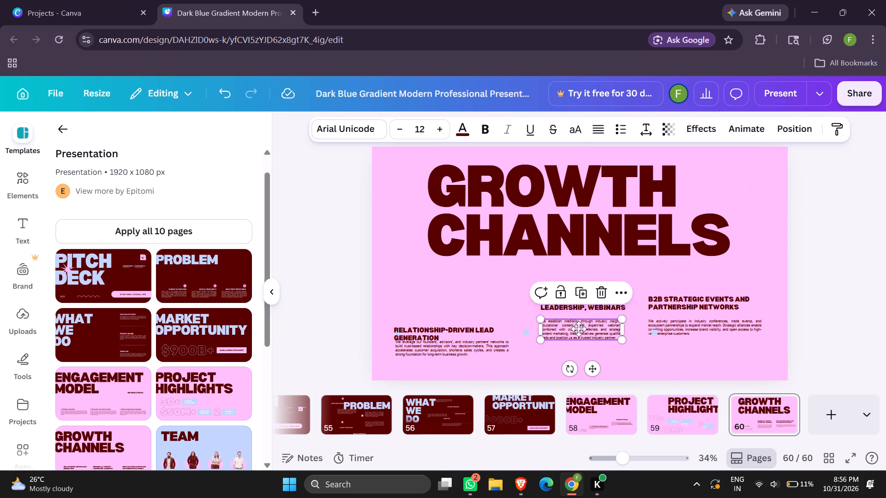
pyautogui.moveTo(579, 329); pyautogui.dragTo(580, 332)
pyautogui.moveTo(718, 332); pyautogui.dragTo(724, 338)
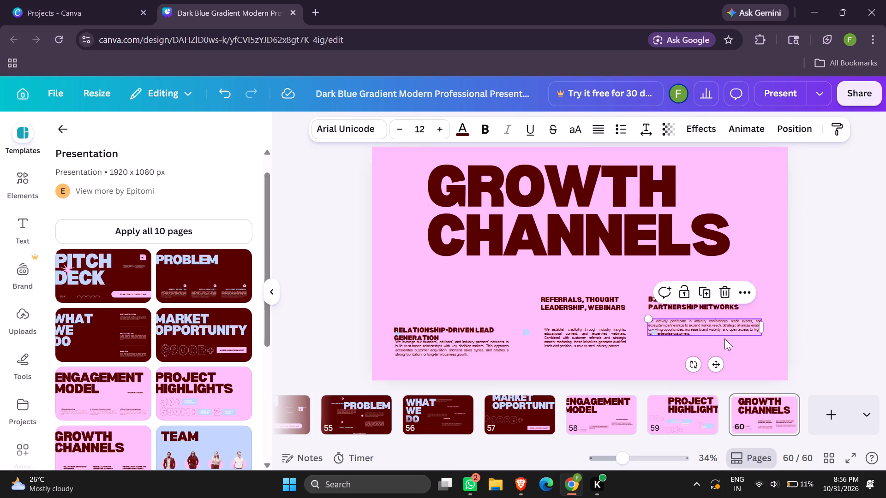
pyautogui.moveTo(724, 338); pyautogui.dragTo(727, 343)
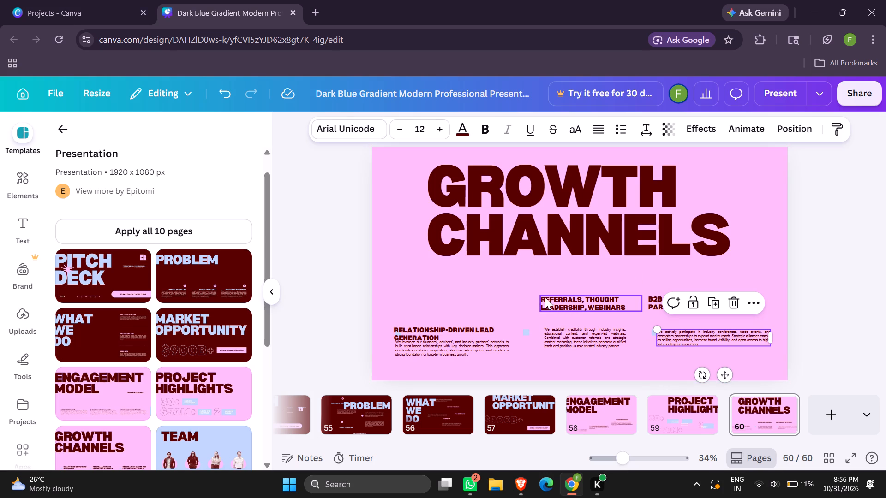
# Raise the "Relationship-Driven Lead Generation" heading and then its description paragraph, leaving a small gap between them.
pyautogui.moveTo(418, 332); pyautogui.dragTo(418, 325)
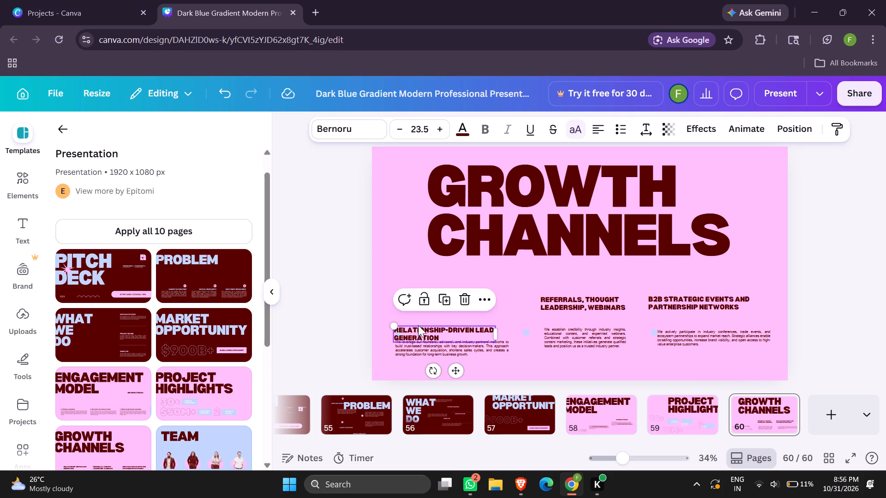
pyautogui.moveTo(418, 325); pyautogui.dragTo(419, 310)
pyautogui.moveTo(414, 351); pyautogui.dragTo(413, 337)
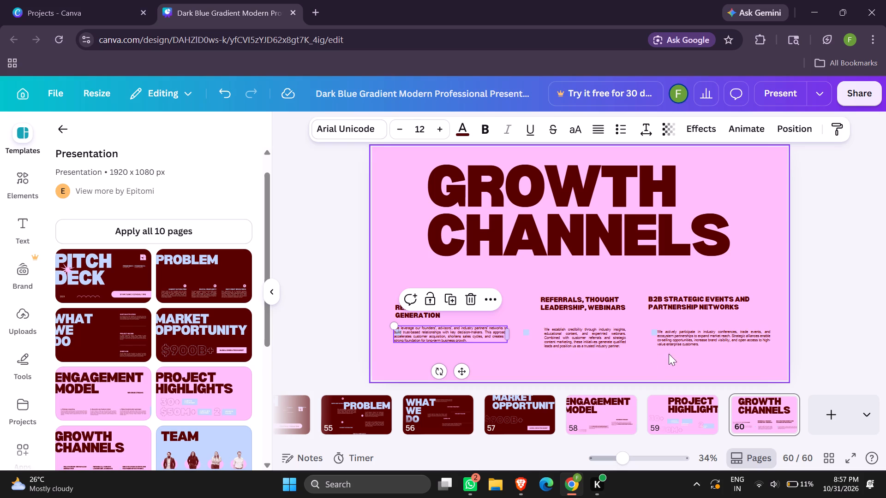
# Shift the Referrals and B2B paragraphs down and right, and bring their headings down and right above them.
pyautogui.moveTo(577, 339); pyautogui.dragTo(580, 350)
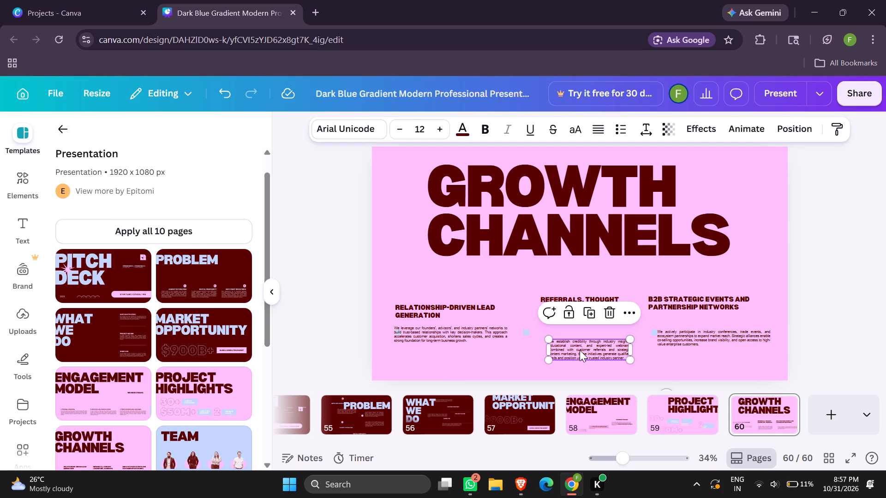
pyautogui.moveTo(676, 332); pyautogui.dragTo(688, 347)
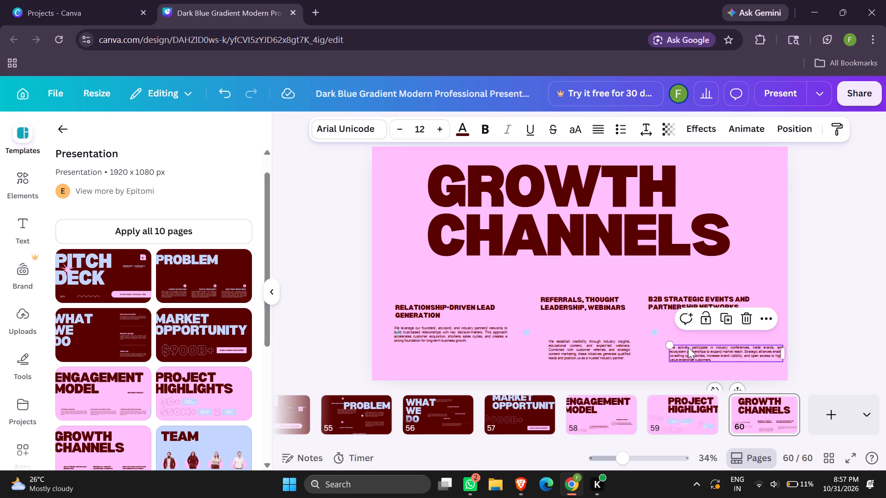
pyautogui.moveTo(660, 297); pyautogui.dragTo(676, 310)
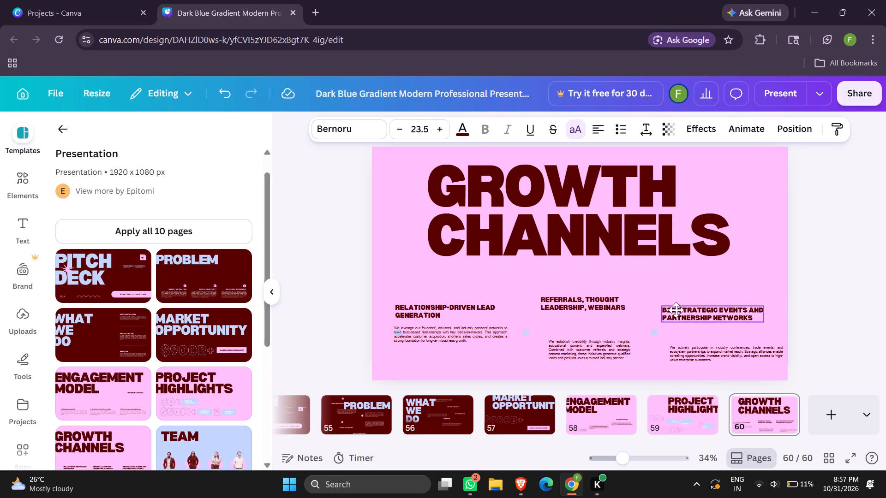
pyautogui.moveTo(676, 310); pyautogui.dragTo(681, 310)
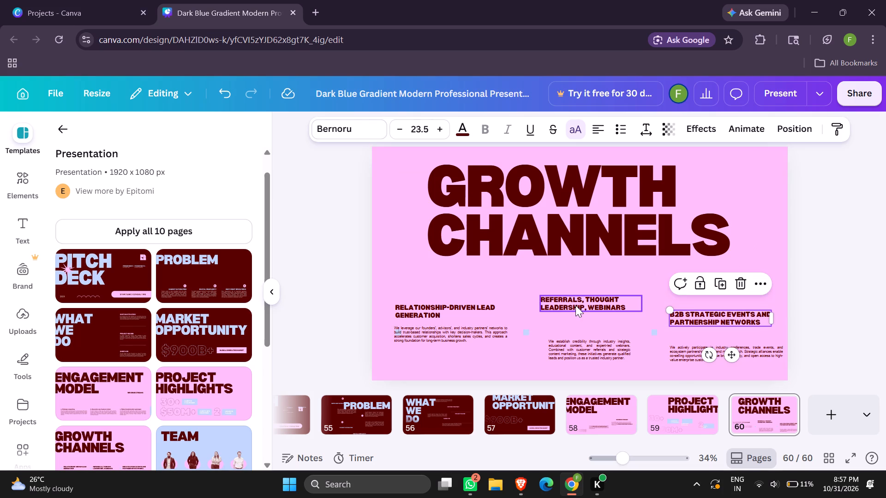
pyautogui.moveTo(575, 305); pyautogui.dragTo(591, 315)
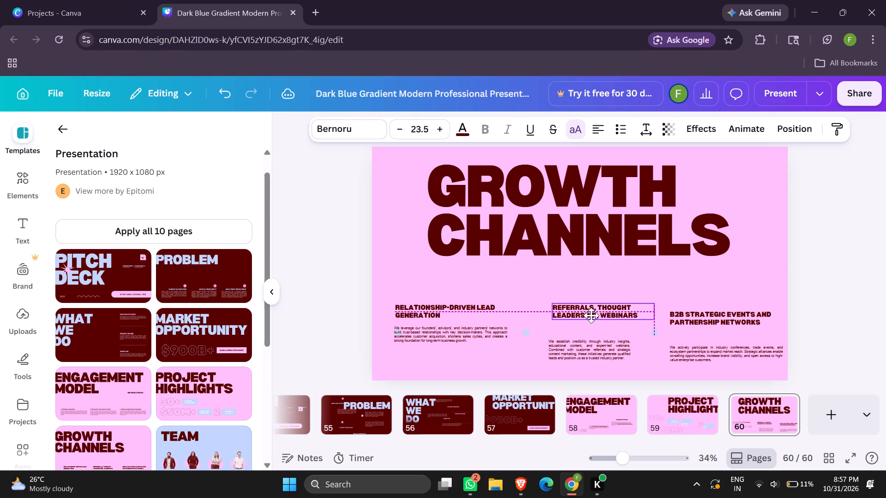
pyautogui.moveTo(591, 315); pyautogui.dragTo(584, 315)
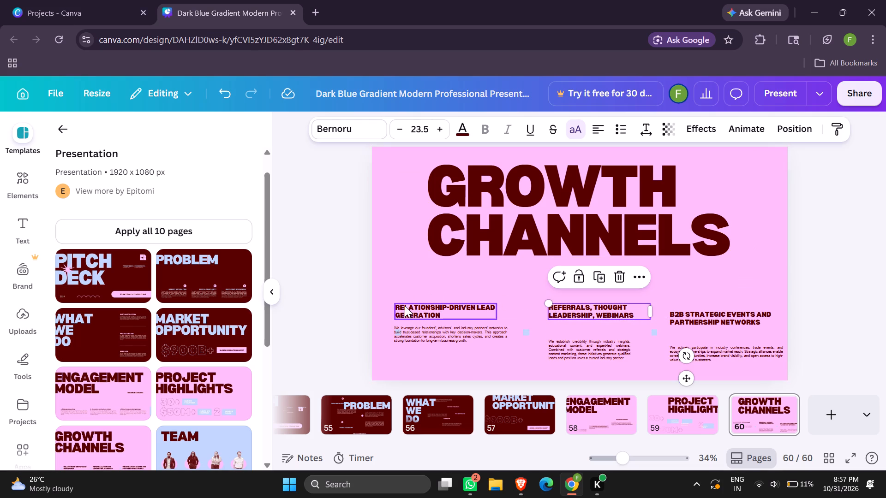
# Nudge the Relationship-Driven heading and paragraph slightly right, and lower the Referrals heading closer to its paragraph.
pyautogui.click(406, 307)
pyautogui.click(414, 325)
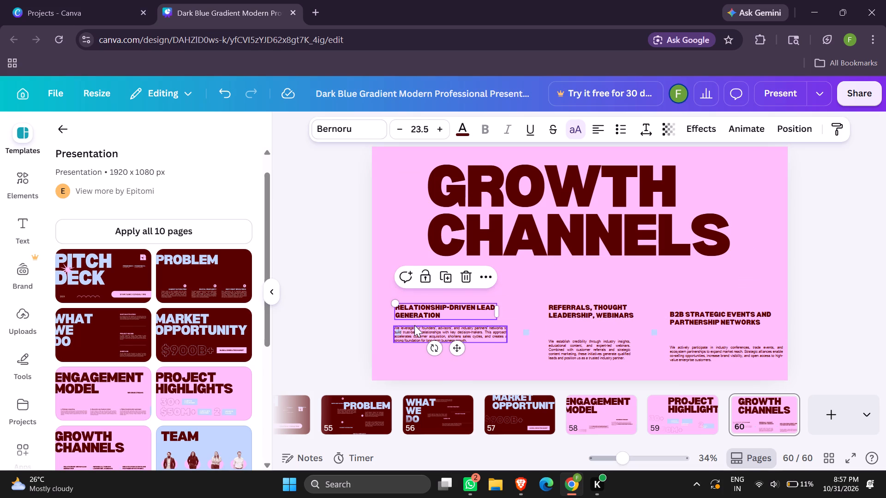
pyautogui.click(415, 317)
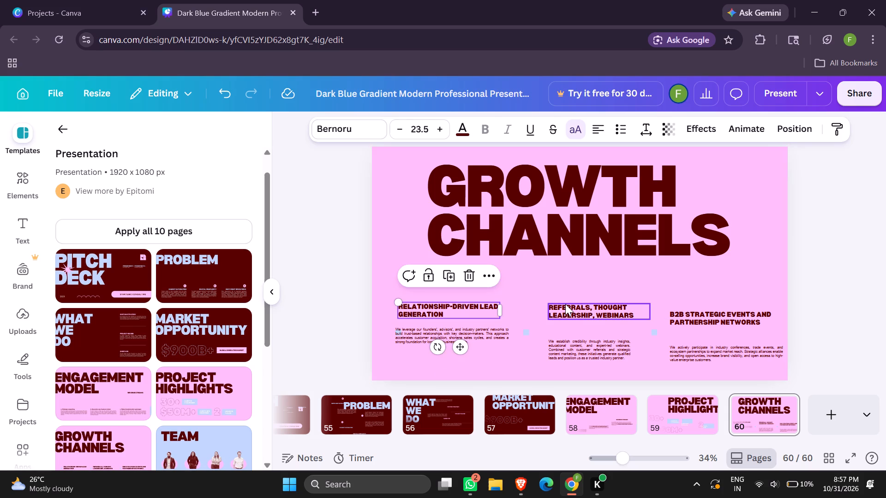
pyautogui.moveTo(565, 304); pyautogui.dragTo(568, 308)
pyautogui.click(567, 335)
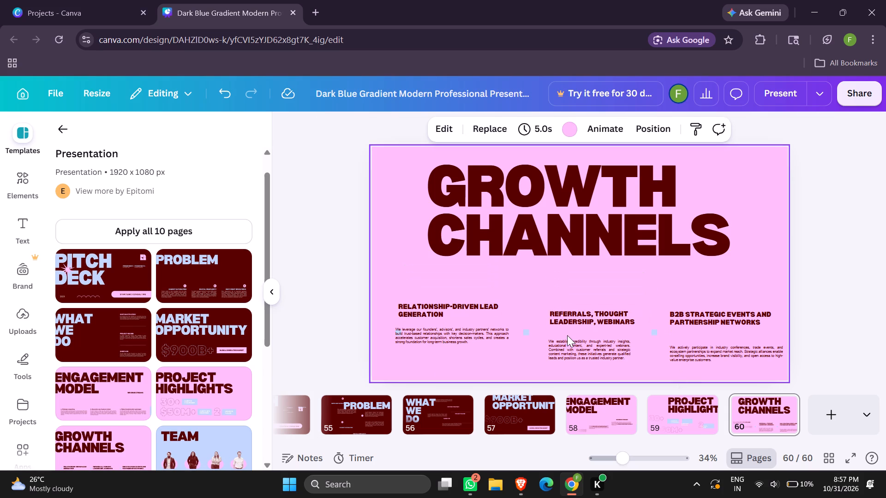
# Move the "B2B Strategic Events and Partnership Networks" heading and its description paragraph left, raising the paragraph slightly.
pyautogui.moveTo(707, 308); pyautogui.dragTo(703, 316)
pyautogui.moveTo(703, 316); pyautogui.dragTo(693, 317)
pyautogui.moveTo(743, 349); pyautogui.dragTo(728, 344)
# Move the "Growth Channels" title right and down toward the headings.
pyautogui.moveTo(604, 237); pyautogui.dragTo(657, 255)
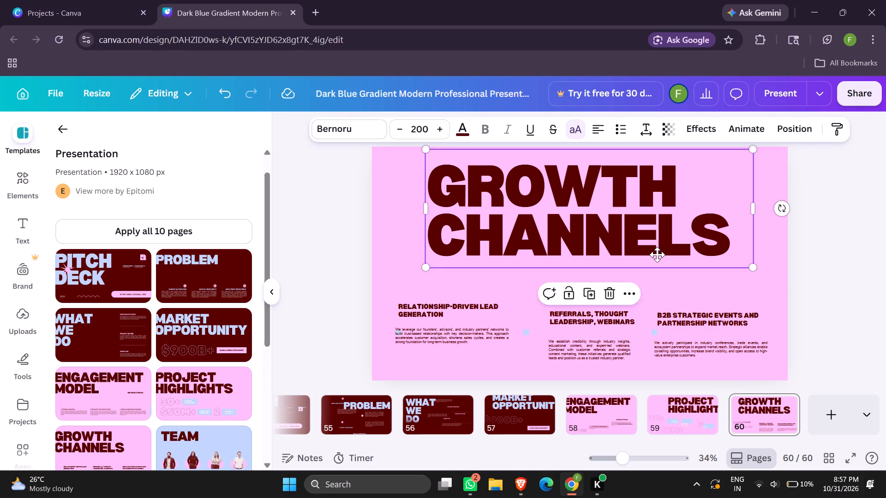
pyautogui.moveTo(657, 255); pyautogui.dragTo(659, 257)
# Add page 61 and apply the template's Growth Channels layout, replacing it with the Team layout.
pyautogui.click(821, 415)
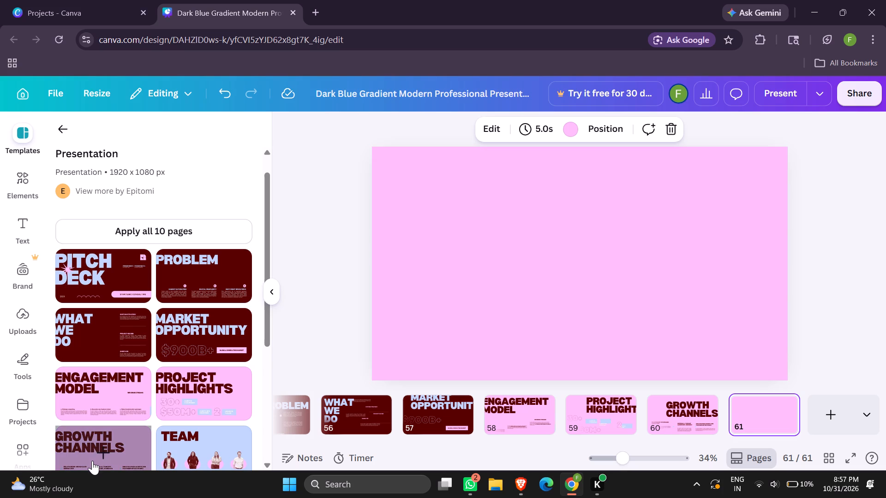
pyautogui.click(92, 461)
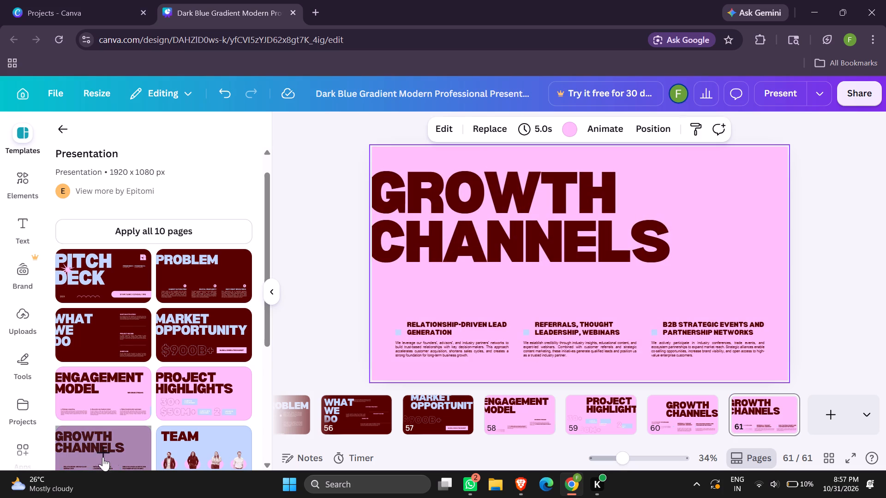
pyautogui.click(209, 446)
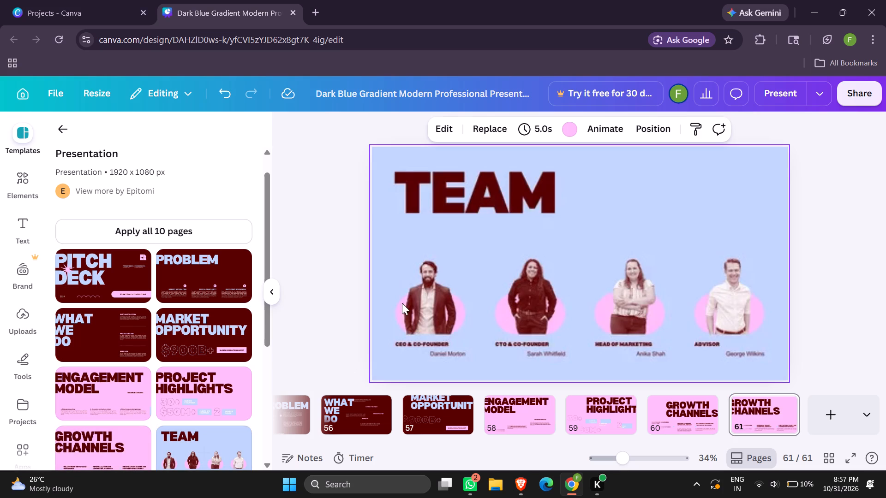
# Move the "TEAM" title right toward the slide's centre and the Advisor photo up and left off its pink shape.
pyautogui.moveTo(427, 186); pyautogui.dragTo(502, 183)
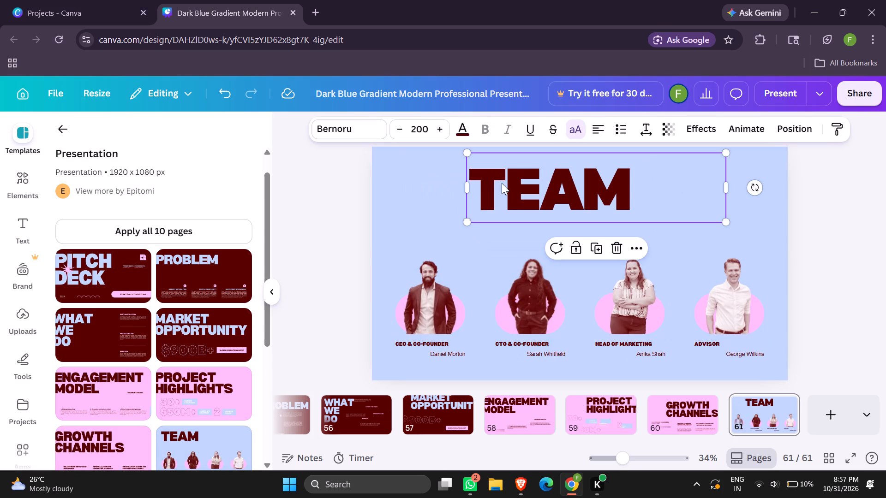
pyautogui.moveTo(557, 246); pyautogui.dragTo(600, 225)
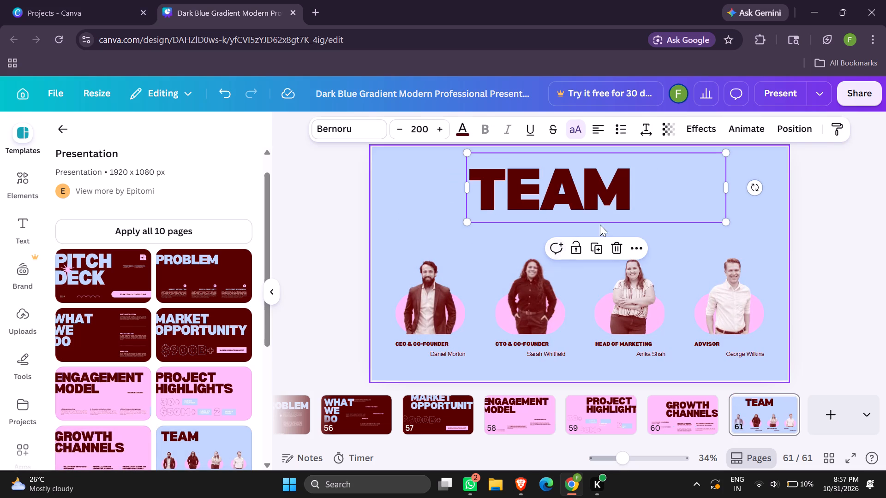
pyautogui.moveTo(735, 266); pyautogui.dragTo(704, 225)
pyautogui.moveTo(651, 198); pyautogui.dragTo(664, 200)
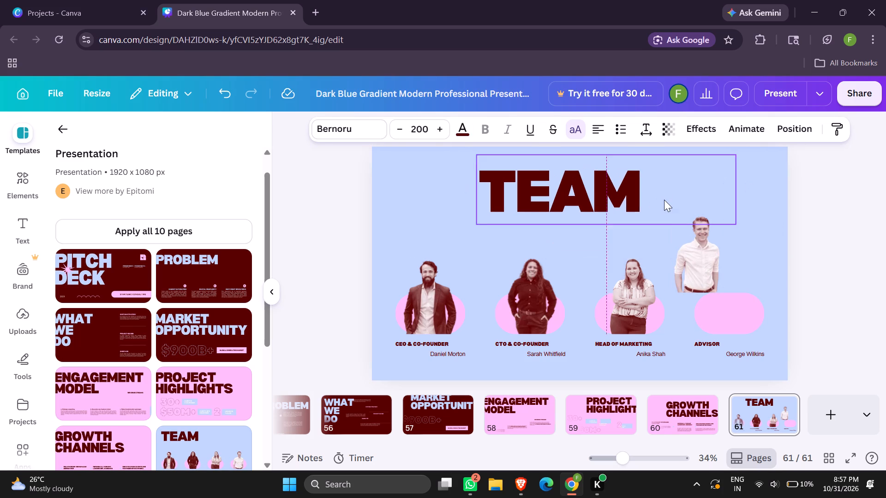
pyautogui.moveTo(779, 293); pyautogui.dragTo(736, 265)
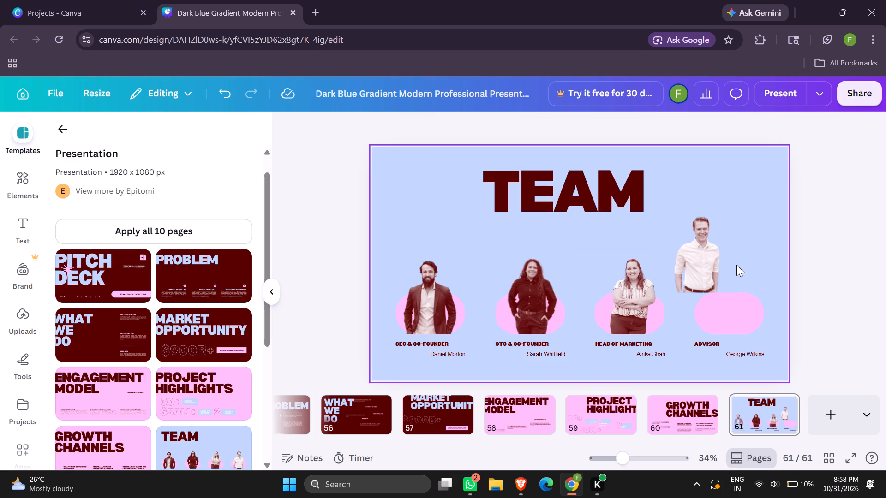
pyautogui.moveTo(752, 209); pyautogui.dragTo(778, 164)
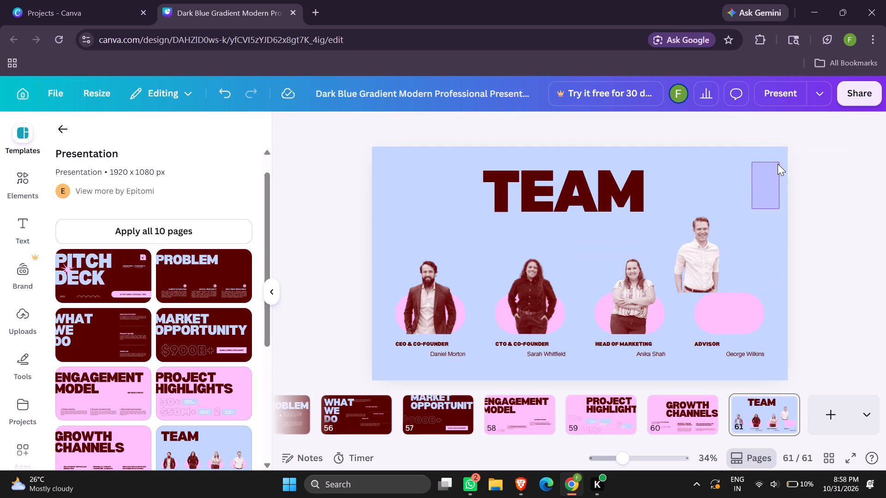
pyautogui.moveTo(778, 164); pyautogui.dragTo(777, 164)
# Shift the Advisor, Head of Marketing, CTO and CEO photos up and to the right, one after another.
pyautogui.moveTo(688, 250); pyautogui.dragTo(716, 231)
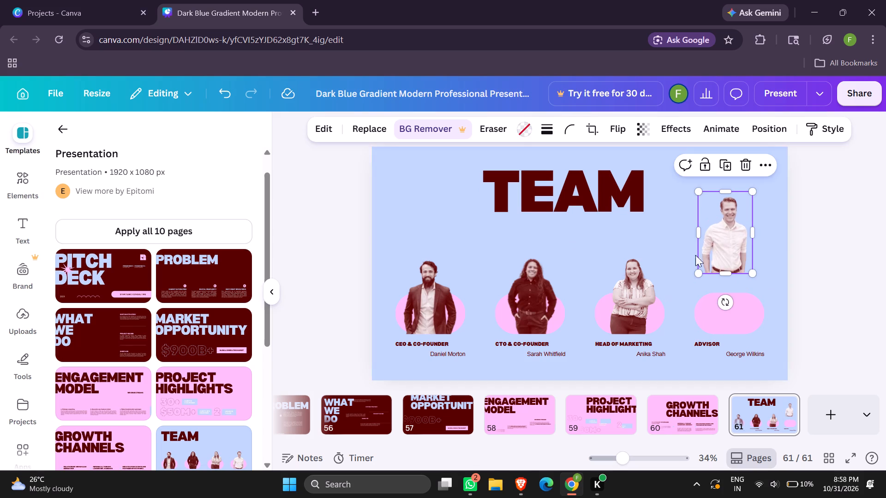
pyautogui.moveTo(641, 292); pyautogui.dragTo(653, 281)
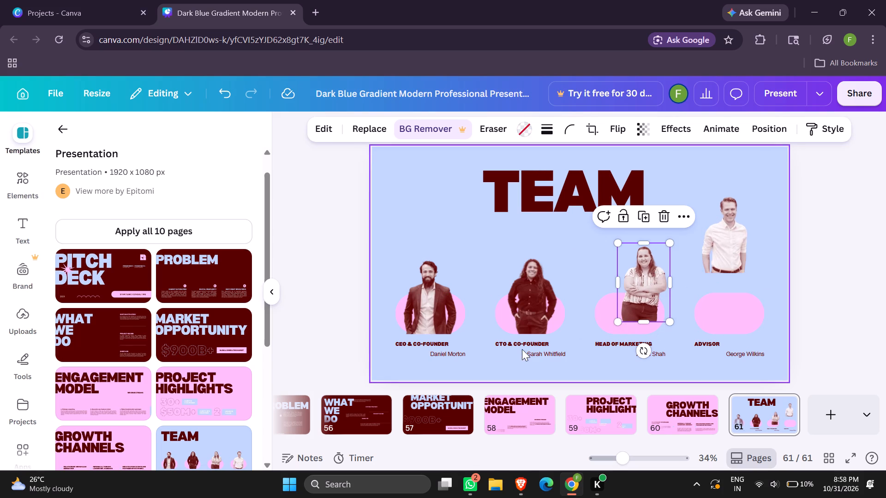
pyautogui.moveTo(532, 318); pyautogui.dragTo(543, 302)
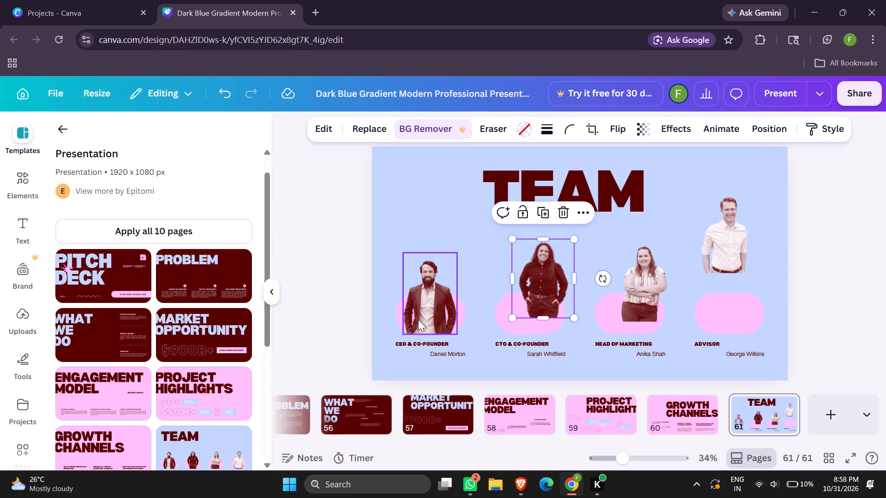
pyautogui.moveTo(415, 315); pyautogui.dragTo(426, 306)
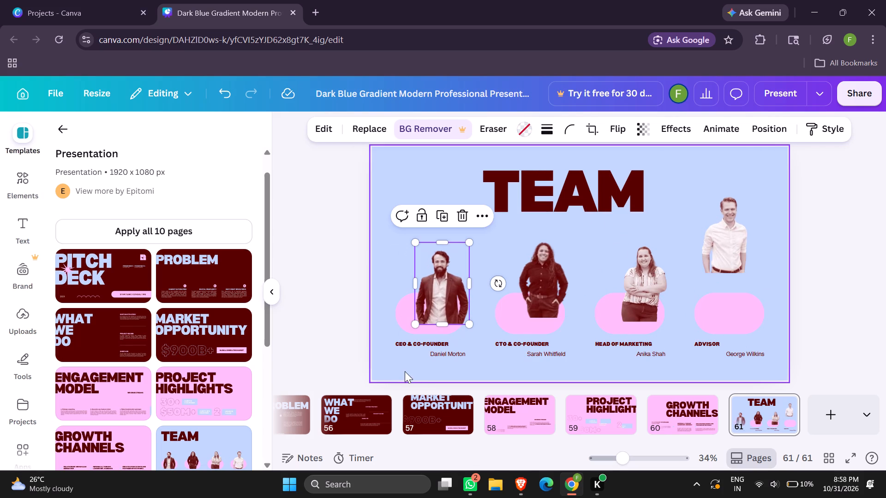
# Select the CEO & Co-Founder photo, pink shape, role and name together and move them up and slightly right.
pyautogui.moveTo(405, 369); pyautogui.dragTo(458, 302)
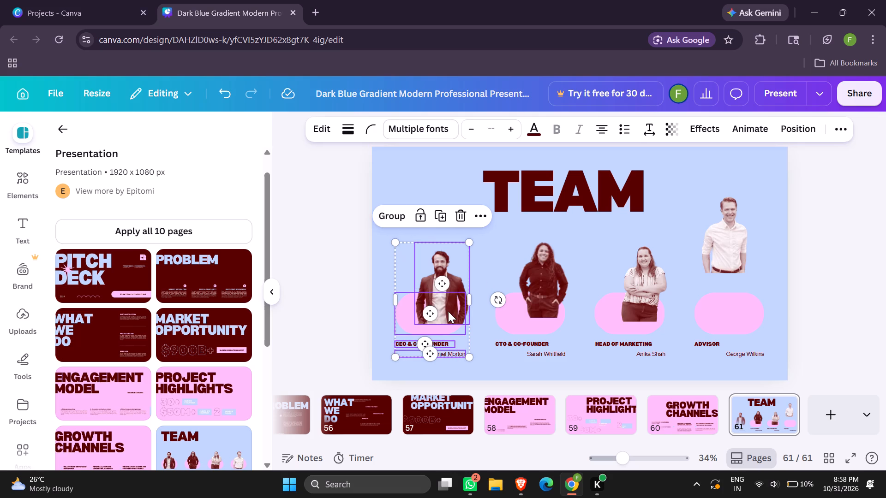
pyautogui.moveTo(448, 311); pyautogui.dragTo(453, 288)
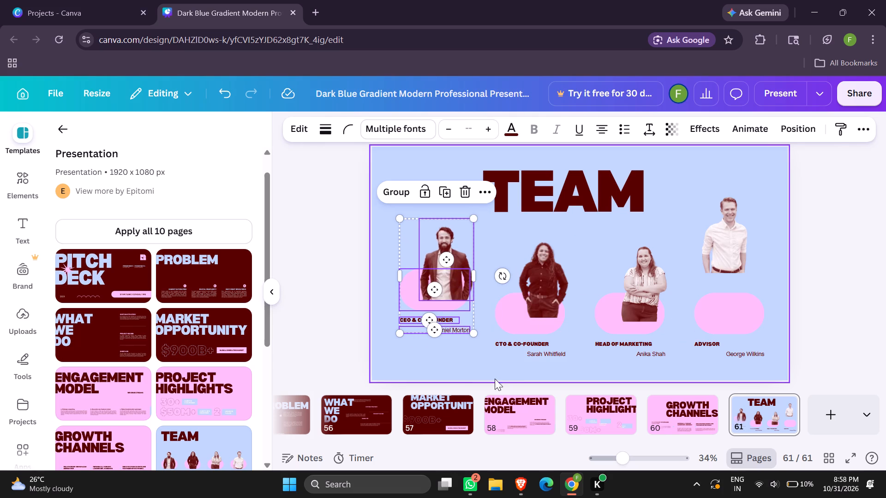
# Select the CTO & Co-Founder photo, pink shape, role and name together with the CEO photo and move them up and right.
pyautogui.moveTo(473, 355); pyautogui.dragTo(547, 305)
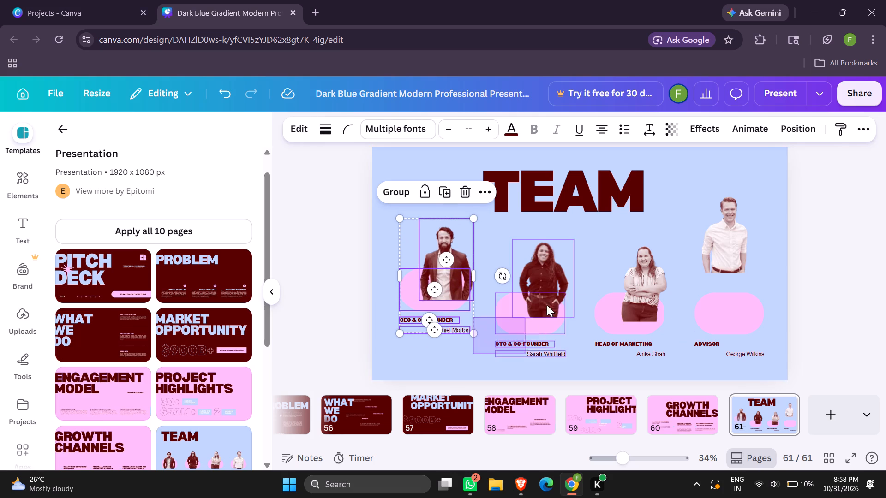
pyautogui.moveTo(547, 305); pyautogui.dragTo(587, 297)
pyautogui.moveTo(560, 296); pyautogui.dragTo(585, 266)
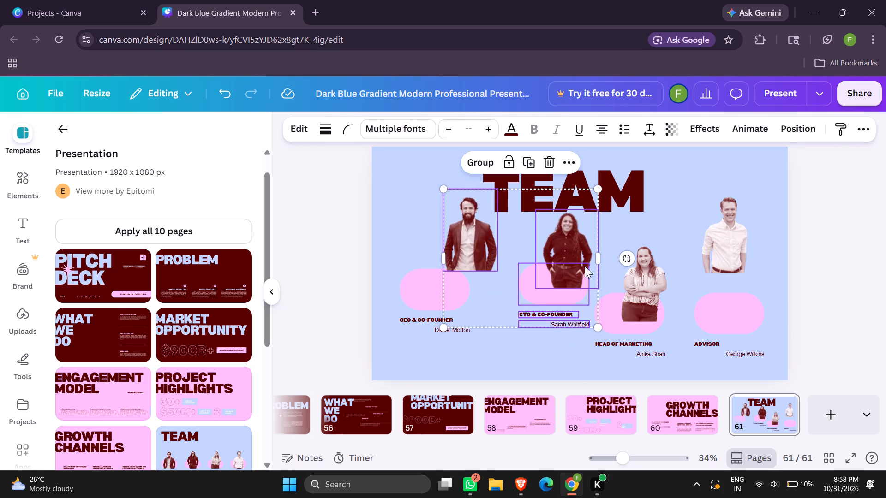
# Select the Head of Marketing photo, pink shape, role and name plus the CTO's name and move them up and right.
pyautogui.moveTo(581, 365); pyautogui.dragTo(585, 362)
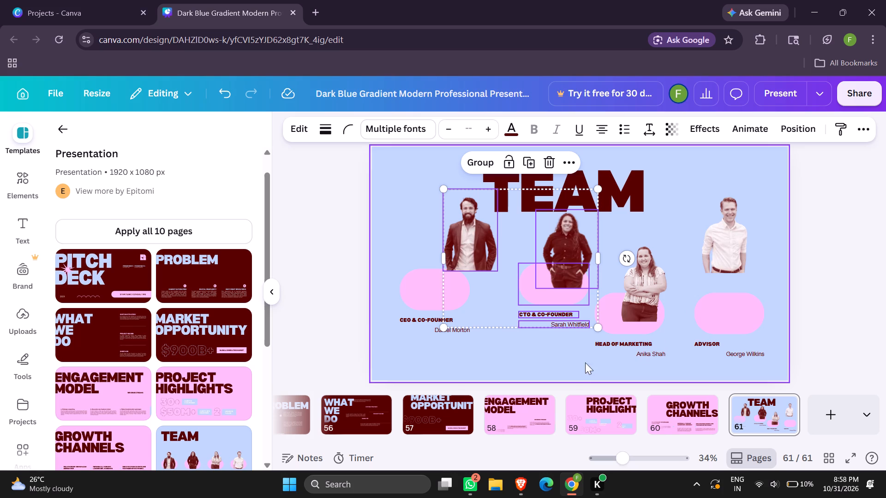
pyautogui.moveTo(585, 362); pyautogui.dragTo(685, 313)
pyautogui.moveTo(638, 267); pyautogui.dragTo(659, 239)
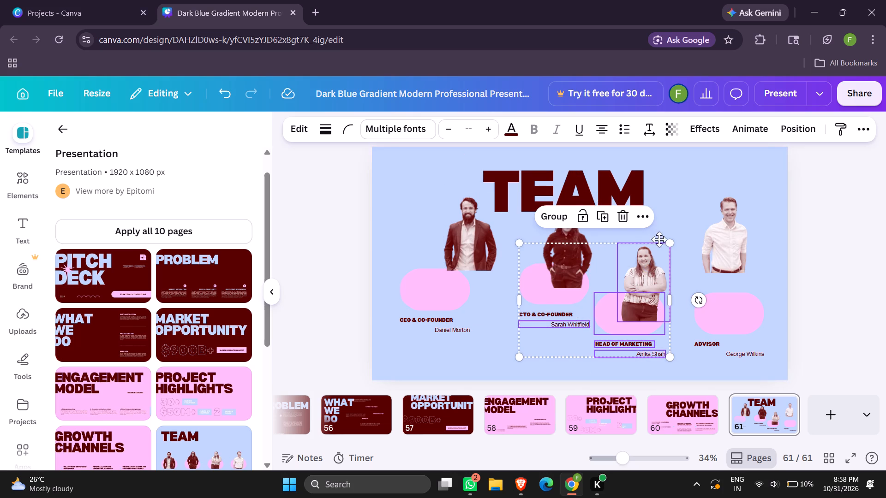
pyautogui.moveTo(659, 239); pyautogui.dragTo(660, 237)
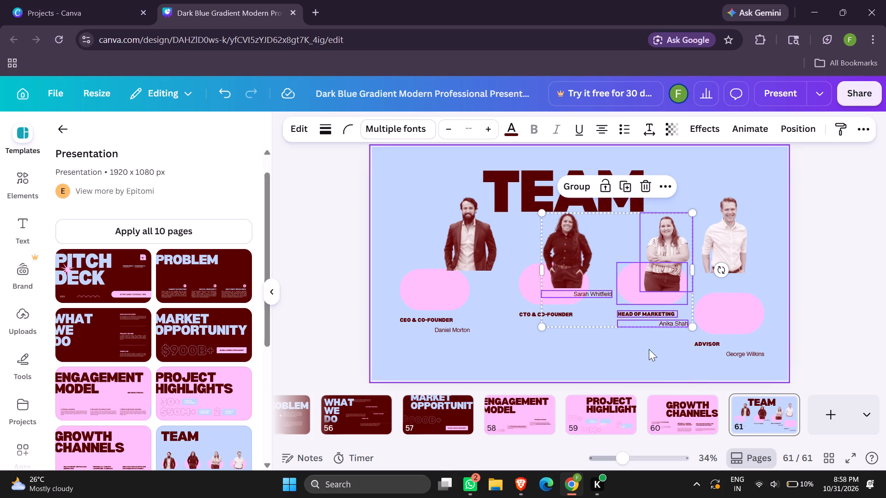
# Select the complete Head of Marketing and Advisor blocks together and move them down and slightly left.
pyautogui.moveTo(652, 352); pyautogui.dragTo(748, 260)
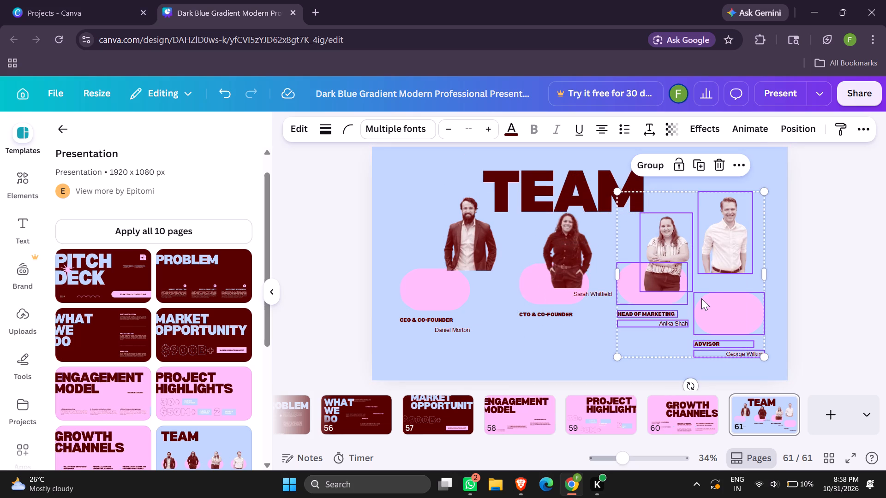
pyautogui.moveTo(701, 298); pyautogui.dragTo(683, 317)
# Move the CTO & Co-Founder photo right and slightly down, next to the Head of Marketing photo.
pyautogui.doubleClick(562, 264)
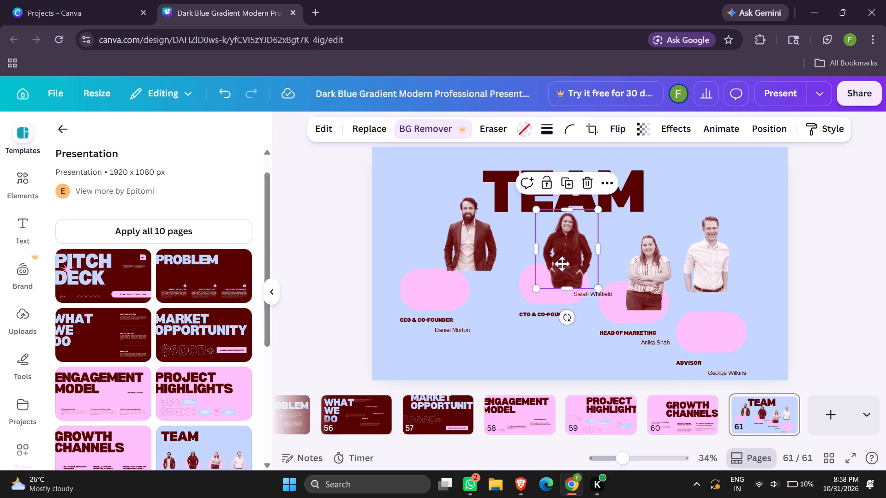
pyautogui.moveTo(497, 245); pyautogui.dragTo(538, 270)
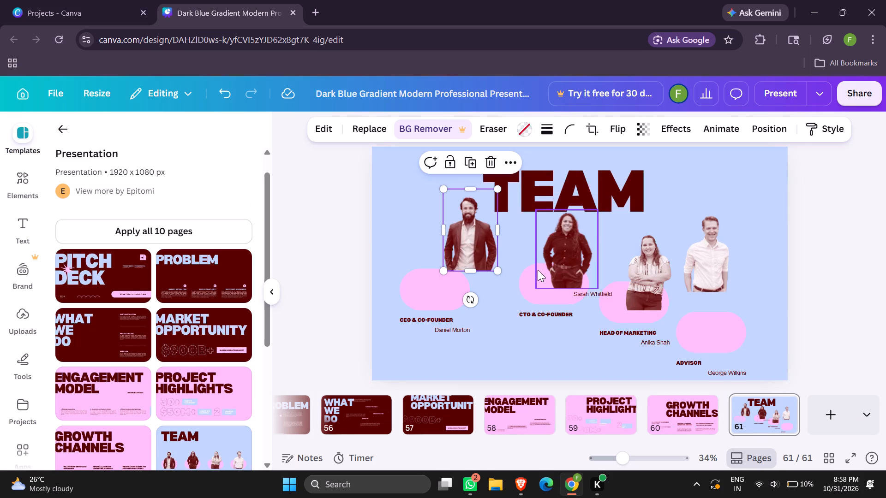
pyautogui.moveTo(538, 270); pyautogui.dragTo(576, 289)
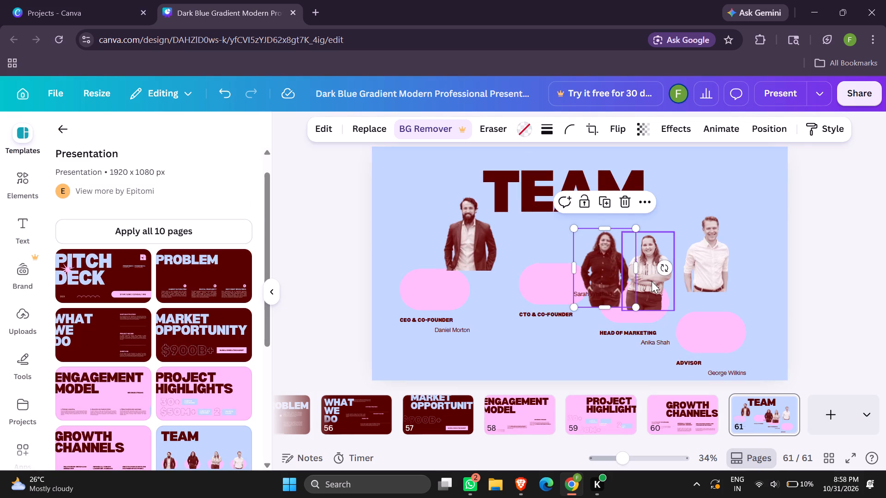
# Move the Head of Marketing photo left and narrow it from its left edge to about 93 px wide.
pyautogui.moveTo(652, 281); pyautogui.dragTo(619, 281)
pyautogui.moveTo(589, 245); pyautogui.dragTo(622, 279)
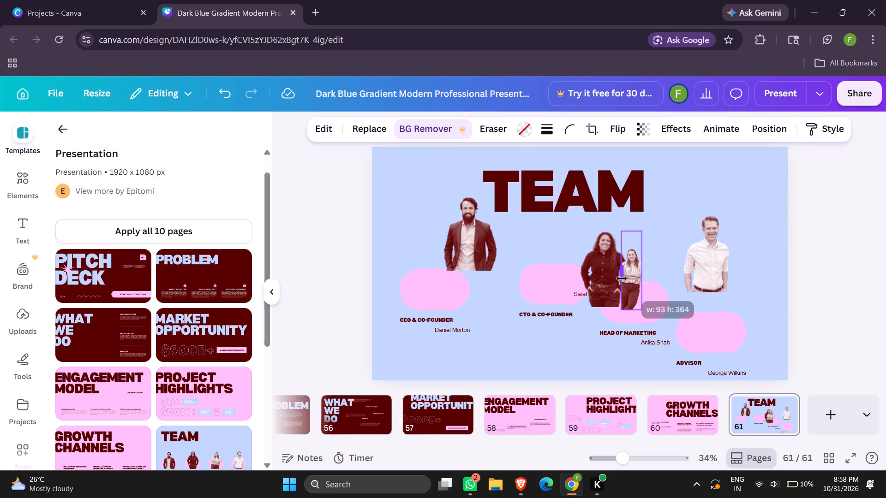
# Shift the Advisor's pink shape and the CTO photo up and left, and lower the CEO photo onto its pink shape.
pyautogui.moveTo(685, 326); pyautogui.dragTo(666, 314)
pyautogui.moveTo(565, 243); pyautogui.dragTo(583, 247)
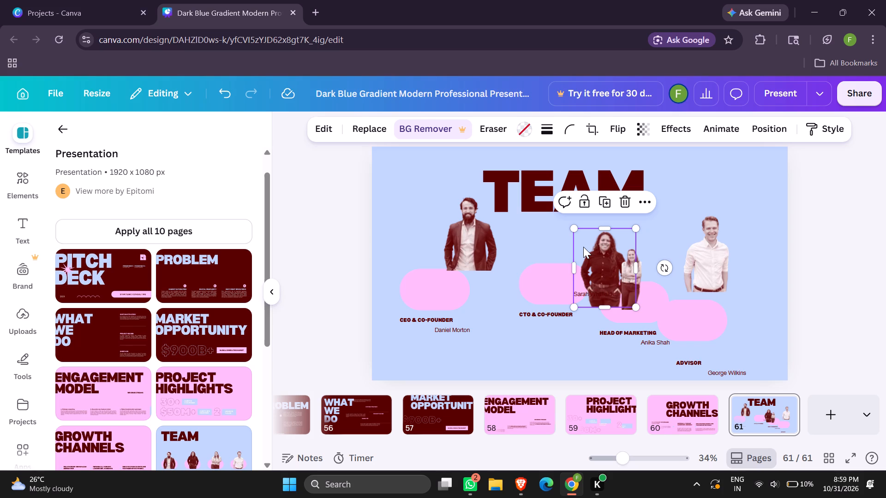
pyautogui.moveTo(587, 256); pyautogui.dragTo(557, 242)
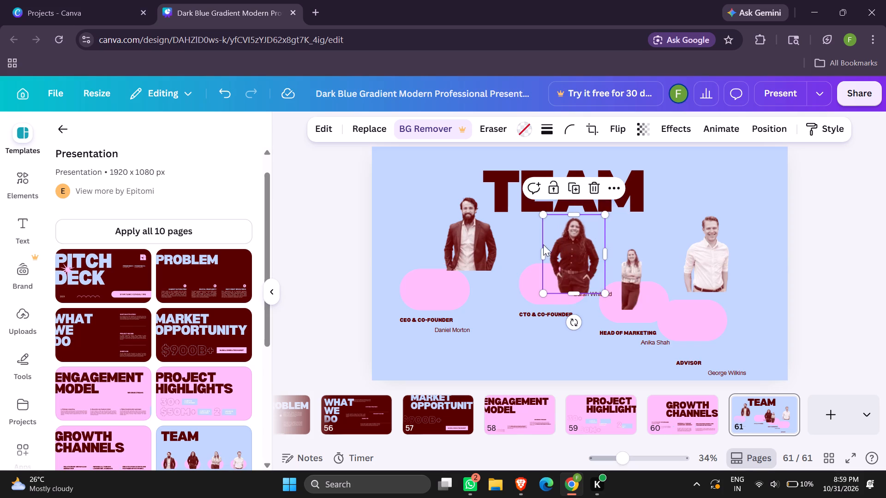
pyautogui.moveTo(489, 237); pyautogui.dragTo(487, 255)
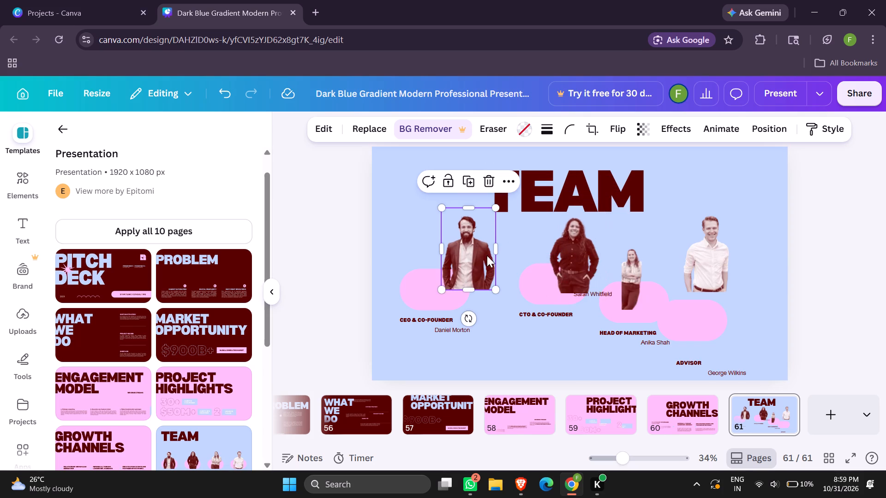
# Shift the "TEAM" title, the Head of Marketing's pink shape and the Advisor photo to the right.
pyautogui.moveTo(585, 198); pyautogui.dragTo(594, 198)
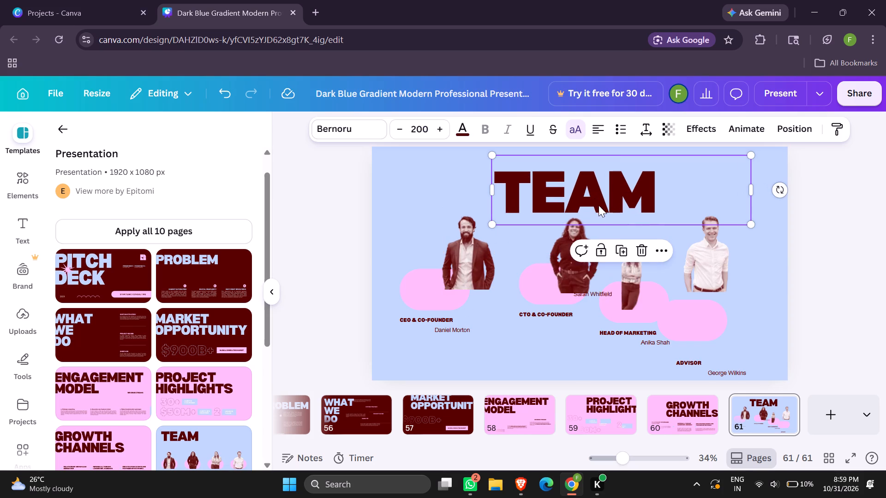
pyautogui.moveTo(617, 294); pyautogui.dragTo(635, 290)
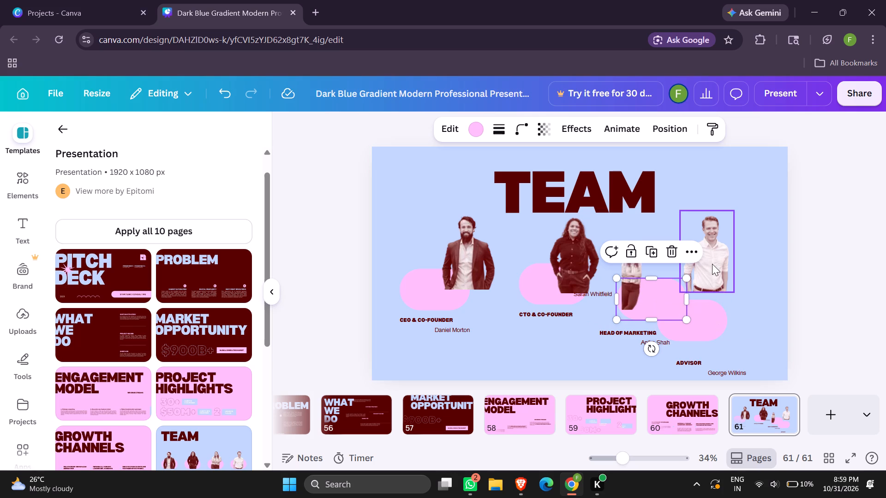
pyautogui.moveTo(712, 264); pyautogui.dragTo(734, 260)
pyautogui.moveTo(515, 270); pyautogui.dragTo(525, 267)
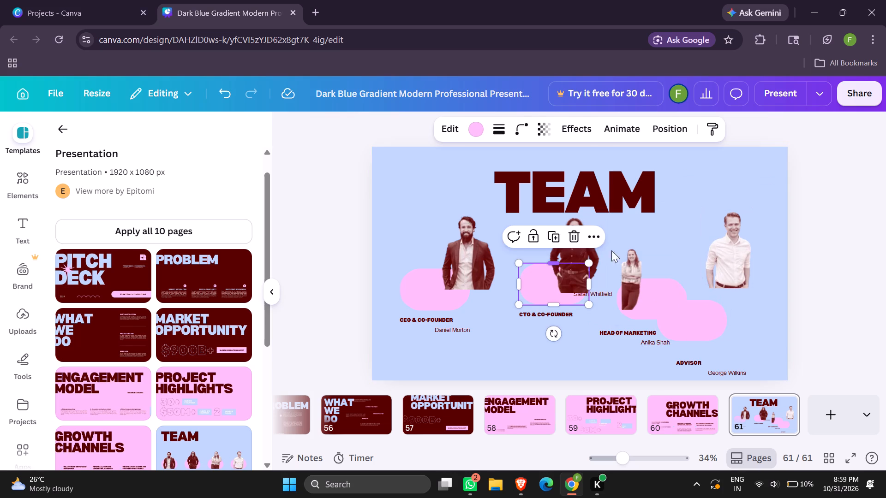
pyautogui.moveTo(671, 235); pyautogui.dragTo(639, 242)
pyautogui.moveTo(461, 322); pyautogui.dragTo(482, 313)
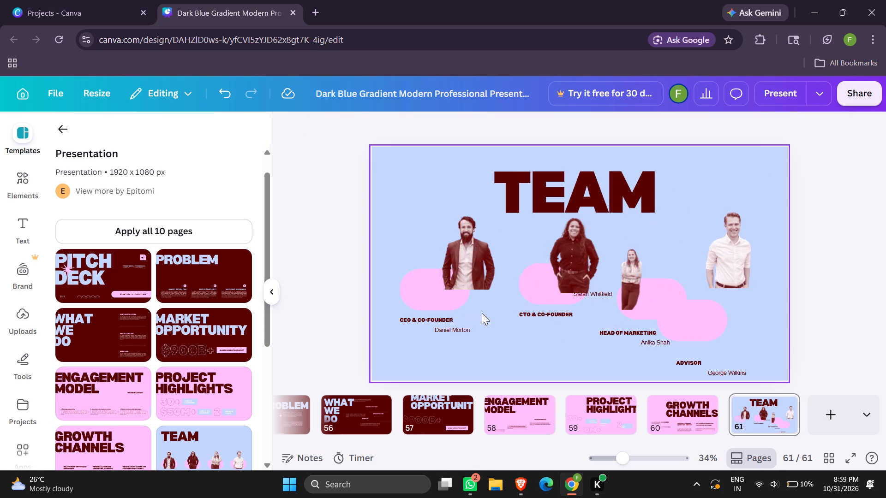
# Move the "TEAM" title further right and slightly up, and nudge the CEO photo up and right.
pyautogui.moveTo(586, 205); pyautogui.dragTo(619, 200)
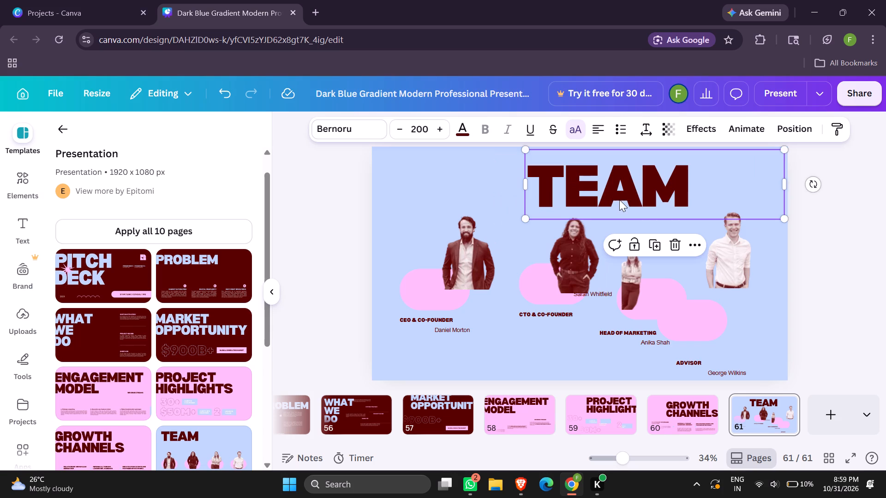
pyautogui.moveTo(469, 268); pyautogui.dragTo(477, 260)
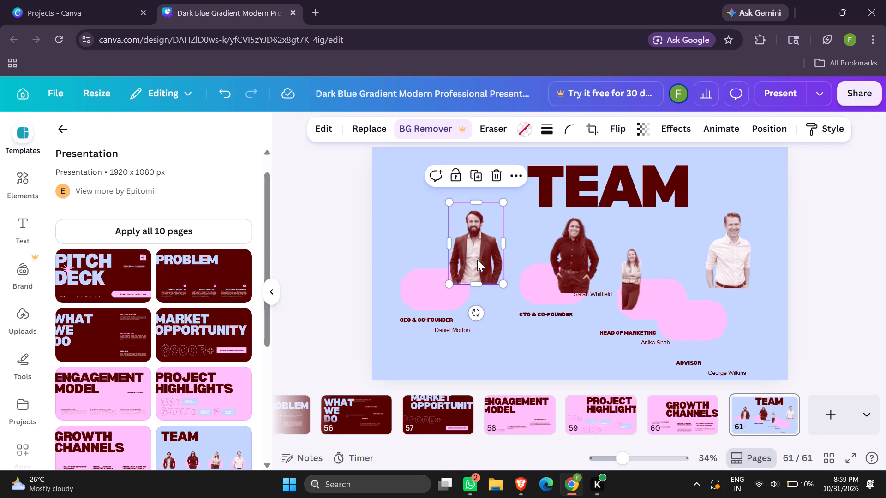
pyautogui.moveTo(406, 343); pyautogui.dragTo(424, 339)
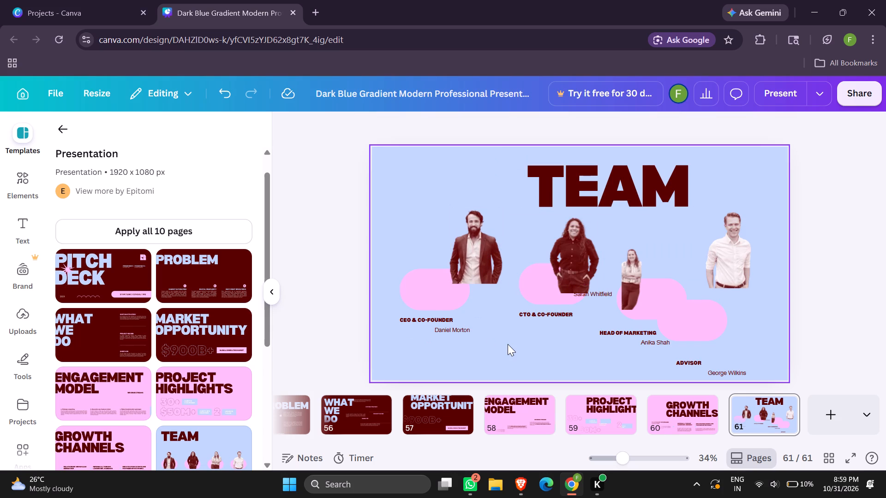
# Move the Advisor's pink shape right and slightly up, beneath the Advisor photo.
pyautogui.moveTo(670, 330); pyautogui.dragTo(705, 324)
pyautogui.moveTo(774, 266); pyautogui.dragTo(760, 261)
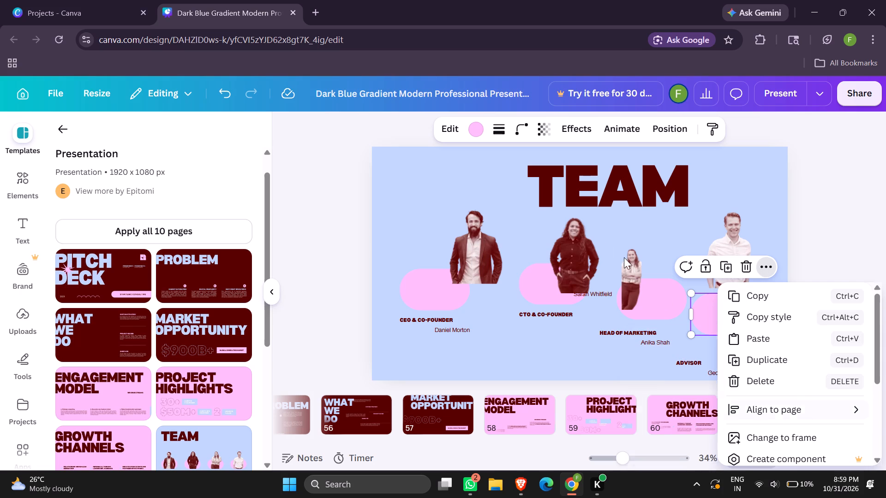
# Move the CEO photo right and slightly up off its pink shape, and shift that shape slightly right.
pyautogui.moveTo(491, 240); pyautogui.dragTo(522, 233)
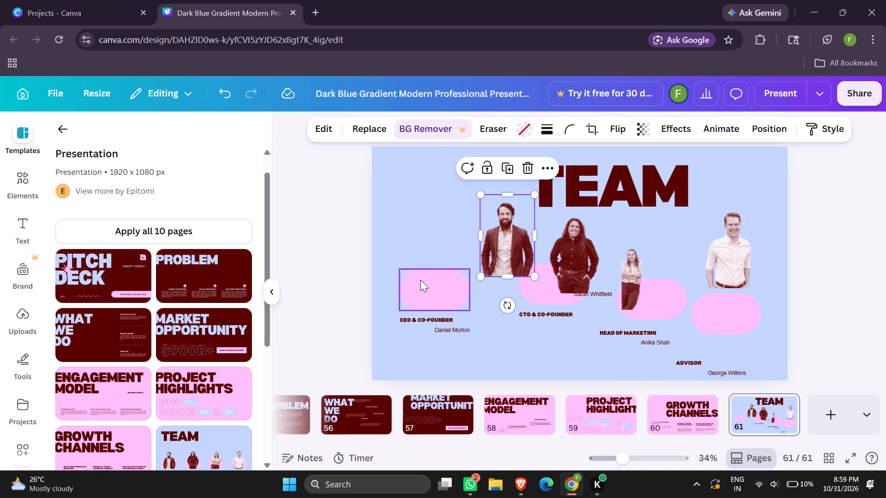
pyautogui.moveTo(420, 280); pyautogui.dragTo(430, 280)
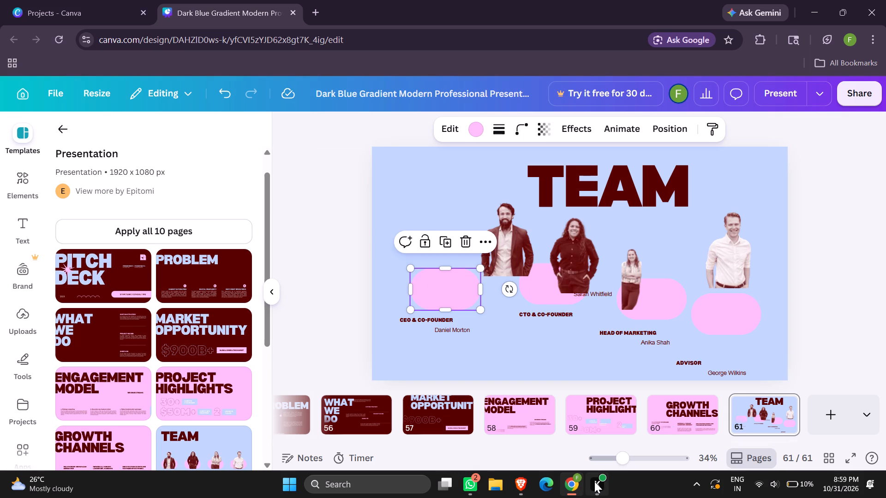
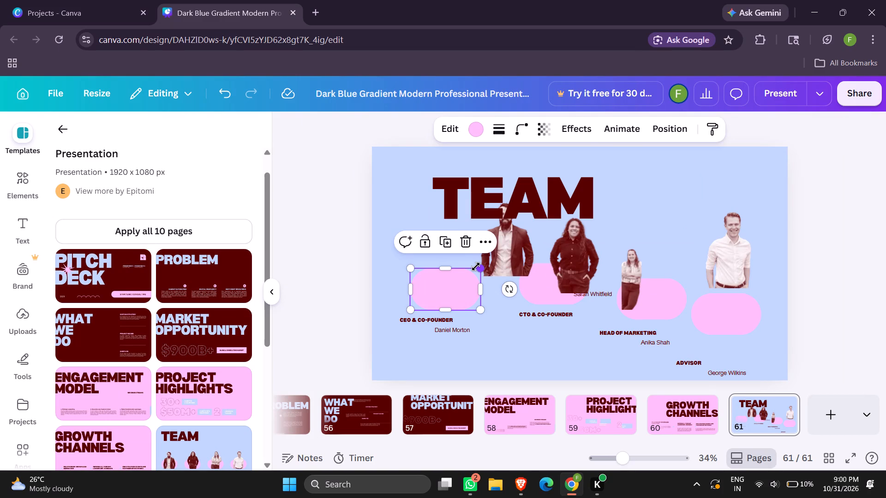
# On the Team slide, move the "TEAM" title and CEO's pink shape right, and shift the Advisor and CEO photos left.
pyautogui.moveTo(533, 202); pyautogui.dragTo(559, 189)
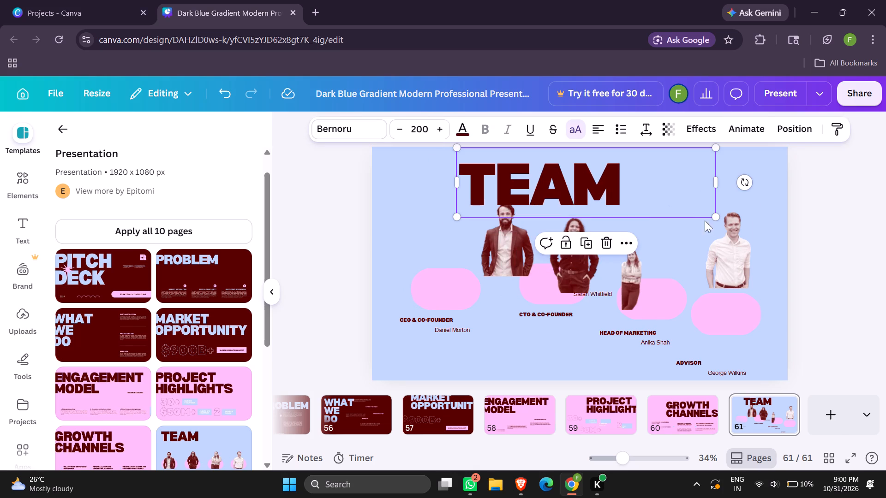
pyautogui.moveTo(745, 239); pyautogui.dragTo(726, 243)
pyautogui.moveTo(502, 273); pyautogui.dragTo(465, 270)
pyautogui.moveTo(443, 309); pyautogui.dragTo(466, 312)
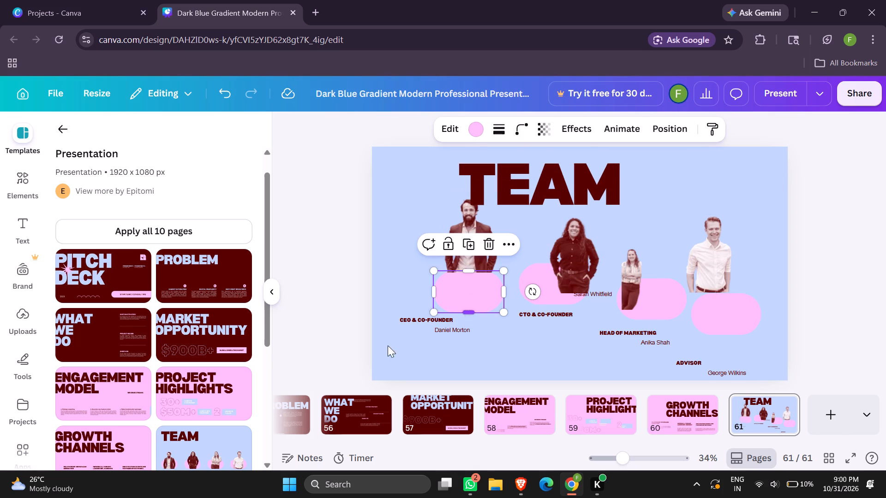
# Add page 62 after the Team slide and apply the template's Financials layout to it.
pyautogui.scroll(-2, 189, 376)
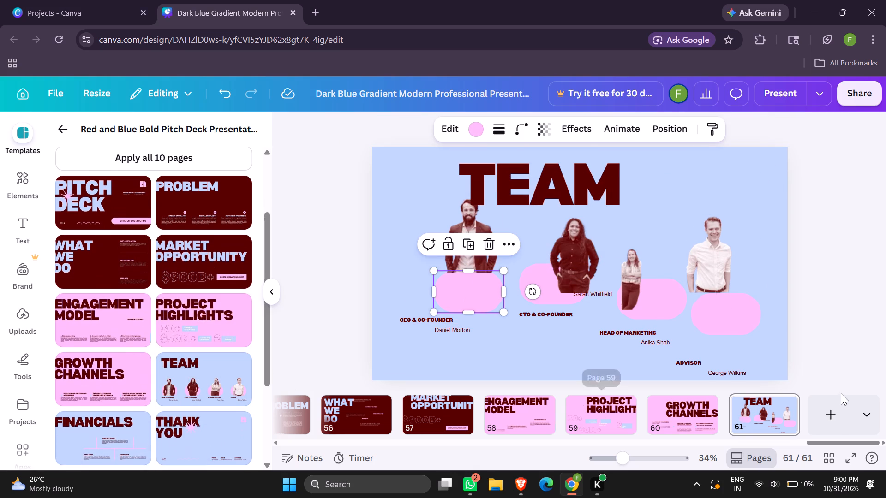
pyautogui.click(811, 421)
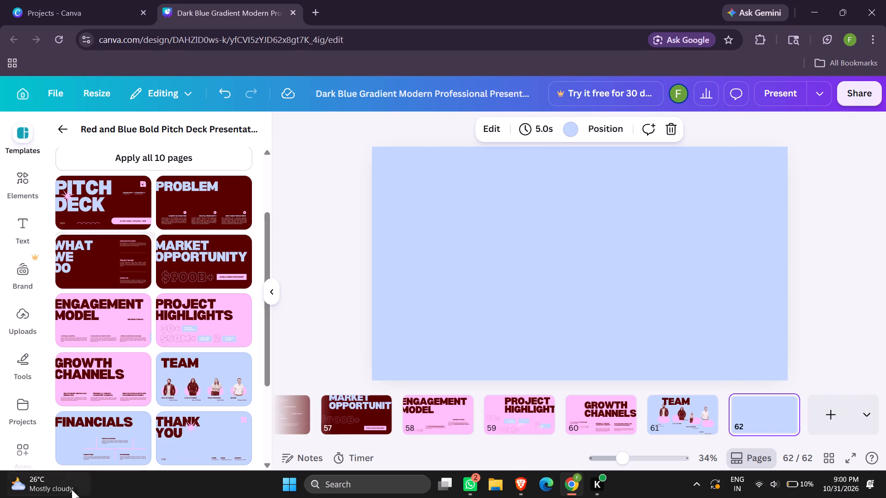
pyautogui.click(83, 448)
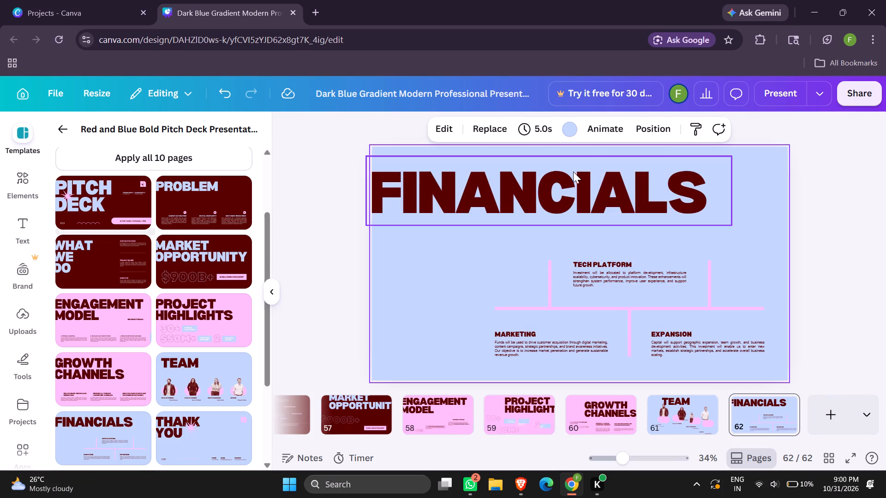
# Move the "FINANCIALS" title right and up, and nudge the horizontal pink line slightly left.
pyautogui.moveTo(575, 171); pyautogui.dragTo(612, 157)
pyautogui.moveTo(612, 311); pyautogui.dragTo(599, 313)
# Shift the Marketing and Expansion paragraphs right and slightly up, and place the "EXPANSION" heading just above the horizontal pink line.
pyautogui.moveTo(545, 342); pyautogui.dragTo(577, 329)
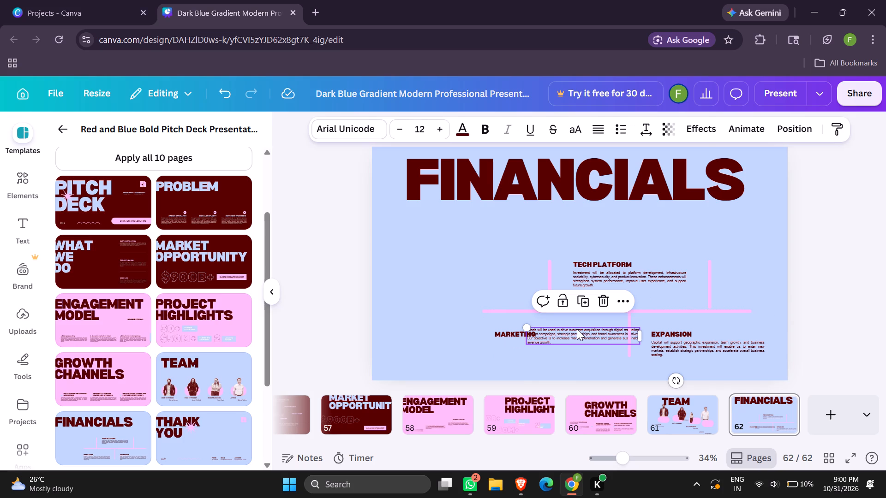
pyautogui.moveTo(680, 334); pyautogui.dragTo(650, 302)
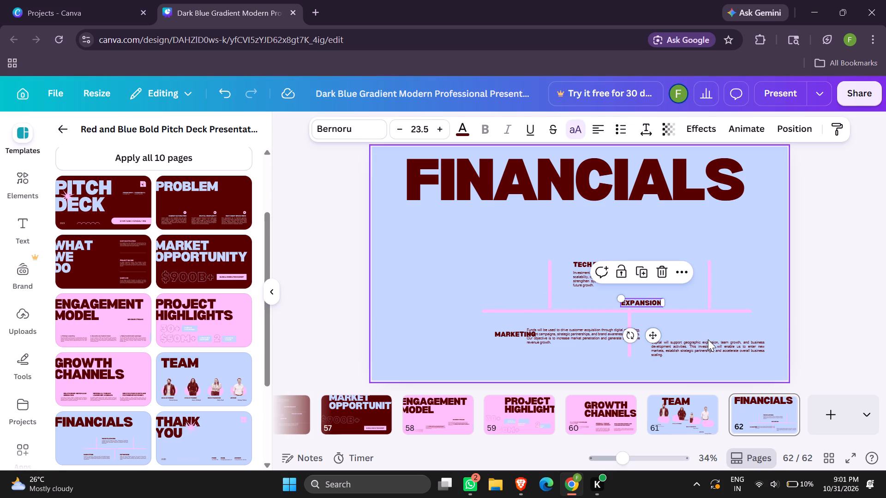
pyautogui.moveTo(708, 339); pyautogui.dragTo(718, 330)
# Reposition the Marketing paragraph right and down and its heading left, leaving the Tech Platform paragraph just under its heading.
pyautogui.moveTo(613, 284); pyautogui.dragTo(575, 300)
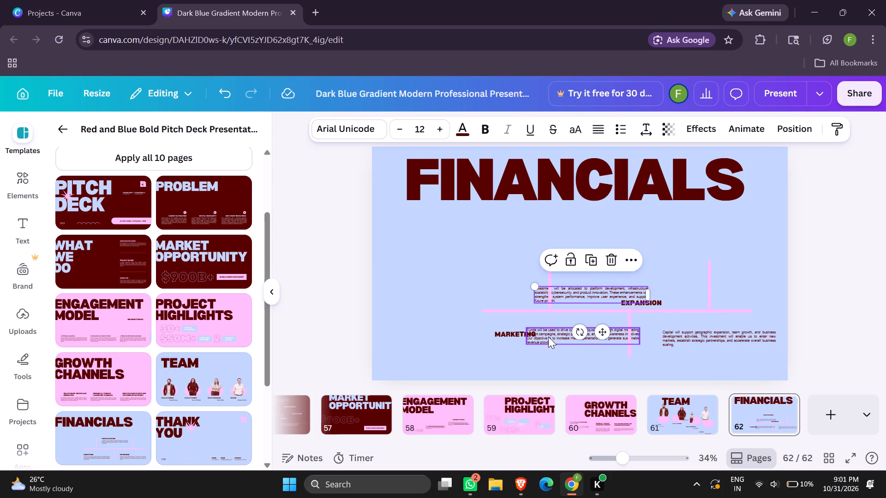
pyautogui.moveTo(549, 336); pyautogui.dragTo(565, 345)
pyautogui.moveTo(511, 330); pyautogui.dragTo(482, 327)
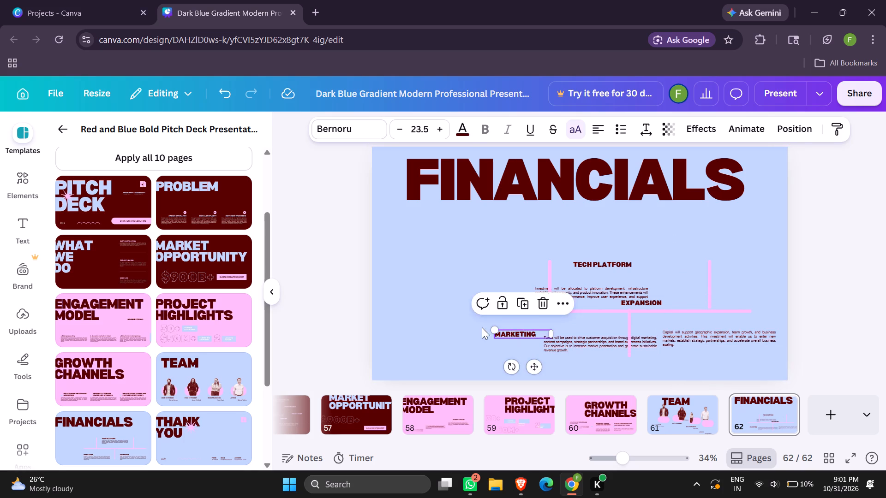
pyautogui.moveTo(482, 327); pyautogui.dragTo(481, 327)
pyautogui.moveTo(583, 286); pyautogui.dragTo(618, 273)
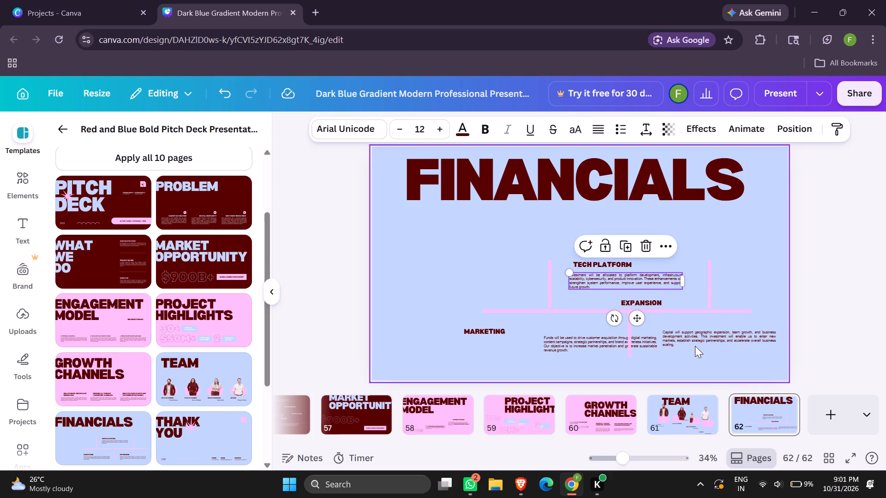
# Move the Expansion paragraph down to the slide's bottom edge, and shift the Marketing paragraph and heading left and down.
pyautogui.moveTo(702, 333); pyautogui.dragTo(699, 382)
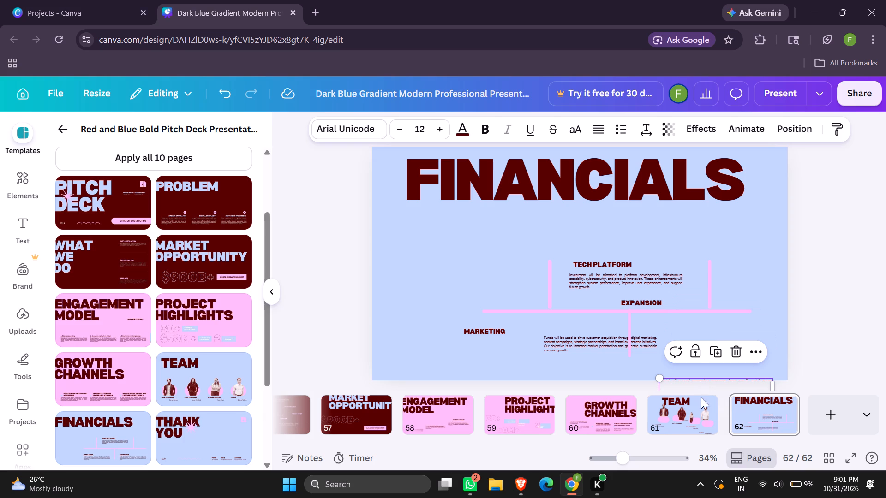
pyautogui.moveTo(590, 352); pyautogui.dragTo(564, 364)
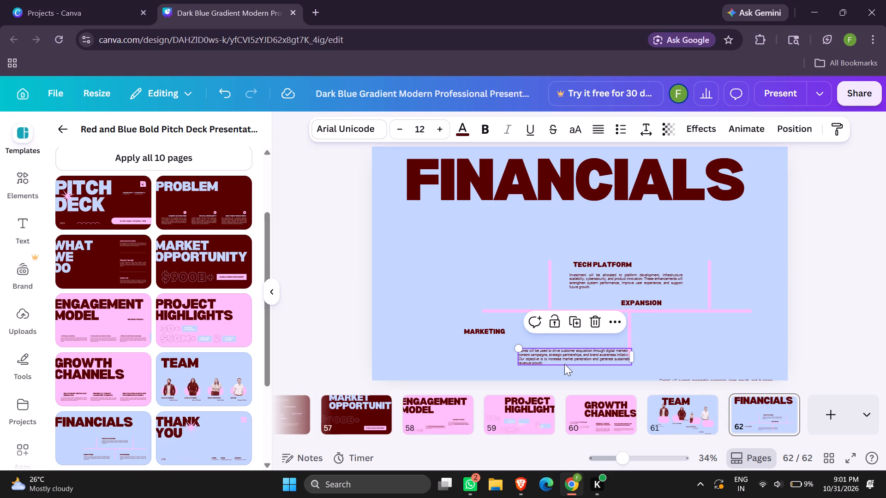
pyautogui.moveTo(482, 327); pyautogui.dragTo(476, 340)
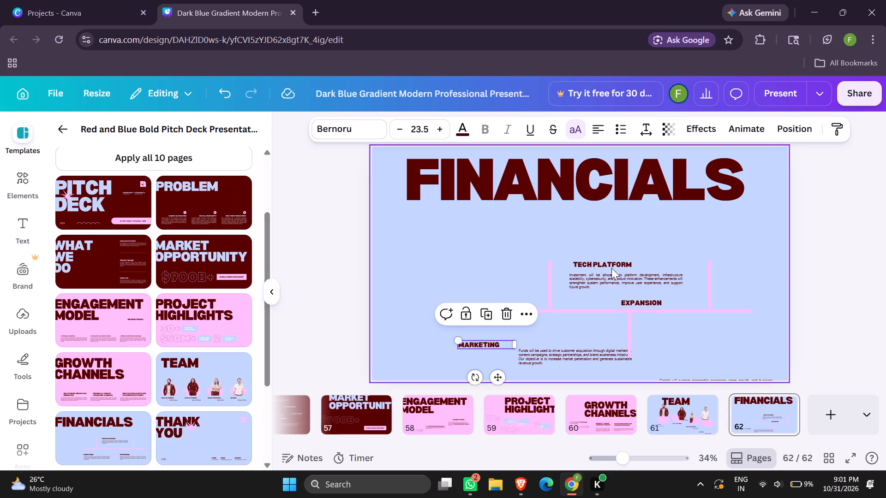
# Move the "TECH PLATFORM" heading up and right, and nudge its paragraph slightly left and up.
pyautogui.moveTo(618, 261); pyautogui.dragTo(653, 237)
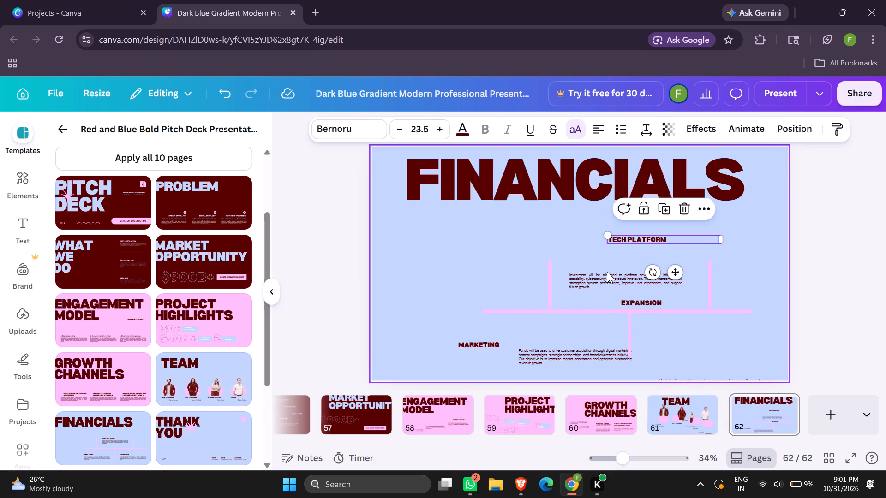
pyautogui.moveTo(607, 272); pyautogui.dragTo(608, 281)
pyautogui.moveTo(608, 281); pyautogui.dragTo(598, 276)
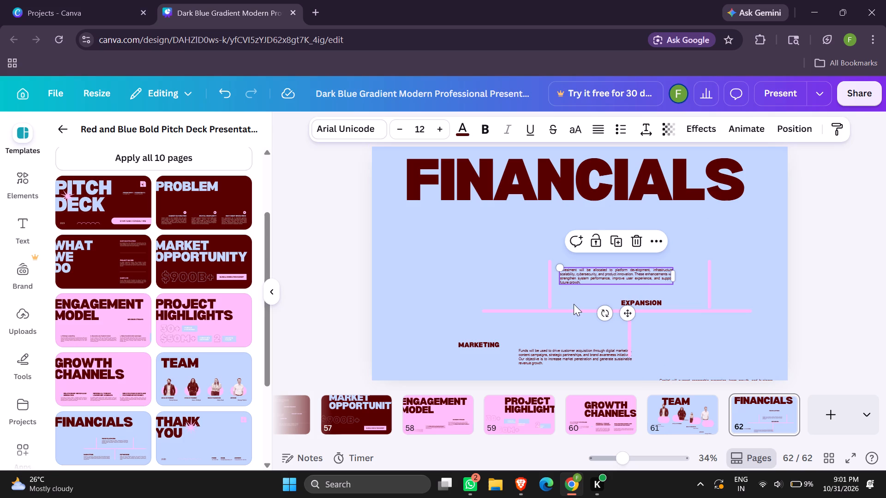
# Shift the horizontal pink line slightly left.
pyautogui.moveTo(572, 306); pyautogui.dragTo(567, 310)
pyautogui.moveTo(567, 310); pyautogui.dragTo(558, 310)
# Select all four pink lines together with the "EXPANSION" heading and move them left and slightly up.
pyautogui.moveTo(517, 289); pyautogui.dragTo(578, 319)
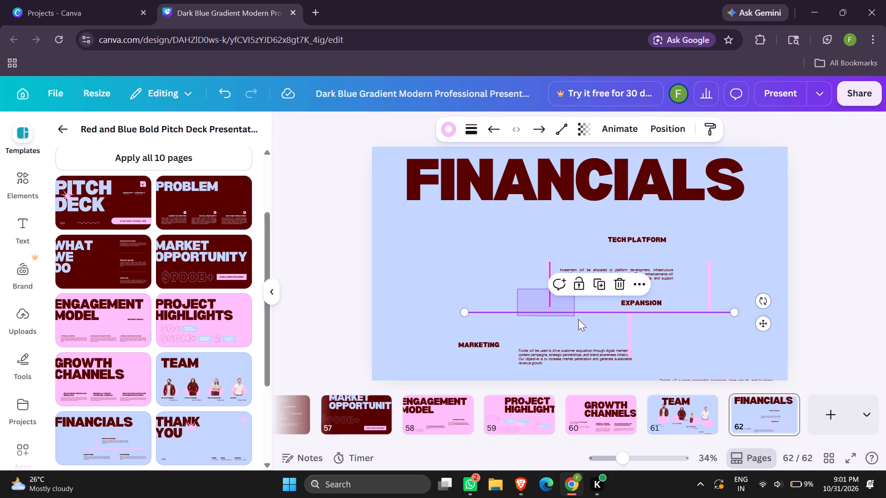
pyautogui.moveTo(578, 319); pyautogui.dragTo(730, 331)
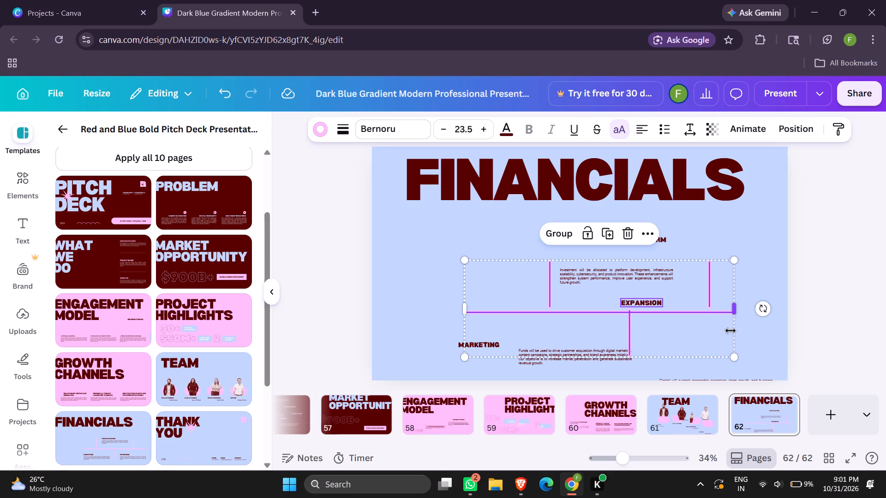
pyautogui.moveTo(704, 304); pyautogui.dragTo(679, 304)
pyautogui.moveTo(655, 298); pyautogui.dragTo(646, 302)
pyautogui.moveTo(646, 302); pyautogui.dragTo(629, 302)
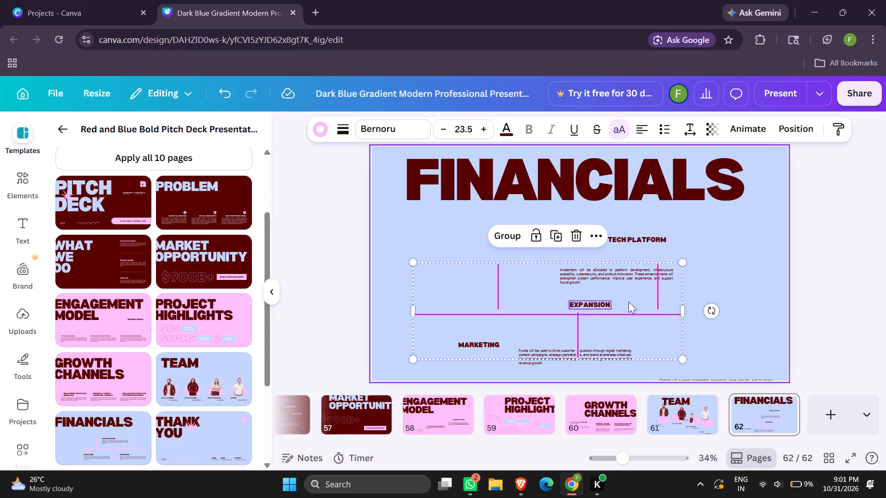
pyautogui.moveTo(629, 302); pyautogui.dragTo(621, 296)
pyautogui.moveTo(621, 296); pyautogui.dragTo(647, 281)
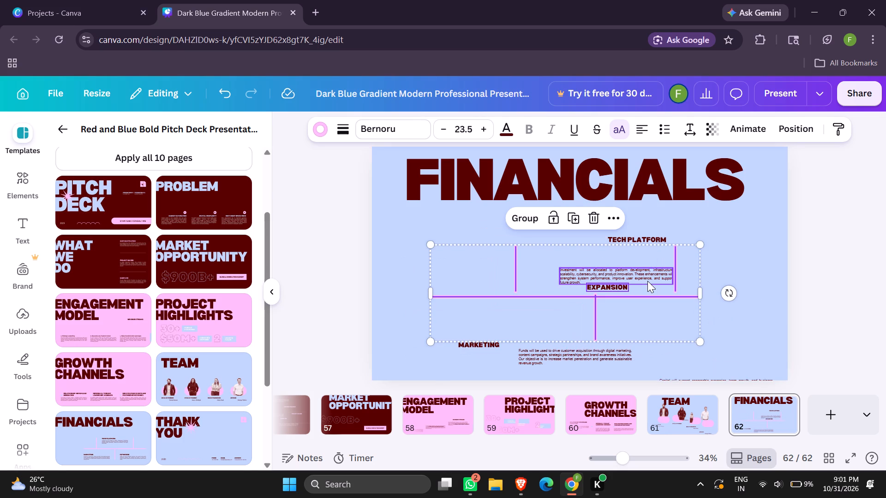
# Move the Tech Platform paragraph up and right onto its heading, and reposition the "FINANCIALS" title slightly right and up.
pyautogui.moveTo(647, 281); pyautogui.dragTo(688, 253)
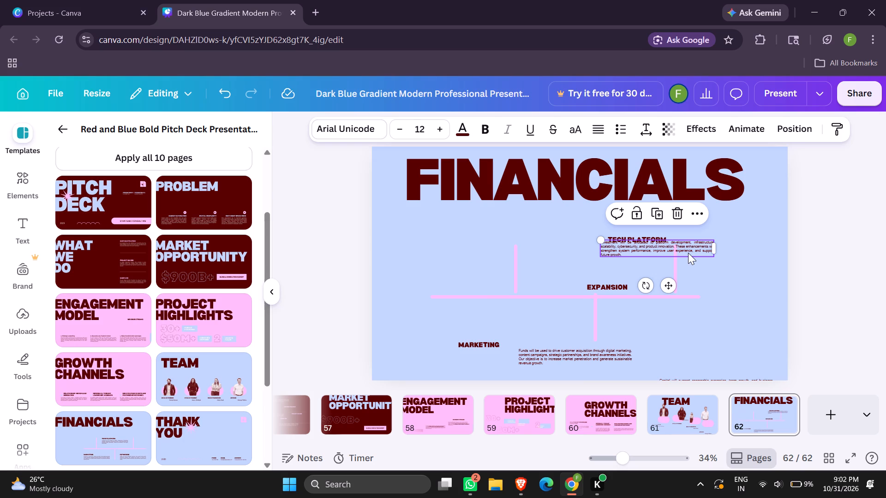
pyautogui.moveTo(545, 176); pyautogui.dragTo(527, 178)
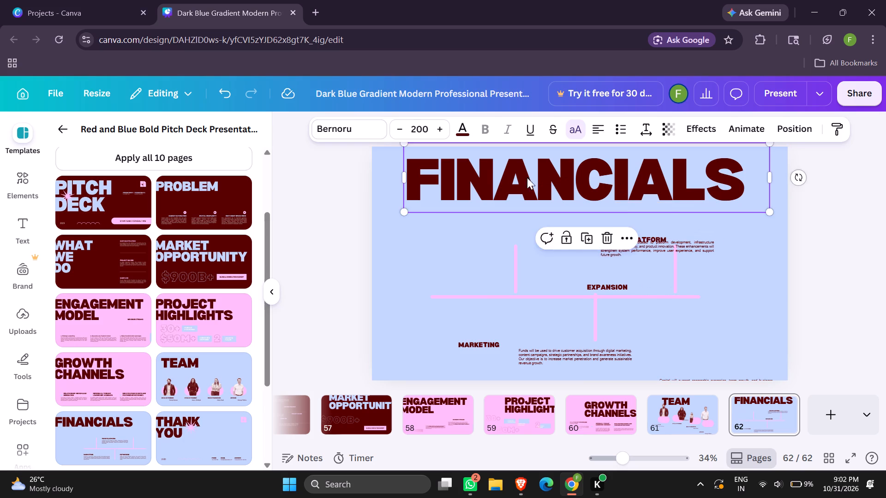
pyautogui.moveTo(527, 178); pyautogui.dragTo(524, 174)
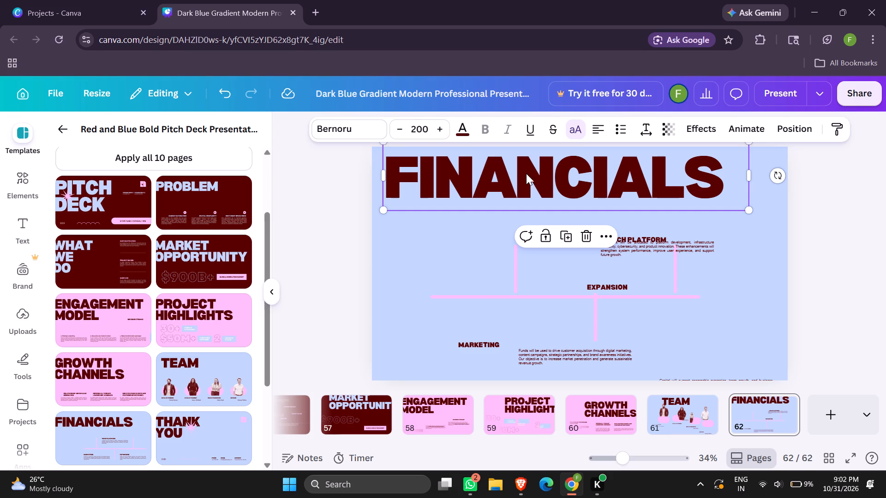
pyautogui.moveTo(423, 173); pyautogui.dragTo(458, 168)
# Select the horizontal line, the lower vertical line and the "EXPANSION" heading together and move them right.
pyautogui.moveTo(615, 308); pyautogui.dragTo(588, 278)
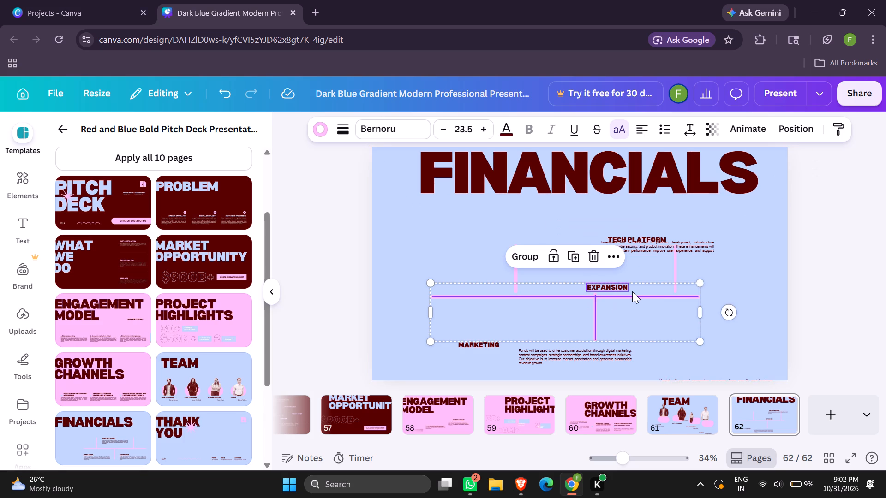
pyautogui.moveTo(585, 329); pyautogui.dragTo(611, 330)
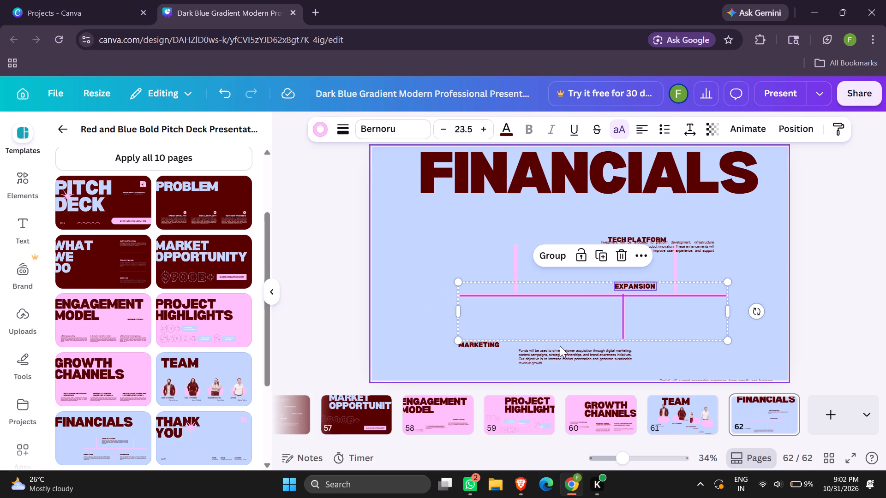
# Move the "FINANCIALS" title right and slightly down, keeping it within the slide's right edge.
pyautogui.moveTo(503, 178); pyautogui.dragTo(518, 190)
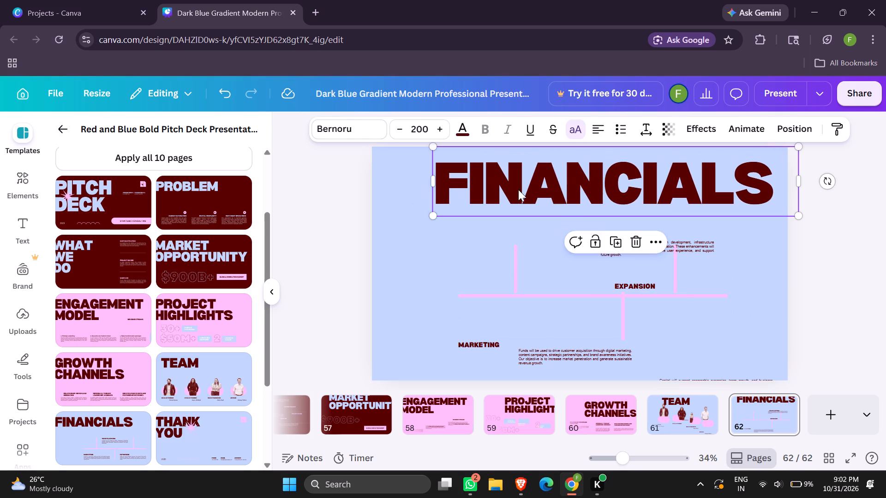
pyautogui.moveTo(598, 233); pyautogui.dragTo(587, 222)
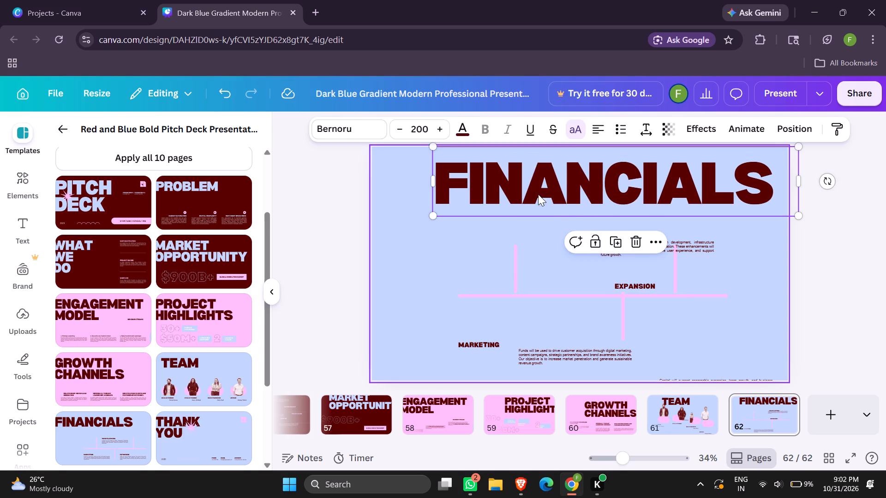
pyautogui.moveTo(528, 170); pyautogui.dragTo(550, 183)
pyautogui.moveTo(640, 229); pyautogui.dragTo(629, 219)
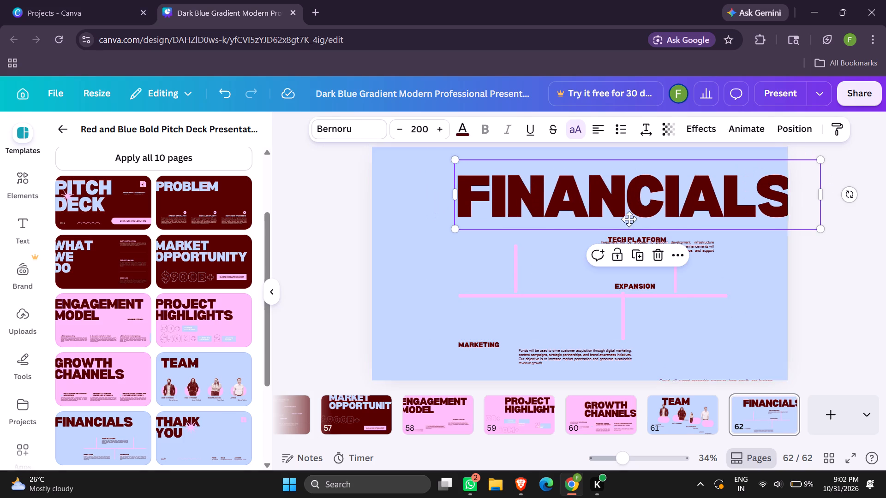
pyautogui.moveTo(629, 219); pyautogui.dragTo(629, 217)
# Move the "MARKETING" heading left and up, and its paragraph right and slightly up.
pyautogui.moveTo(550, 308); pyautogui.dragTo(563, 282)
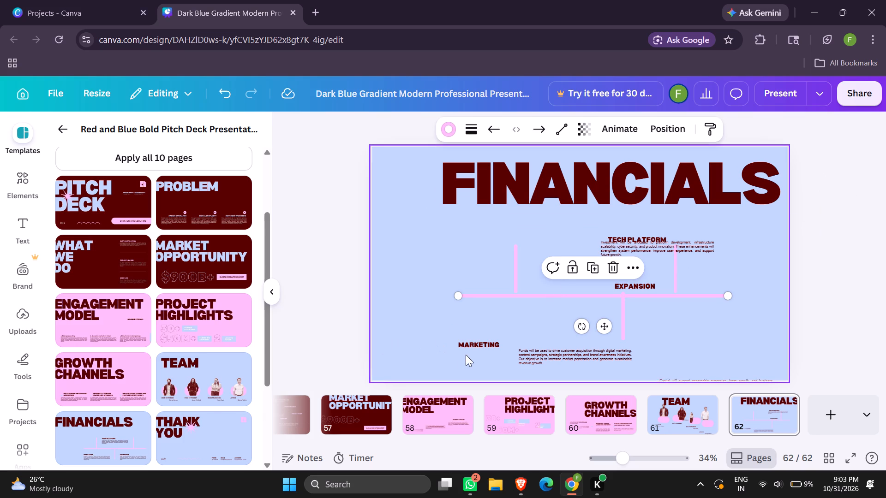
pyautogui.moveTo(472, 344); pyautogui.dragTo(458, 337)
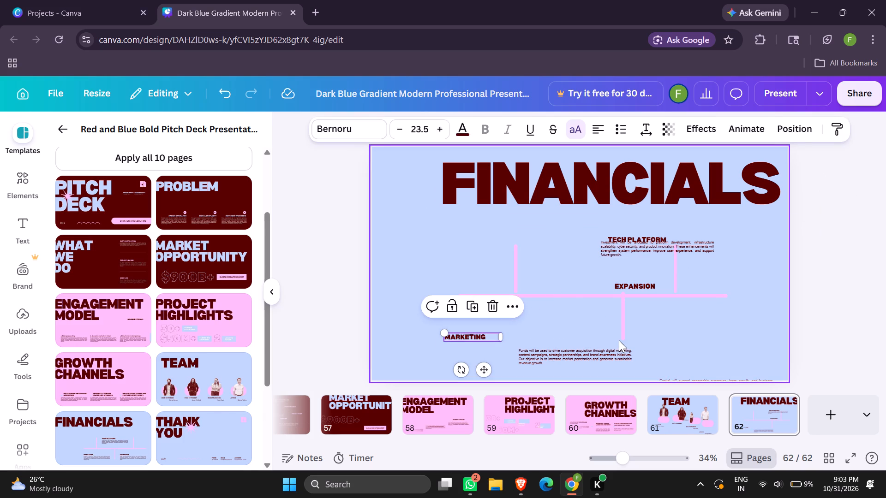
pyautogui.moveTo(619, 340); pyautogui.dragTo(611, 359)
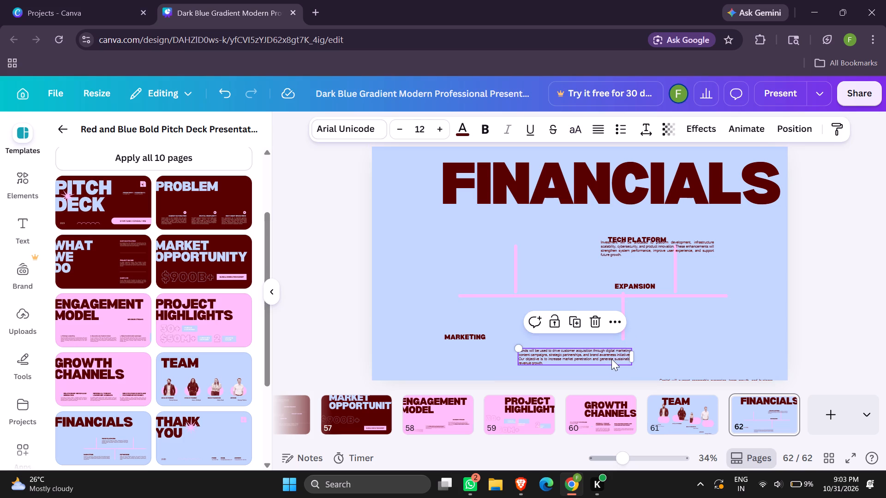
pyautogui.moveTo(611, 359); pyautogui.dragTo(629, 353)
# Move the Tech Platform paragraph right and down off its heading, and shift the "FINANCIALS" title left and slightly down.
pyautogui.moveTo(670, 247); pyautogui.dragTo(708, 265)
pyautogui.moveTo(639, 201); pyautogui.dragTo(586, 211)
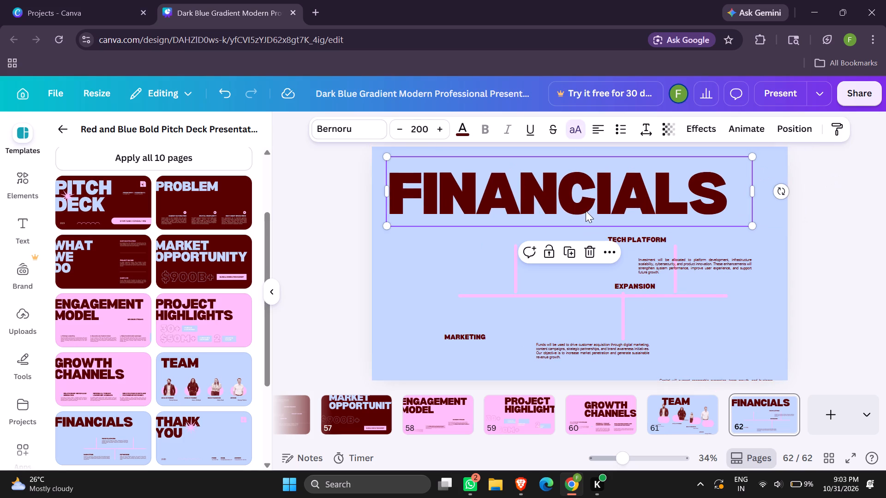
# Shift the horizontal line left and down, nudge the upper-left vertical line left, and move the "FINANCIALS" title right and slightly up.
pyautogui.moveTo(556, 295); pyautogui.dragTo(546, 304)
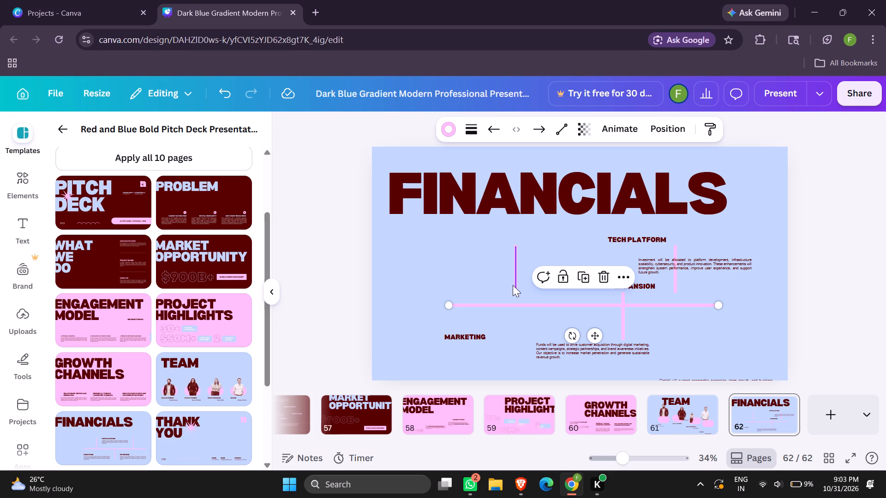
pyautogui.moveTo(513, 285); pyautogui.dragTo(509, 286)
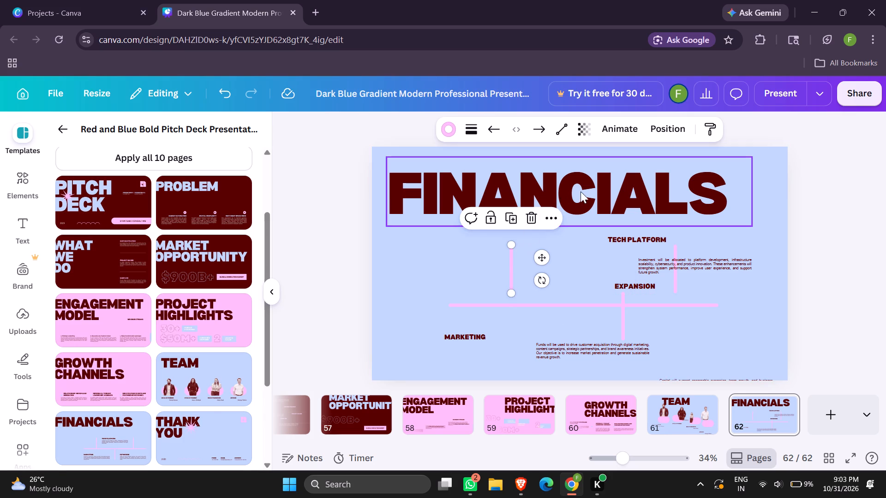
pyautogui.moveTo(585, 190); pyautogui.dragTo(621, 185)
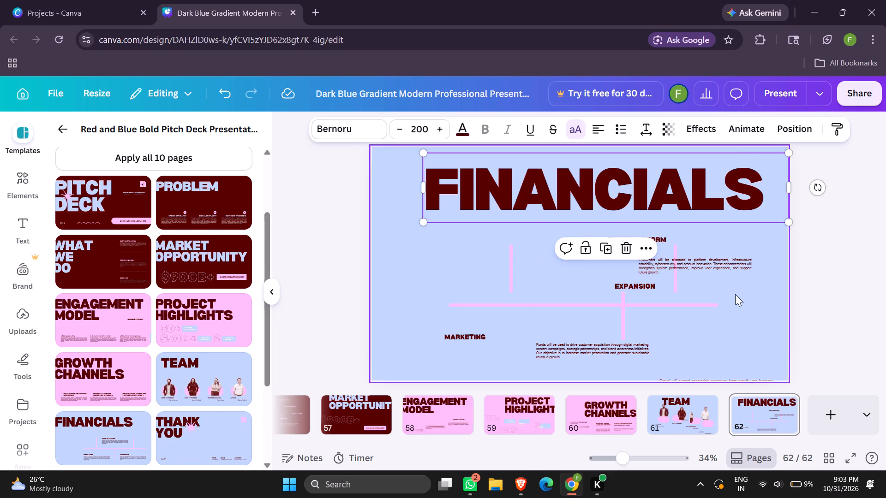
# Move the Tech Platform heading, its paragraph and the adjacent vertical pink line together to the left and slightly down.
pyautogui.moveTo(735, 294); pyautogui.dragTo(658, 235)
pyautogui.moveTo(695, 255); pyautogui.dragTo(645, 261)
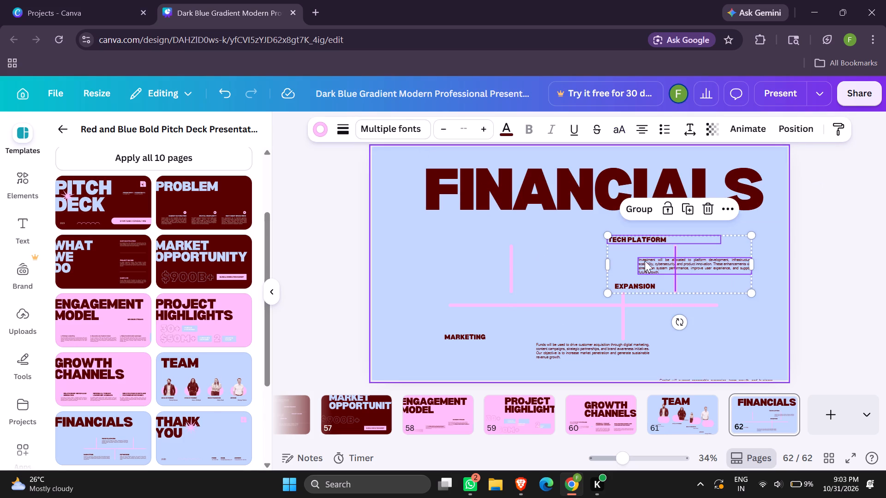
pyautogui.moveTo(645, 261); pyautogui.dragTo(637, 259)
# Add a new page 63 after the Financials slide and apply the template's "THANK YOU" layout to it.
pyautogui.click(827, 409)
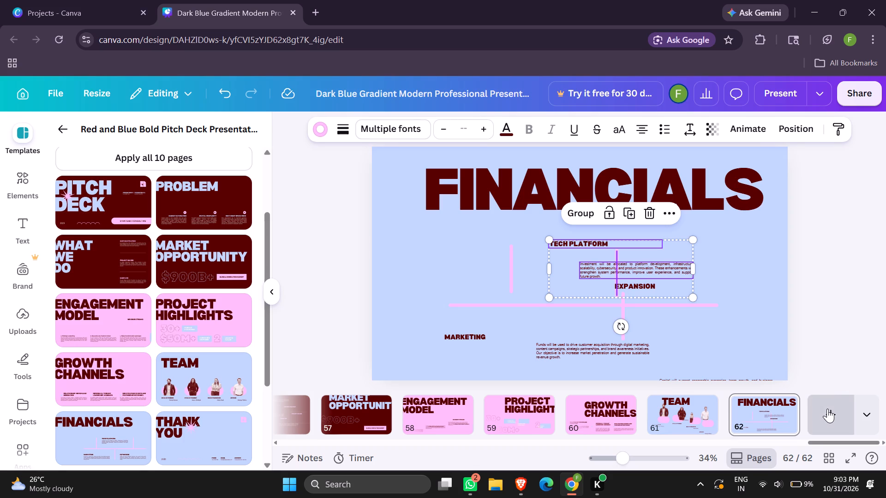
pyautogui.click(196, 414)
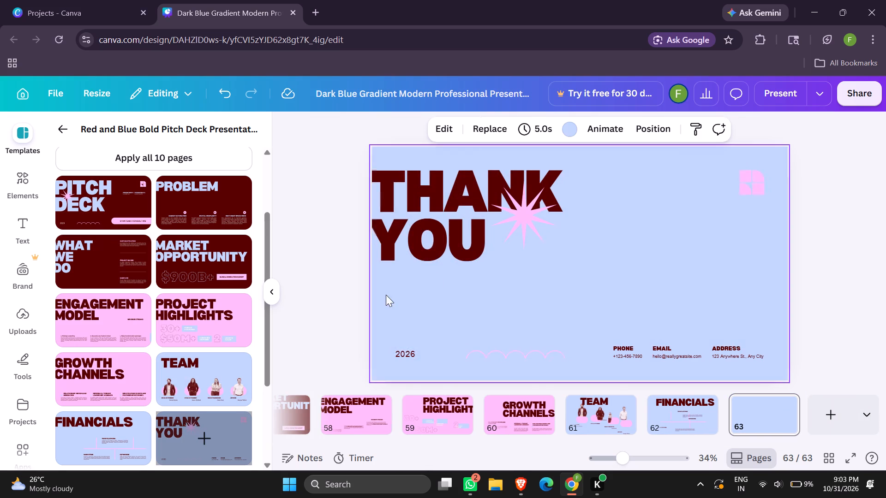
# Shift the "THANK YOU" title and the pink starburst right and down, and move the "2026" text right.
pyautogui.moveTo(432, 225); pyautogui.dragTo(474, 243)
pyautogui.moveTo(546, 214); pyautogui.dragTo(591, 229)
pyautogui.moveTo(404, 359); pyautogui.dragTo(431, 361)
pyautogui.moveTo(747, 290); pyautogui.dragTo(733, 282)
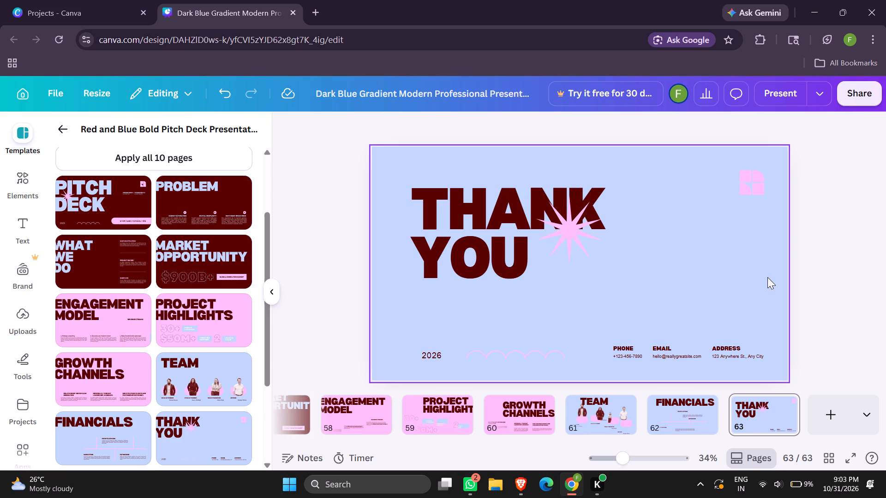
# Move the starburst further right and slightly down, shift the "THANK YOU" title right, and nudge the pink square logo left.
pyautogui.moveTo(767, 277); pyautogui.dragTo(722, 254)
pyautogui.moveTo(553, 212); pyautogui.dragTo(585, 219)
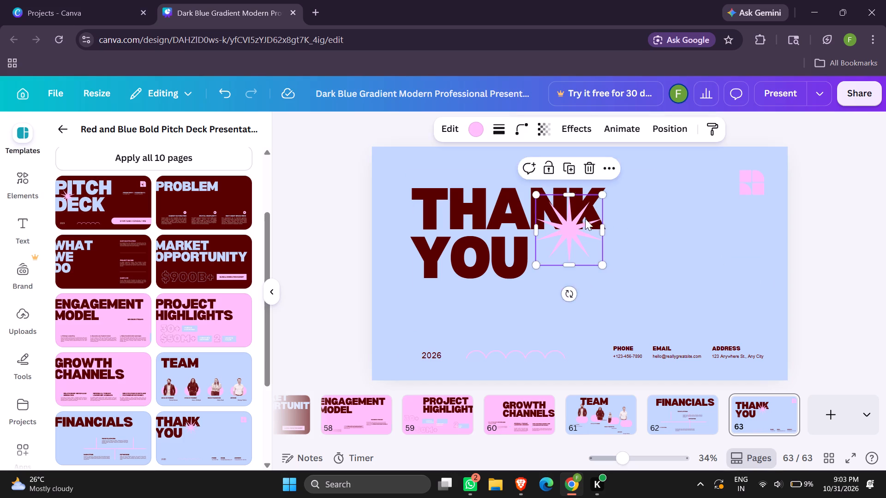
pyautogui.moveTo(585, 219); pyautogui.dragTo(586, 219)
pyautogui.moveTo(494, 218); pyautogui.dragTo(513, 218)
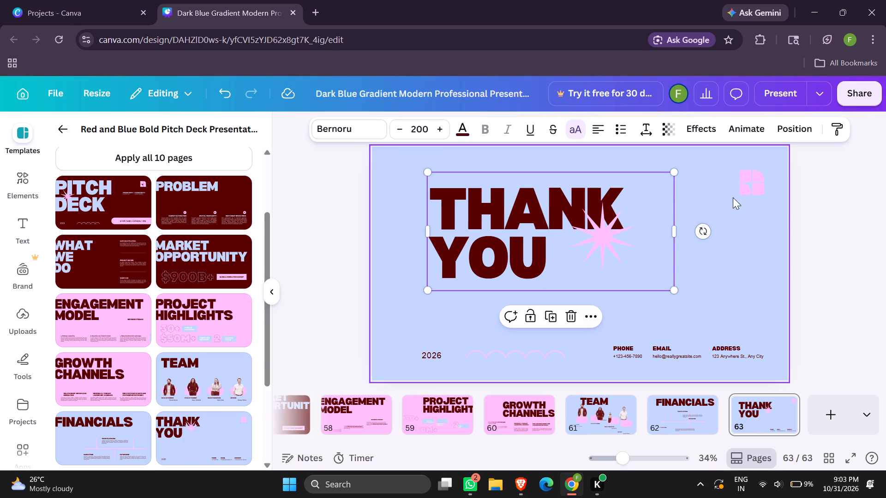
pyautogui.moveTo(742, 189); pyautogui.dragTo(733, 188)
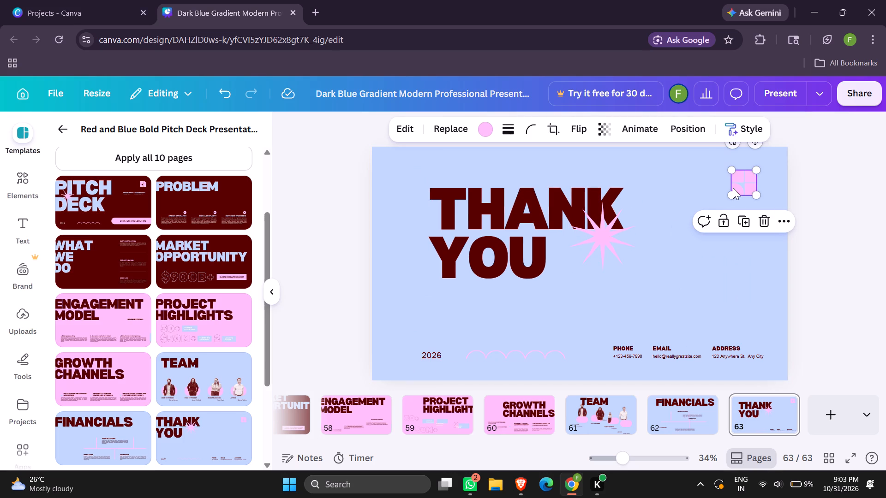
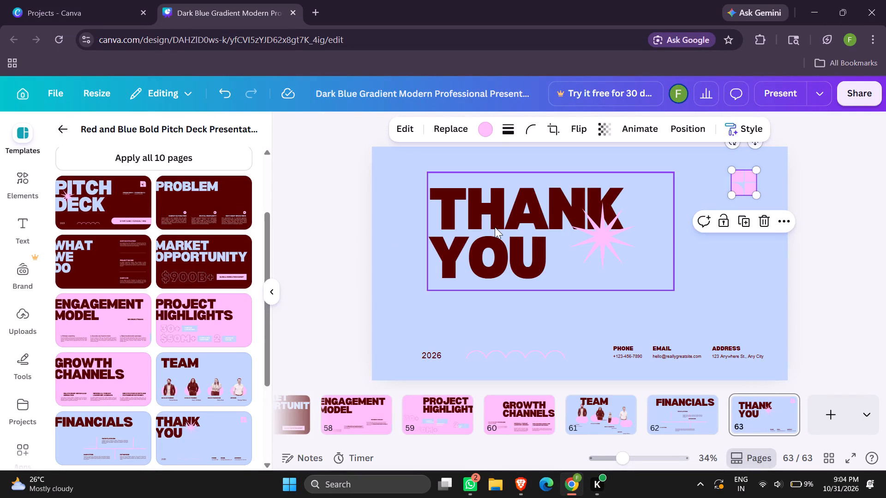
# Nudge the pink square logo left and down, move the pink starburst right, and shift the "THANK YOU" title right.
pyautogui.moveTo(495, 227); pyautogui.dragTo(473, 239)
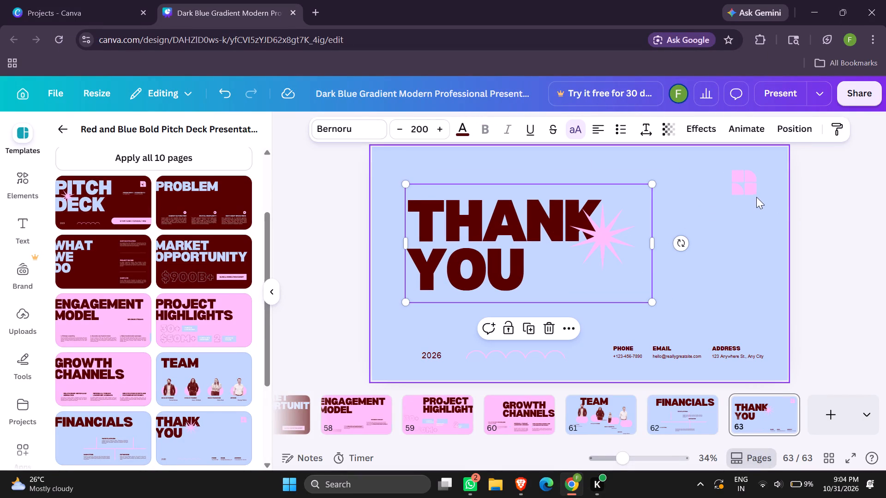
pyautogui.moveTo(751, 190); pyautogui.dragTo(742, 196)
pyautogui.moveTo(625, 212); pyautogui.dragTo(648, 208)
pyautogui.moveTo(545, 245); pyautogui.dragTo(602, 232)
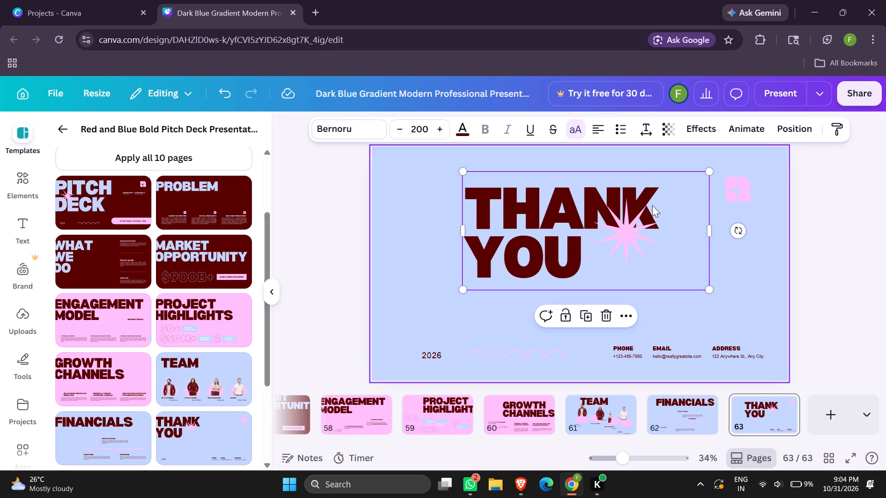
# Move the phone, email and address details together up and to the left, placing them just below the "THANK YOU" title.
pyautogui.moveTo(698, 359); pyautogui.dragTo(690, 353)
pyautogui.moveTo(736, 352); pyautogui.dragTo(727, 346)
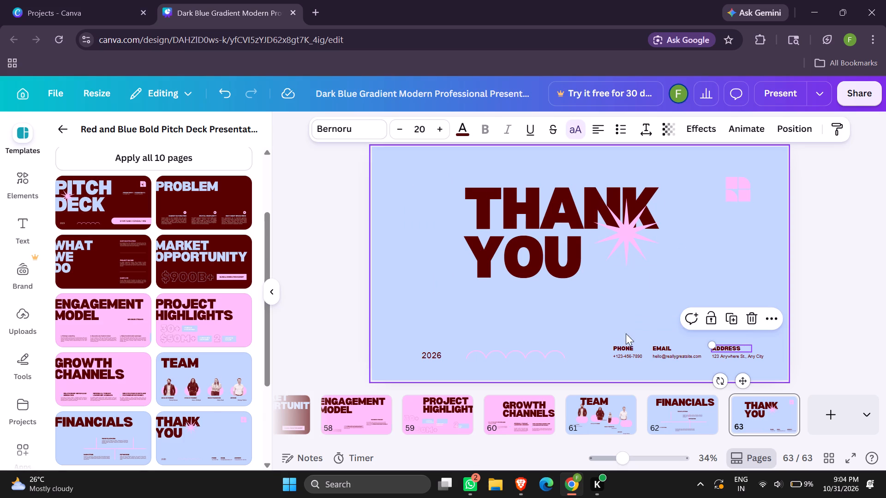
pyautogui.moveTo(601, 333); pyautogui.dragTo(735, 374)
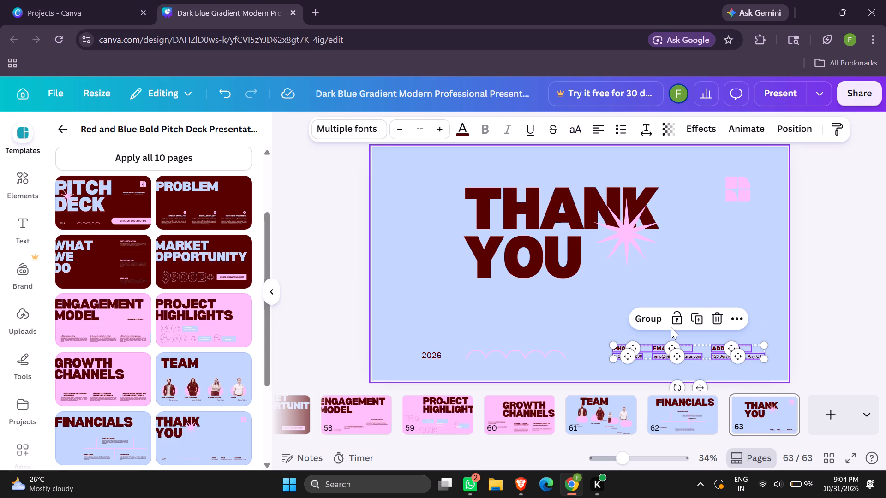
pyautogui.moveTo(713, 356); pyautogui.dragTo(665, 320)
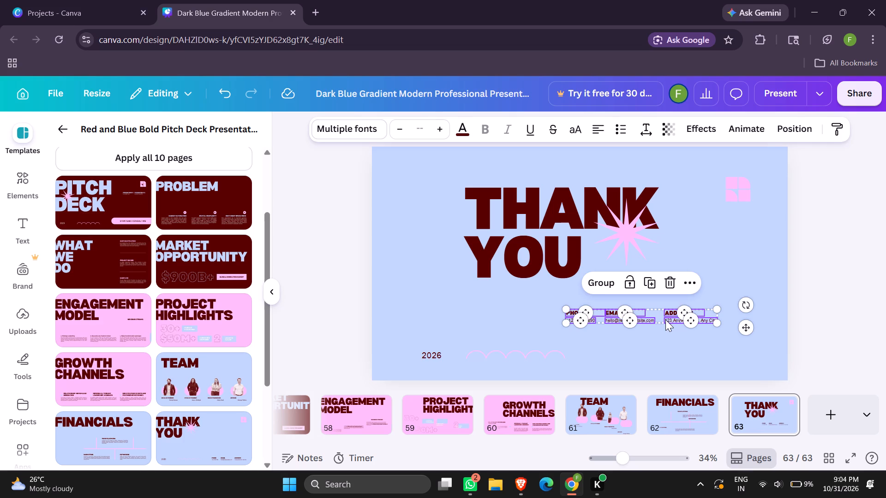
pyautogui.moveTo(647, 308); pyautogui.dragTo(709, 329)
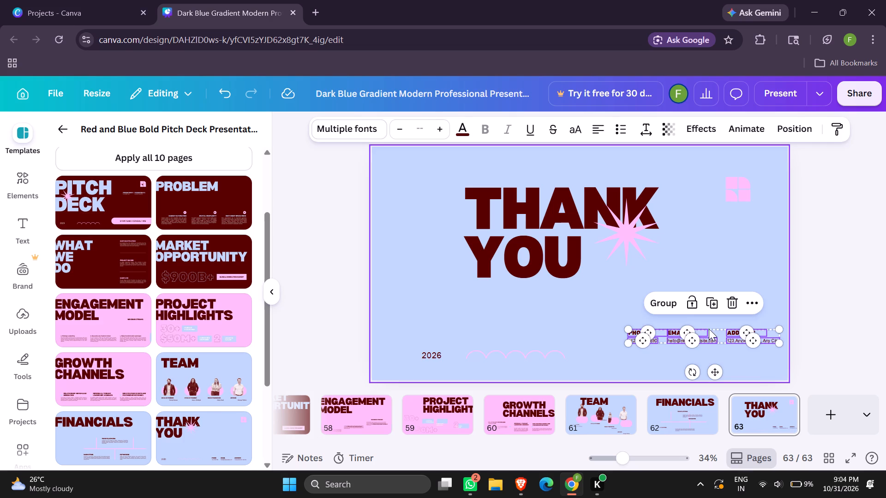
pyautogui.moveTo(709, 329); pyautogui.dragTo(690, 317)
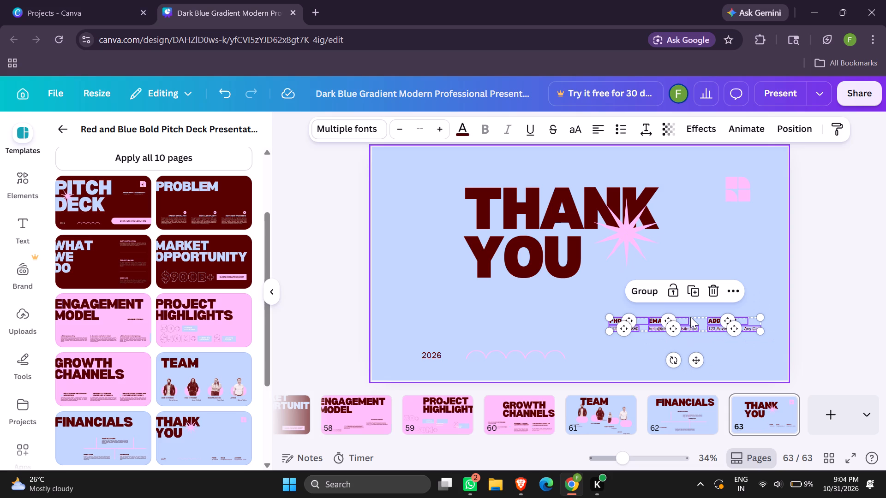
pyautogui.moveTo(690, 317); pyautogui.dragTo(659, 320)
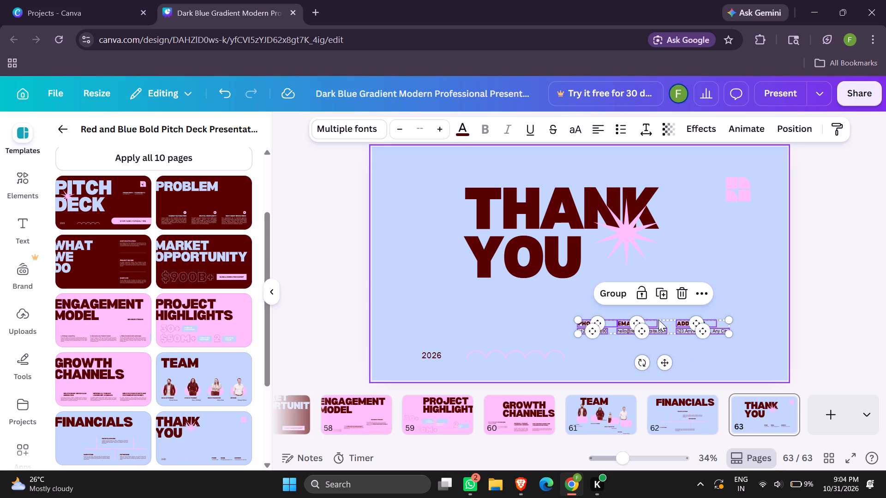
pyautogui.moveTo(659, 320); pyautogui.dragTo(688, 308)
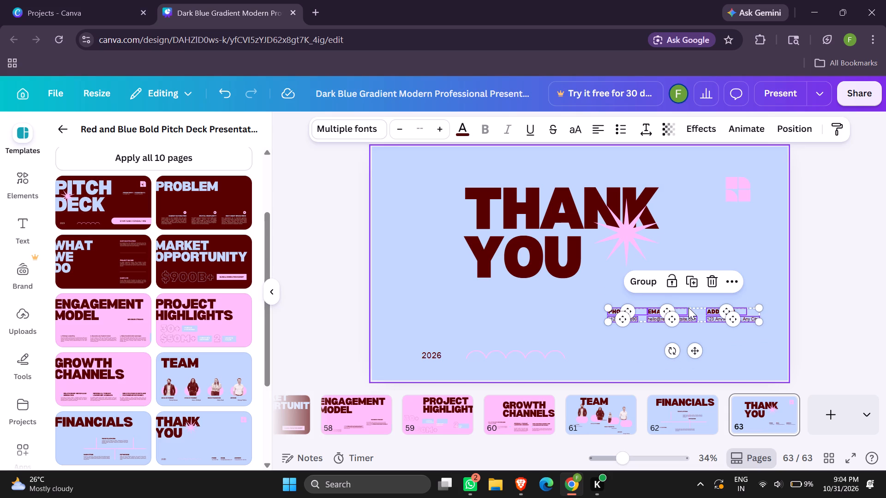
pyautogui.moveTo(688, 308); pyautogui.dragTo(650, 304)
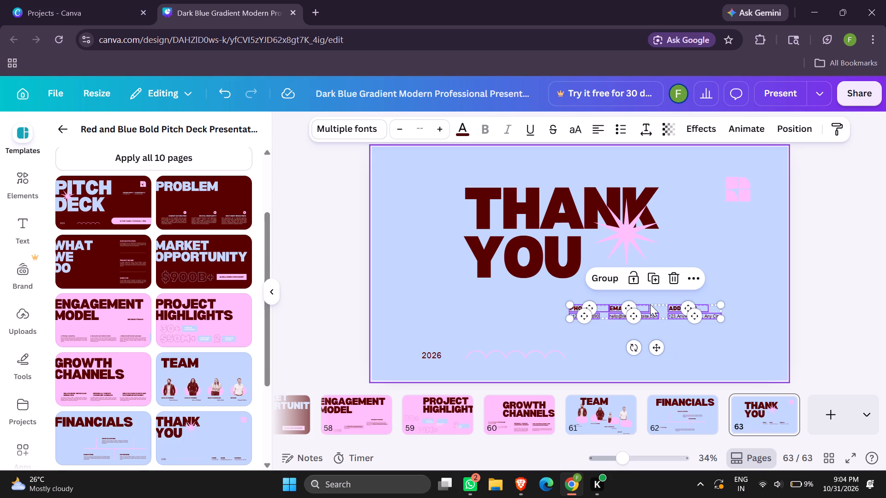
pyautogui.moveTo(650, 304); pyautogui.dragTo(596, 315)
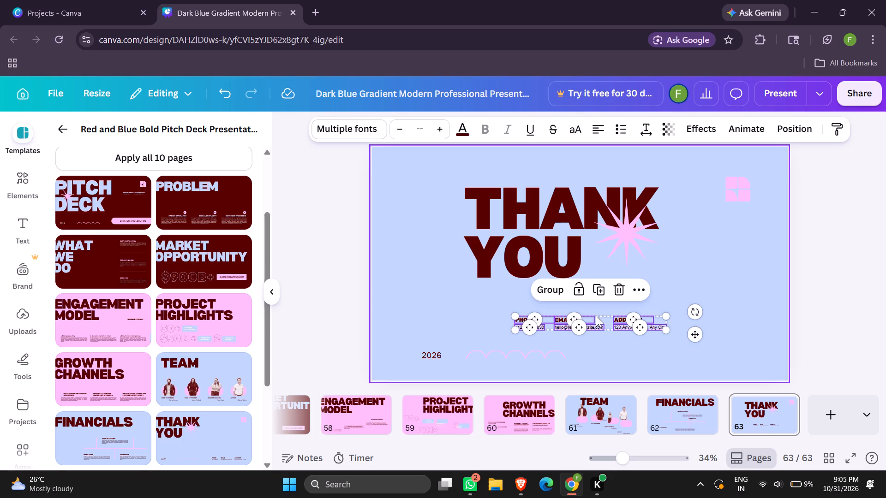
pyautogui.moveTo(594, 324); pyautogui.dragTo(637, 326)
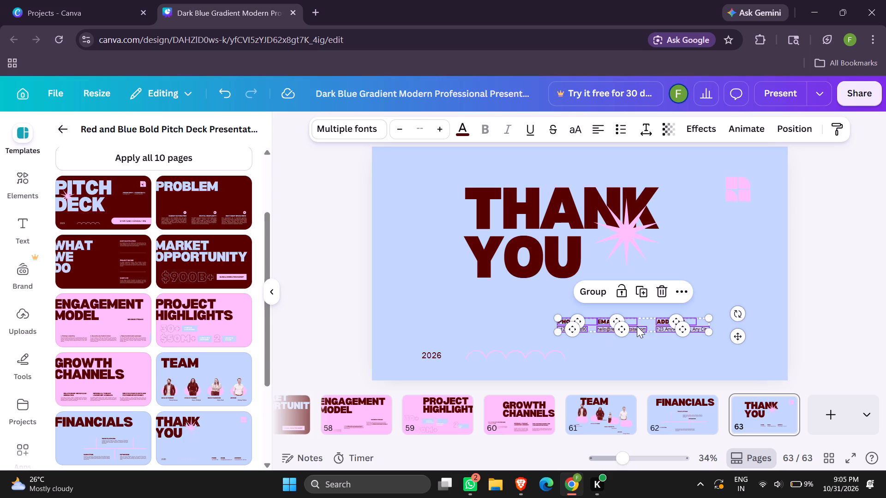
pyautogui.moveTo(637, 326); pyautogui.dragTo(677, 313)
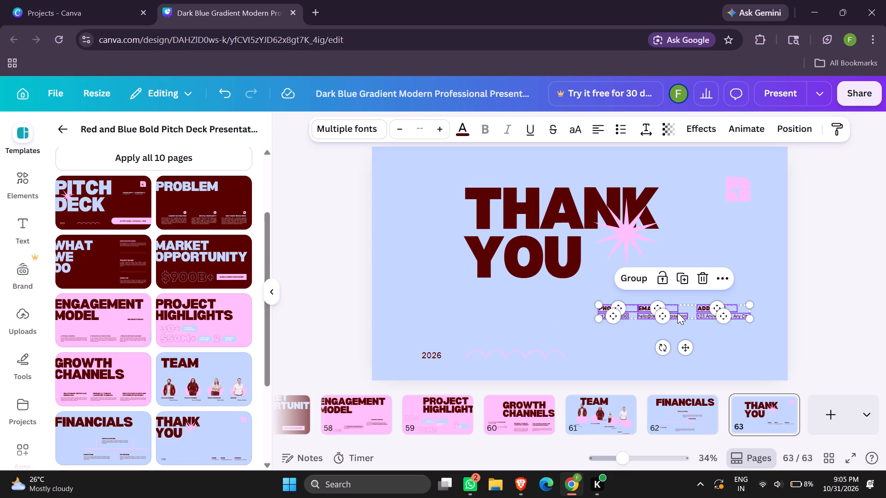
pyautogui.moveTo(677, 313); pyautogui.dragTo(717, 306)
pyautogui.moveTo(717, 306); pyautogui.dragTo(673, 311)
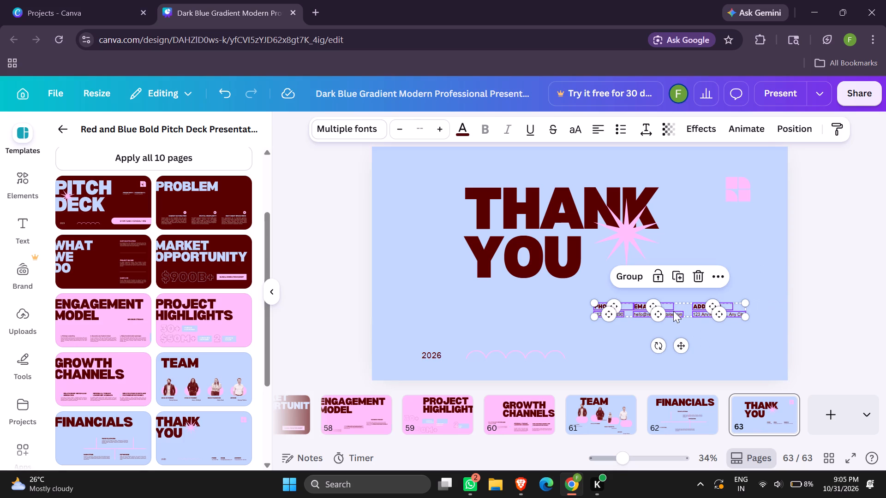
pyautogui.moveTo(670, 309); pyautogui.dragTo(635, 308)
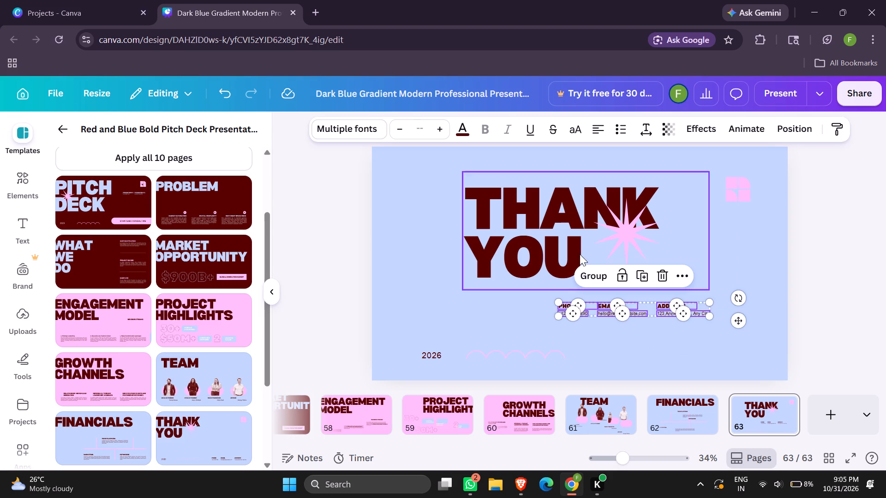
# Move the "THANK YOU" title left and up so its lettering sits clear of the pink starburst.
pyautogui.moveTo(556, 227); pyautogui.dragTo(501, 211)
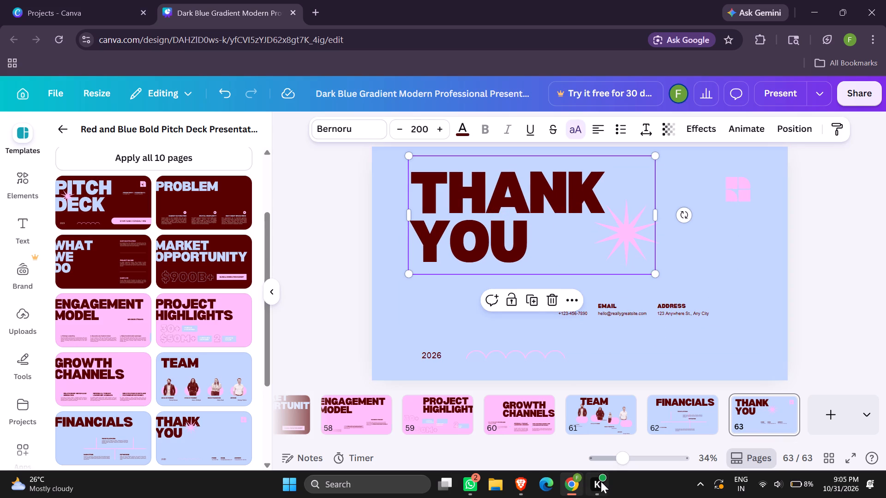
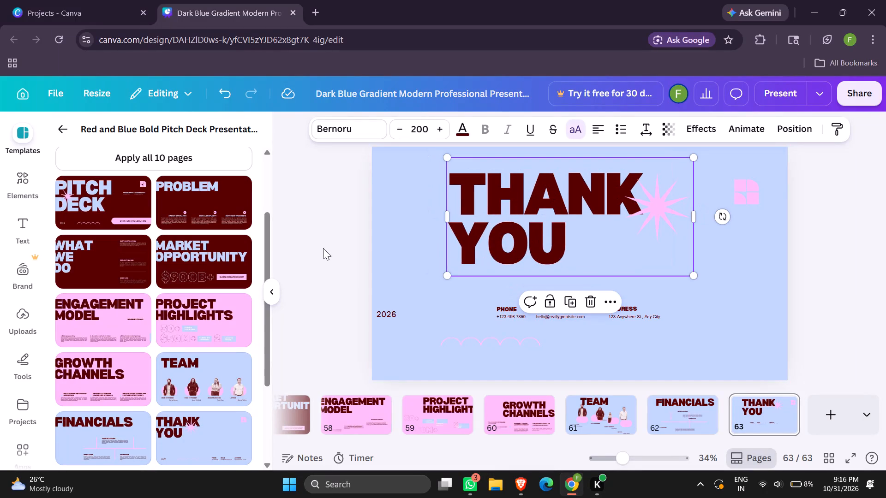
# Add page 64 and apply the "pitch deck" cover from the Green and Purple Modern Pitch Deck Presentation template to it.
pyautogui.click(835, 415)
pyautogui.scroll(-3, 233, 388)
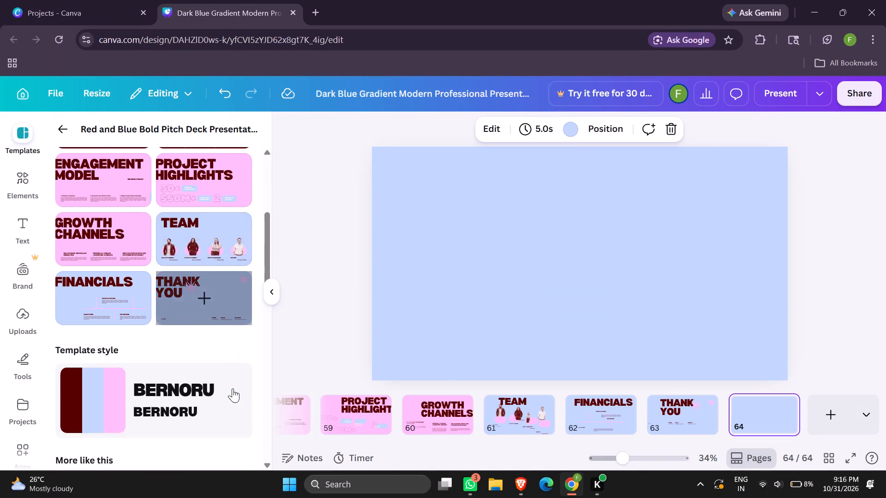
pyautogui.scroll(-3, 233, 388)
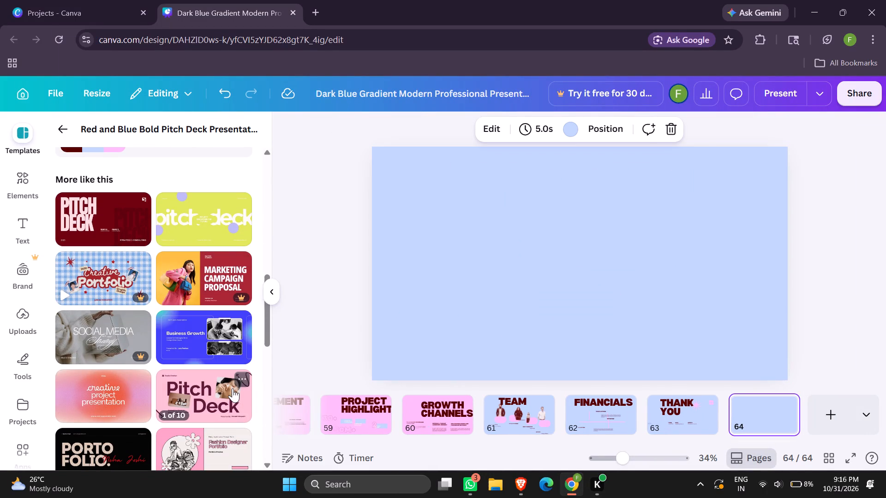
pyautogui.click(221, 229)
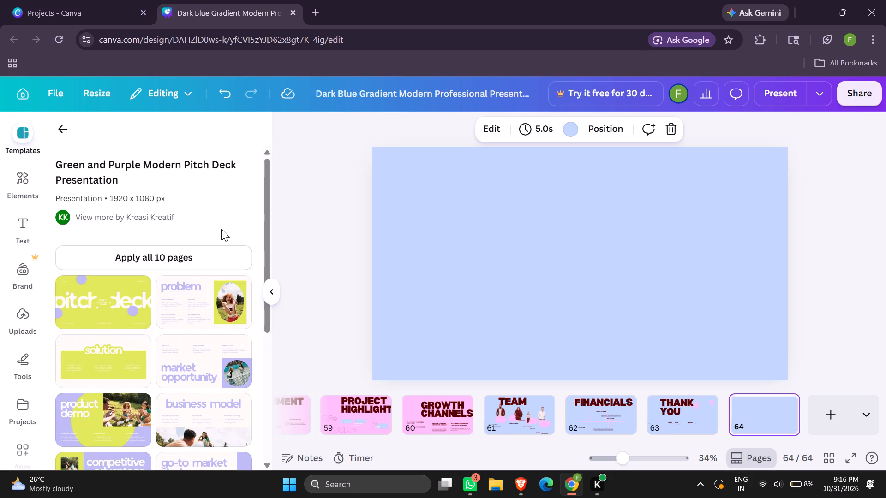
pyautogui.click(125, 288)
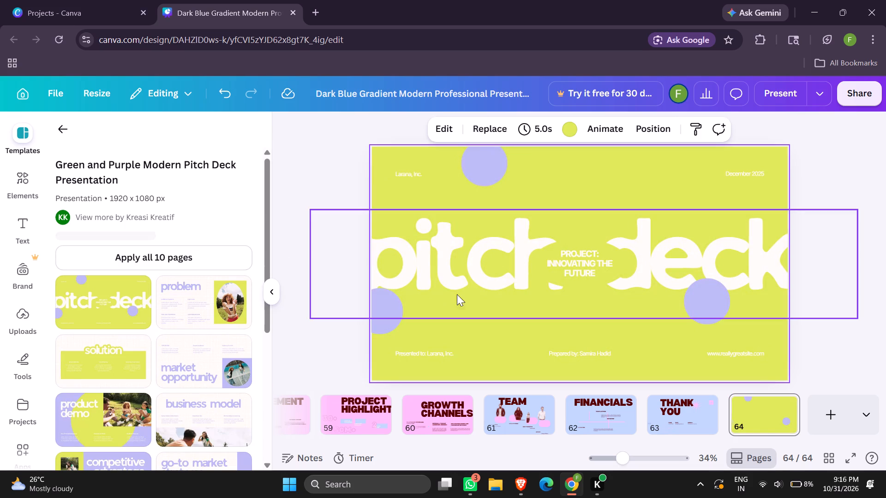
# Move the large "pitch deck" title up and right, and shift the "Presented to" line slightly up and right.
pyautogui.moveTo(484, 292); pyautogui.dragTo(507, 264)
pyautogui.moveTo(424, 350); pyautogui.dragTo(437, 343)
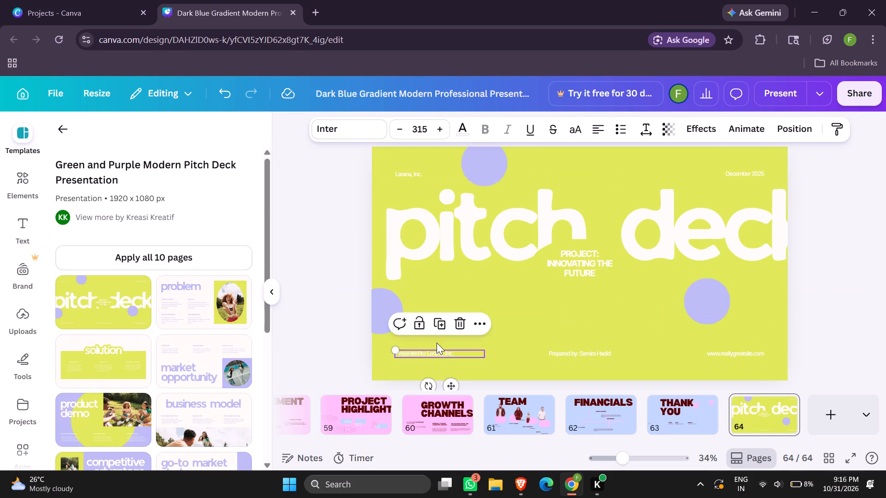
pyautogui.moveTo(437, 343); pyautogui.dragTo(442, 340)
# Nudge the "PROJECT: INNOVATING THE FUTURE" subtitle slightly down, and move the "pitch deck" title left and slightly down.
pyautogui.moveTo(568, 264); pyautogui.dragTo(571, 275)
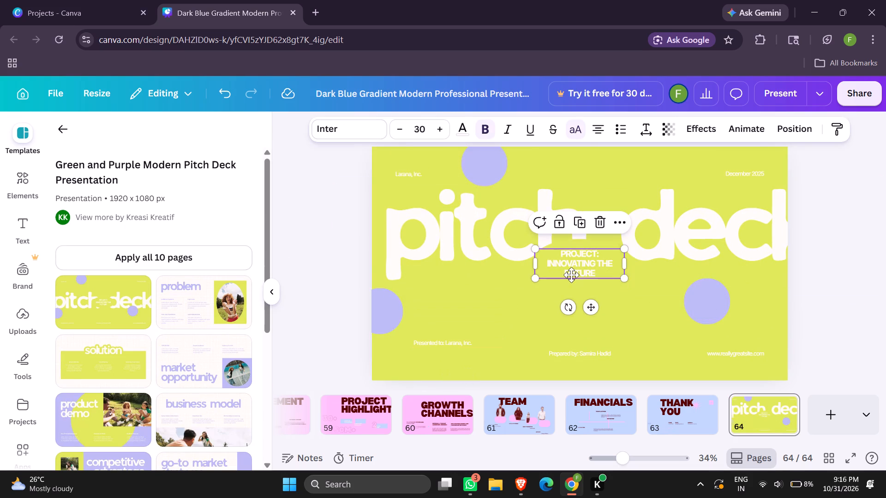
pyautogui.moveTo(676, 298); pyautogui.dragTo(669, 332)
pyautogui.moveTo(753, 203); pyautogui.dragTo(711, 223)
pyautogui.moveTo(684, 309); pyautogui.dragTo(653, 295)
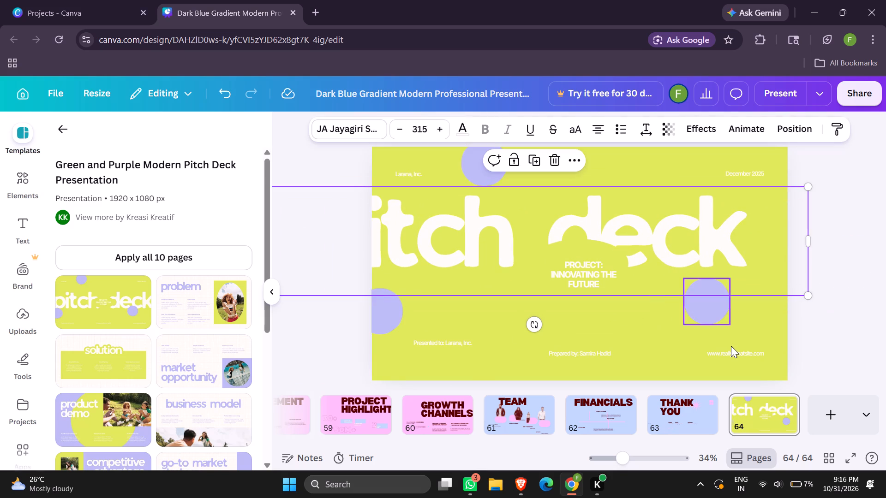
pyautogui.moveTo(731, 346); pyautogui.dragTo(704, 331)
pyautogui.moveTo(616, 327); pyautogui.dragTo(642, 307)
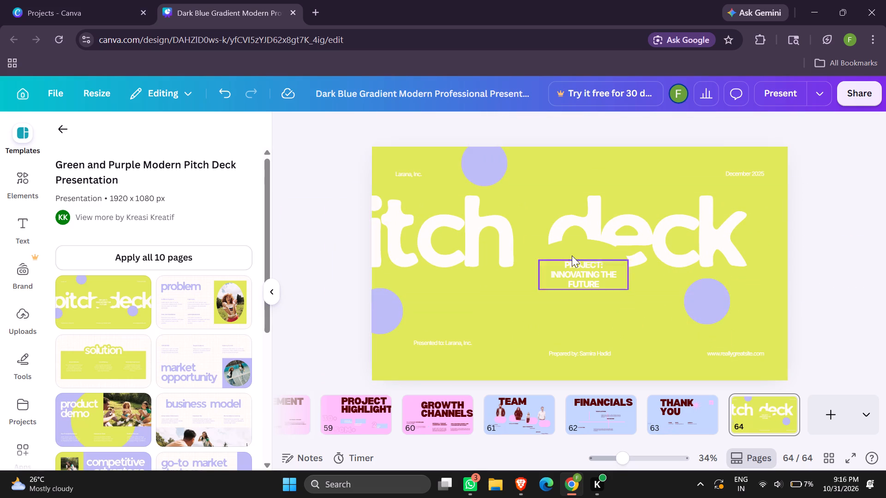
# Move the yellow-green shape behind the subtitle to the right, and shift the "pitch deck" title up and right.
pyautogui.moveTo(572, 255); pyautogui.dragTo(603, 252)
pyautogui.moveTo(459, 350); pyautogui.dragTo(503, 323)
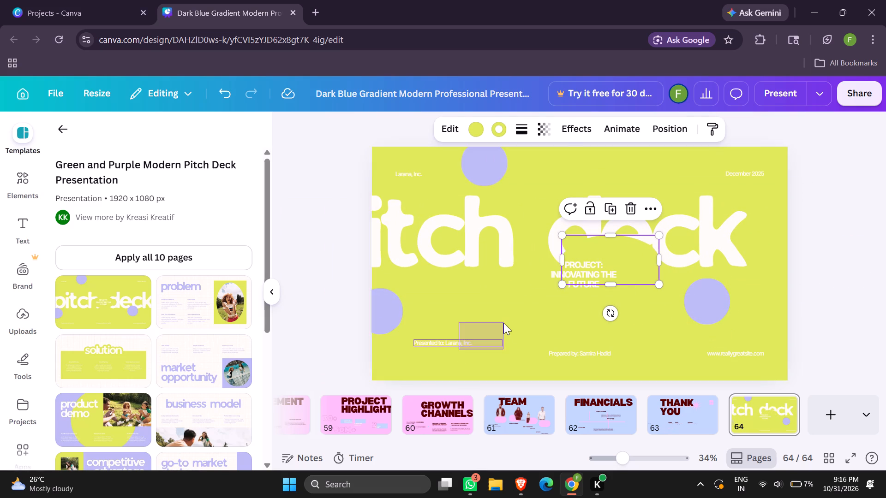
pyautogui.moveTo(519, 306); pyautogui.dragTo(529, 311)
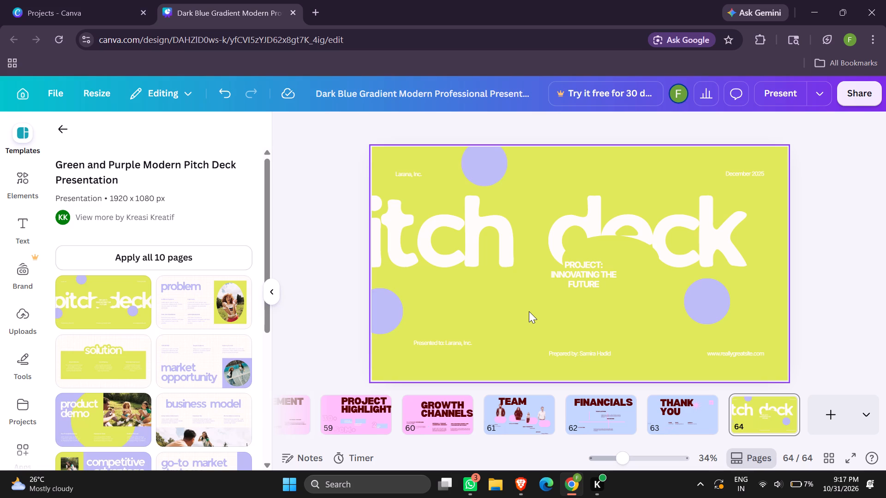
pyautogui.moveTo(433, 228); pyautogui.dragTo(463, 208)
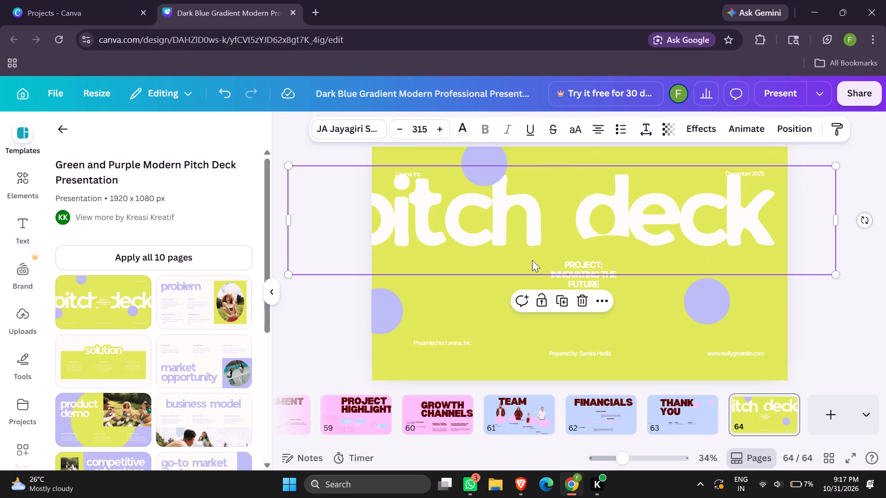
# Move the project subtitle right beneath "deck", and shift the purple circle beside it toward the page's right edge.
pyautogui.moveTo(592, 284); pyautogui.dragTo(635, 281)
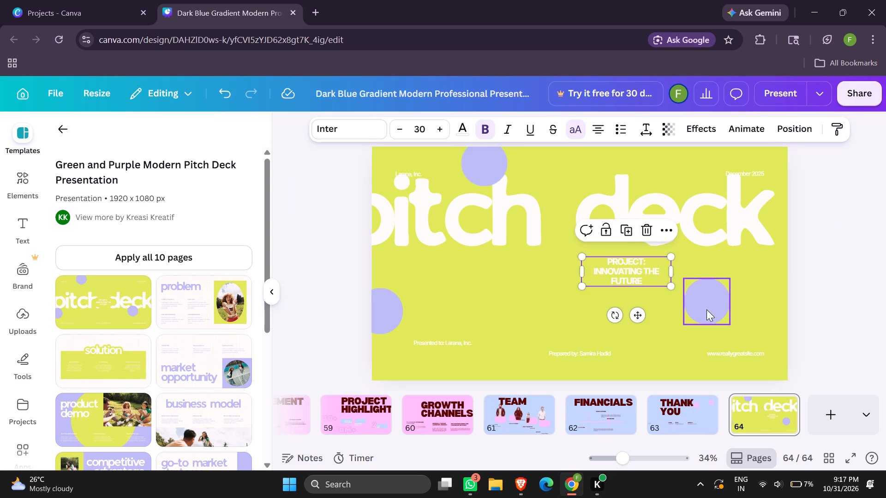
pyautogui.moveTo(710, 309); pyautogui.dragTo(747, 308)
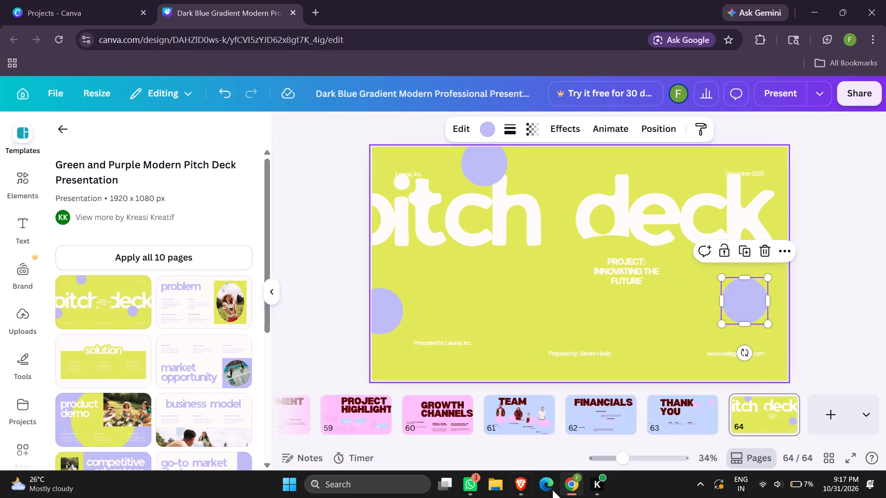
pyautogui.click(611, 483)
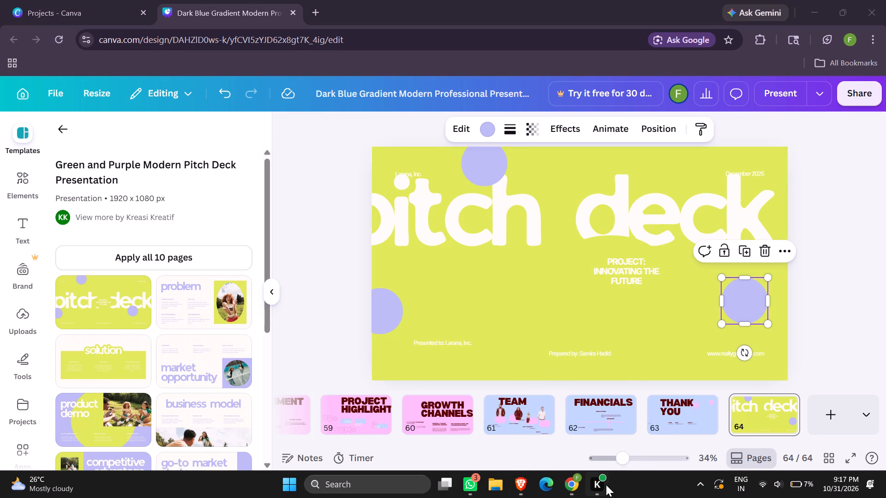
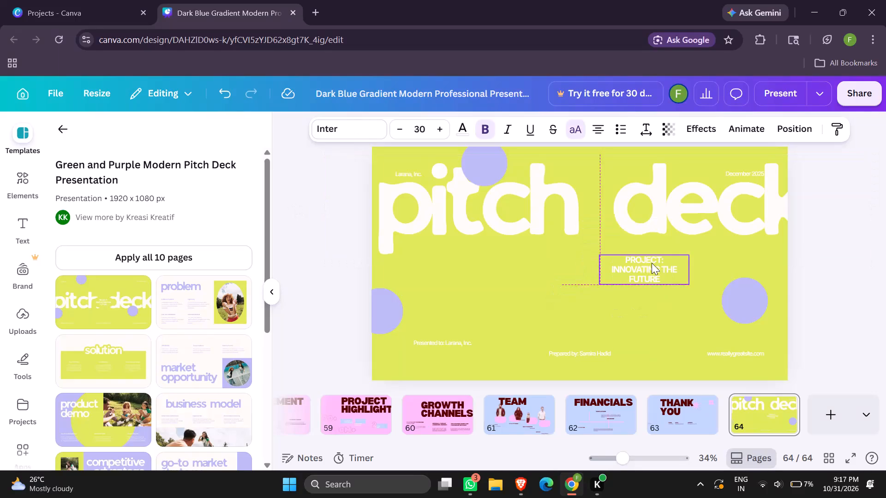
# Shift the purple circle near the page's right edge left, and move the "Presented to", "Prepared by" and website footer lines upward.
pyautogui.moveTo(727, 293); pyautogui.dragTo(711, 295)
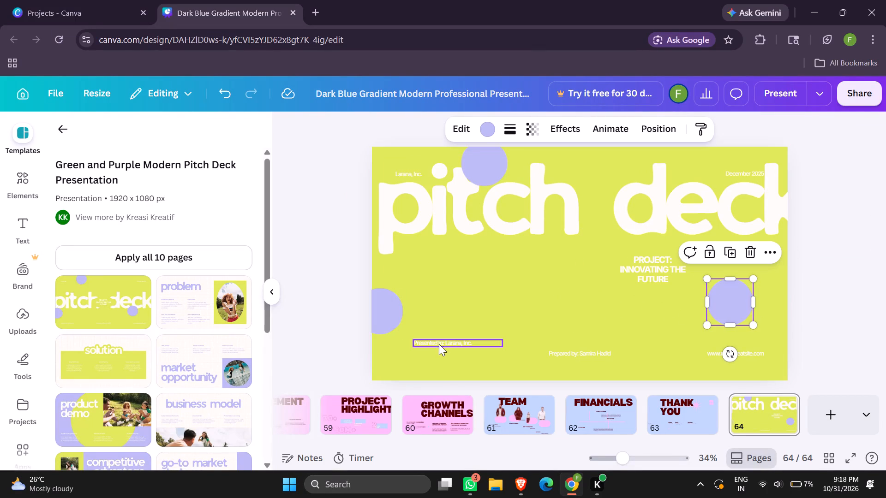
pyautogui.moveTo(439, 344); pyautogui.dragTo(463, 314)
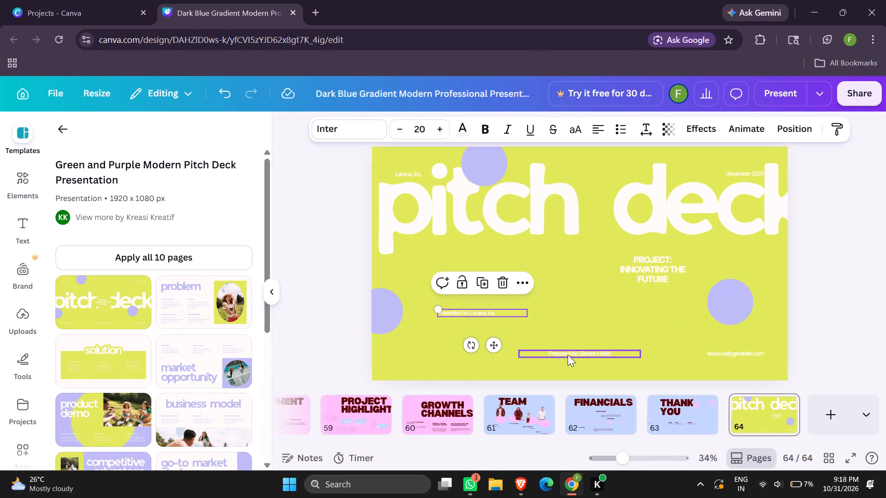
pyautogui.moveTo(568, 355); pyautogui.dragTo(587, 334)
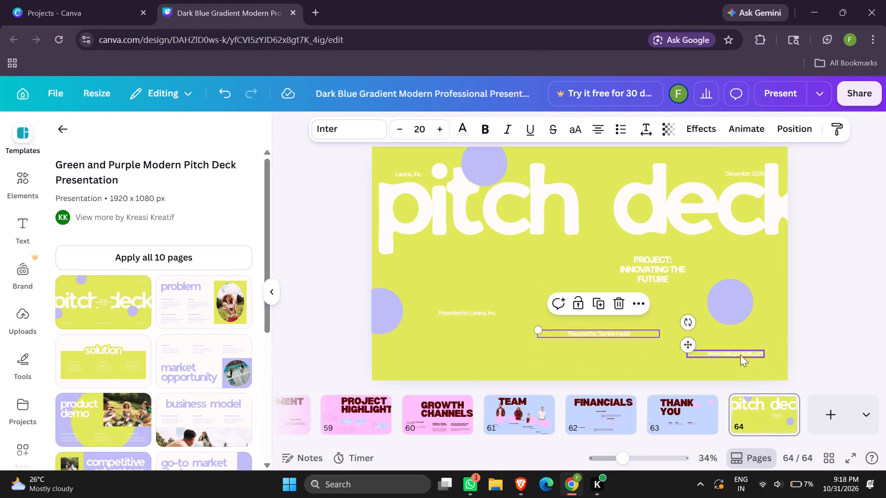
pyautogui.moveTo(740, 355); pyautogui.dragTo(730, 345)
# Add page 65 and apply the "problem" layout from the Green and Purple Modern Pitch Deck template.
pyautogui.click(834, 427)
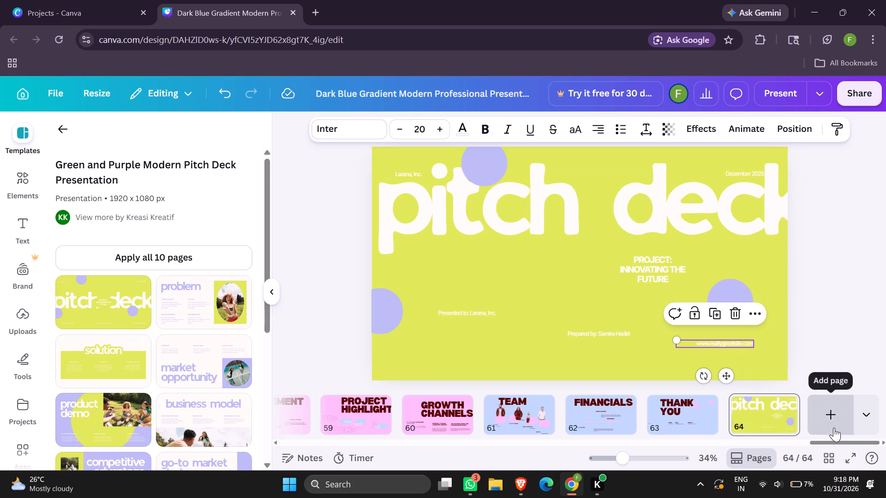
pyautogui.click(192, 309)
# Move the "problem" title up and right, and the "Poor User Experience" text block up and slightly right.
pyautogui.moveTo(475, 208); pyautogui.dragTo(510, 195)
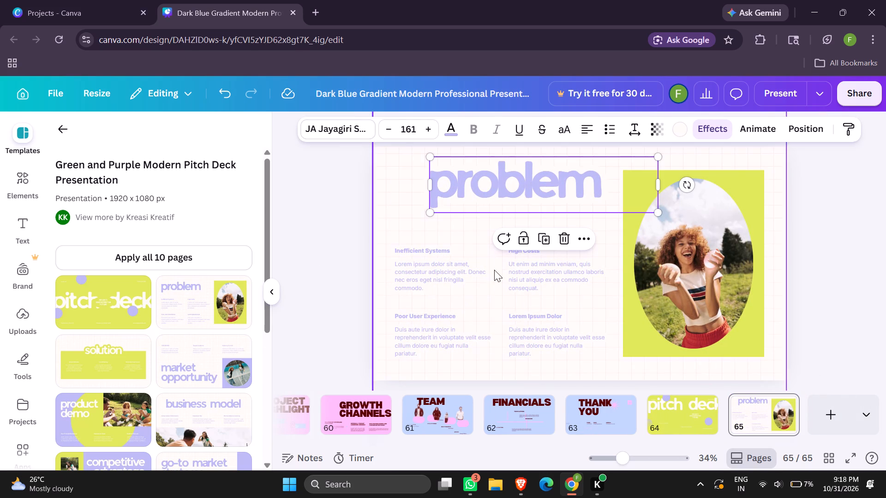
pyautogui.moveTo(517, 293); pyautogui.dragTo(501, 278)
pyautogui.moveTo(438, 345); pyautogui.dragTo(453, 309)
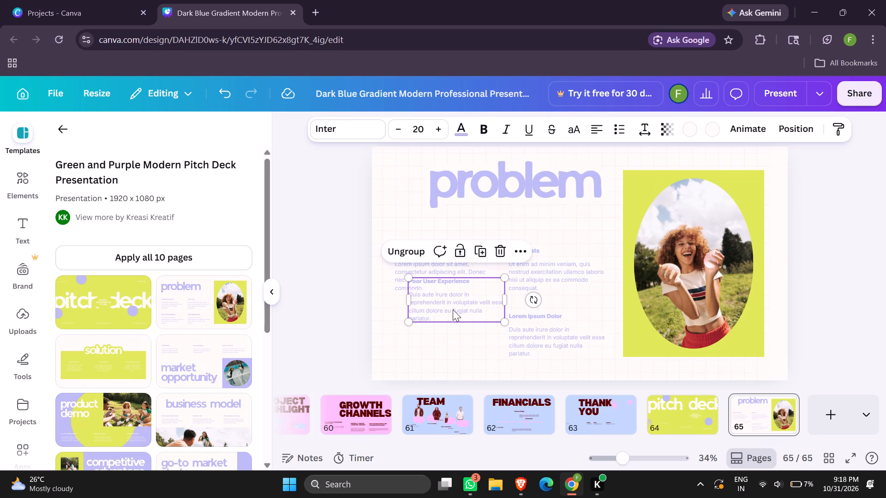
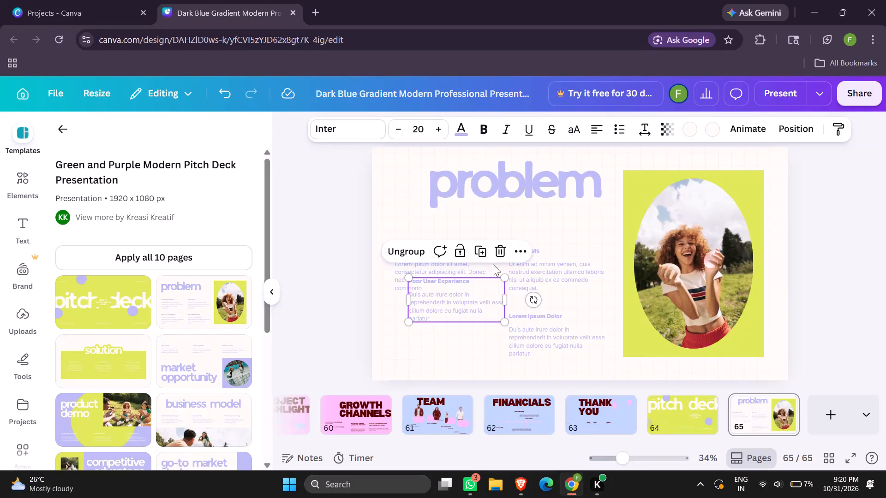
# Move the "High Costs" block up and right, and the "Lorem Ipsum Dolor" block and "problem" title up and left.
pyautogui.moveTo(545, 275); pyautogui.dragTo(550, 267)
pyautogui.moveTo(516, 324); pyautogui.dragTo(508, 324)
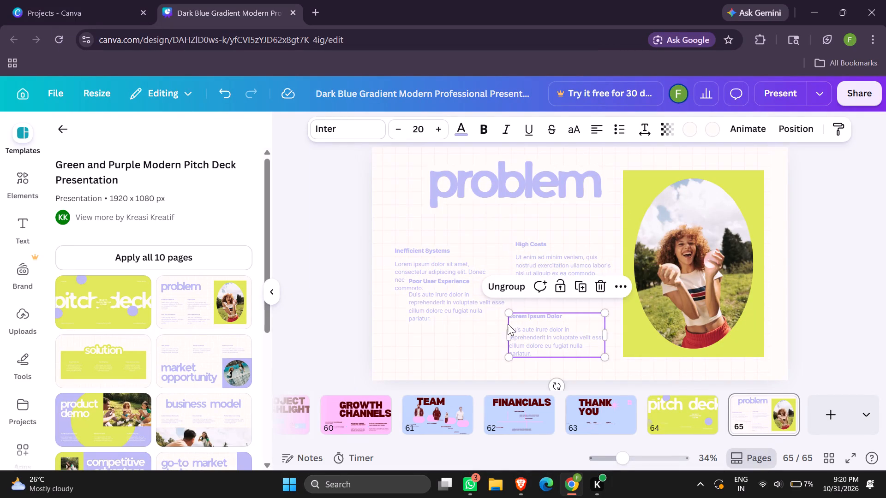
pyautogui.moveTo(508, 324); pyautogui.dragTo(498, 318)
pyautogui.moveTo(487, 193); pyautogui.dragTo(449, 182)
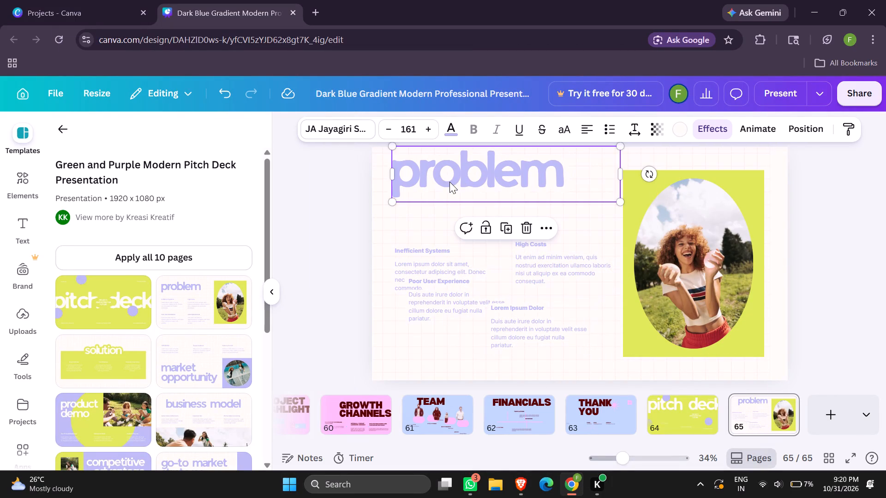
# Move the "Inefficient Systems" and "High Costs" blocks up and right, and the "Poor User Experience" block slightly right and down.
pyautogui.moveTo(413, 260); pyautogui.dragTo(436, 246)
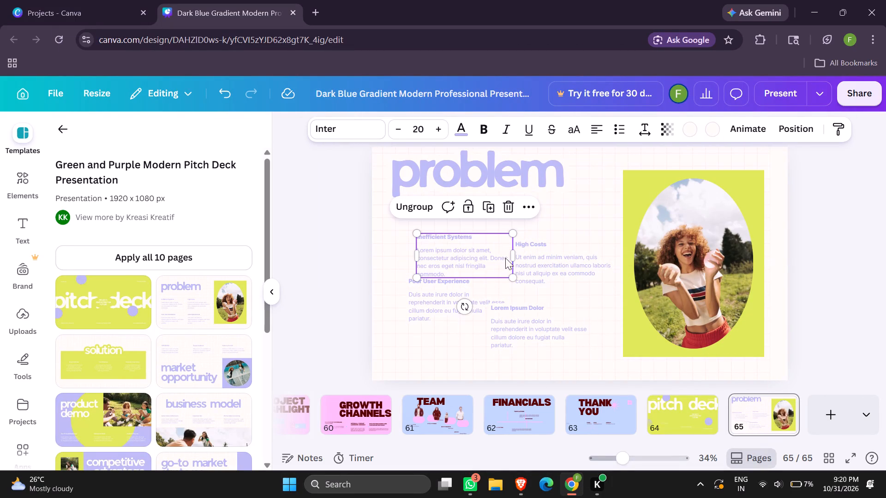
pyautogui.moveTo(522, 250); pyautogui.dragTo(531, 243)
pyautogui.moveTo(417, 302); pyautogui.dragTo(430, 305)
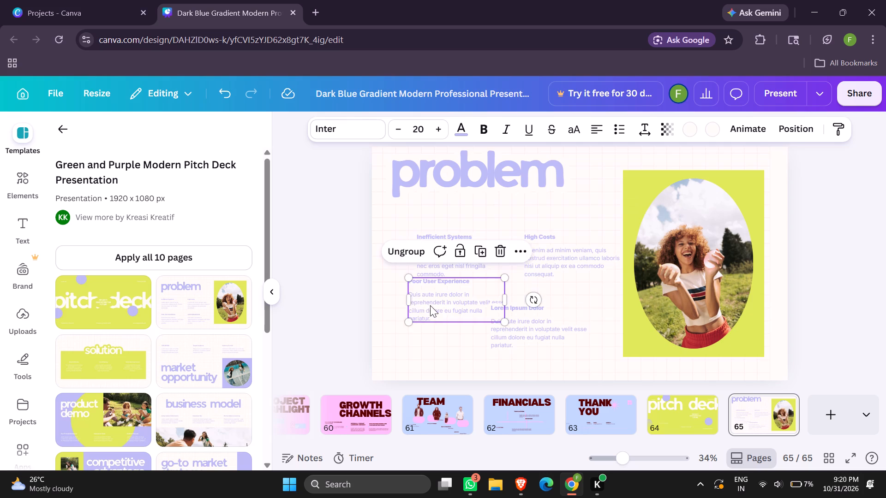
# Narrow the "Lorem Ipsum Dolor" text block by bringing its left edge inward.
pyautogui.click(527, 310)
pyautogui.moveTo(485, 314); pyautogui.dragTo(501, 311)
pyautogui.moveTo(496, 274); pyautogui.dragTo(521, 283)
# Shift the oval photo and the green rectangle behind it up and left, and make both narrower.
pyautogui.moveTo(653, 263); pyautogui.dragTo(640, 256)
pyautogui.moveTo(743, 296); pyautogui.dragTo(729, 293)
pyautogui.moveTo(751, 305); pyautogui.dragTo(719, 288)
pyautogui.moveTo(589, 280); pyautogui.dragTo(623, 278)
# Move the "Lorem Ipsum Dolor" block right and shift the background grid right and up.
pyautogui.moveTo(555, 349); pyautogui.dragTo(575, 348)
pyautogui.moveTo(491, 341); pyautogui.dragTo(511, 338)
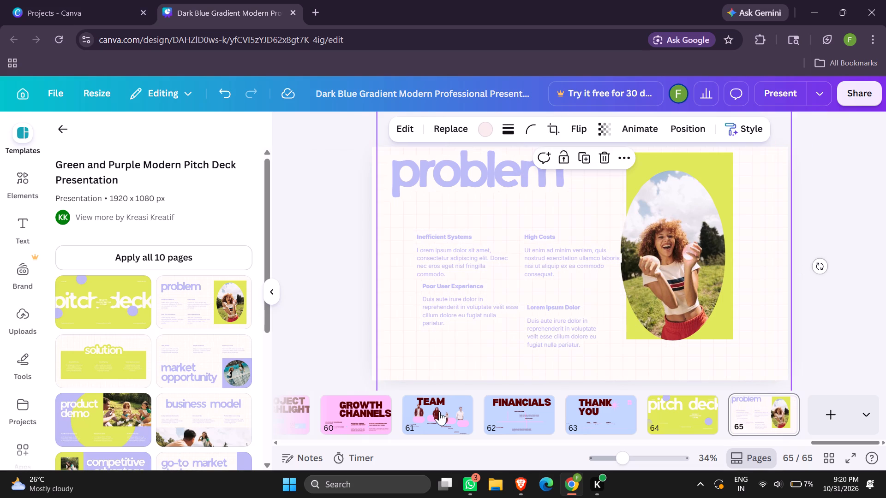
pyautogui.moveTo(439, 411); pyautogui.dragTo(477, 406)
pyautogui.moveTo(460, 353); pyautogui.dragTo(480, 296)
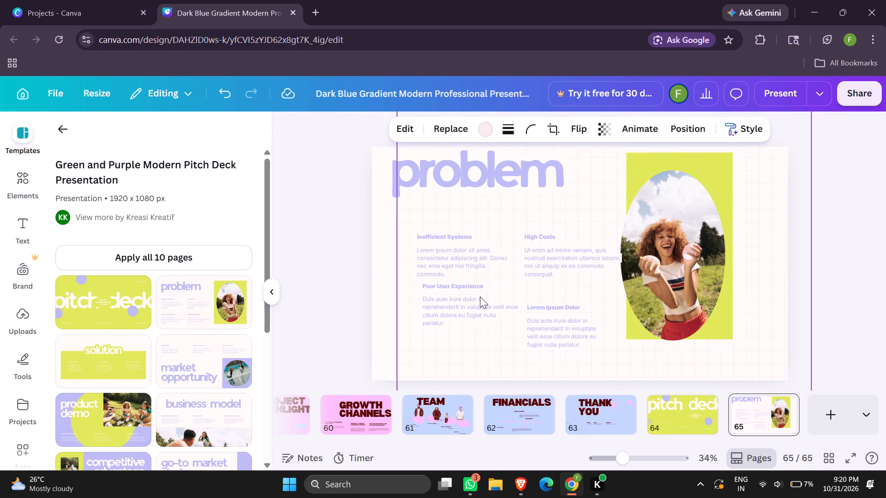
# Move the "Poor User Experience" block right and slightly up, and the "Lorem Ipsum Dolor" block up and left so they overlap.
pyautogui.moveTo(480, 296); pyautogui.dragTo(518, 289)
pyautogui.moveTo(514, 237); pyautogui.dragTo(545, 239)
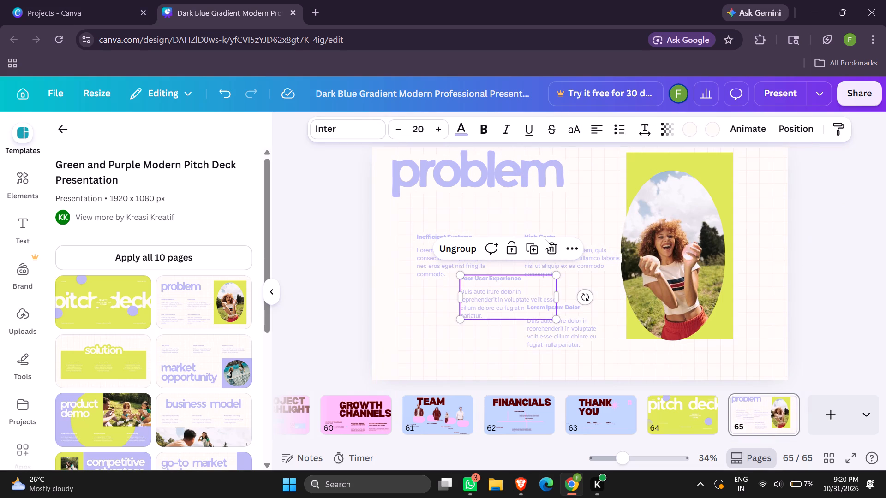
pyautogui.moveTo(582, 307); pyautogui.dragTo(544, 289)
# Move the oval photo left and slightly down, and raise the green rectangle past the page's top edge, slightly to the right.
pyautogui.moveTo(660, 283); pyautogui.dragTo(645, 284)
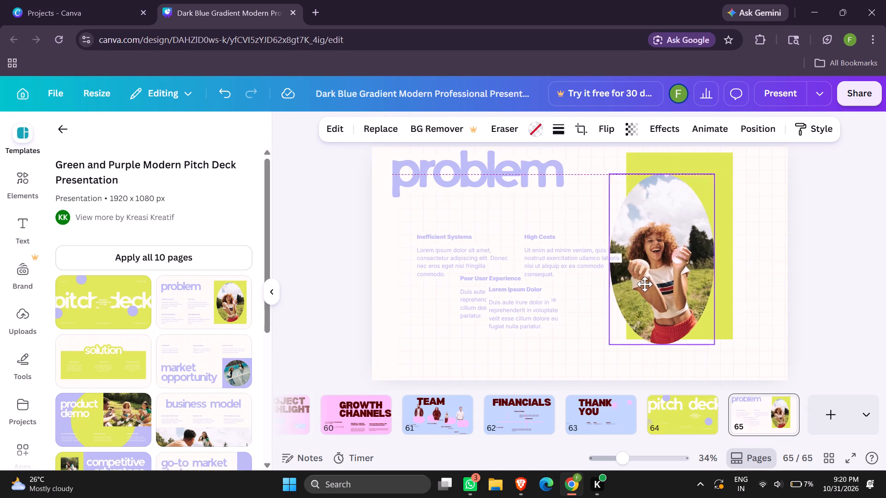
pyautogui.moveTo(645, 284); pyautogui.dragTo(643, 284)
pyautogui.moveTo(719, 329); pyautogui.dragTo(698, 314)
pyautogui.moveTo(651, 279); pyautogui.dragTo(677, 275)
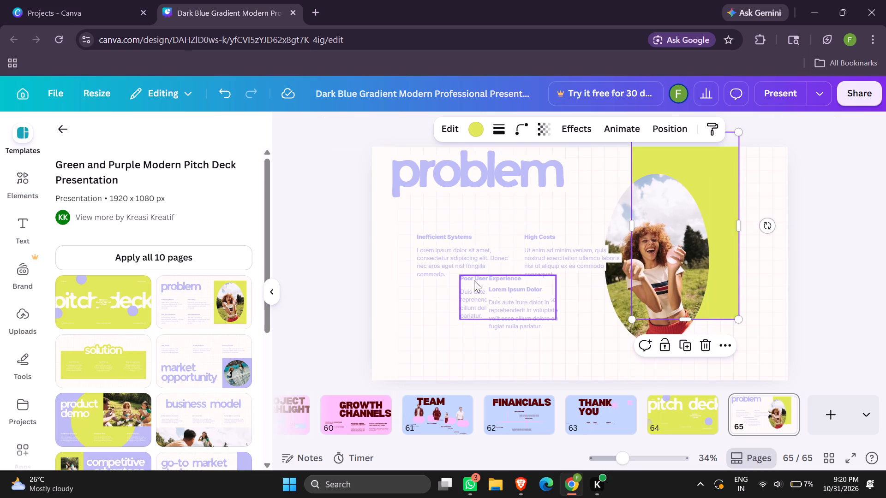
# Move the "Poor User Experience" and "Inefficient Systems" blocks right and down, and the "problem" title right.
pyautogui.moveTo(474, 280); pyautogui.dragTo(497, 286)
pyautogui.moveTo(436, 251); pyautogui.dragTo(471, 263)
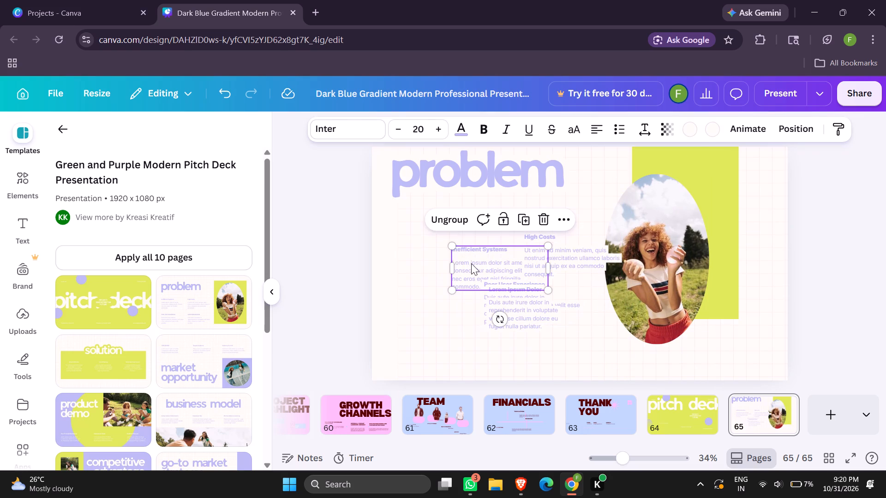
pyautogui.moveTo(427, 190); pyautogui.dragTo(449, 190)
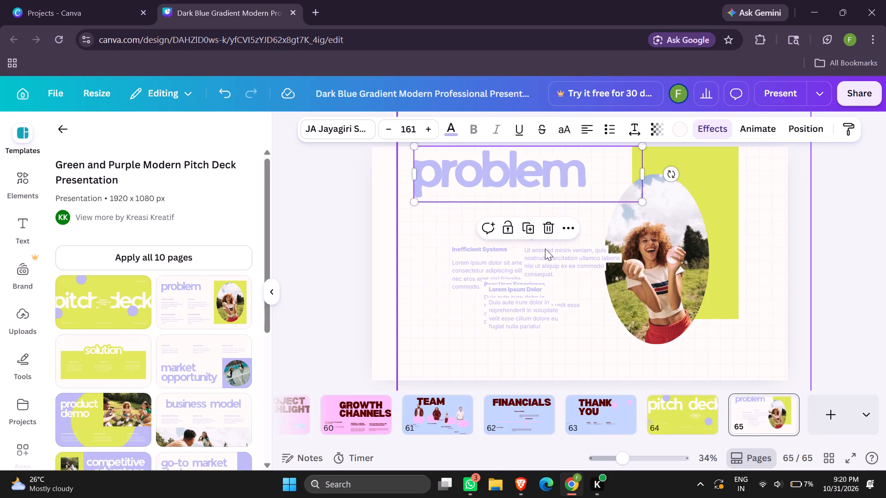
# Move the oval photo further left and the "Lorem Ipsum Dolor" block slightly up and left.
pyautogui.moveTo(635, 269); pyautogui.dragTo(616, 268)
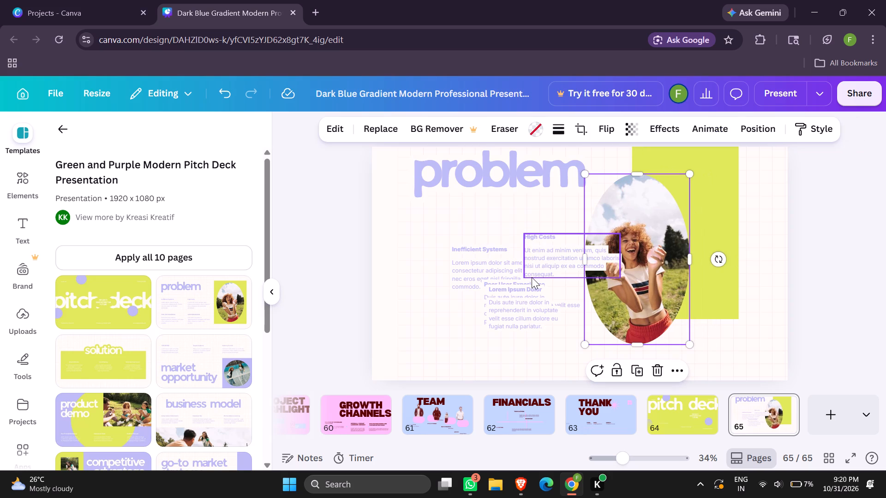
pyautogui.moveTo(515, 298); pyautogui.dragTo(510, 294)
# Shift the background grid right and slightly up, and move the "problem" title right.
pyautogui.moveTo(429, 269); pyautogui.dragTo(444, 260)
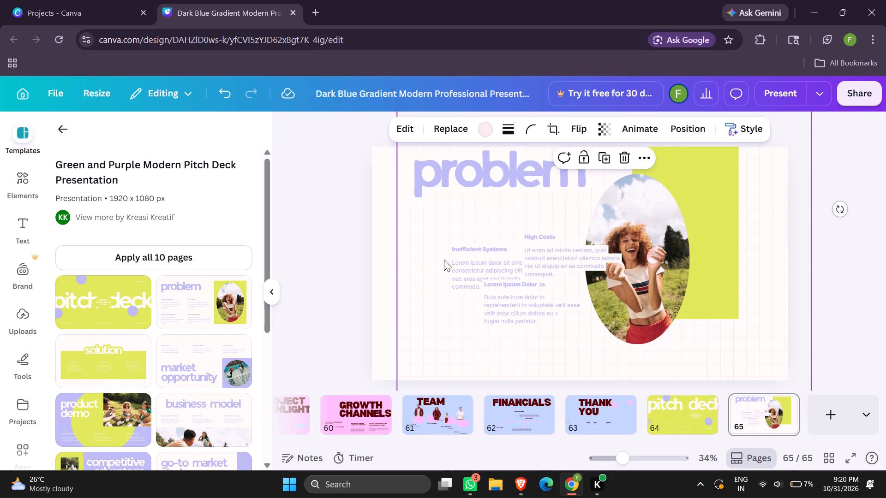
pyautogui.moveTo(444, 260); pyautogui.dragTo(448, 257)
pyautogui.moveTo(372, 214); pyautogui.dragTo(406, 211)
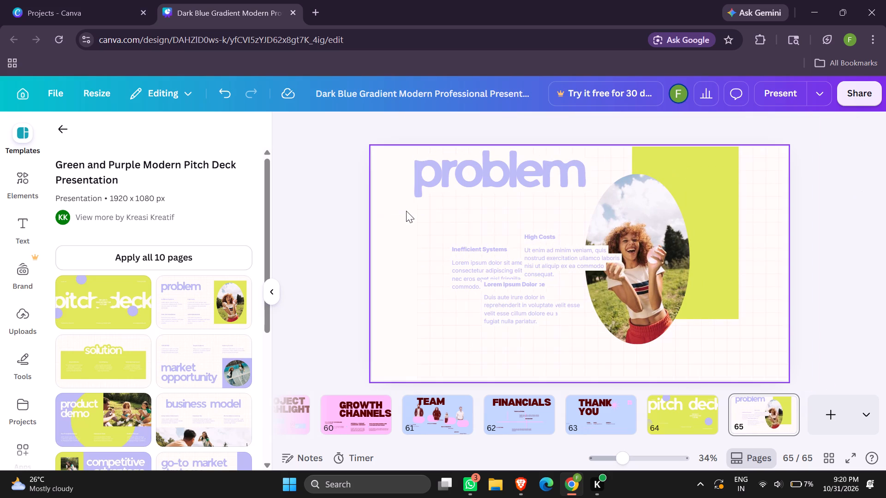
pyautogui.moveTo(429, 188); pyautogui.dragTo(441, 187)
pyautogui.moveTo(443, 211); pyautogui.dragTo(456, 209)
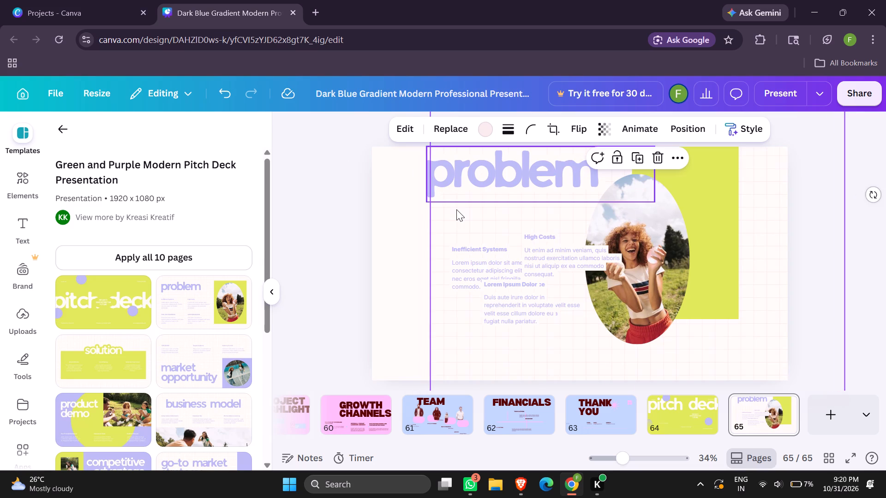
# Nudge the oval photo right and up, the "High Costs" block left and up, and the background grid further right.
pyautogui.moveTo(622, 242); pyautogui.dragTo(629, 238)
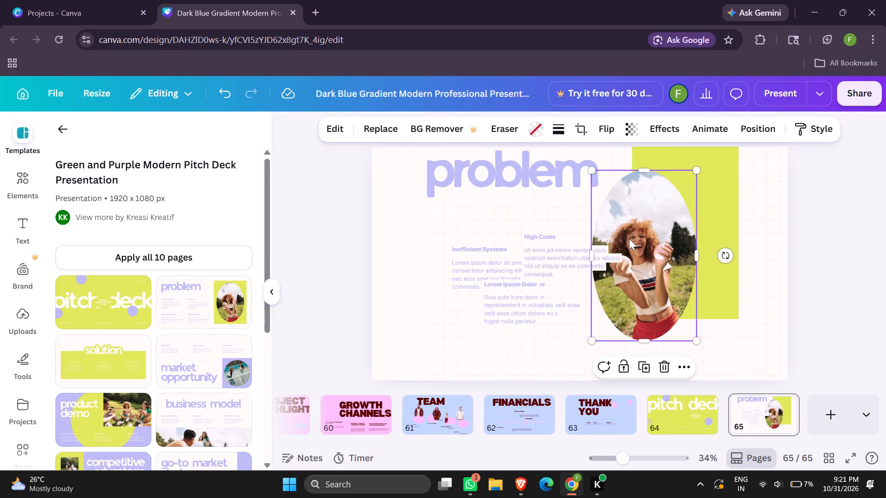
pyautogui.moveTo(530, 237); pyautogui.dragTo(512, 230)
pyautogui.moveTo(438, 259); pyautogui.dragTo(451, 254)
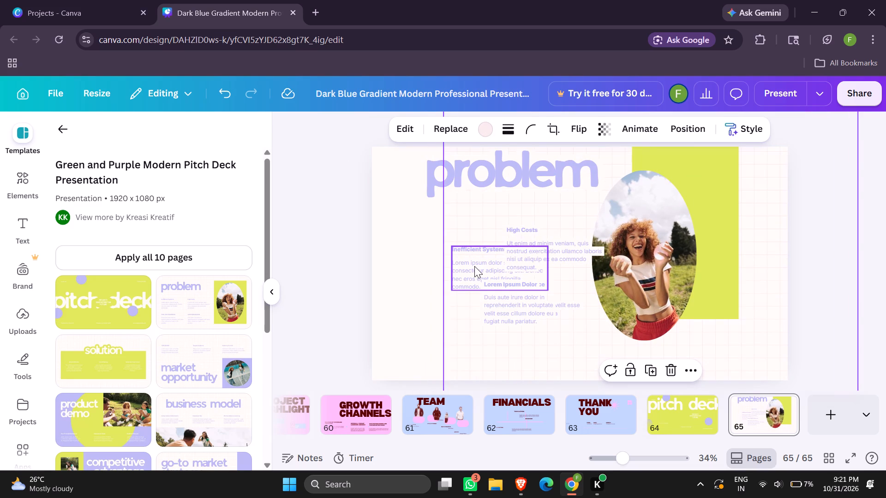
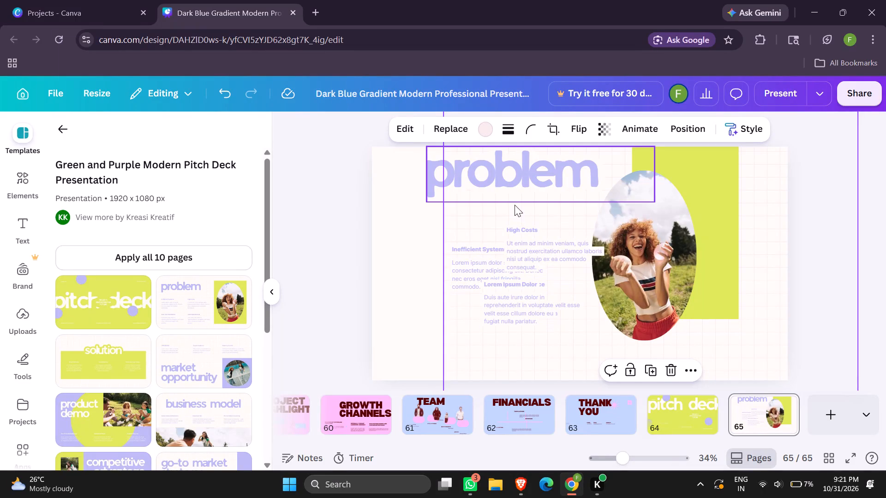
# Shift the background grid and the oval photo right, and move the "Inefficient Systems" block right and slightly up.
pyautogui.moveTo(515, 205); pyautogui.dragTo(539, 205)
pyautogui.moveTo(668, 203); pyautogui.dragTo(684, 204)
pyautogui.moveTo(498, 269); pyautogui.dragTo(521, 265)
# Nudge the "High Costs" block slightly right and up, and the "Inefficient Systems" block slightly left and up.
pyautogui.moveTo(597, 249); pyautogui.dragTo(630, 244)
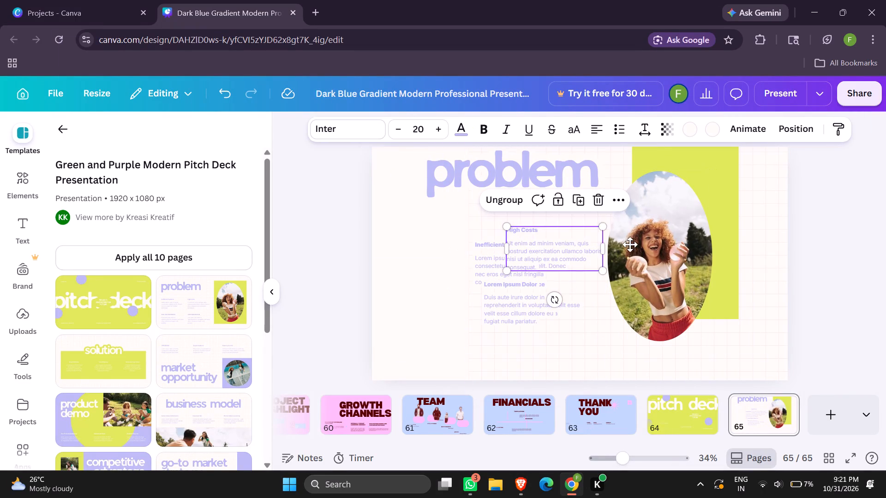
pyautogui.moveTo(512, 261); pyautogui.dragTo(525, 258)
pyautogui.moveTo(633, 240); pyautogui.dragTo(604, 232)
pyautogui.moveTo(462, 276); pyautogui.dragTo(490, 270)
pyautogui.moveTo(537, 273); pyautogui.dragTo(514, 271)
# Move the "problem" title further right and slightly down on page 65.
pyautogui.moveTo(492, 190); pyautogui.dragTo(505, 190)
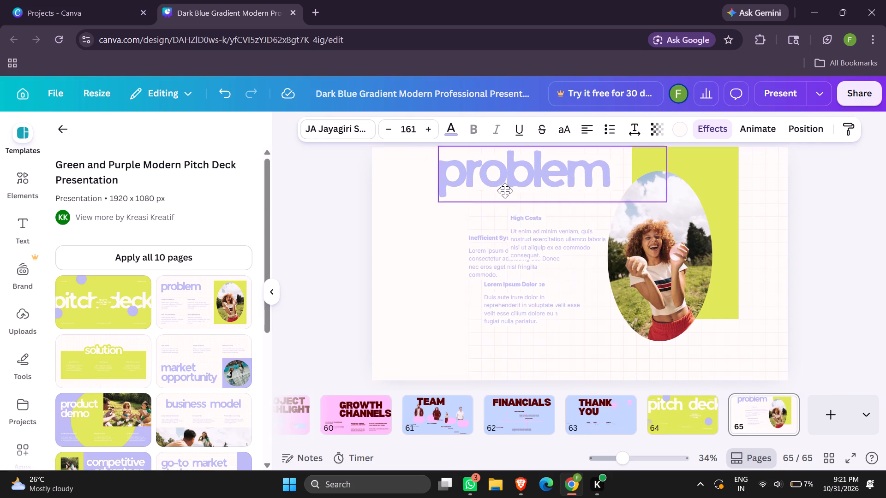
pyautogui.click(611, 242)
pyautogui.moveTo(543, 186); pyautogui.dragTo(561, 194)
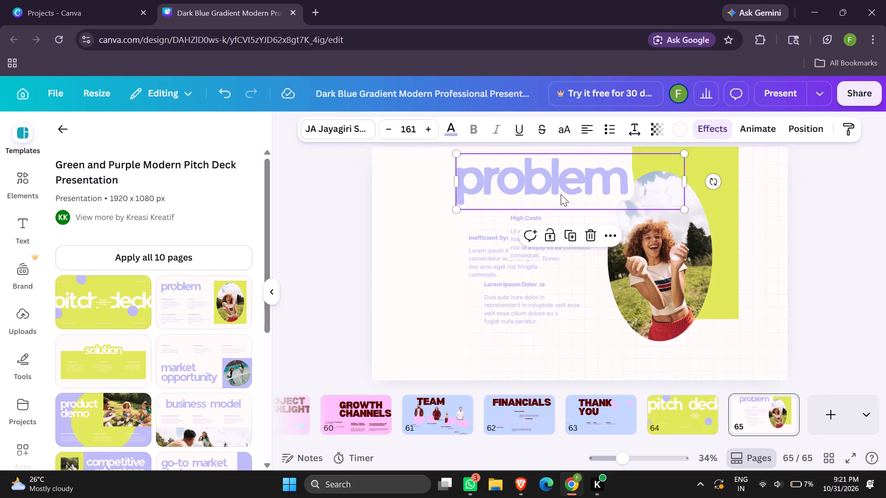
# Add page 66 after page 65 and apply the "solution" template slide to it.
pyautogui.click(814, 397)
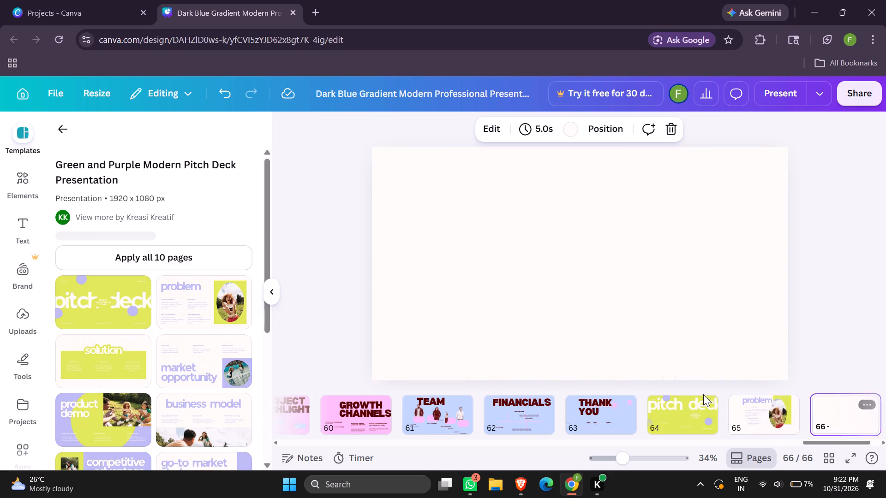
pyautogui.click(95, 345)
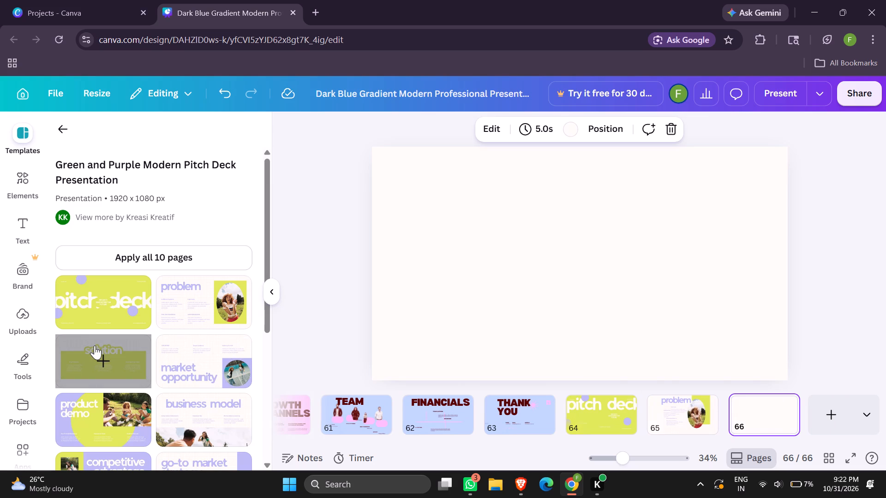
# Nudge the "solution" title and the lime-green rectangle slightly right on page 66.
pyautogui.moveTo(565, 219); pyautogui.dragTo(571, 216)
pyautogui.moveTo(460, 271); pyautogui.dragTo(471, 270)
# Move the "Cost Effective" heading left and its body text left and slightly up.
pyautogui.moveTo(548, 277); pyautogui.dragTo(545, 277)
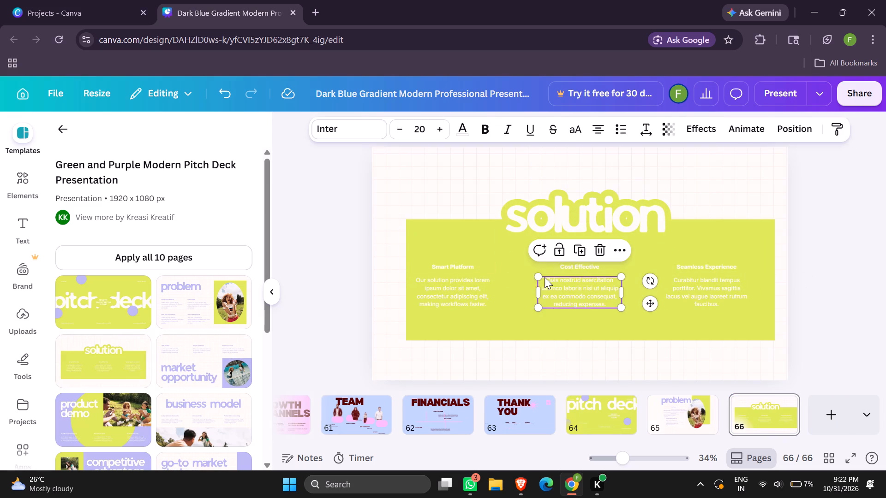
pyautogui.moveTo(545, 277); pyautogui.dragTo(517, 268)
pyautogui.moveTo(565, 265); pyautogui.dragTo(543, 264)
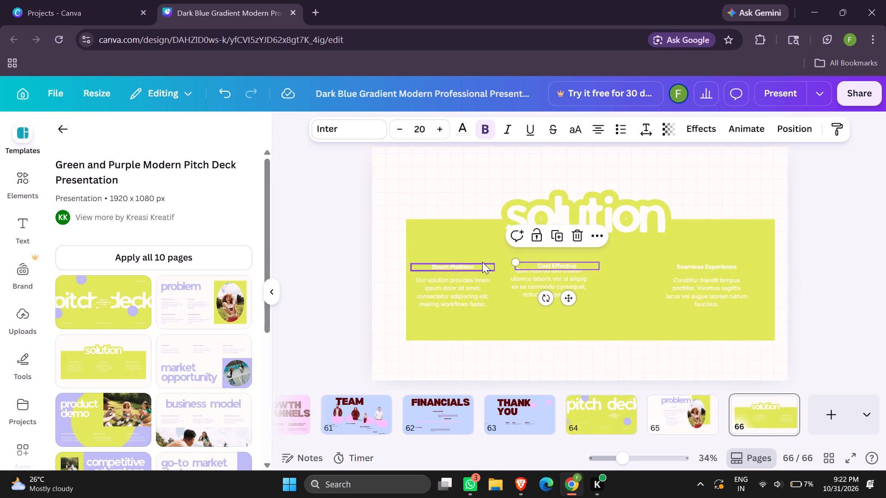
pyautogui.click(482, 262)
# Move the lime-green rectangle left to the slide's edge and the "Cost Effective" body text right and up.
pyautogui.moveTo(600, 242); pyautogui.dragTo(594, 241)
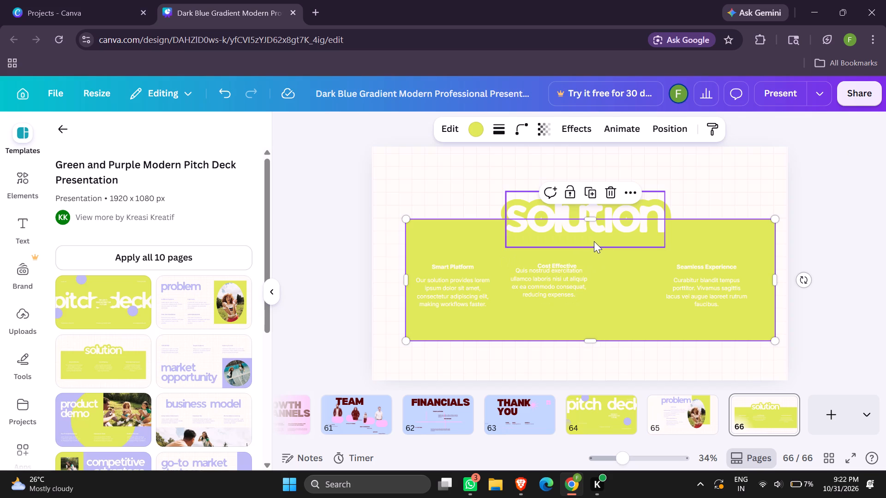
pyautogui.moveTo(594, 241); pyautogui.dragTo(592, 240)
pyautogui.moveTo(552, 271); pyautogui.dragTo(585, 264)
pyautogui.moveTo(500, 272); pyautogui.dragTo(519, 269)
pyautogui.moveTo(618, 249); pyautogui.dragTo(575, 253)
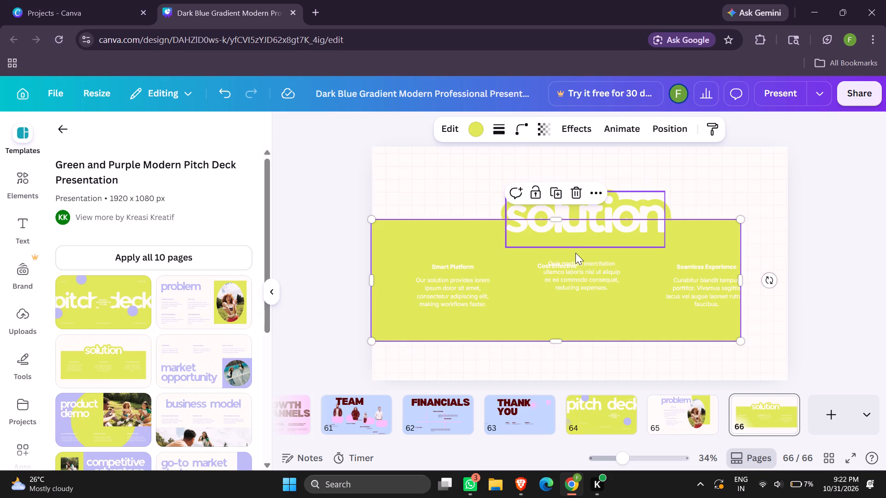
pyautogui.moveTo(599, 267); pyautogui.dragTo(622, 254)
# Shift the background grid left, and move the "Smart Platform" body text and the lime-green rectangle right.
pyautogui.click(676, 288)
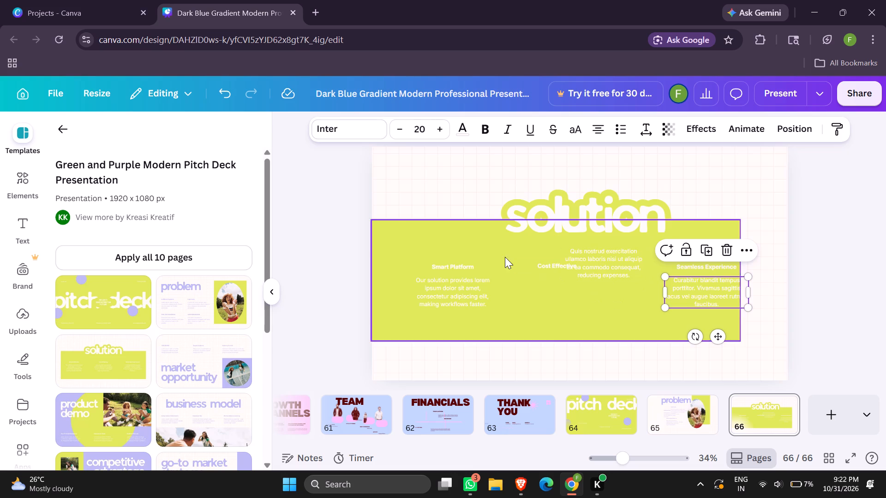
pyautogui.moveTo(455, 284); pyautogui.dragTo(469, 281)
pyautogui.moveTo(604, 285); pyautogui.dragTo(592, 285)
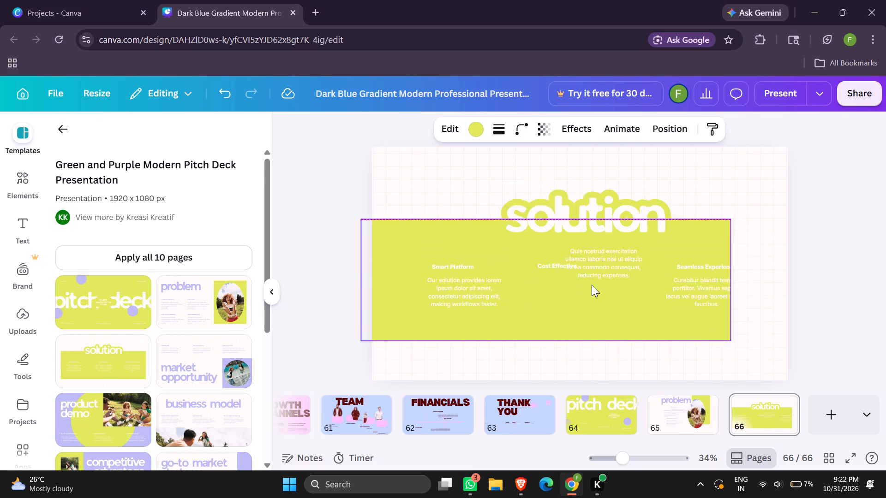
pyautogui.moveTo(751, 296); pyautogui.dragTo(729, 290)
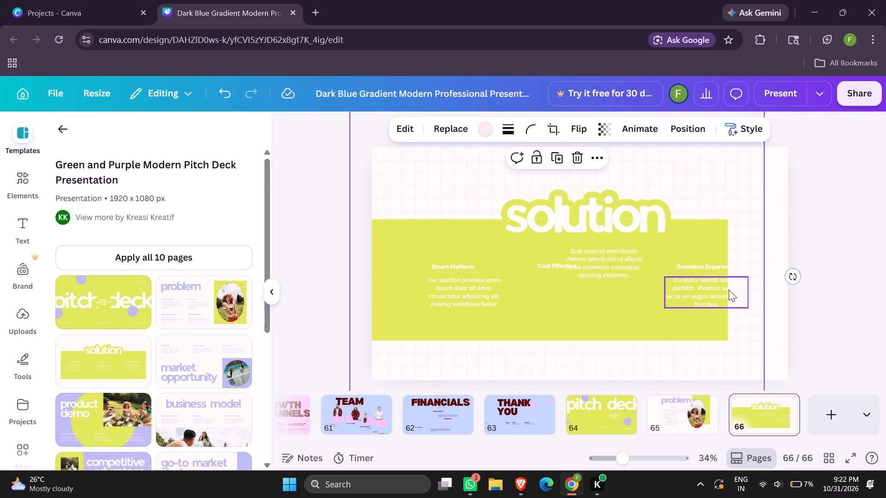
pyautogui.moveTo(606, 290); pyautogui.dragTo(624, 290)
pyautogui.moveTo(651, 285); pyautogui.dragTo(660, 288)
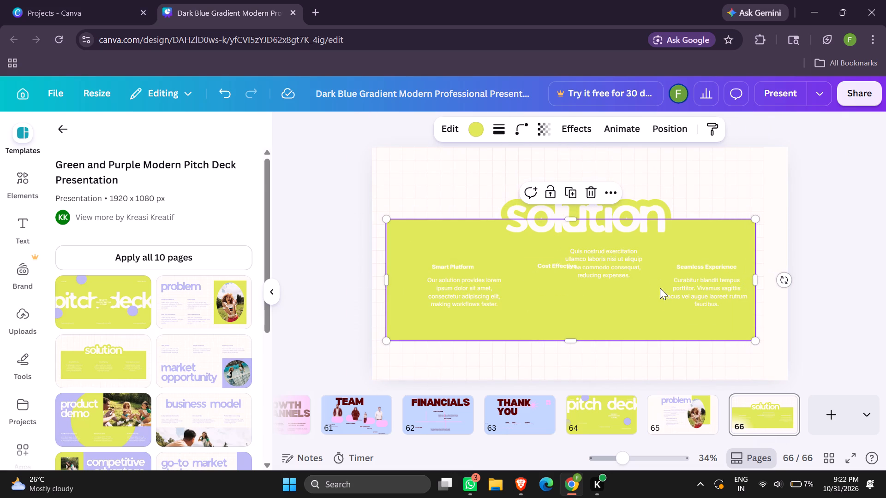
pyautogui.moveTo(771, 307); pyautogui.dragTo(754, 309)
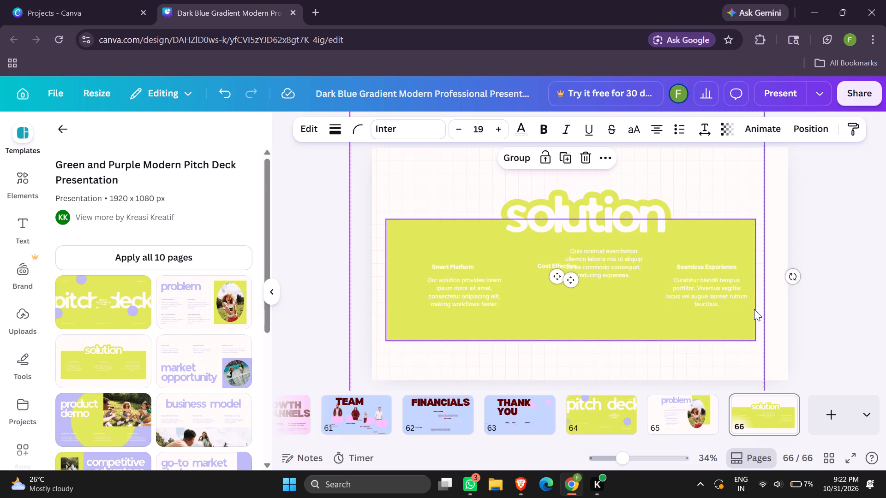
pyautogui.moveTo(798, 306); pyautogui.dragTo(808, 304)
# Move the "Smart Platform" heading right and slightly up, and its body text and the lime-green rectangle right.
pyautogui.moveTo(477, 266); pyautogui.dragTo(491, 261)
pyautogui.moveTo(420, 293); pyautogui.dragTo(436, 292)
pyautogui.moveTo(437, 292); pyautogui.dragTo(450, 290)
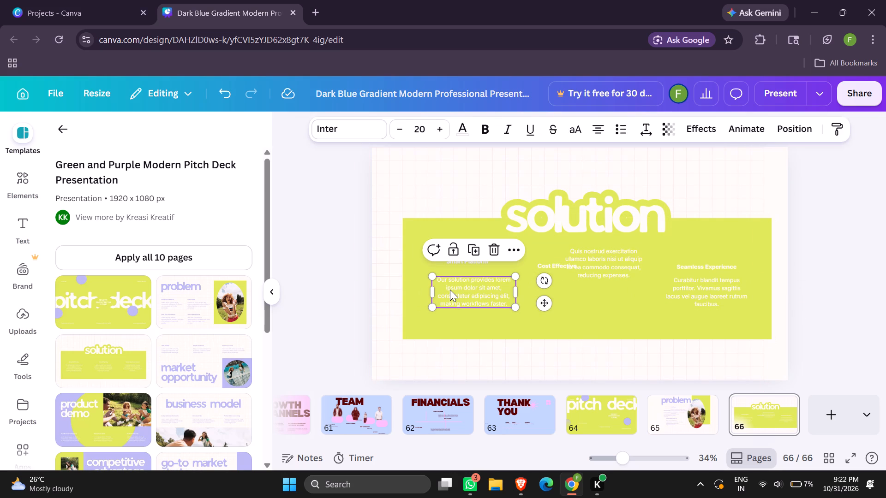
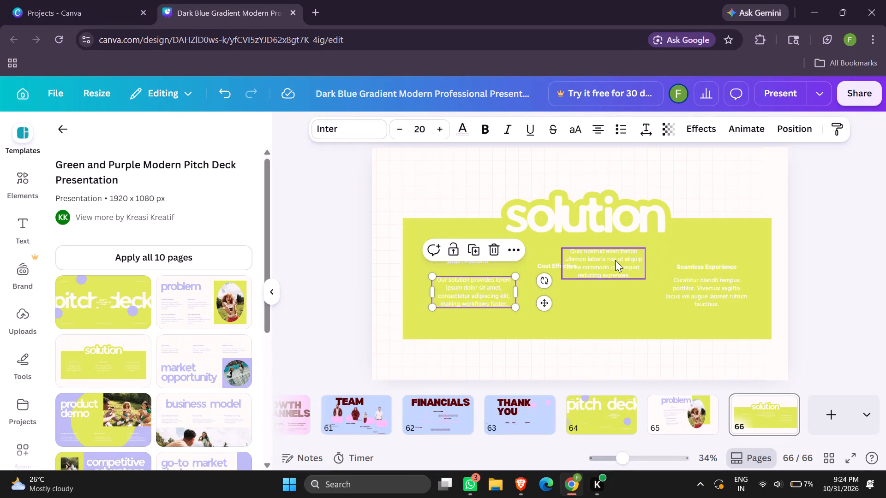
# Move the "Cost Effective" body text right and up, the "Seamless Experience" one left, and the "Smart Platform" one right and slightly up.
pyautogui.moveTo(615, 260); pyautogui.dragTo(646, 253)
pyautogui.moveTo(704, 284); pyautogui.dragTo(694, 284)
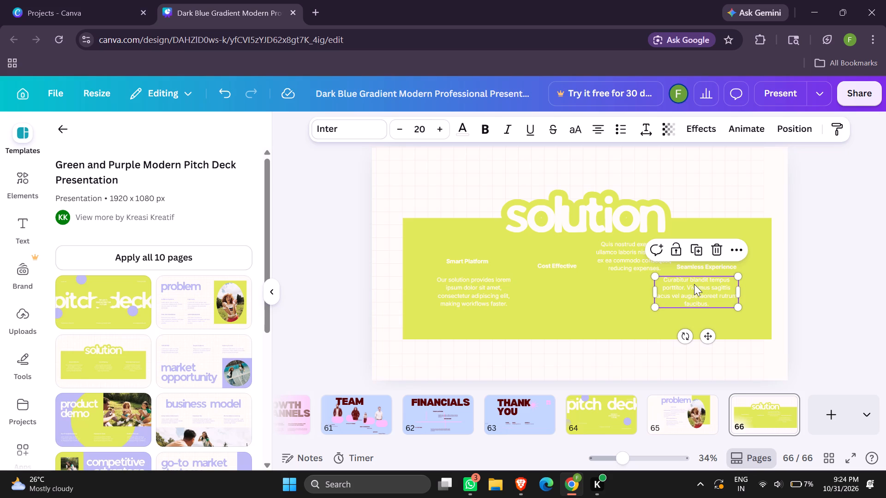
pyautogui.moveTo(471, 288); pyautogui.dragTo(493, 280)
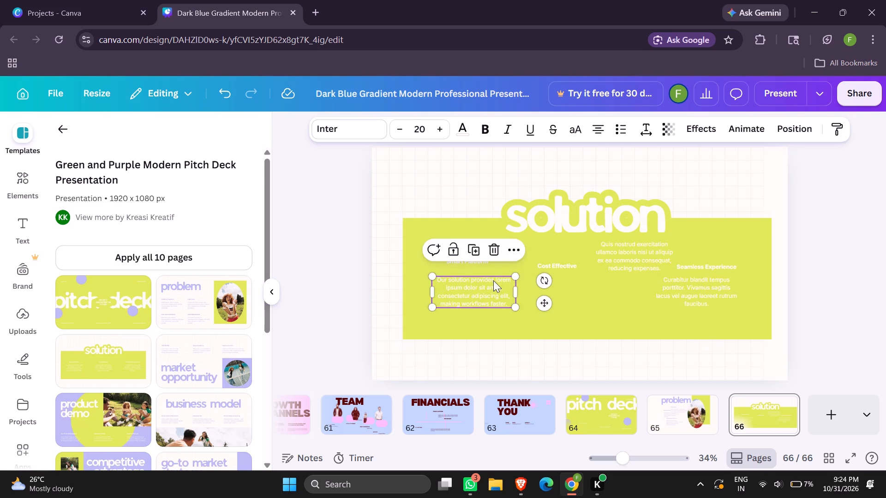
# Move the "solution" title and the lime-green rectangle right and up.
pyautogui.moveTo(574, 226); pyautogui.dragTo(594, 214)
pyautogui.moveTo(733, 238); pyautogui.dragTo(744, 210)
pyautogui.moveTo(490, 269); pyautogui.dragTo(524, 263)
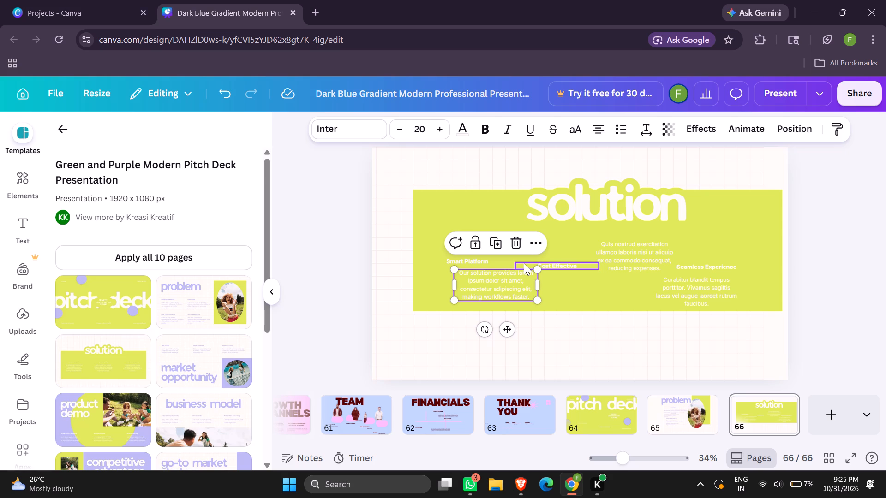
# Shift the "Seamless Experience" body text slightly left and the "Cost Effective" body text left.
pyautogui.moveTo(717, 293); pyautogui.dragTo(712, 293)
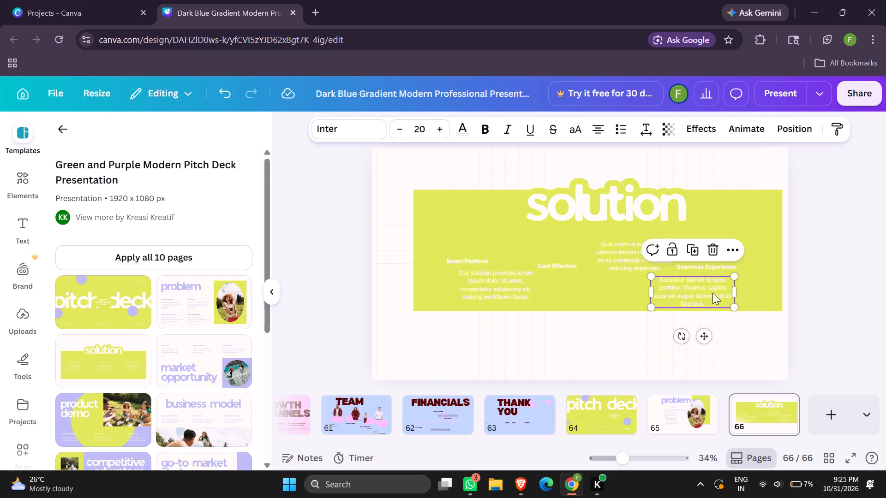
pyautogui.moveTo(623, 255); pyautogui.dragTo(599, 254)
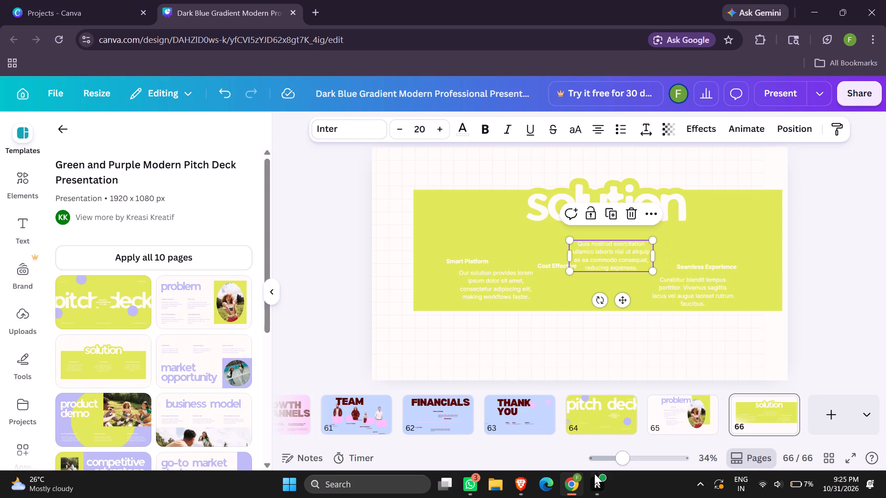
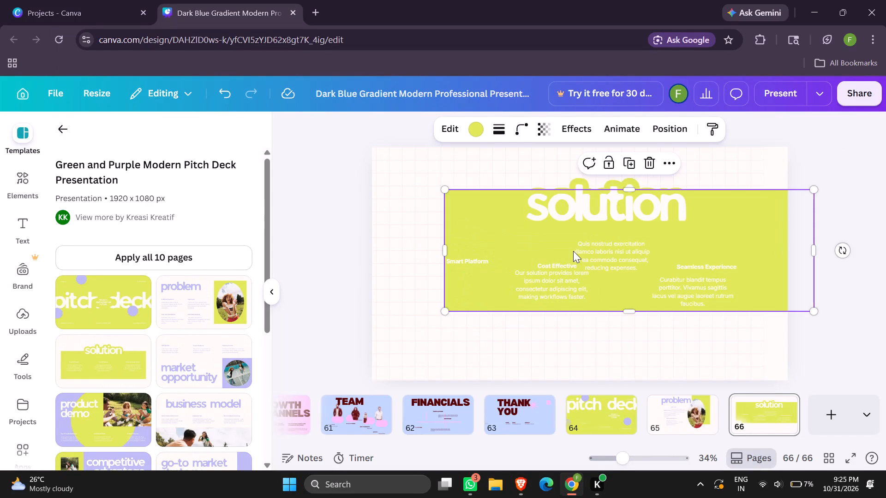
# Nudge page 66's "Quis nostrud exercitation" body text left, and move the lime-green rectangle right and slightly up.
pyautogui.moveTo(573, 251); pyautogui.dragTo(566, 249)
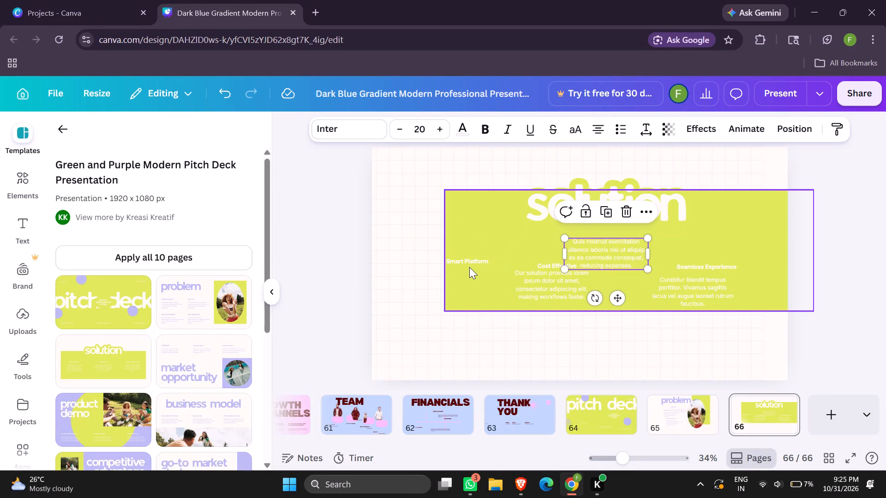
pyautogui.moveTo(469, 267); pyautogui.dragTo(465, 264)
pyautogui.moveTo(465, 264); pyautogui.dragTo(487, 262)
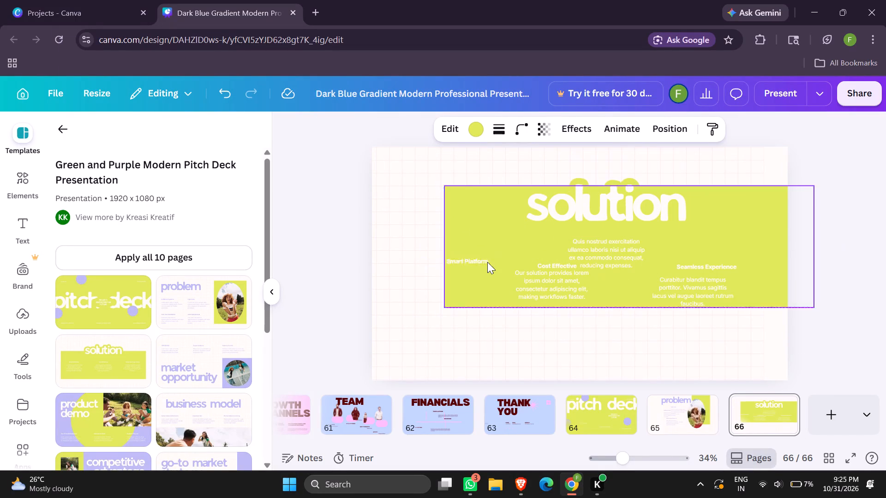
# Add a new page 67 and apply the "market opportunity" template slide to it.
pyautogui.click(821, 422)
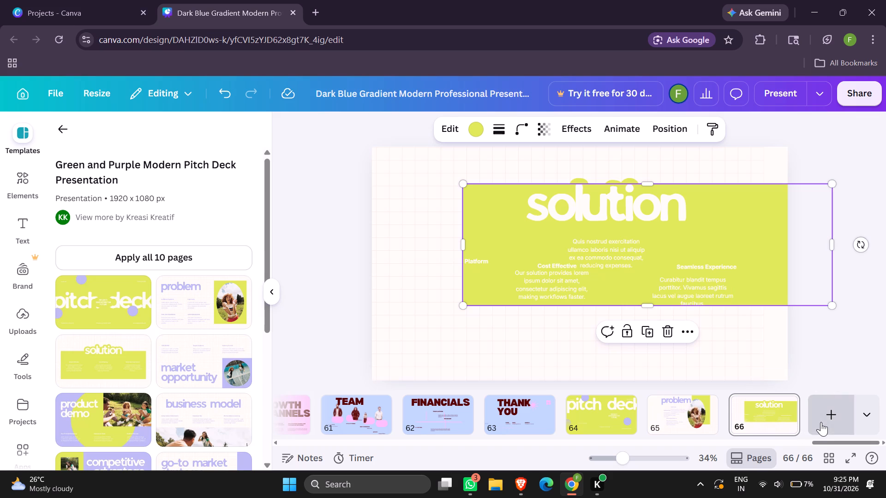
pyautogui.click(190, 366)
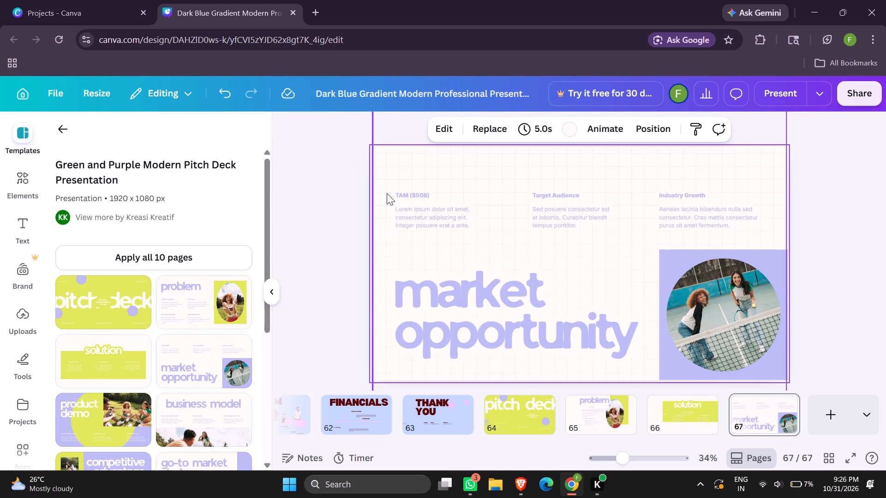
# Move the "TAM ($50B)" text block and the "market opportunity" title slightly right.
pyautogui.moveTo(387, 193); pyautogui.dragTo(415, 206)
pyautogui.click(415, 206)
pyautogui.moveTo(415, 206); pyautogui.dragTo(437, 210)
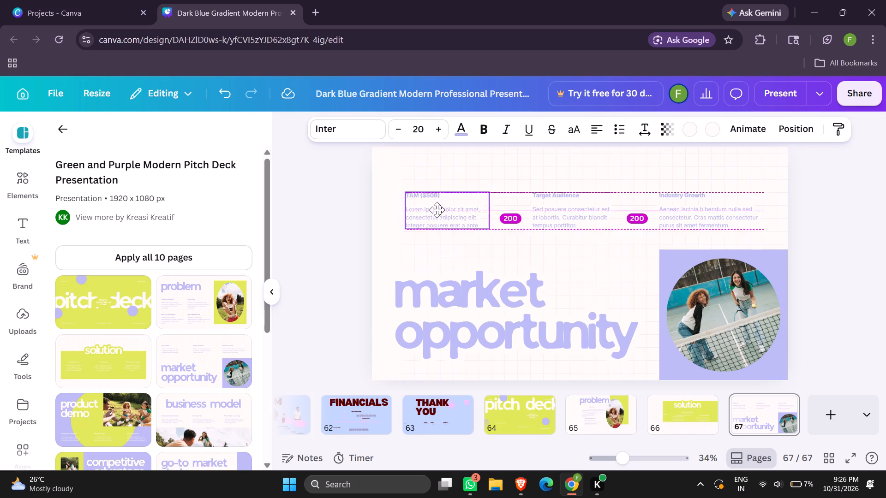
pyautogui.moveTo(450, 308); pyautogui.dragTo(466, 308)
pyautogui.moveTo(620, 244); pyautogui.dragTo(593, 290)
# Move the "Industry Growth" block left and slightly down, "Target Audience" down and left, and "TAM ($50B)" right and down.
pyautogui.moveTo(716, 224); pyautogui.dragTo(702, 231)
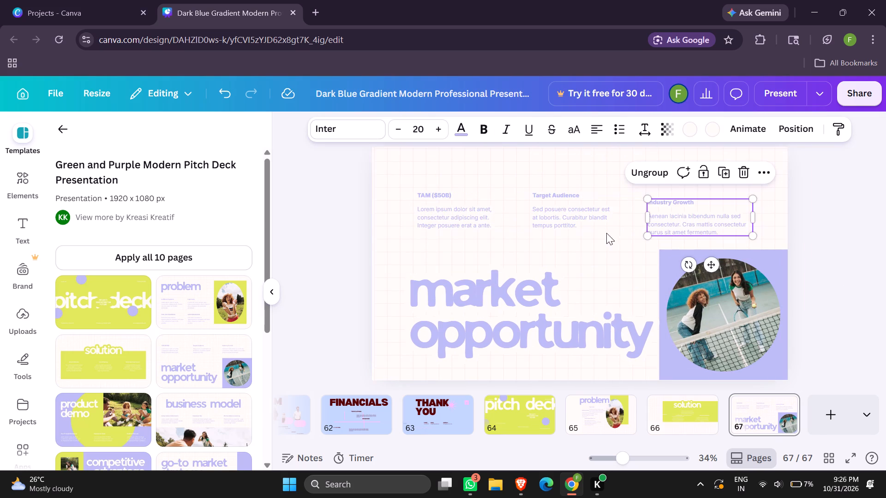
pyautogui.moveTo(588, 211); pyautogui.dragTo(578, 244)
pyautogui.moveTo(450, 216); pyautogui.dragTo(484, 239)
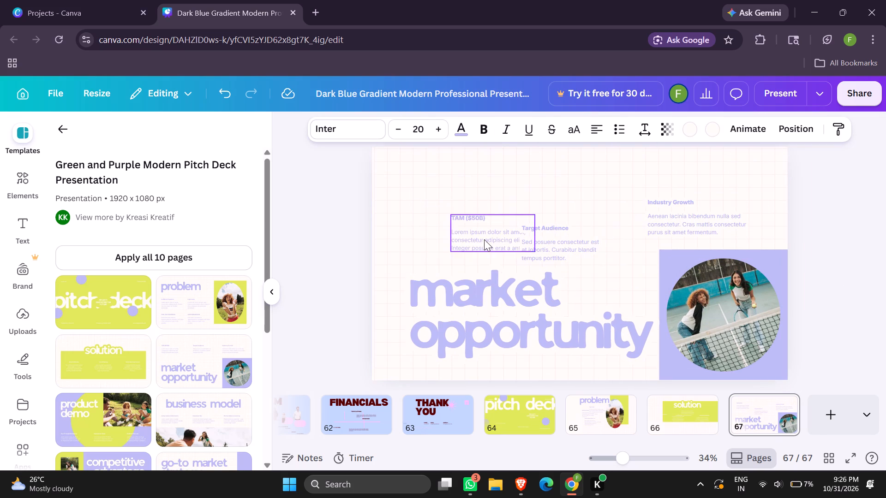
# Move the title left and up, bring the round tennis photo up-left over its end, and narrow the photo to an oval.
pyautogui.moveTo(437, 299); pyautogui.dragTo(425, 290)
pyautogui.moveTo(733, 326); pyautogui.dragTo(722, 318)
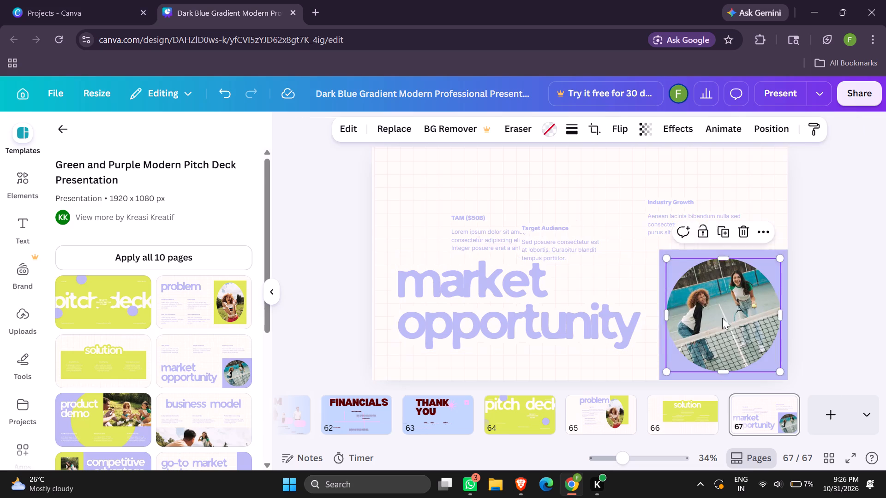
pyautogui.moveTo(722, 318); pyautogui.dragTo(666, 283)
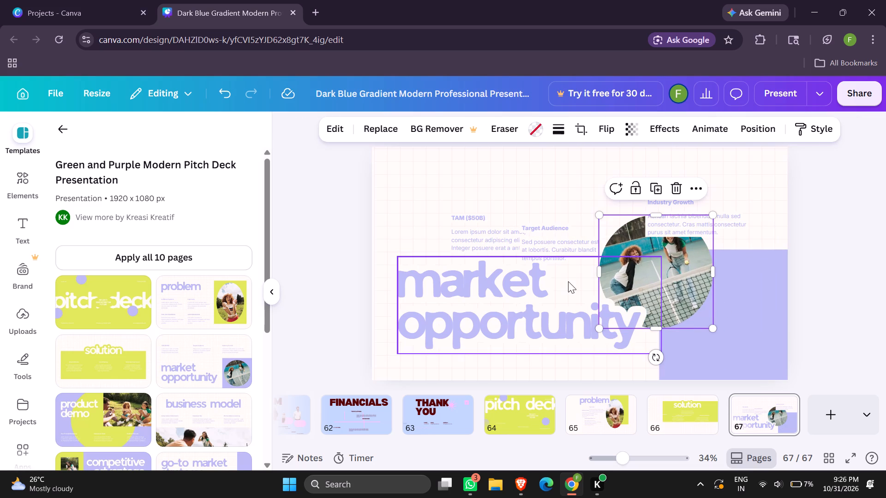
pyautogui.moveTo(601, 286); pyautogui.dragTo(624, 283)
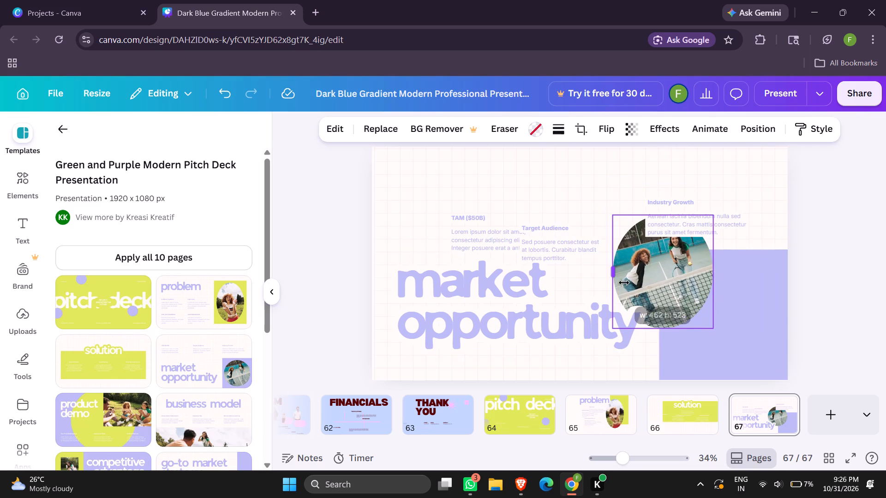
# Move the "market opportunity" title right and up, and the "TAM ($50B)" block left and up.
pyautogui.moveTo(520, 296); pyautogui.dragTo(541, 287)
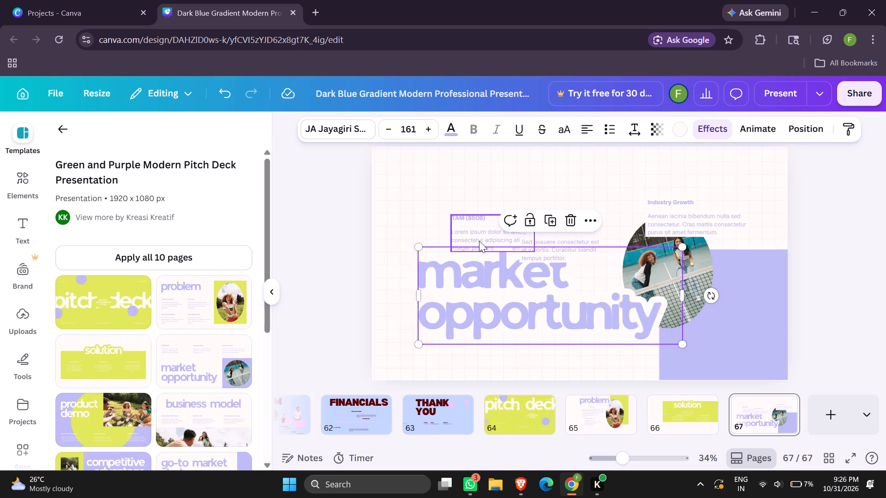
pyautogui.moveTo(479, 241); pyautogui.dragTo(449, 225)
# Move the "Industry Growth" block left, and the purple square left and slightly up behind the photo.
pyautogui.moveTo(687, 204); pyautogui.dragTo(669, 205)
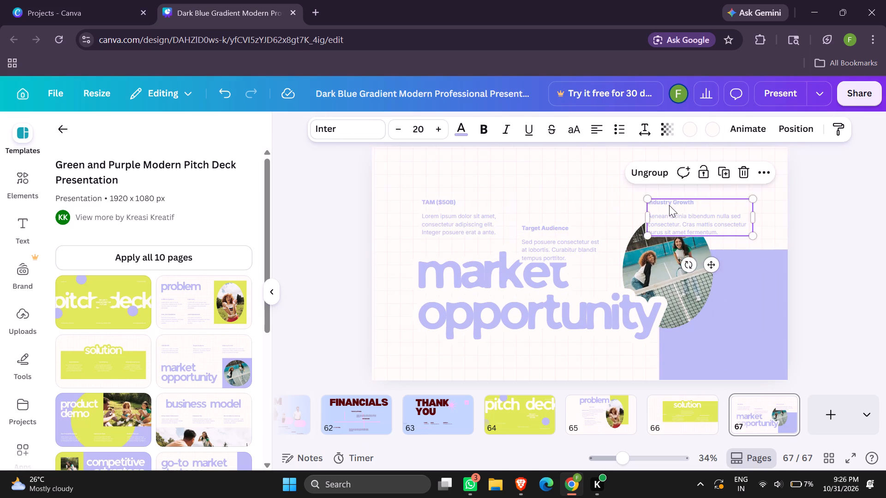
pyautogui.moveTo(669, 205); pyautogui.dragTo(663, 204)
pyautogui.moveTo(775, 298); pyautogui.dragTo(743, 291)
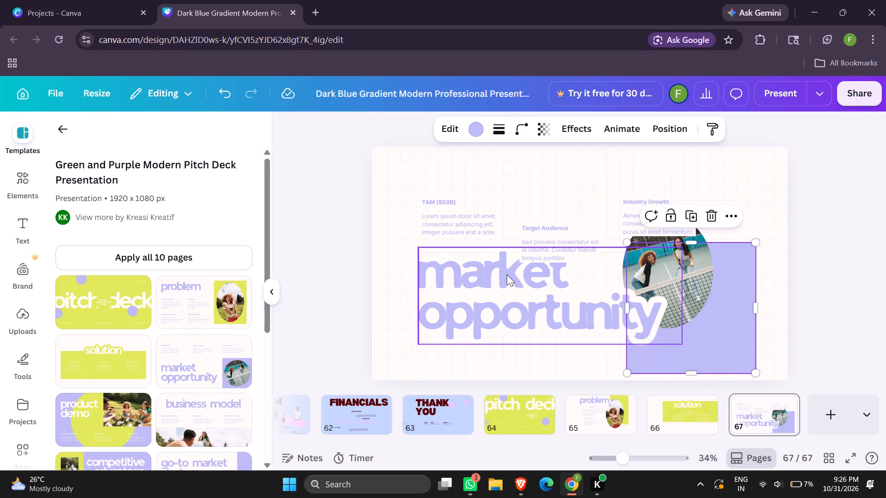
# Move the title right and up, the "TAM ($50B)" block slightly right, and the "Target Audience" block slightly left.
pyautogui.moveTo(507, 274); pyautogui.dragTo(537, 261)
pyautogui.moveTo(443, 215); pyautogui.dragTo(461, 214)
pyautogui.moveTo(527, 257); pyautogui.dragTo(508, 256)
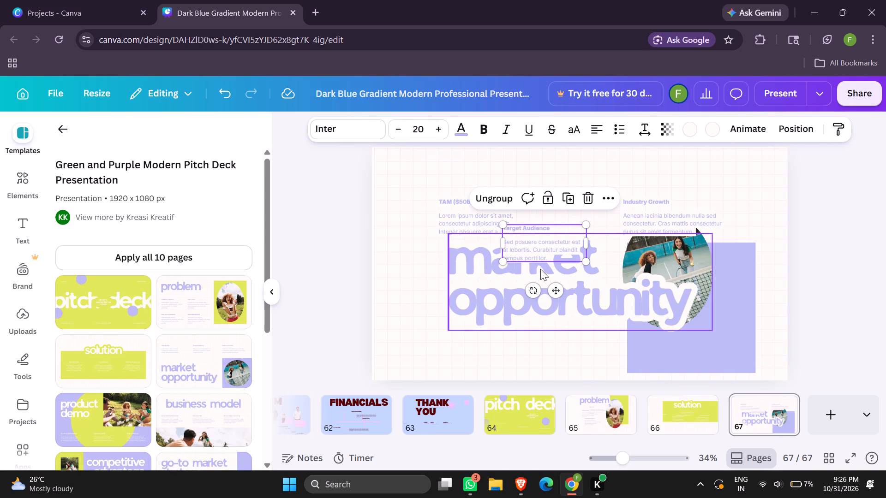
# Move the purple square left and up, the title right and slightly up, and the "TAM ($50B)" block right and slightly down.
pyautogui.moveTo(723, 336); pyautogui.dragTo(676, 322)
pyautogui.moveTo(481, 301); pyautogui.dragTo(511, 293)
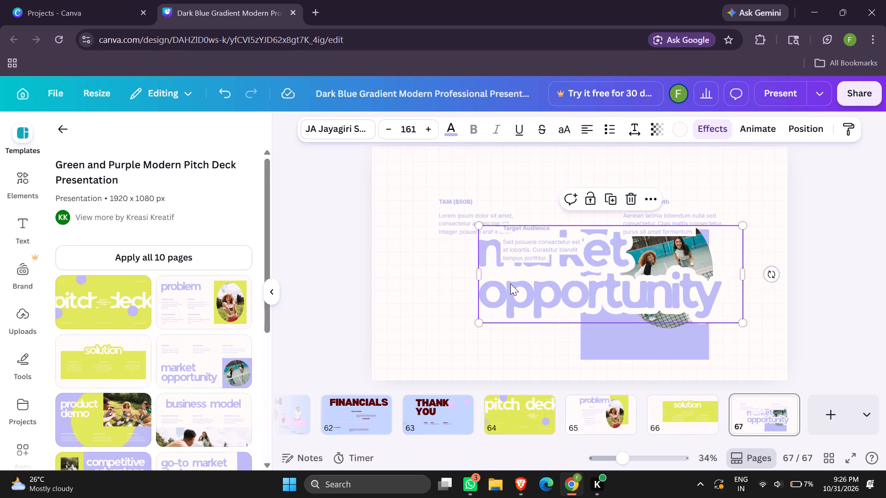
pyautogui.moveTo(461, 221); pyautogui.dragTo(497, 228)
pyautogui.doubleClick(511, 255)
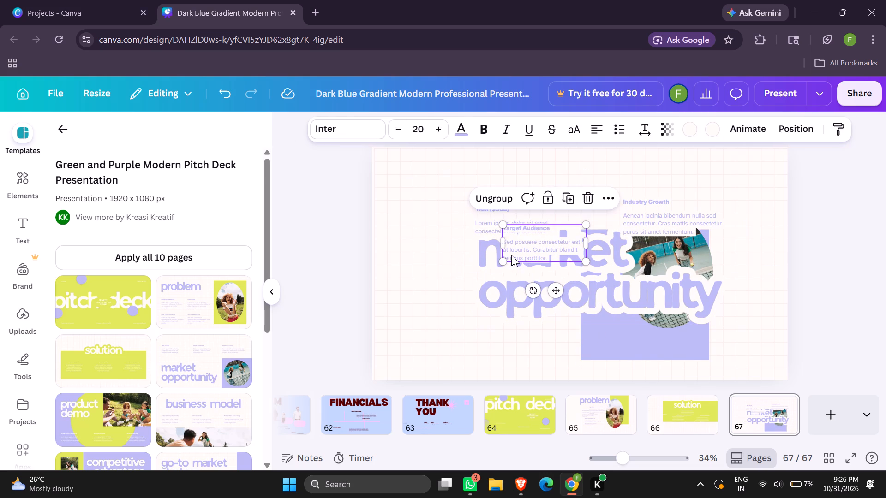
# Move the "market opportunity" title left and down, and the purple square slightly right.
pyautogui.moveTo(502, 302); pyautogui.dragTo(479, 304)
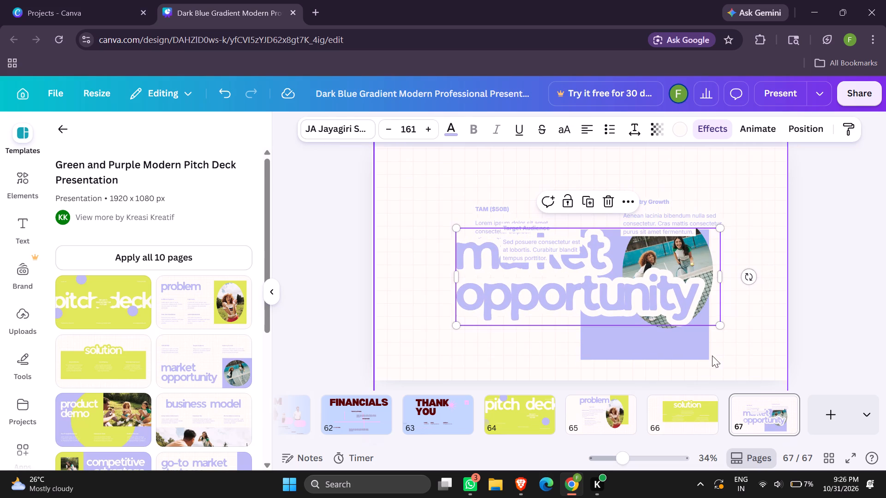
pyautogui.moveTo(655, 359); pyautogui.dragTo(674, 360)
pyautogui.moveTo(541, 290); pyautogui.dragTo(499, 307)
# Move the "Industry Growth" block up, the "TAM ($50B)" block left and up, and the "Target Audience" block right and up.
pyautogui.moveTo(665, 226); pyautogui.dragTo(659, 205)
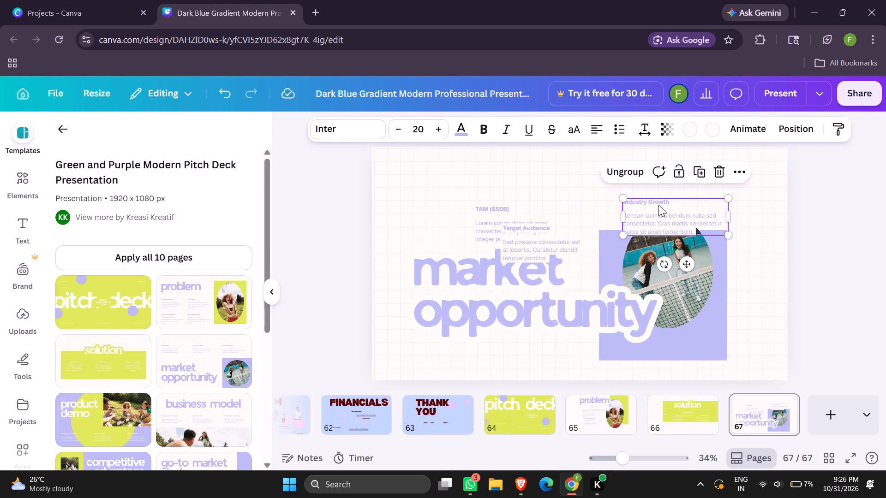
pyautogui.moveTo(485, 226); pyautogui.dragTo(462, 214)
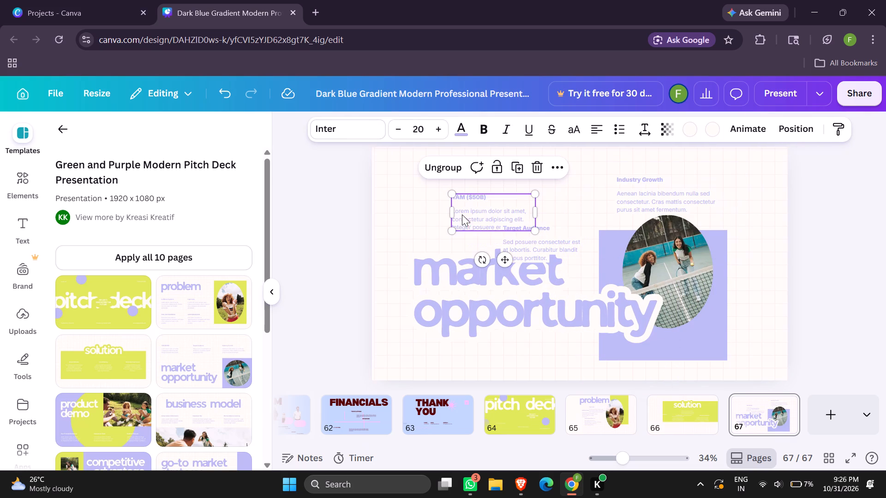
pyautogui.moveTo(548, 248); pyautogui.dragTo(577, 239)
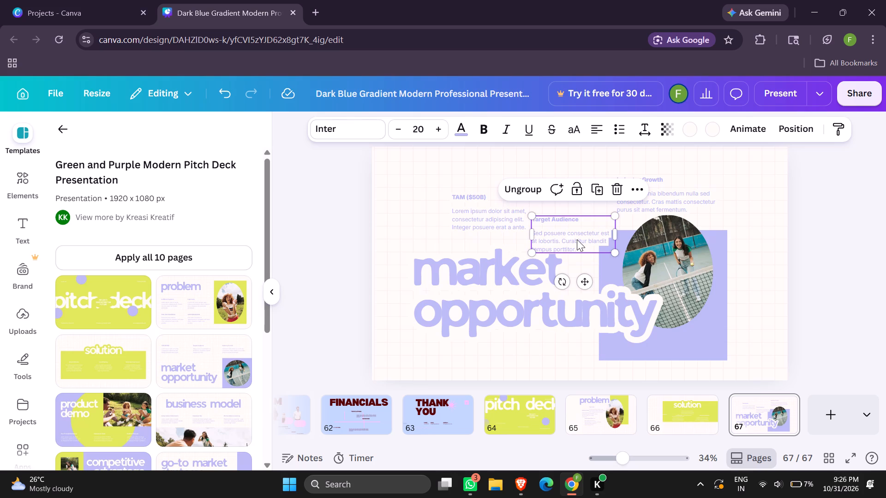
# Shift the oval photo and the purple square right, and move the title left to the page's left edge.
pyautogui.moveTo(680, 317); pyautogui.dragTo(708, 320)
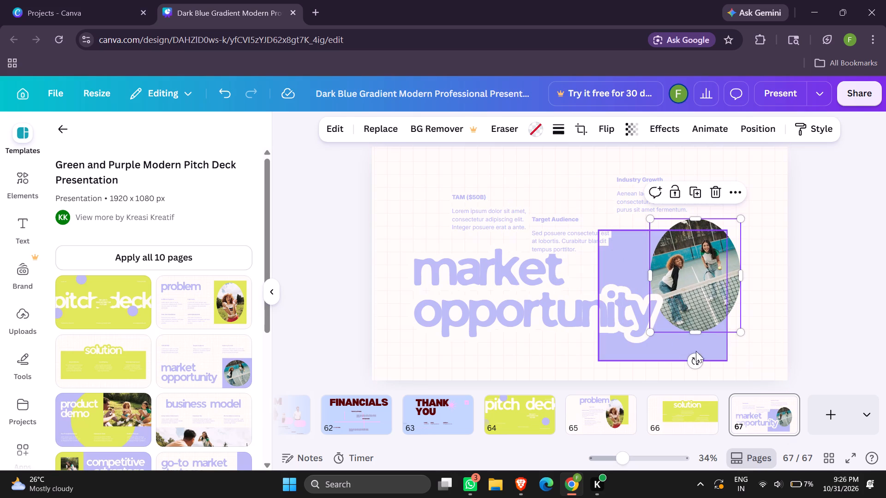
pyautogui.moveTo(648, 342); pyautogui.dragTo(669, 337)
pyautogui.moveTo(519, 333); pyautogui.dragTo(481, 334)
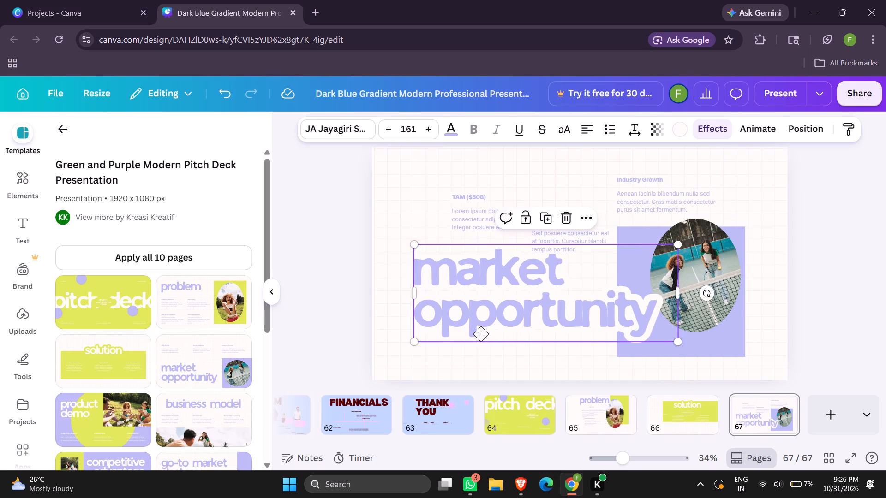
pyautogui.moveTo(481, 334); pyautogui.dragTo(478, 334)
# Move the "Target Audience" block up and slightly right, "Industry Growth" slightly right, and "TAM ($50B)" slightly left.
pyautogui.moveTo(600, 233); pyautogui.dragTo(595, 206)
pyautogui.moveTo(646, 211); pyautogui.dragTo(656, 211)
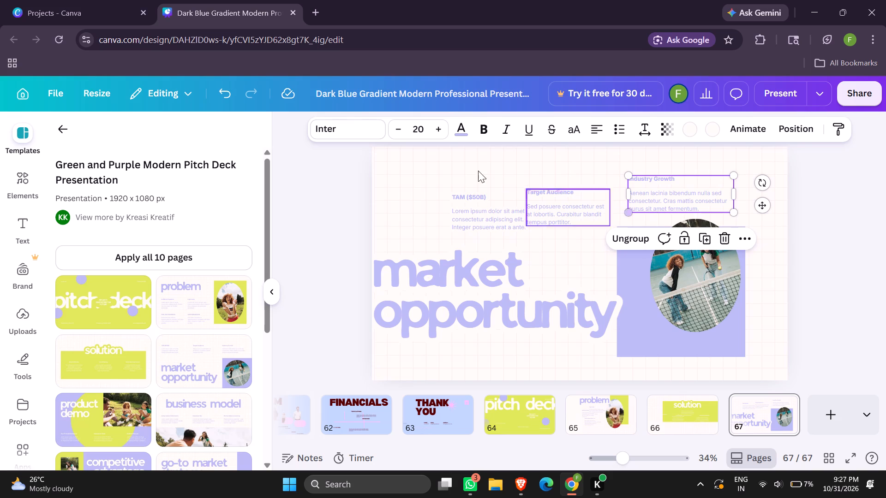
pyautogui.moveTo(474, 208); pyautogui.dragTo(458, 207)
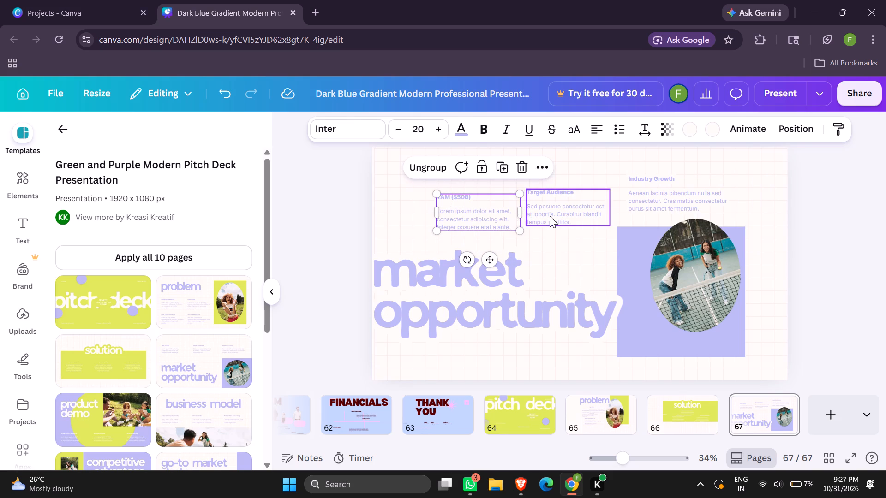
pyautogui.moveTo(551, 215); pyautogui.dragTo(563, 211)
# Move the oval photo up and right, the purple square up, and the title slightly right and up.
pyautogui.moveTo(396, 262); pyautogui.dragTo(395, 258)
pyautogui.moveTo(681, 287); pyautogui.dragTo(694, 267)
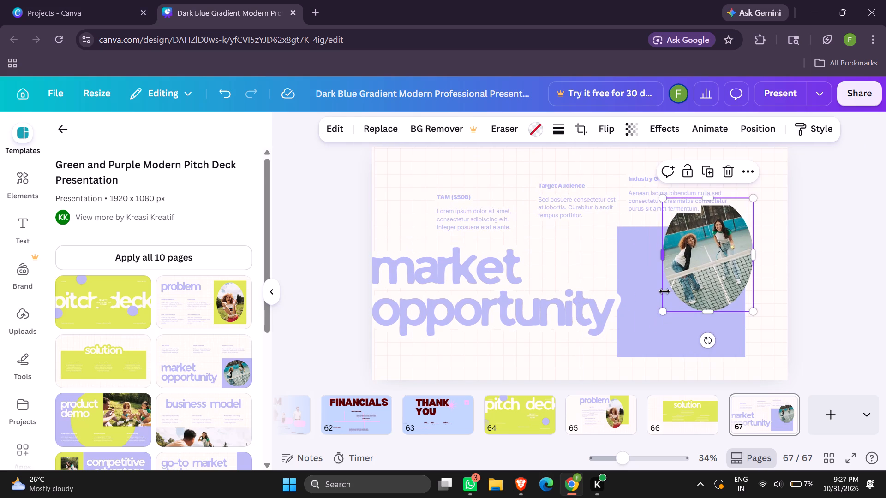
pyautogui.moveTo(650, 330); pyautogui.dragTo(651, 313)
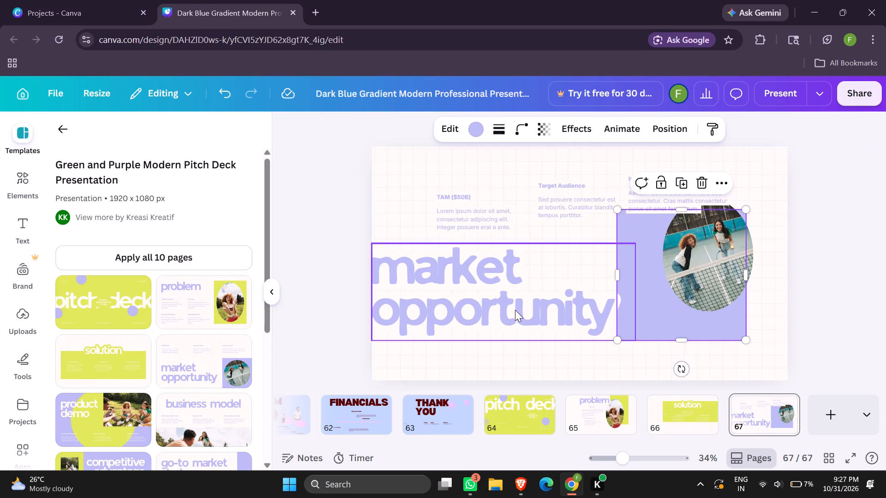
pyautogui.moveTo(515, 310); pyautogui.dragTo(525, 292)
# Spread the text blocks near the page's top: "Industry Growth" and "Target Audience" right and up, "TAM ($50B)" left and up.
pyautogui.moveTo(694, 185); pyautogui.dragTo(730, 177)
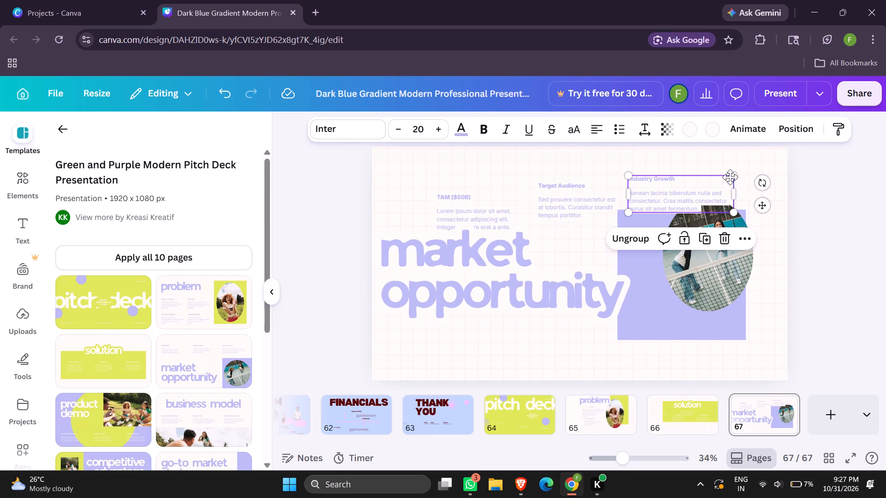
pyautogui.moveTo(730, 177); pyautogui.dragTo(730, 176)
pyautogui.moveTo(567, 208); pyautogui.dragTo(581, 195)
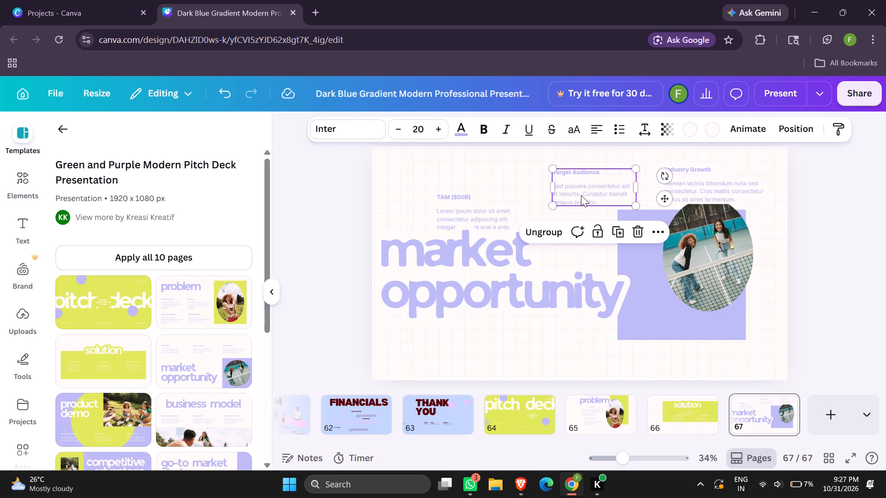
pyautogui.moveTo(463, 196); pyautogui.dragTo(432, 176)
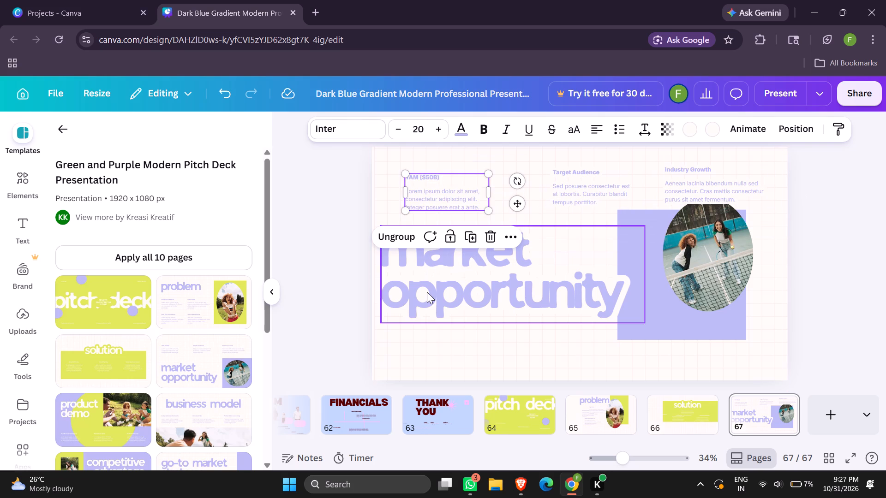
# Move the title right, the purple square left and down, and the oval photo right and slightly down.
pyautogui.moveTo(427, 292); pyautogui.dragTo(463, 288)
pyautogui.moveTo(635, 336); pyautogui.dragTo(613, 358)
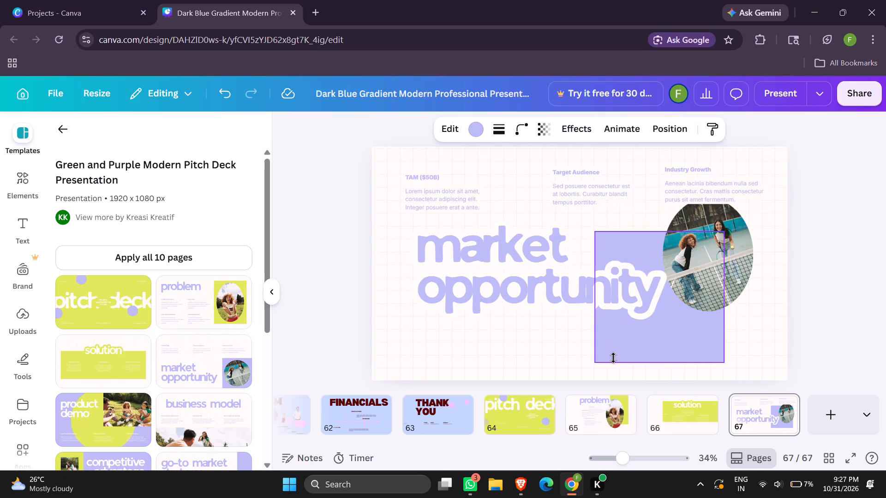
pyautogui.moveTo(746, 277); pyautogui.dragTo(767, 285)
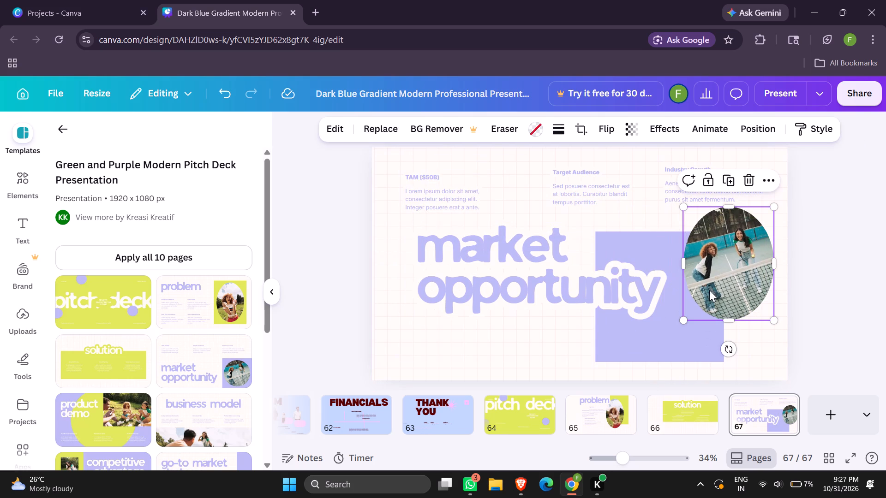
pyautogui.moveTo(635, 349); pyautogui.dragTo(622, 351)
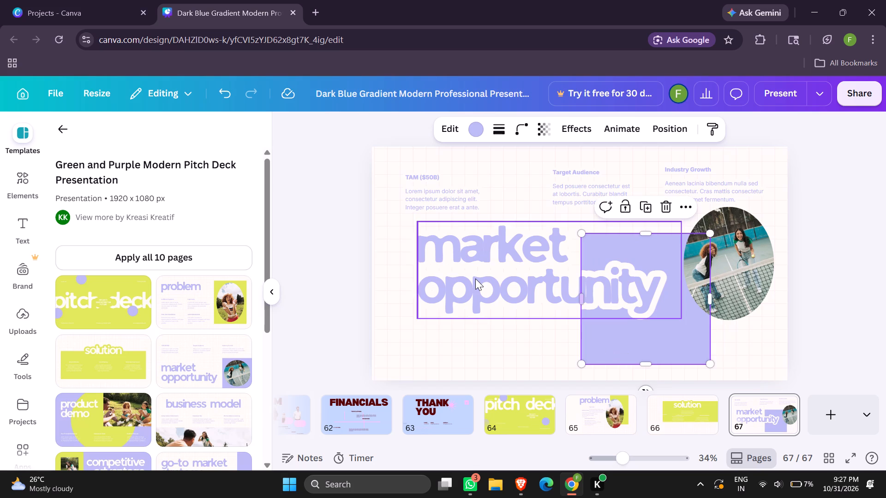
# Shift the title and the purple square left, and the oval photo slightly right and down.
pyautogui.moveTo(475, 279); pyautogui.dragTo(449, 280)
pyautogui.moveTo(624, 344); pyautogui.dragTo(614, 343)
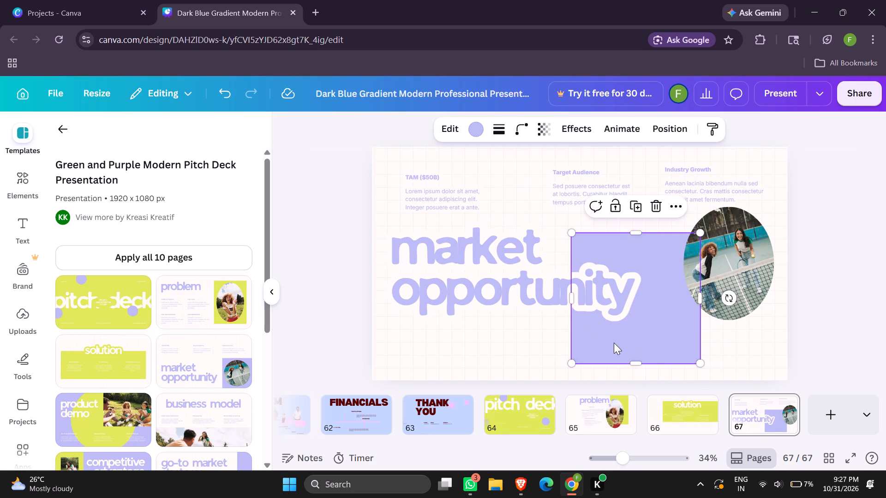
pyautogui.moveTo(753, 266); pyautogui.dragTo(760, 275)
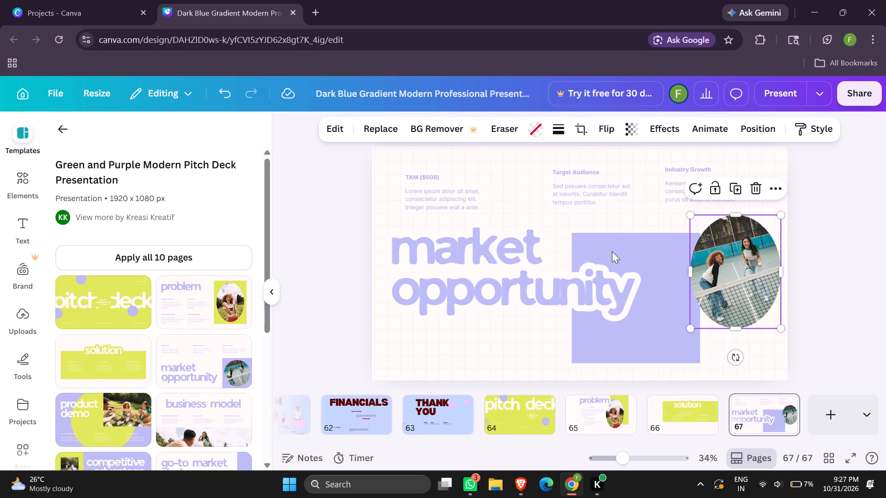
pyautogui.moveTo(481, 259); pyautogui.dragTo(471, 257)
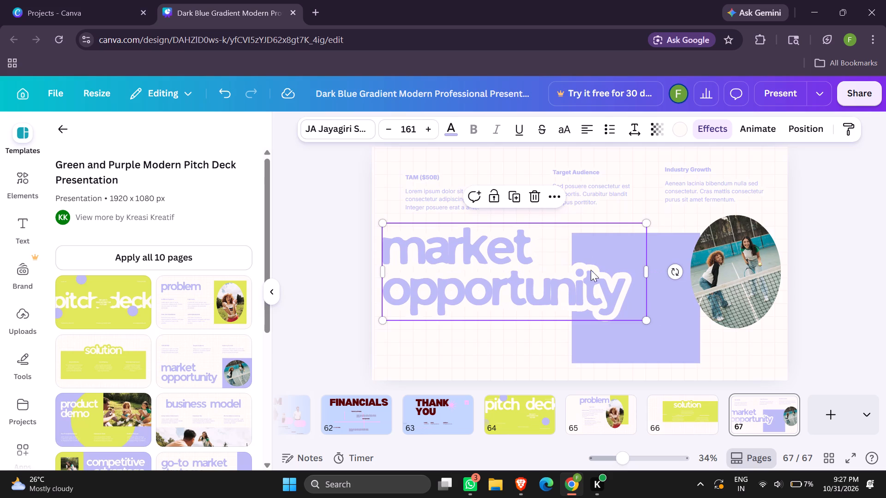
# Move the purple square right and slightly up, and the "market opportunity" title left, partly past the page's left edge.
pyautogui.moveTo(675, 337); pyautogui.dragTo(696, 334)
pyautogui.moveTo(518, 310); pyautogui.dragTo(492, 312)
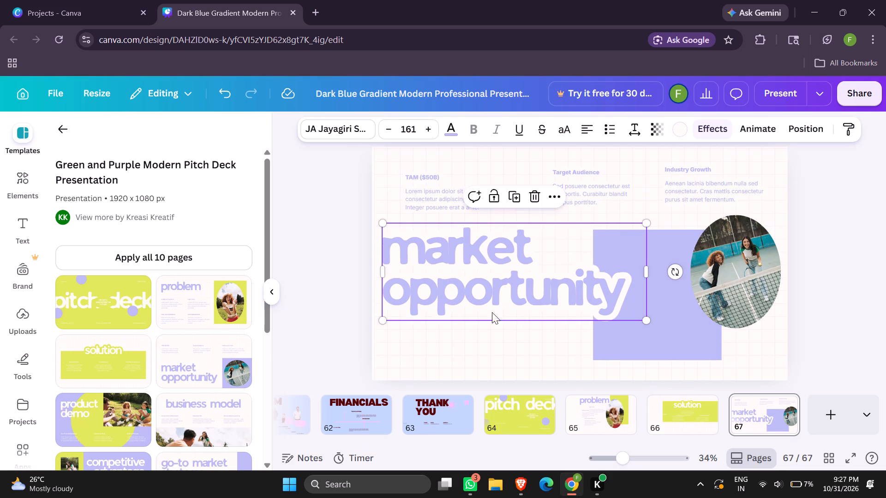
pyautogui.moveTo(492, 312); pyautogui.dragTo(488, 313)
# Nudge the "TAM ($50B)" text block right and slightly up, and the "Target Audience" block right and slightly down.
pyautogui.moveTo(412, 187); pyautogui.dragTo(425, 186)
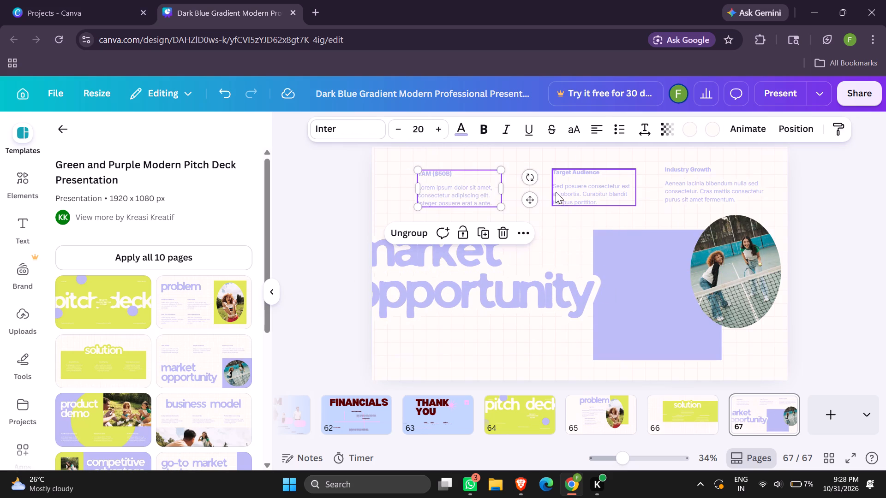
pyautogui.moveTo(584, 189); pyautogui.dragTo(595, 192)
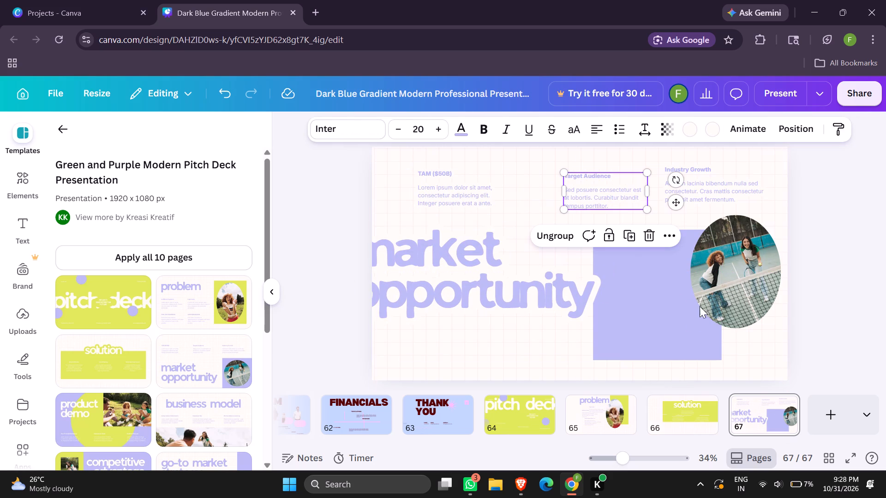
# Shift the oval photo left, the purple square down and slightly left, and the title right and down near the page's bottom.
pyautogui.moveTo(706, 311); pyautogui.dragTo(695, 311)
pyautogui.moveTo(647, 302); pyautogui.dragTo(642, 315)
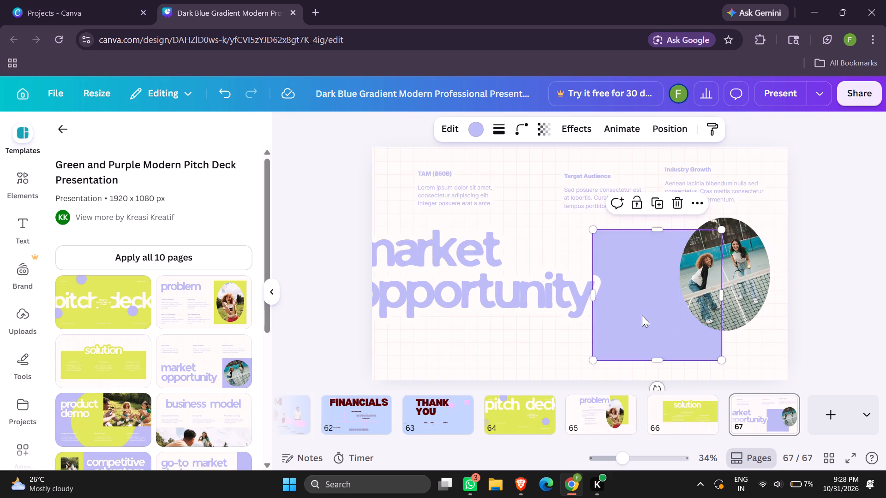
pyautogui.moveTo(642, 315); pyautogui.dragTo(642, 317)
pyautogui.moveTo(497, 284); pyautogui.dragTo(541, 293)
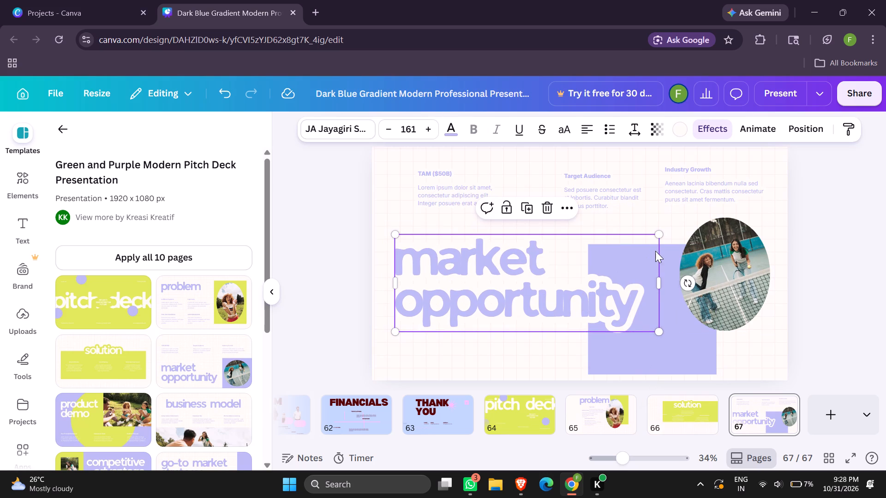
pyautogui.moveTo(655, 251); pyautogui.dragTo(636, 270)
pyautogui.moveTo(521, 255); pyautogui.dragTo(550, 285)
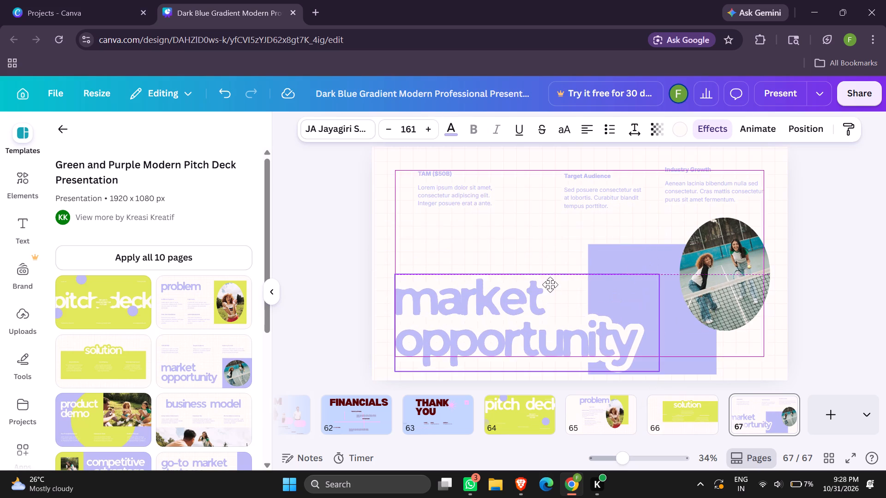
# Move the "TAM ($50B)" and "Target Audience" text blocks down and slightly right, and the oval photo down and slightly left.
pyautogui.moveTo(489, 190); pyautogui.dragTo(503, 206)
pyautogui.moveTo(644, 196); pyautogui.dragTo(648, 220)
pyautogui.moveTo(718, 218); pyautogui.dragTo(712, 248)
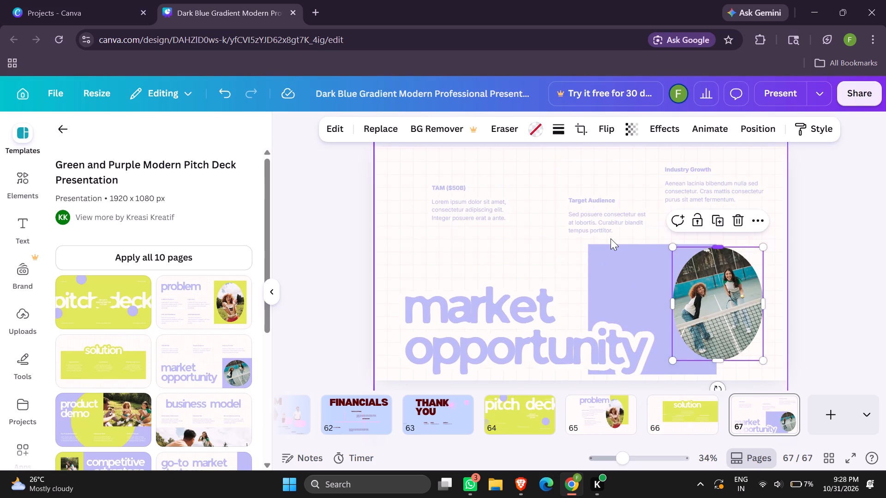
# Move the background grid image well down and slightly right, so its upper edge lies below the text blocks.
pyautogui.moveTo(611, 238); pyautogui.dragTo(622, 274)
pyautogui.moveTo(491, 250); pyautogui.dragTo(513, 277)
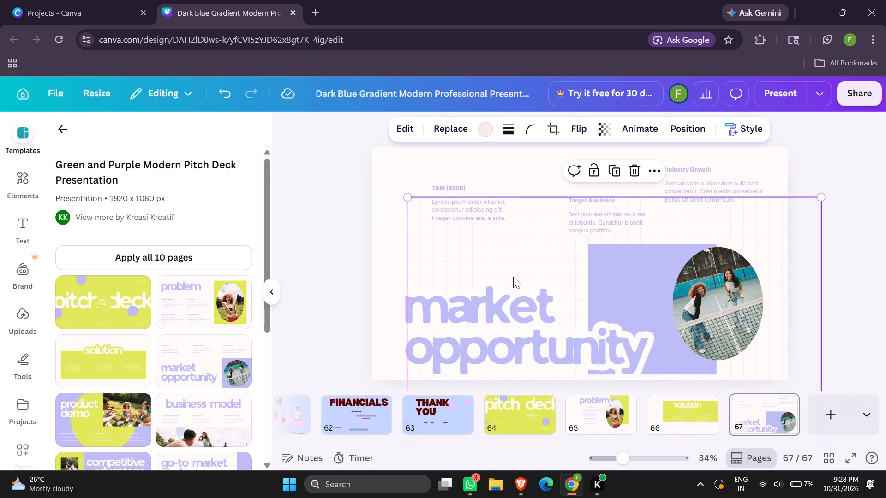
pyautogui.moveTo(612, 314); pyautogui.dragTo(598, 350)
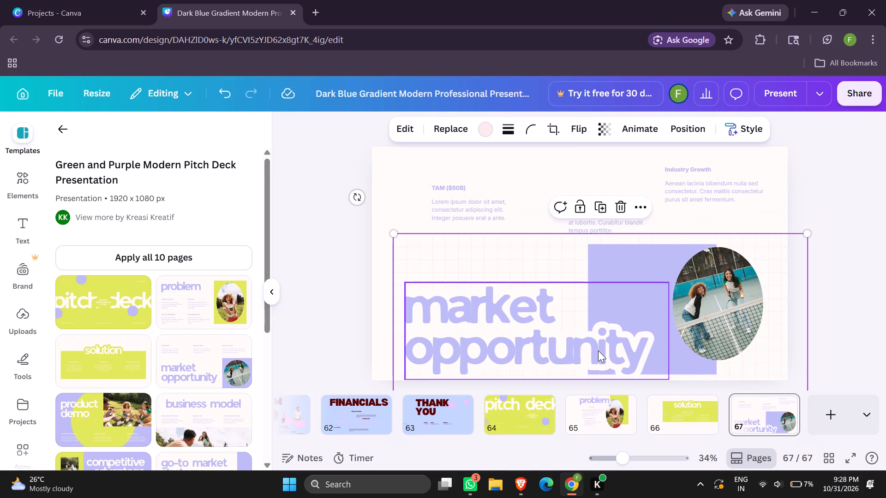
# Move the purple square slightly left and up.
pyautogui.moveTo(624, 272); pyautogui.dragTo(615, 269)
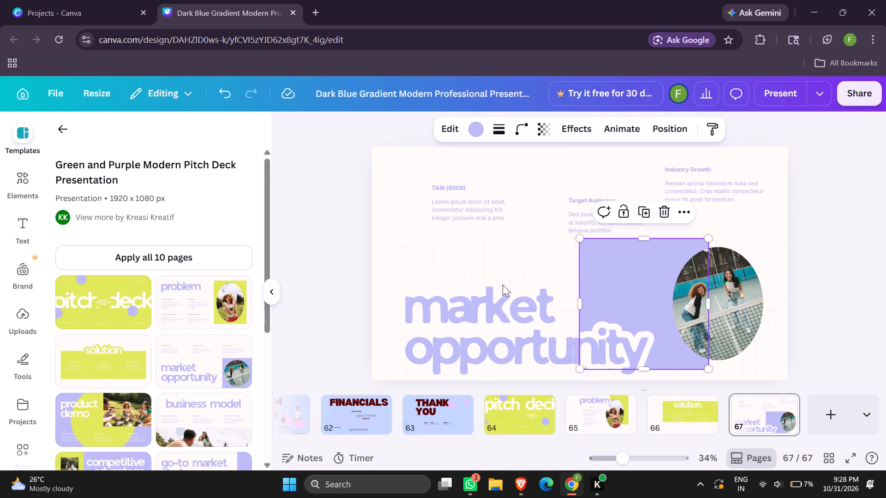
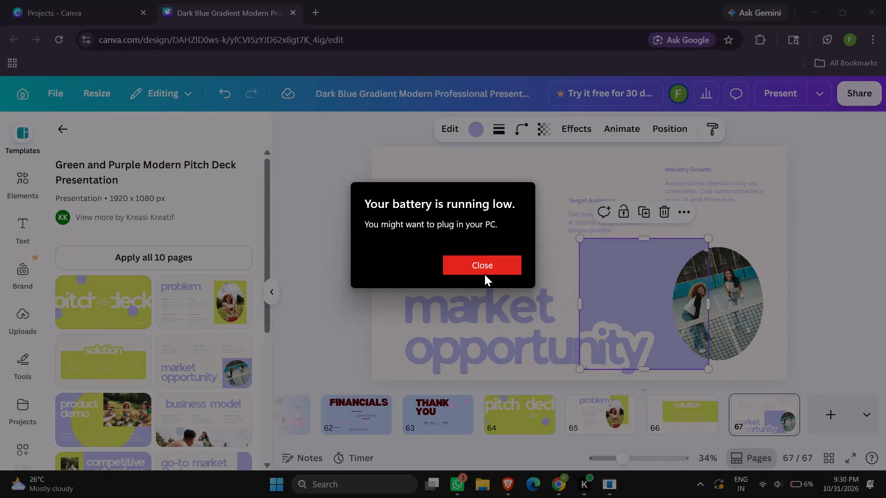
# Move the "market opportunity" title up and slightly right, and the "TAM ($50B)" text block right and up.
pyautogui.click(485, 258)
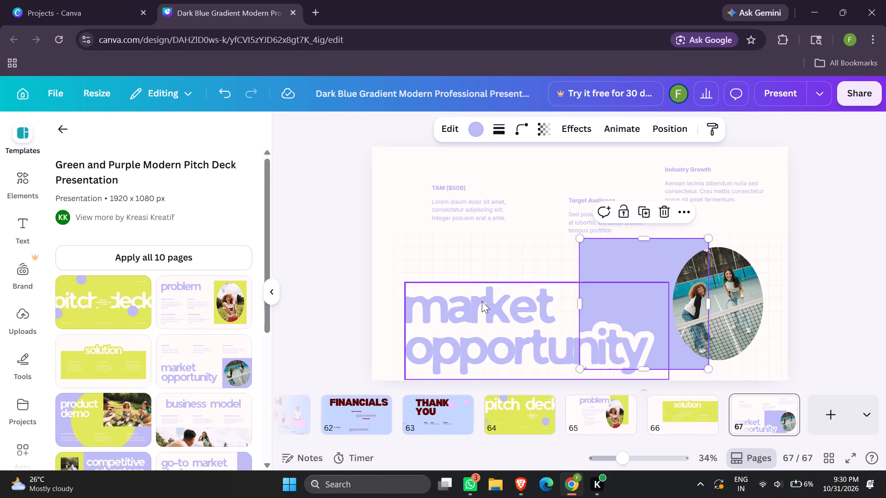
pyautogui.moveTo(482, 301); pyautogui.dragTo(490, 284)
pyautogui.moveTo(456, 217); pyautogui.dragTo(483, 201)
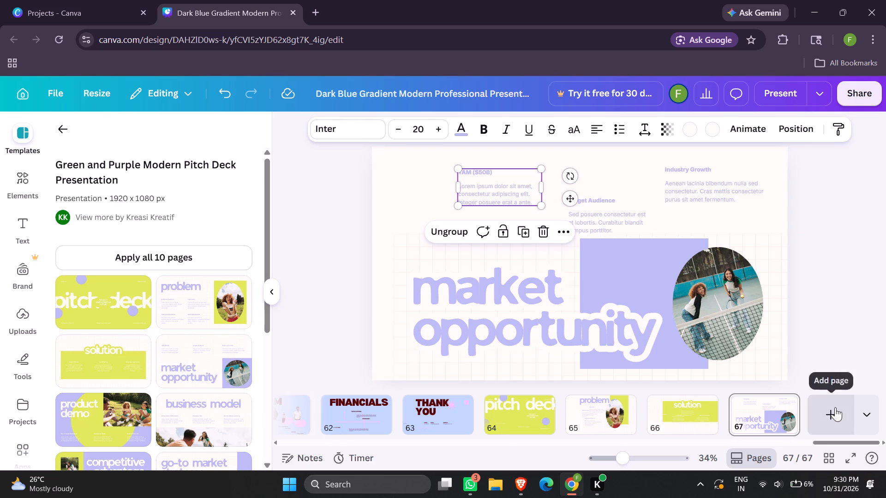
# Add a new page 68 and apply the template's "product demo" layout to it.
pyautogui.click(835, 407)
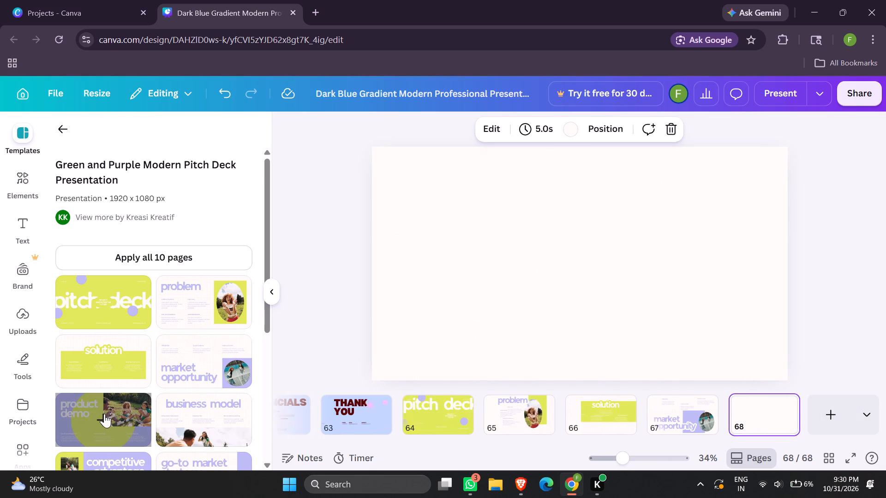
pyautogui.click(104, 414)
# Move the description text under "User Friendly Dashboard" right and up, so it overlaps its heading.
pyautogui.doubleClick(397, 221)
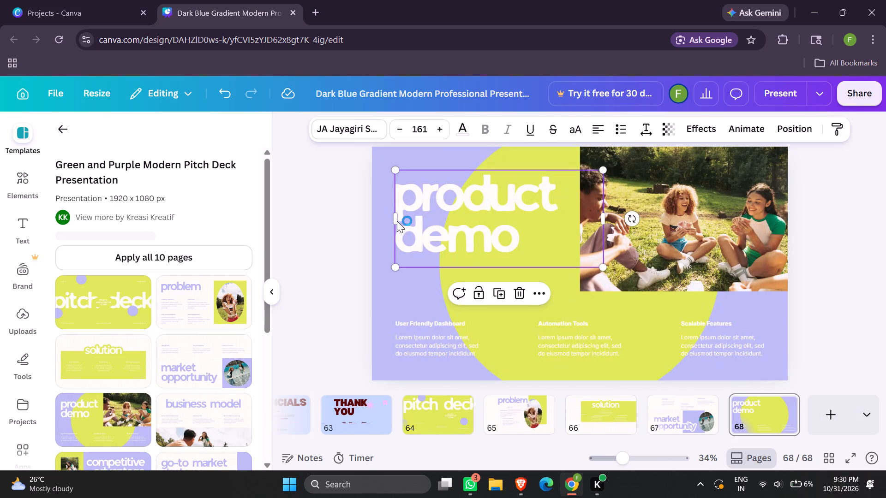
pyautogui.moveTo(397, 221); pyautogui.dragTo(428, 211)
pyautogui.click(433, 242)
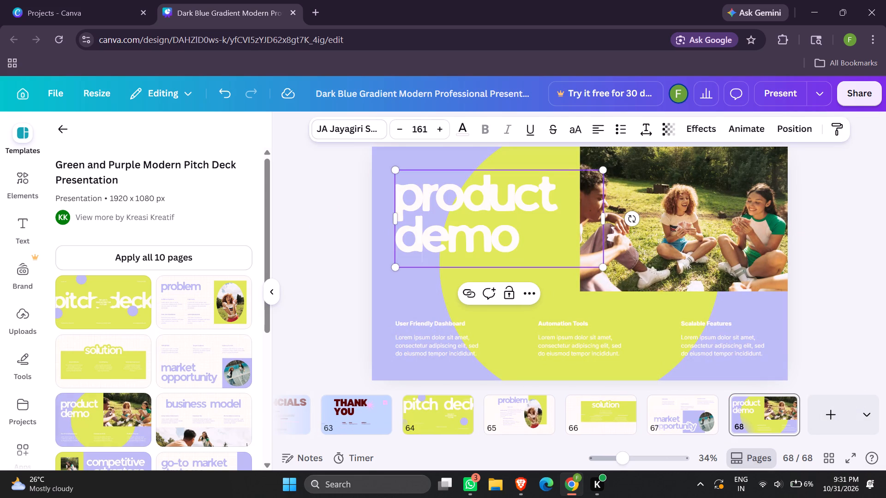
pyautogui.moveTo(421, 331); pyautogui.dragTo(432, 328)
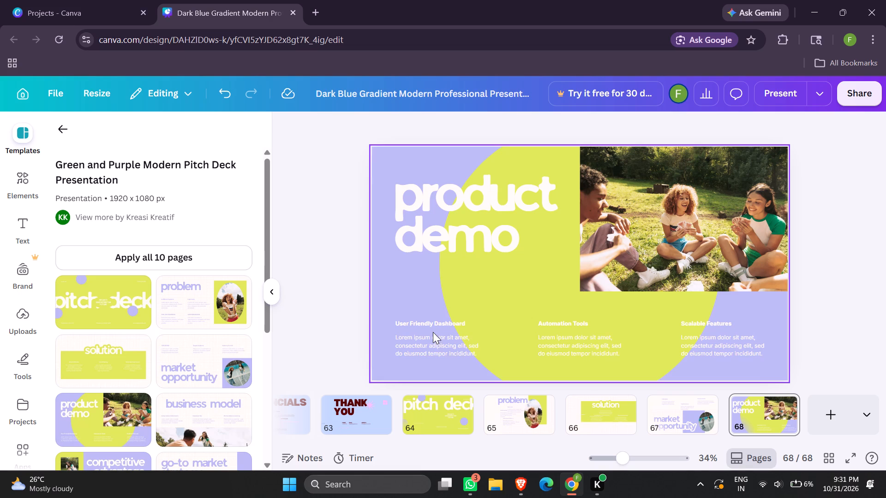
pyautogui.moveTo(434, 342); pyautogui.dragTo(476, 326)
# Shift the green circle slightly left and move the "Automation Tools" description left and up.
pyautogui.moveTo(555, 328); pyautogui.dragTo(536, 317)
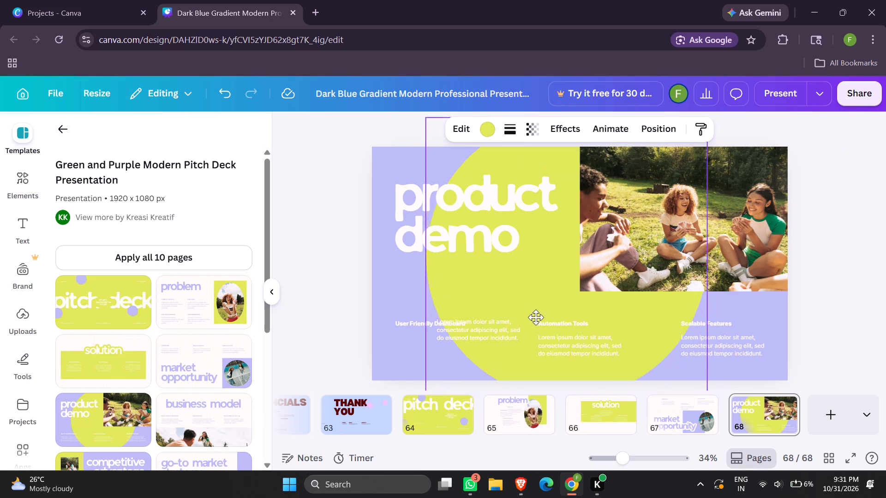
pyautogui.moveTo(536, 317); pyautogui.dragTo(535, 317)
pyautogui.moveTo(556, 340); pyautogui.dragTo(515, 323)
# Move the group photo left and slightly down, and the "product demo" title right and down, partly behind the photo.
pyautogui.moveTo(638, 229); pyautogui.dragTo(616, 242)
pyautogui.moveTo(678, 326); pyautogui.dragTo(644, 316)
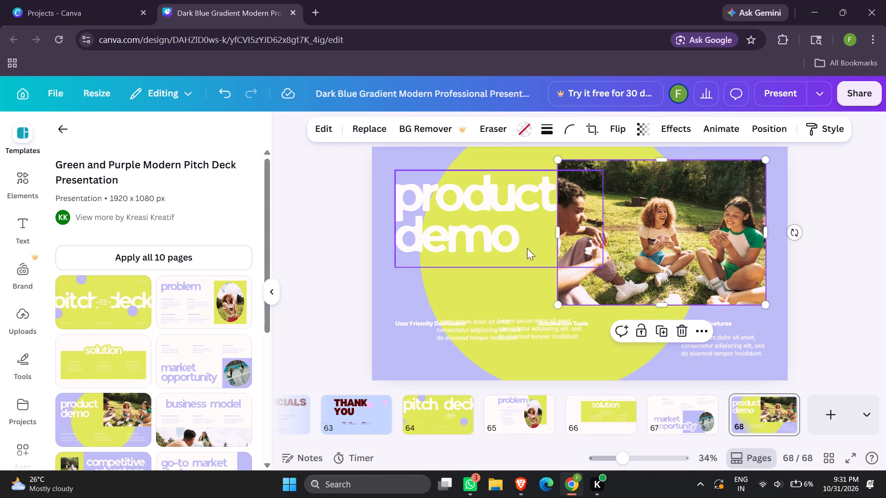
pyautogui.moveTo(527, 248); pyautogui.dragTo(587, 250)
pyautogui.moveTo(564, 196); pyautogui.dragTo(599, 206)
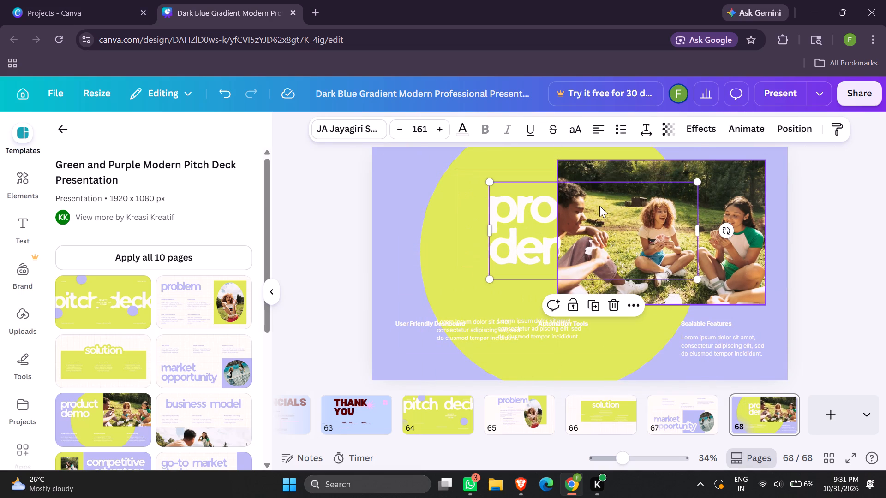
pyautogui.moveTo(696, 202); pyautogui.dragTo(654, 236)
# Shift the green circle right and up, the "User Friendly Dashboard" heading right and up, and the "Scalable Features" description left and up.
pyautogui.moveTo(589, 332); pyautogui.dragTo(617, 302)
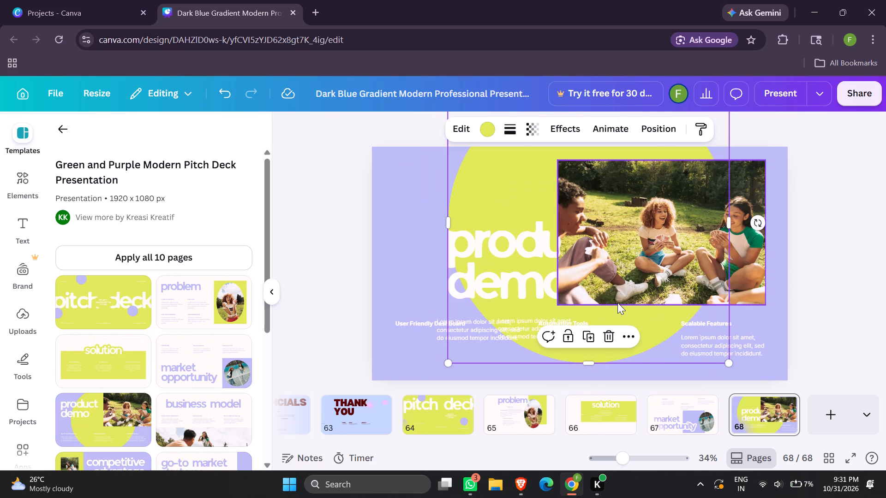
pyautogui.moveTo(455, 348); pyautogui.dragTo(468, 336)
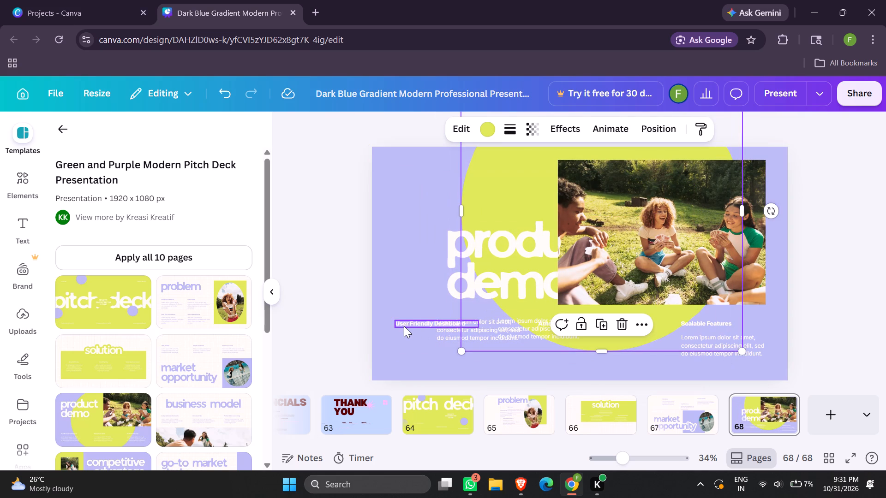
pyautogui.moveTo(404, 326); pyautogui.dragTo(427, 317)
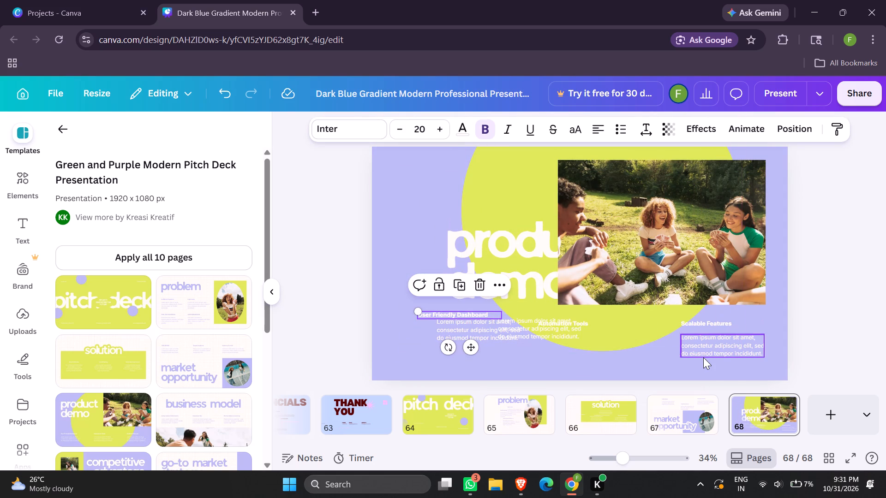
pyautogui.moveTo(703, 357); pyautogui.dragTo(682, 348)
# Move the photo left toward the page's centre, the "Automation Tools" description right and up, and the "User Friendly Dashboard" description slightly right.
pyautogui.moveTo(698, 219); pyautogui.dragTo(664, 217)
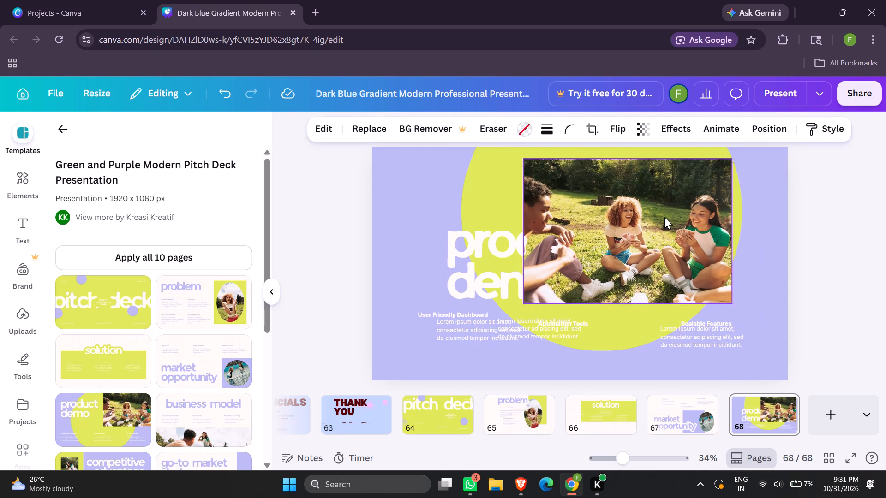
pyautogui.moveTo(501, 335); pyautogui.dragTo(529, 326)
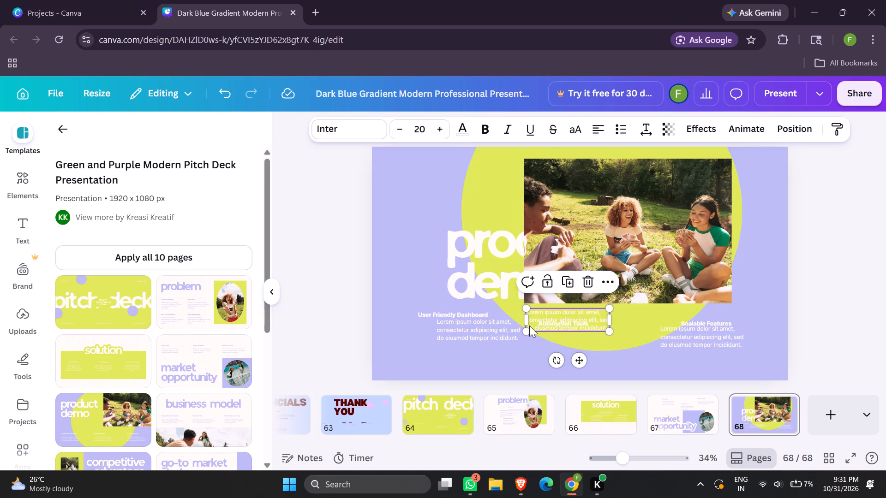
pyautogui.moveTo(446, 325); pyautogui.dragTo(463, 325)
pyautogui.moveTo(612, 221); pyautogui.dragTo(576, 219)
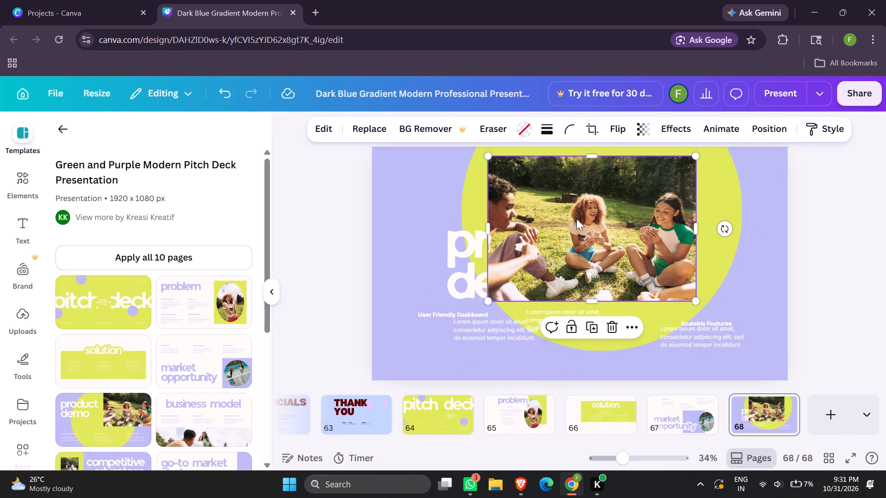
# Move the "product demo" title left and the "User Friendly Dashboard" description right and up to just below the photo.
pyautogui.moveTo(456, 231); pyautogui.dragTo(425, 231)
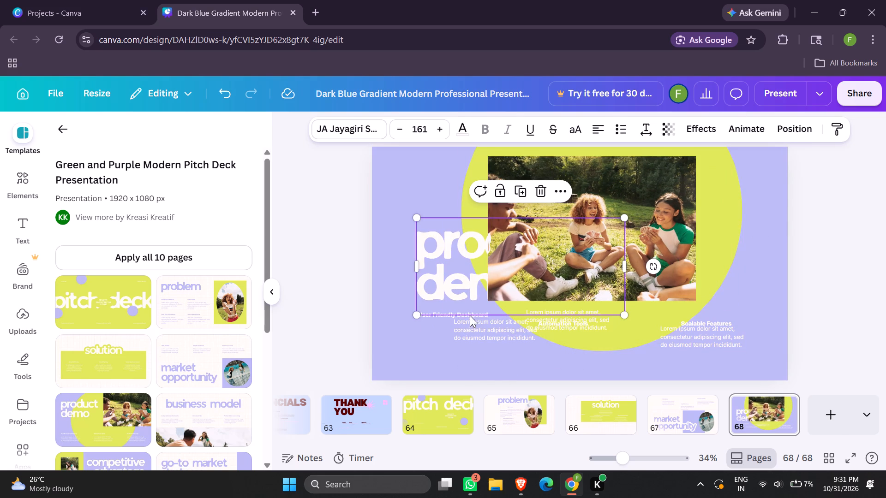
pyautogui.moveTo(475, 322); pyautogui.dragTo(516, 308)
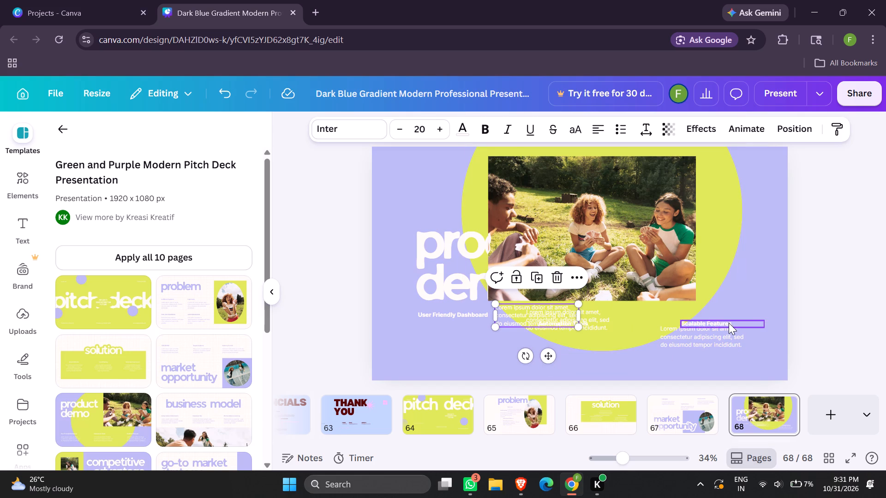
# Move the "Scalable Features" heading up and slightly left, and its description right and up beneath it.
pyautogui.moveTo(729, 323); pyautogui.dragTo(719, 308)
pyautogui.moveTo(713, 332); pyautogui.dragTo(729, 319)
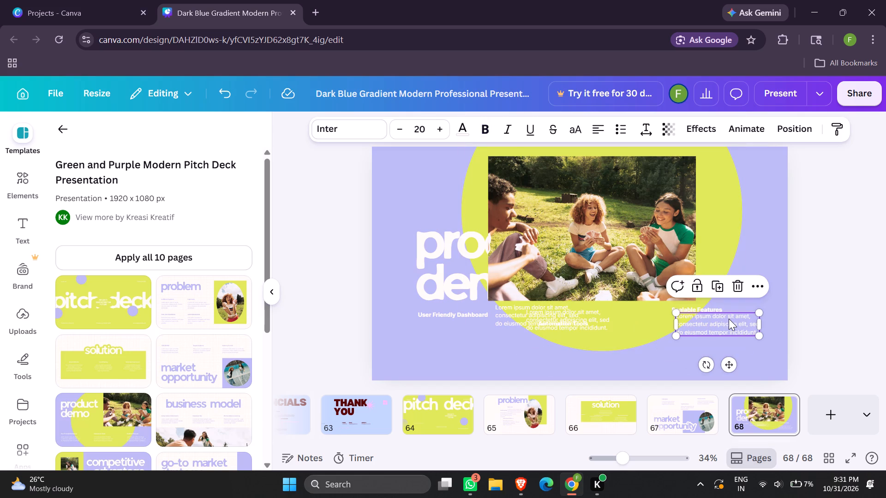
# Move the photo right and up, the "User Friendly Dashboard" description left and down, and the "Automation Tools" description right.
pyautogui.moveTo(630, 269); pyautogui.dragTo(662, 249)
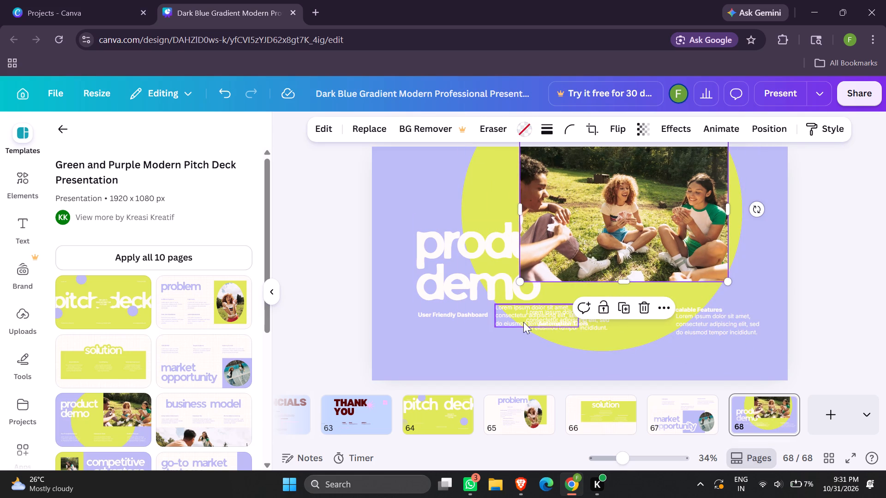
pyautogui.moveTo(523, 322); pyautogui.dragTo(497, 332)
pyautogui.moveTo(593, 319); pyautogui.dragTo(600, 319)
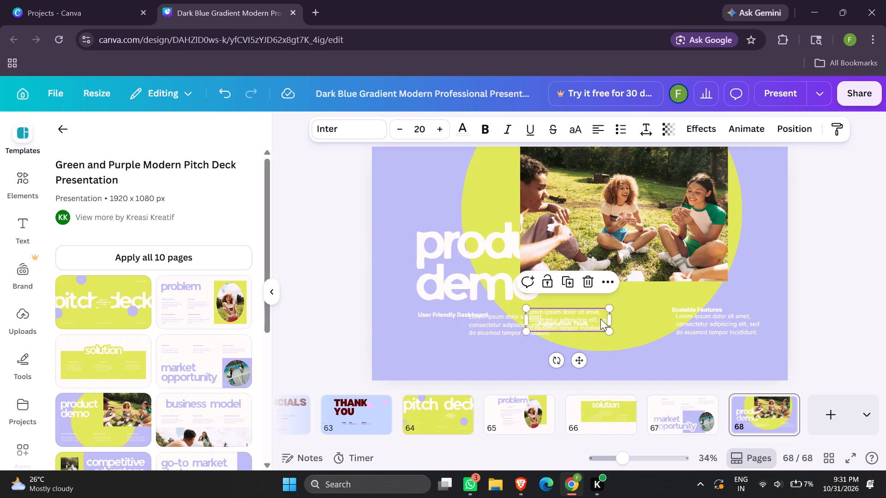
pyautogui.moveTo(600, 319); pyautogui.dragTo(617, 320)
# Separate the "product demo" title from the photo by moving the title left and the photo right.
pyautogui.moveTo(507, 262); pyautogui.dragTo(477, 260)
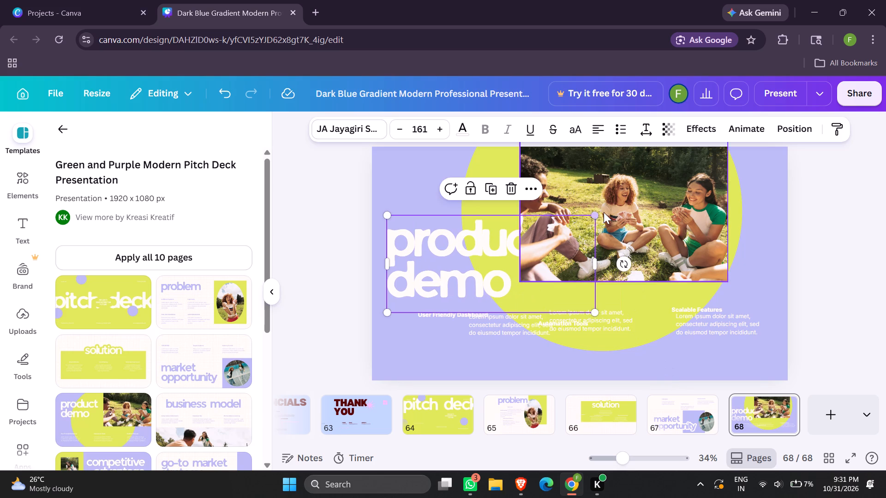
pyautogui.moveTo(604, 212); pyautogui.dragTo(656, 218)
pyautogui.click(743, 320)
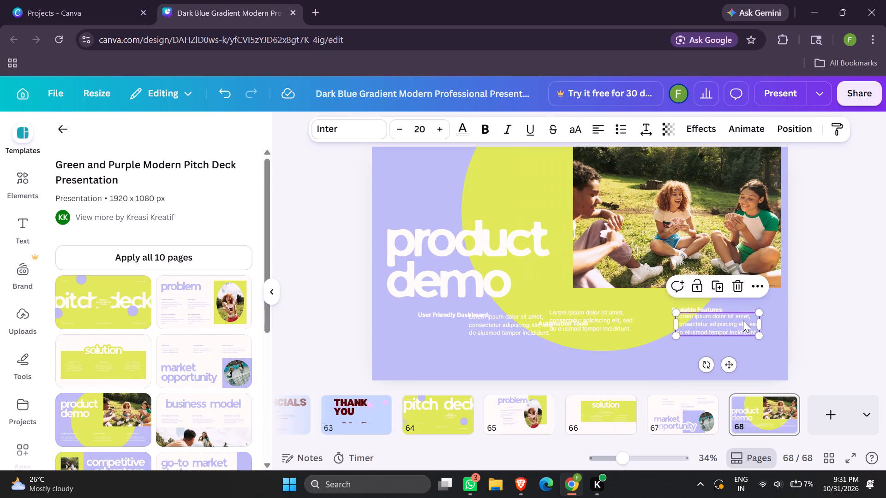
pyautogui.moveTo(582, 304); pyautogui.dragTo(587, 306)
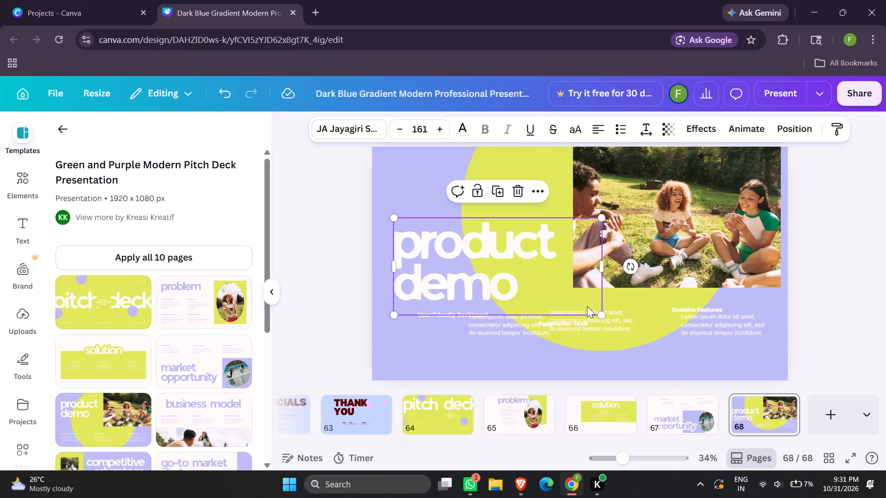
# Shift the green circle slightly left, and move the "User Friendly Dashboard" description left and down below its heading.
pyautogui.moveTo(634, 320); pyautogui.dragTo(623, 322)
pyautogui.moveTo(623, 322); pyautogui.dragTo(639, 321)
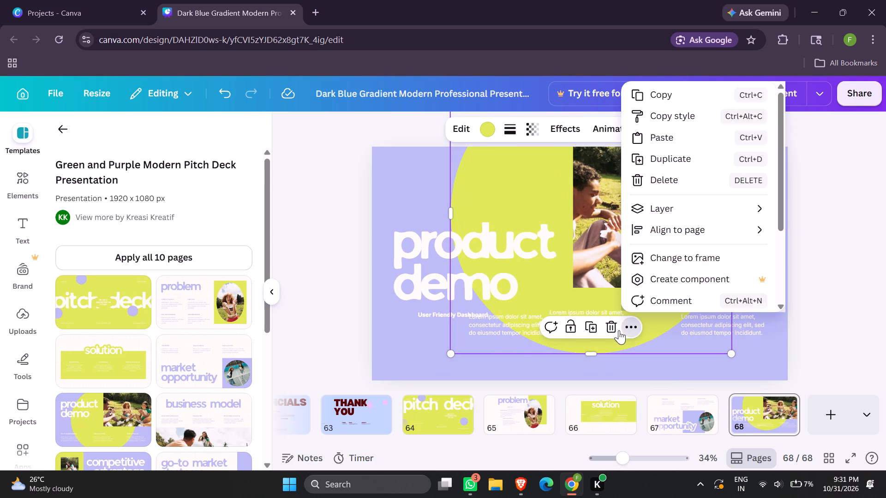
pyautogui.click(494, 324)
pyautogui.moveTo(494, 324); pyautogui.dragTo(436, 335)
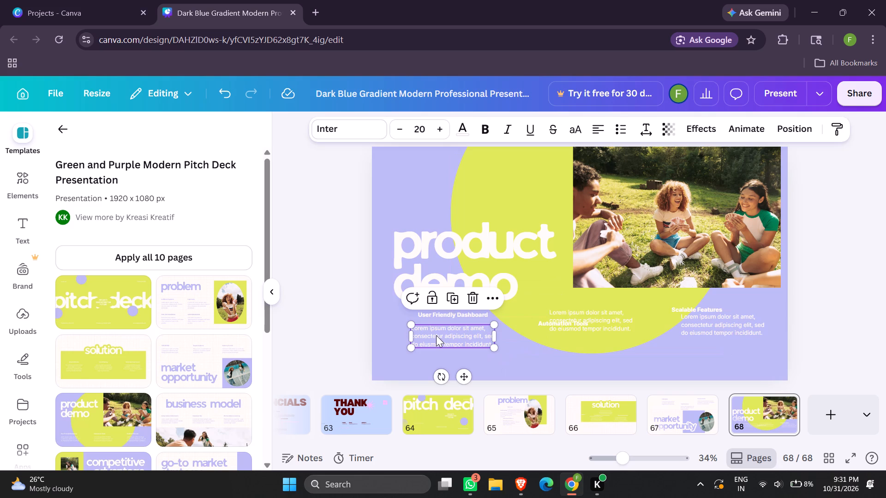
# Move the photo right past the page's right edge and the "product demo" title left past the page's left edge.
pyautogui.moveTo(434, 238); pyautogui.dragTo(417, 222)
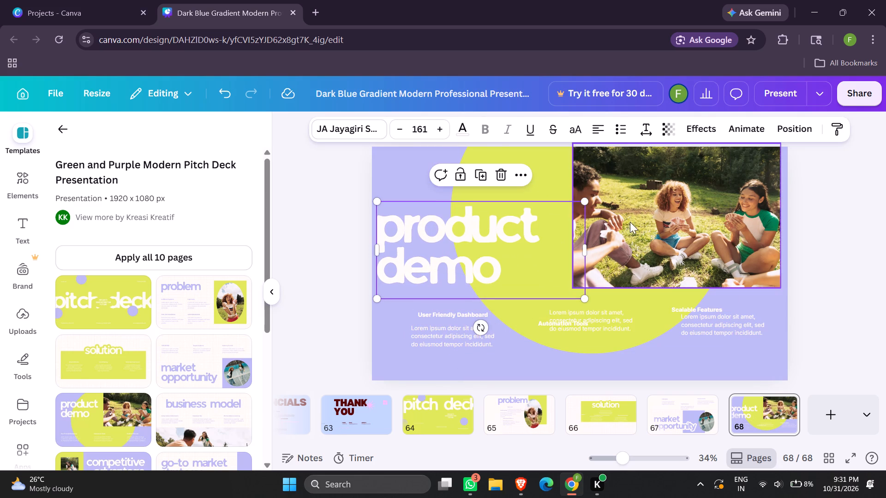
pyautogui.moveTo(664, 209); pyautogui.dragTo(695, 203)
pyautogui.moveTo(533, 225); pyautogui.dragTo(509, 234)
# Reposition the green circle further right and slightly up, so it sits largely behind the photo.
pyautogui.moveTo(559, 167); pyautogui.dragTo(536, 168)
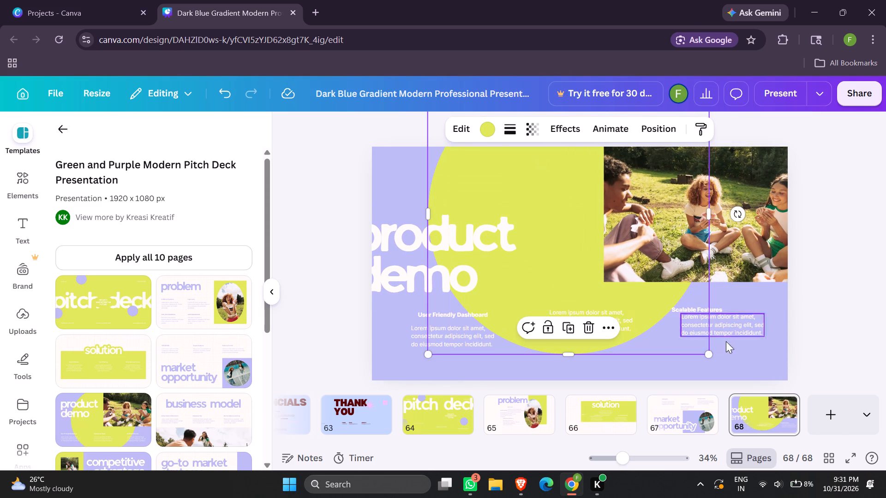
pyautogui.moveTo(741, 358); pyautogui.dragTo(719, 360)
pyautogui.moveTo(719, 360); pyautogui.dragTo(683, 366)
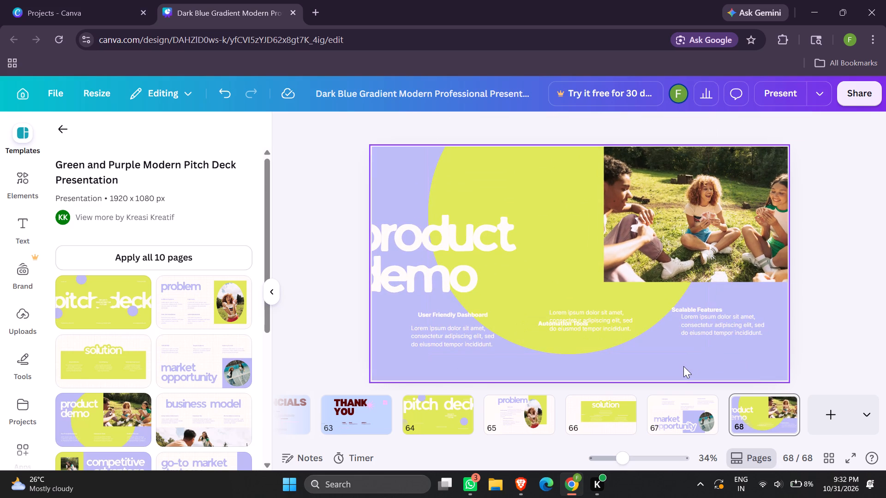
pyautogui.moveTo(589, 254); pyautogui.dragTo(635, 257)
pyautogui.moveTo(589, 291); pyautogui.dragTo(601, 282)
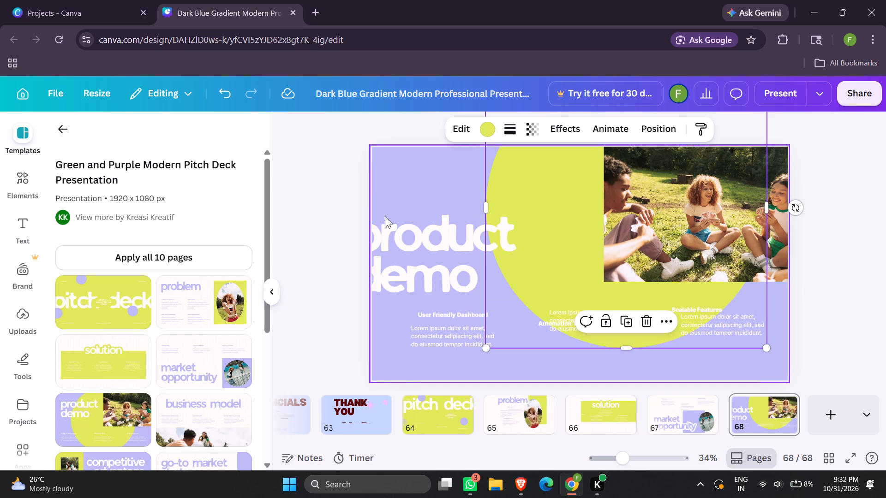
# Move the "product demo" title up and slightly right, and the "User Friendly Dashboard" description left and slightly up.
pyautogui.moveTo(428, 235); pyautogui.dragTo(435, 212)
pyautogui.moveTo(432, 342); pyautogui.dragTo(415, 337)
pyautogui.doubleClick(598, 334)
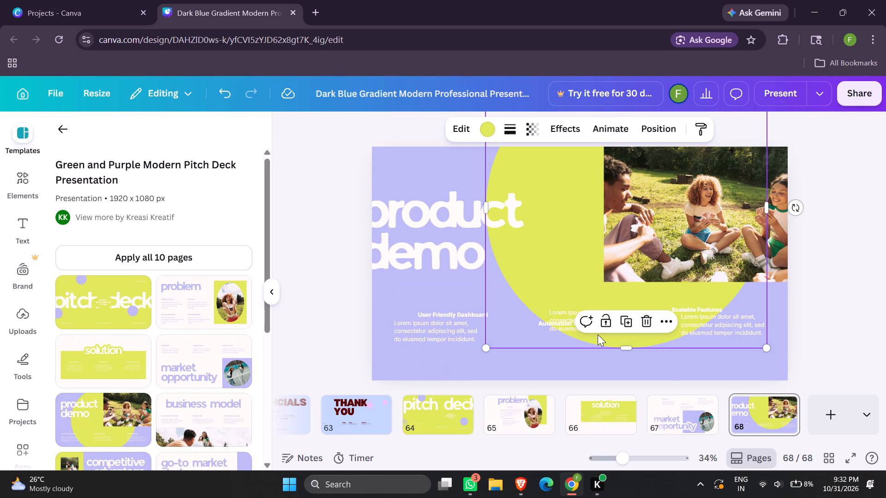
pyautogui.moveTo(616, 309); pyautogui.dragTo(610, 309)
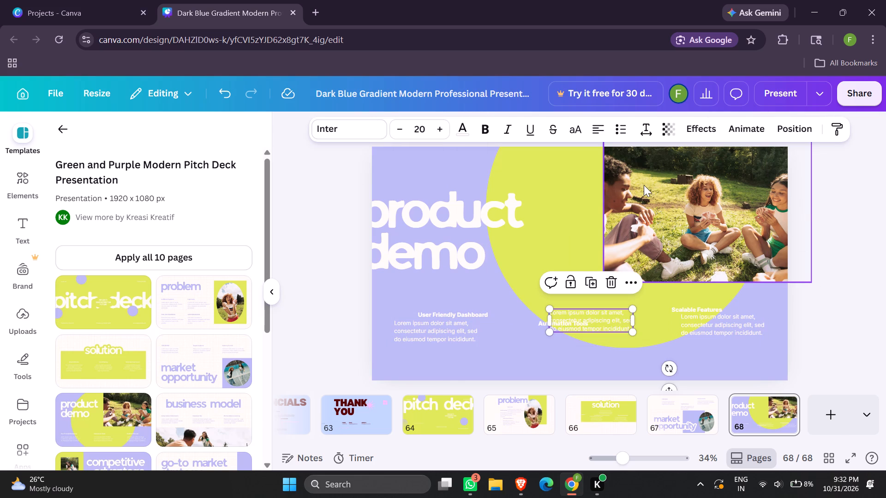
# Move the photo left over the green circle, and the "Scalable Features" description left and down.
pyautogui.moveTo(695, 251); pyautogui.dragTo(658, 249)
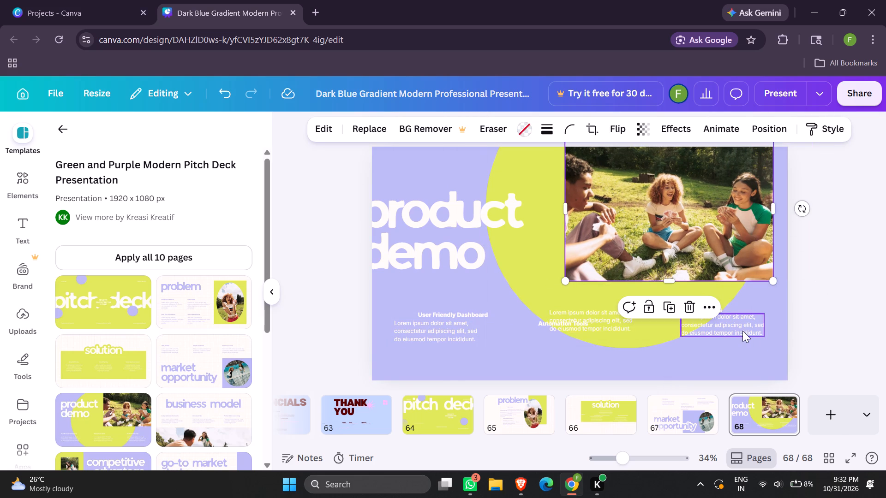
pyautogui.moveTo(742, 331); pyautogui.dragTo(730, 342)
pyautogui.moveTo(683, 259); pyautogui.dragTo(628, 257)
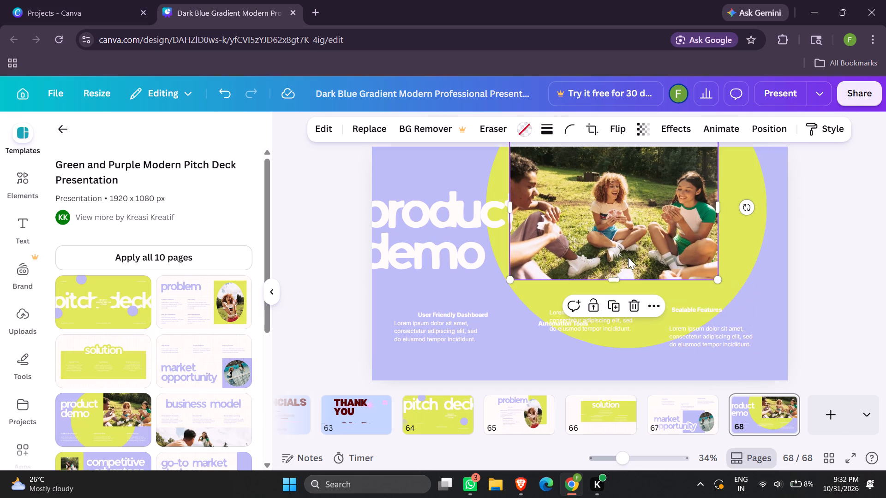
# Move the "product demo" title right and slightly up, and the "User Friendly Dashboard" description right beneath its heading.
pyautogui.moveTo(441, 219); pyautogui.dragTo(458, 211)
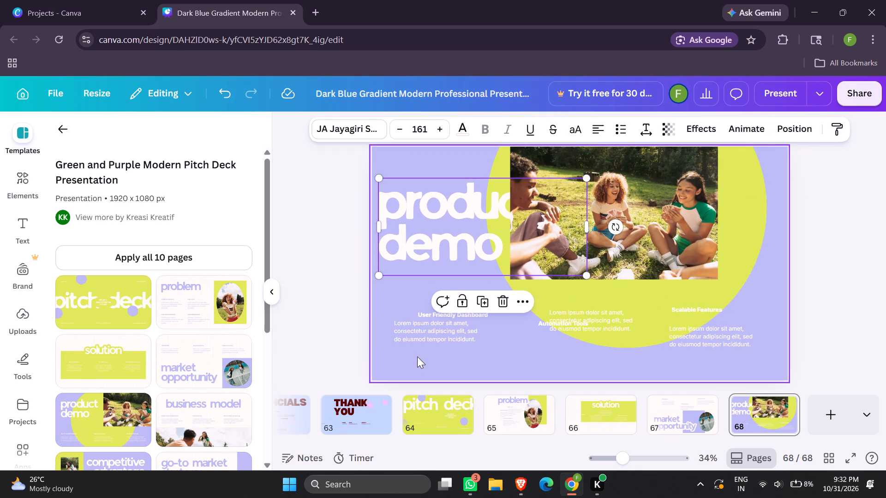
pyautogui.moveTo(442, 336); pyautogui.dragTo(465, 336)
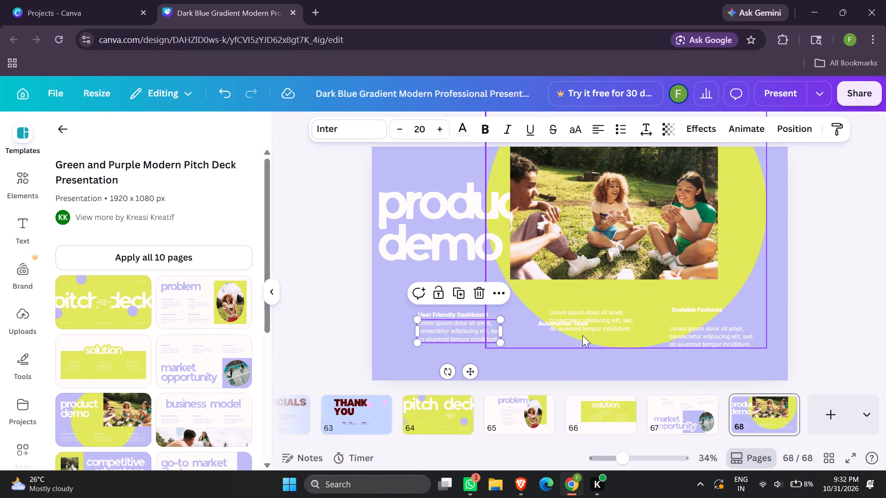
# Move the middle description left and slightly up, and the "Scalable Features" description left and slightly up.
pyautogui.moveTo(593, 316); pyautogui.dragTo(556, 309)
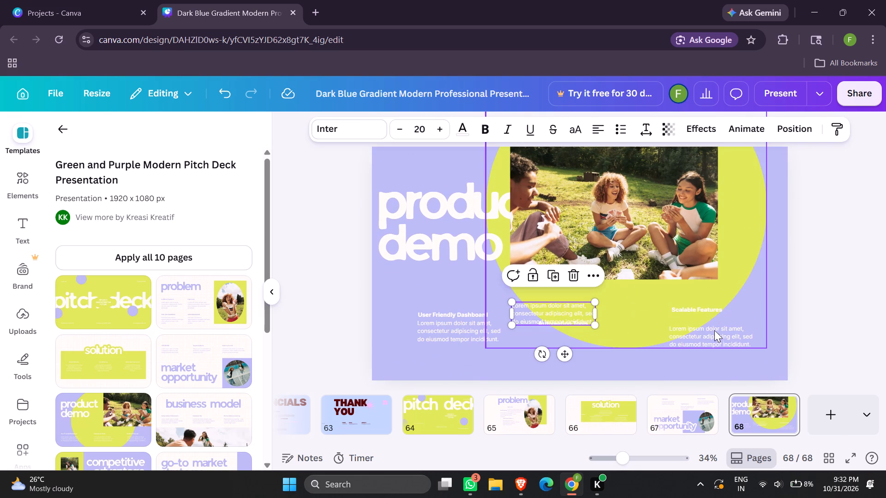
pyautogui.moveTo(714, 334); pyautogui.dragTo(700, 329)
# Shift the green circle left and down, and move the photo left over the "product demo" title.
pyautogui.moveTo(625, 332); pyautogui.dragTo(617, 344)
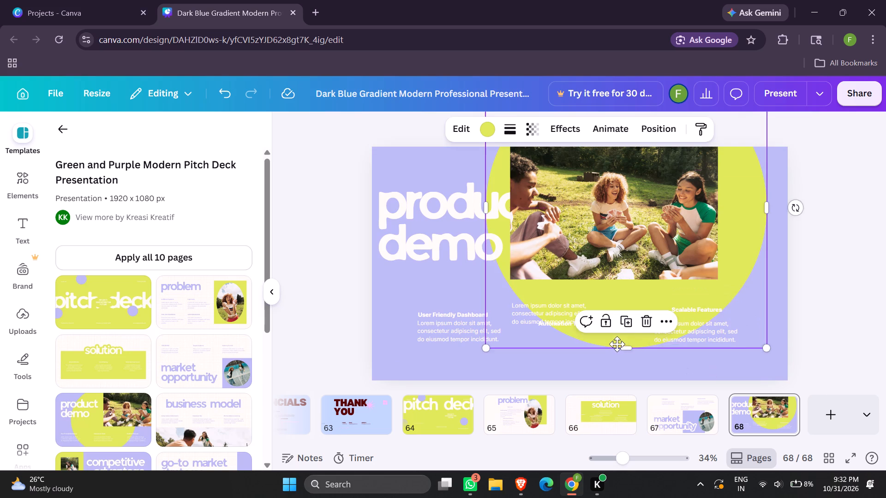
pyautogui.moveTo(617, 344); pyautogui.dragTo(612, 346)
pyautogui.moveTo(569, 215); pyautogui.dragTo(544, 216)
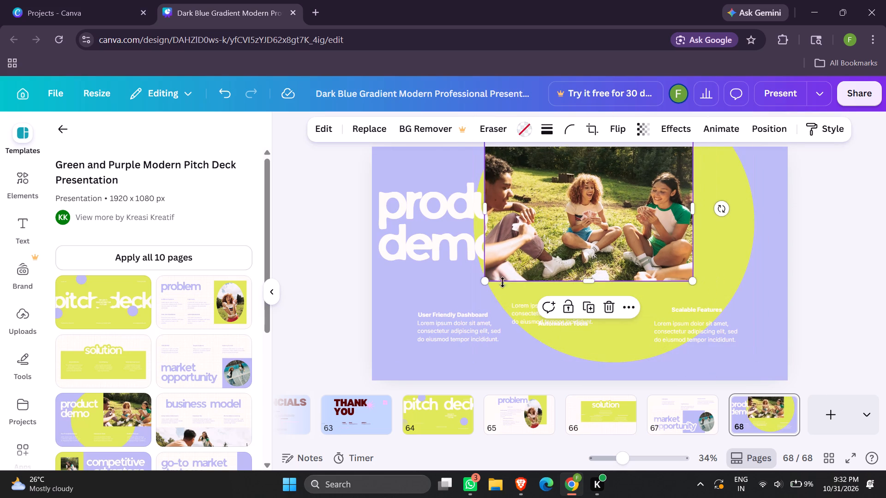
# Move the "User Friendly Dashboard" heading right and slightly up, and the "product demo" title right.
pyautogui.moveTo(443, 318); pyautogui.dragTo(473, 312)
pyautogui.moveTo(428, 368); pyautogui.dragTo(433, 368)
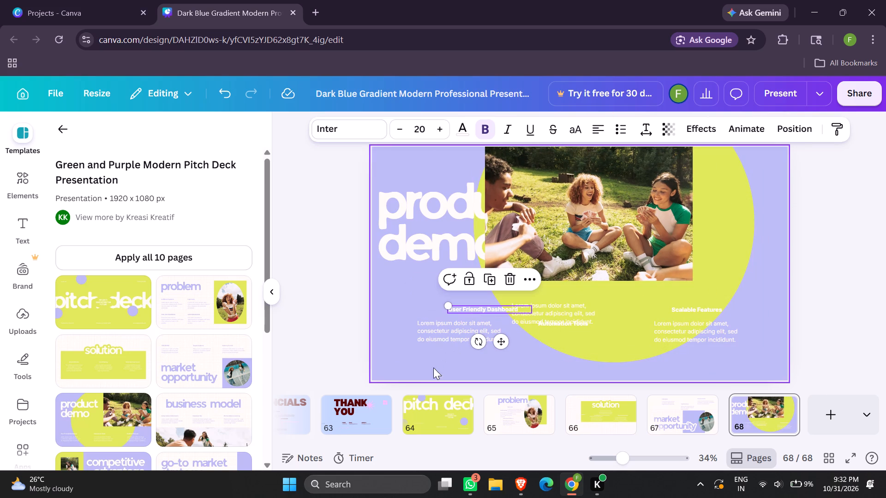
pyautogui.moveTo(433, 368); pyautogui.dragTo(441, 364)
pyautogui.doubleClick(408, 363)
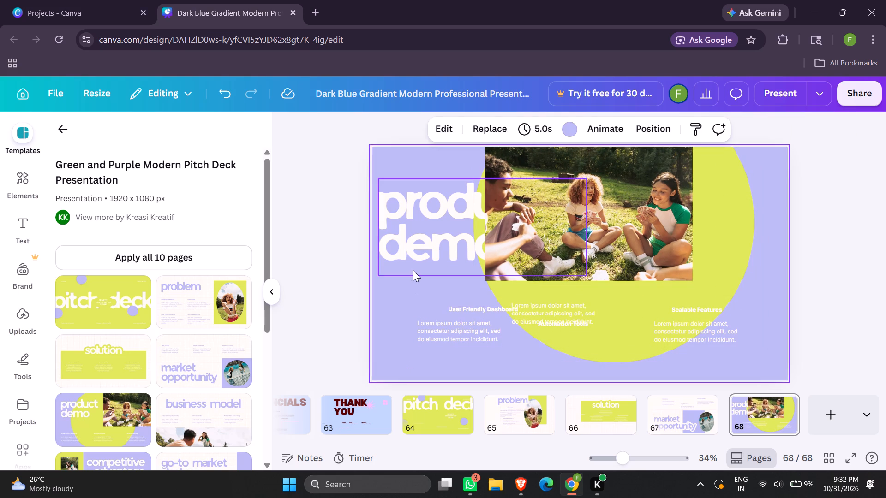
pyautogui.moveTo(413, 270); pyautogui.dragTo(437, 268)
# Move the green circle left to near the page's centre, and nudge the photo slightly right and up.
pyautogui.moveTo(627, 344); pyautogui.dragTo(598, 346)
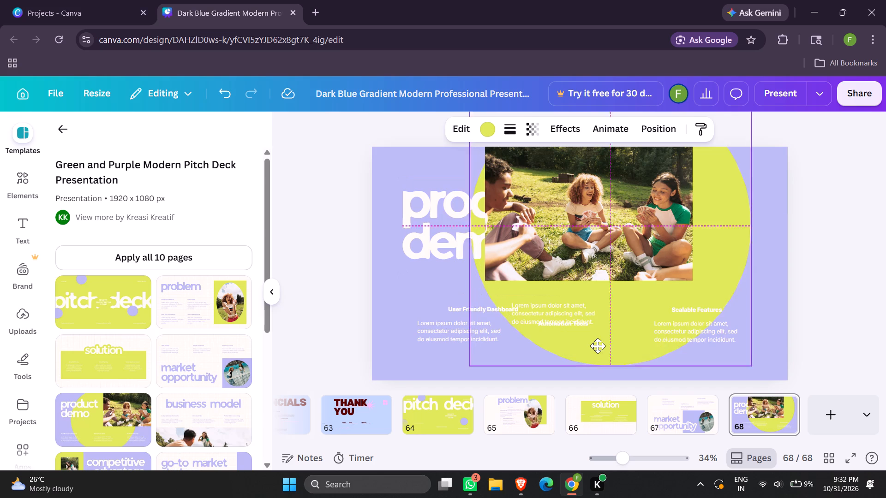
pyautogui.moveTo(598, 346); pyautogui.dragTo(596, 346)
pyautogui.moveTo(584, 236); pyautogui.dragTo(588, 231)
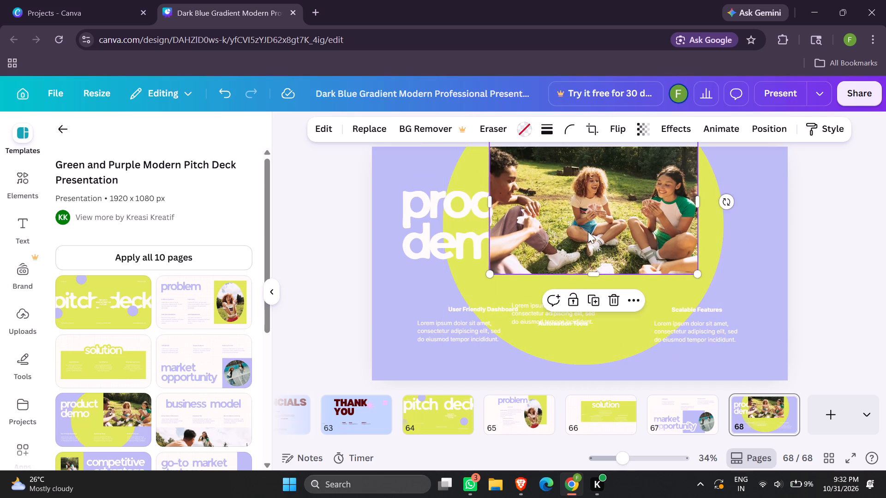
# Move the "product demo" title left to the page's left edge and slightly down.
pyautogui.moveTo(448, 217); pyautogui.dragTo(415, 225)
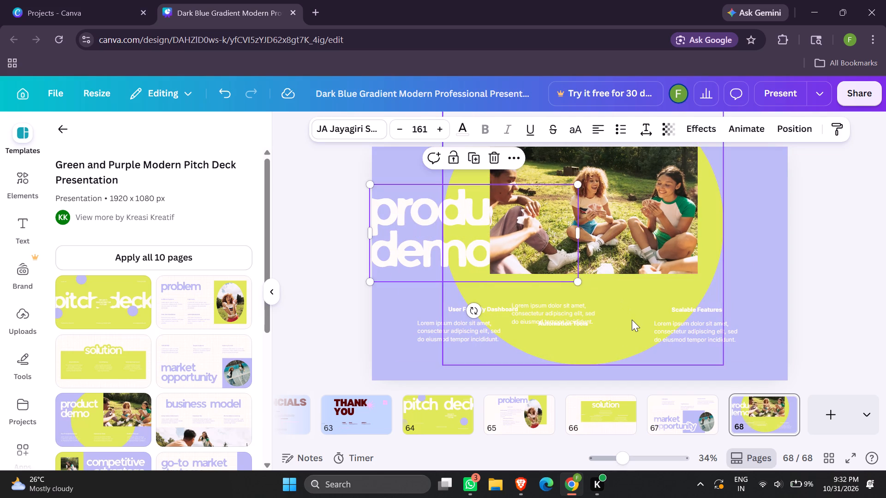
# Add a new page 69 after page 68 and apply the "business model" template page to it.
pyautogui.click(818, 420)
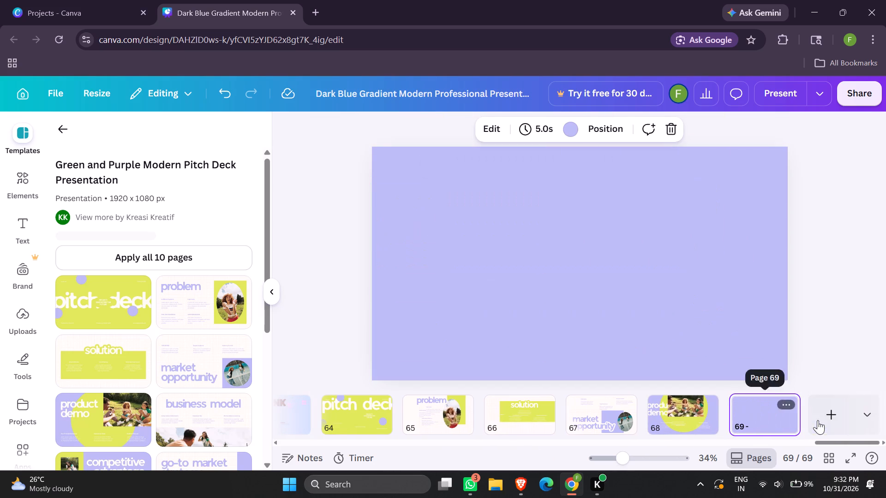
pyautogui.click(236, 415)
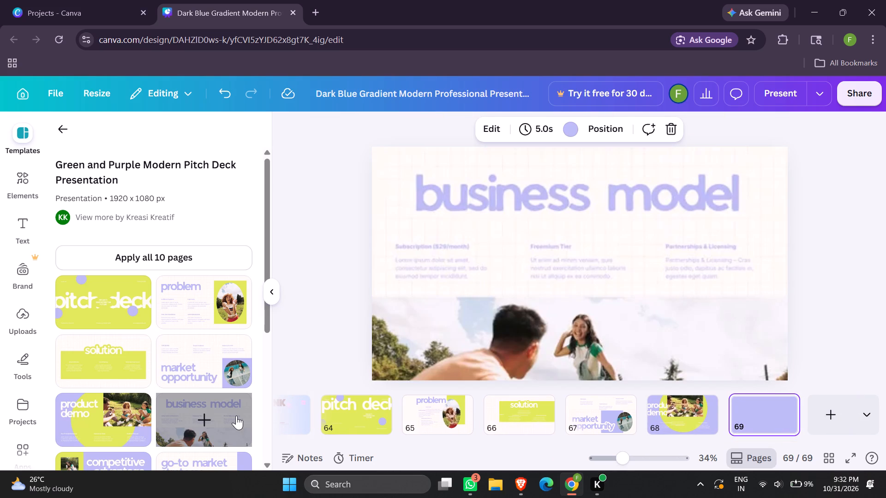
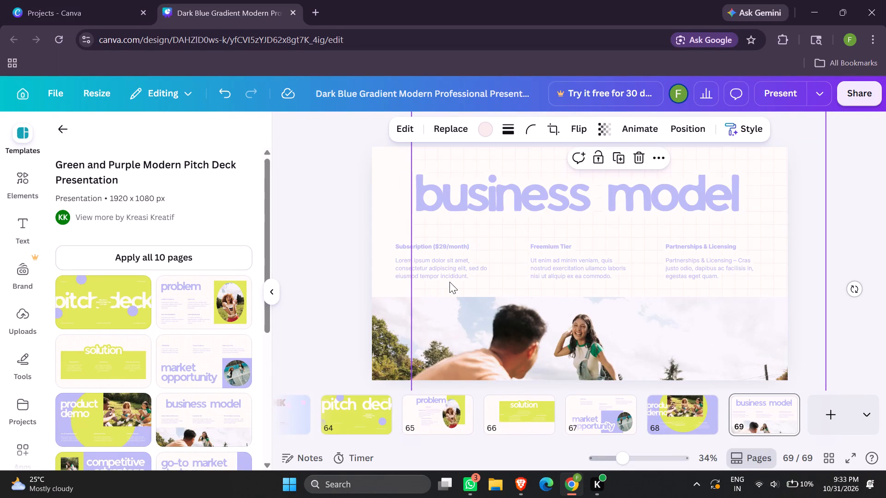
# Shift the background grid, the column paragraphs and the first two column headings right, lowering the Freemium and Partnerships paragraphs slightly.
pyautogui.moveTo(432, 266); pyautogui.dragTo(456, 279)
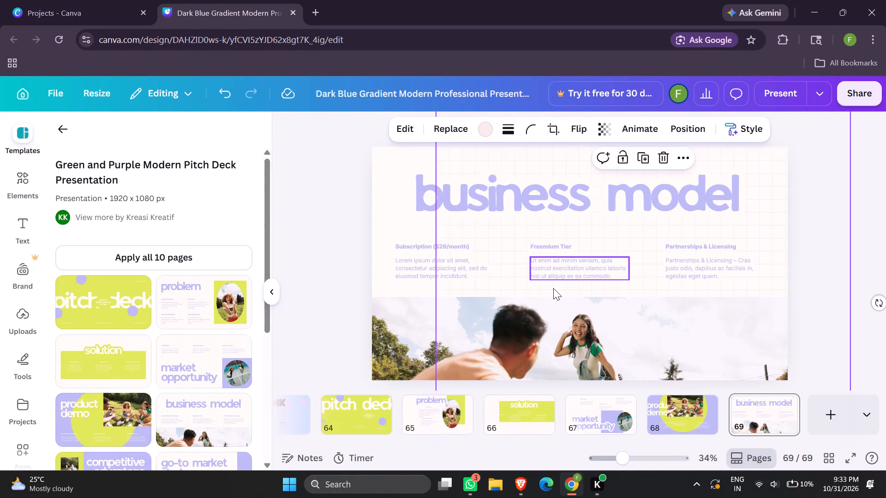
pyautogui.moveTo(559, 276); pyautogui.dragTo(581, 281)
pyautogui.moveTo(670, 267); pyautogui.dragTo(685, 273)
pyautogui.moveTo(568, 244); pyautogui.dragTo(586, 243)
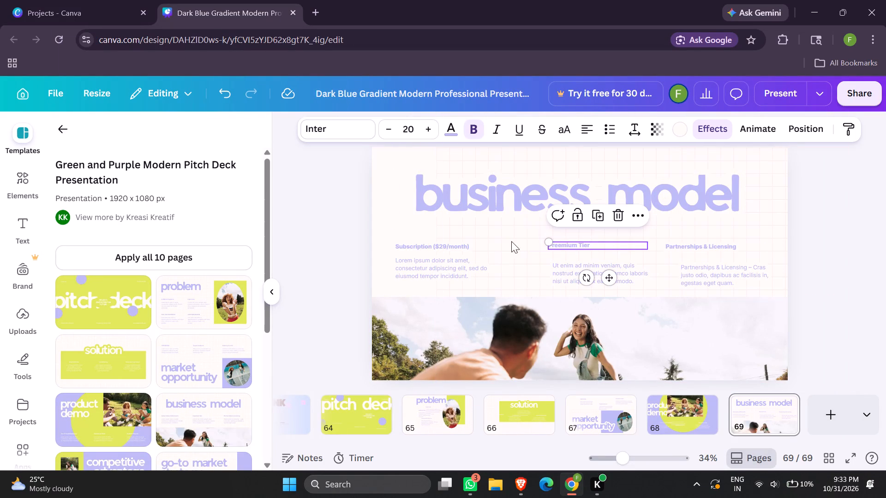
pyautogui.moveTo(417, 244); pyautogui.dragTo(431, 239)
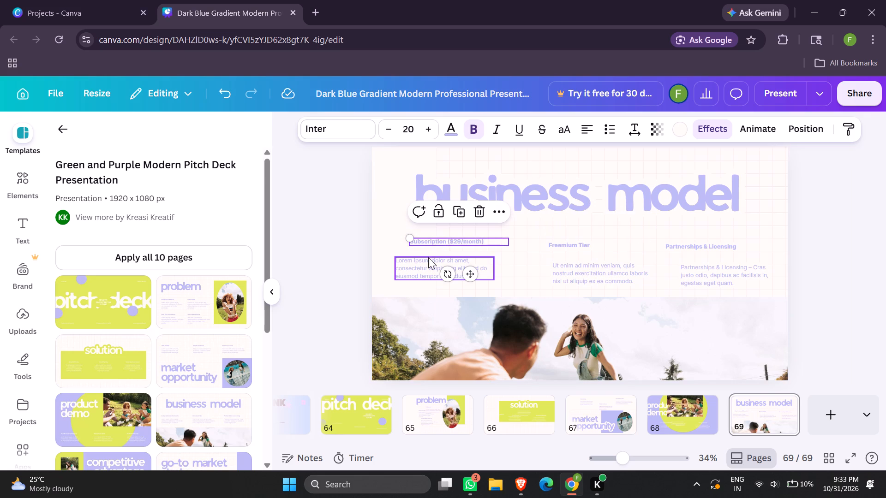
pyautogui.moveTo(418, 269); pyautogui.dragTo(425, 271)
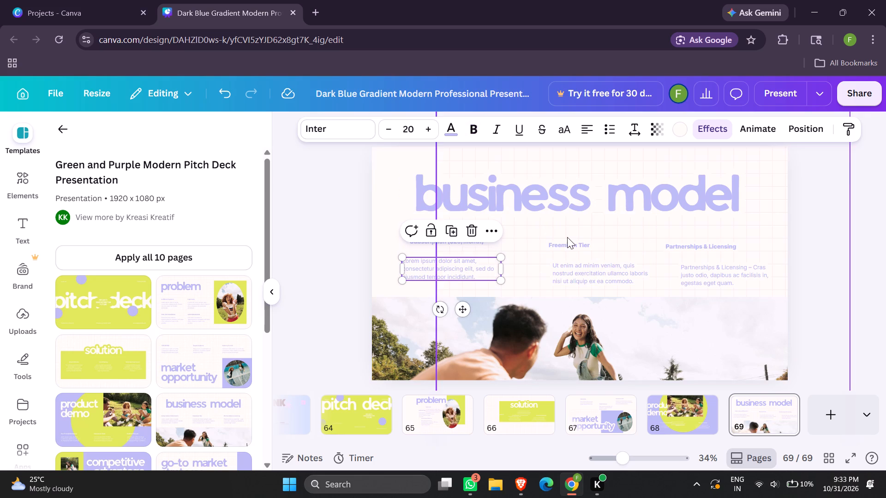
# Move the "Freemium Tier" and "Partnerships & Licensing" headings right and up, and the Partnerships paragraph right and down past the page's edge.
pyautogui.moveTo(567, 241); pyautogui.dragTo(580, 232)
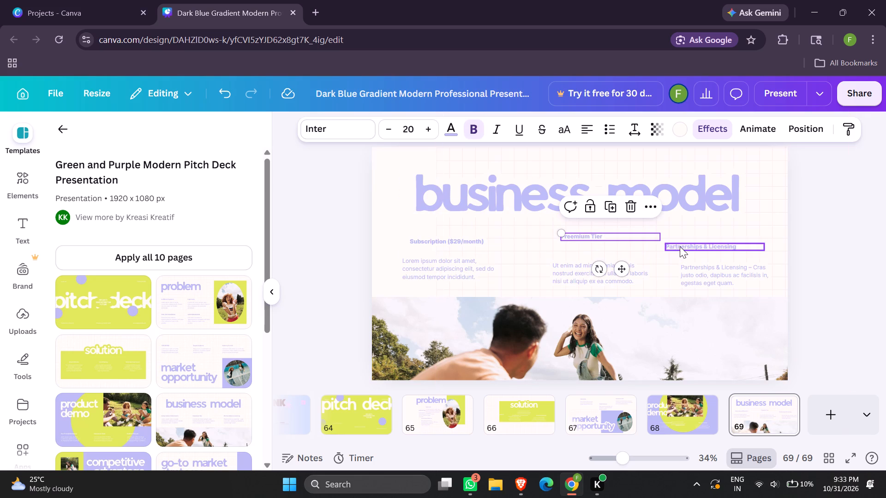
pyautogui.moveTo(680, 246); pyautogui.dragTo(695, 237)
pyautogui.moveTo(694, 278); pyautogui.dragTo(716, 289)
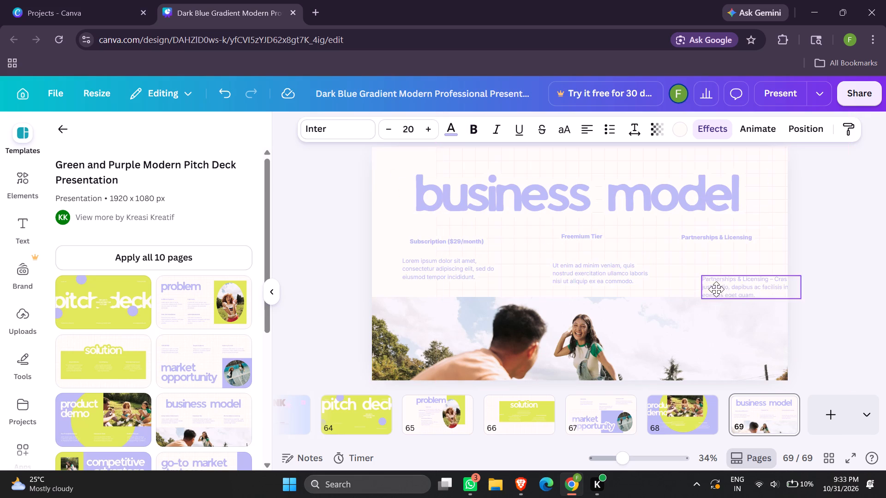
# Move the photo slightly up and the "business model" title left and up.
pyautogui.moveTo(631, 328); pyautogui.dragTo(634, 316)
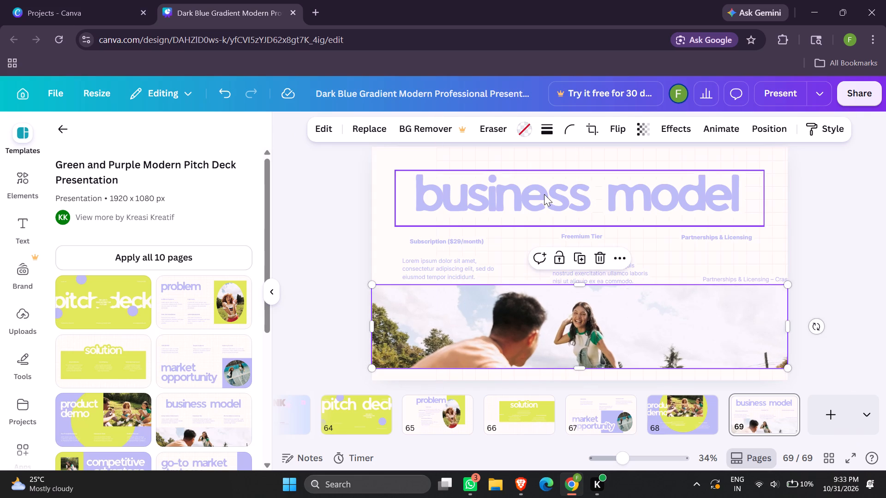
pyautogui.moveTo(544, 194); pyautogui.dragTo(531, 184)
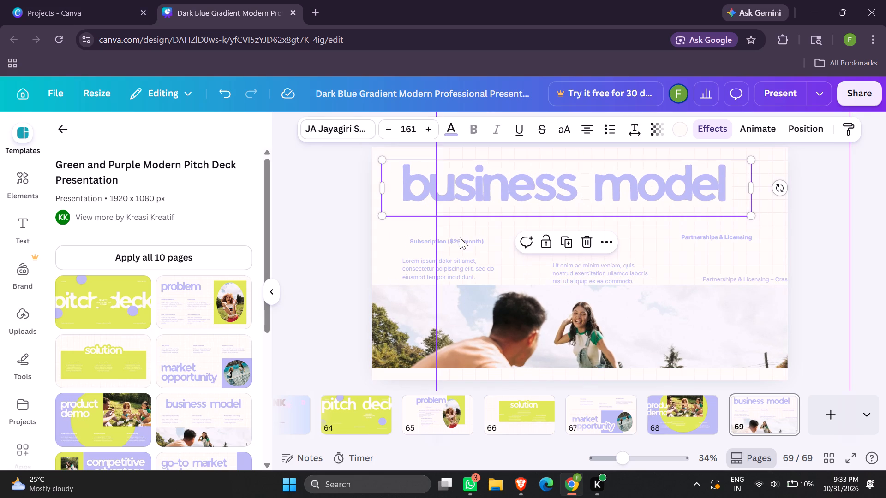
# Move the Subscription and Partnerships headings right and up, nudging the grid and Freemium paragraph right and the Partnerships paragraph slightly left and up.
pyautogui.moveTo(460, 243); pyautogui.dragTo(479, 235)
pyautogui.click(416, 262)
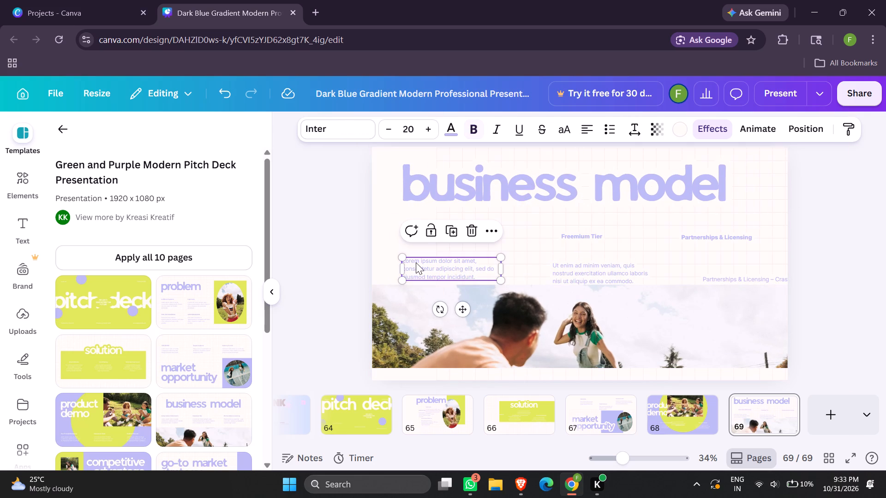
pyautogui.moveTo(581, 259); pyautogui.dragTo(589, 263)
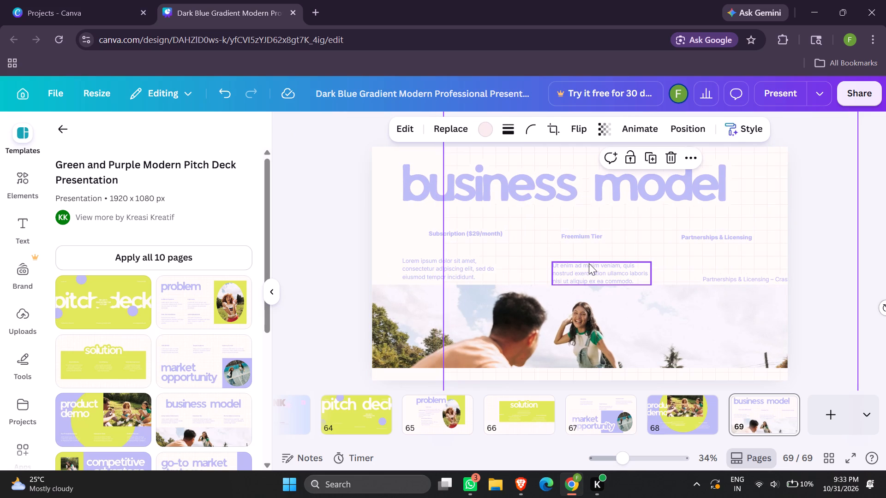
pyautogui.moveTo(591, 266); pyautogui.dragTo(600, 266)
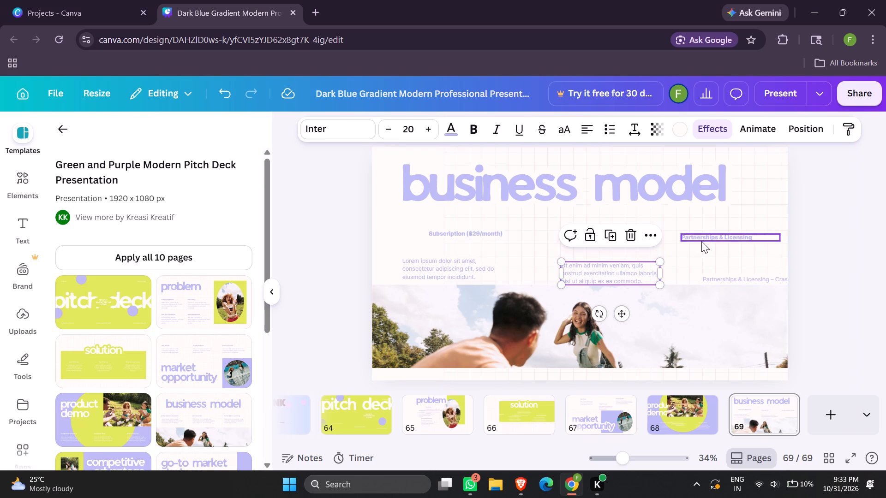
pyautogui.moveTo(703, 241); pyautogui.dragTo(722, 232)
pyautogui.moveTo(718, 275); pyautogui.dragTo(706, 261)
pyautogui.moveTo(721, 283); pyautogui.dragTo(716, 279)
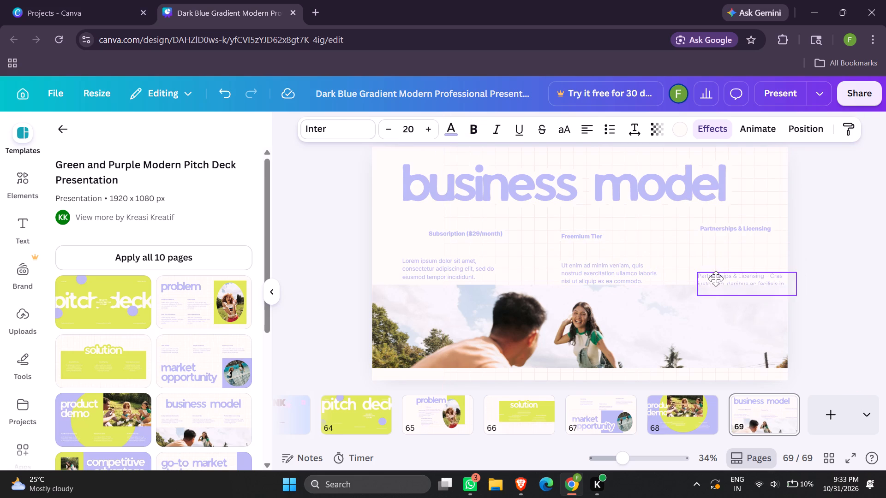
pyautogui.moveTo(716, 279); pyautogui.dragTo(716, 278)
# Move the photo and the "business model" title slightly right, and the Subscription paragraph left and up.
pyautogui.moveTo(659, 312); pyautogui.dragTo(670, 313)
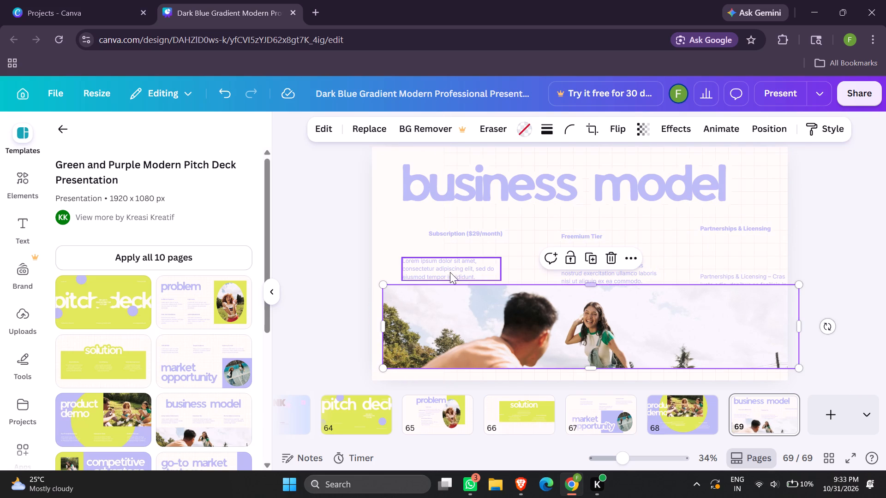
pyautogui.moveTo(449, 270); pyautogui.dragTo(439, 261)
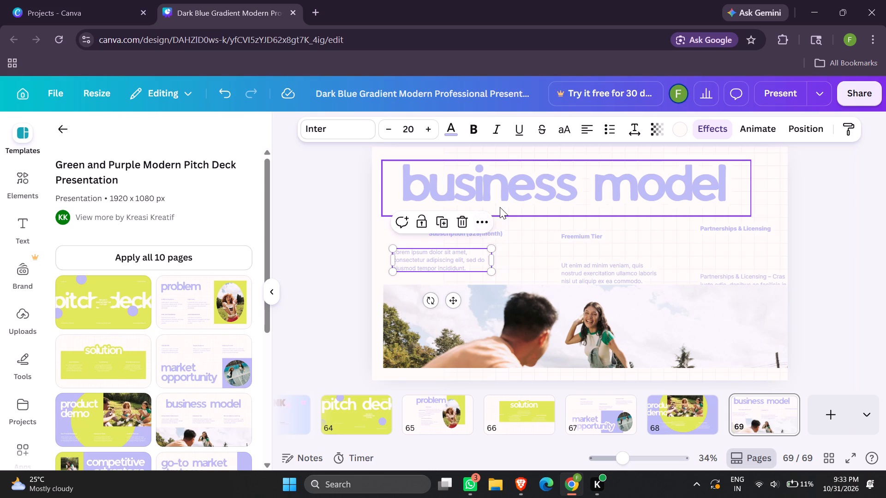
pyautogui.moveTo(500, 207); pyautogui.dragTo(515, 205)
# Move the Subscription and "Freemium Tier" headings left and up, and the "Partnerships & Licensing" heading slightly right and down.
pyautogui.moveTo(468, 233); pyautogui.dragTo(448, 225)
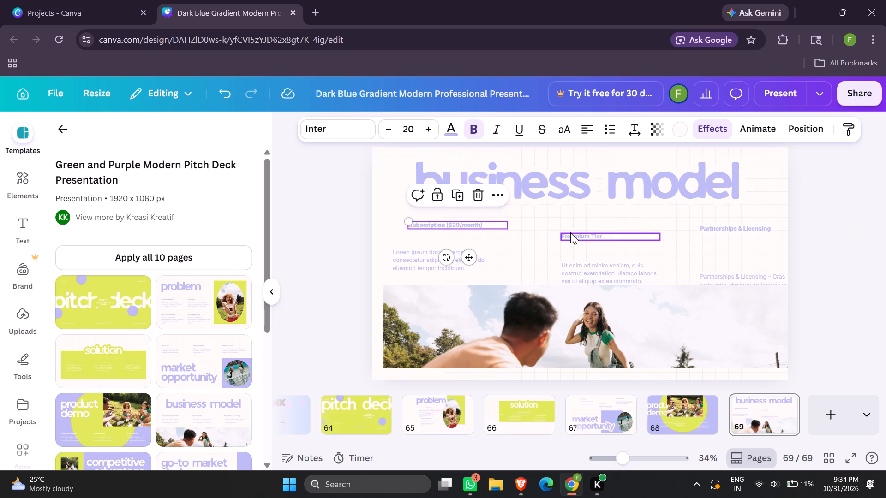
pyautogui.moveTo(570, 232); pyautogui.dragTo(563, 223)
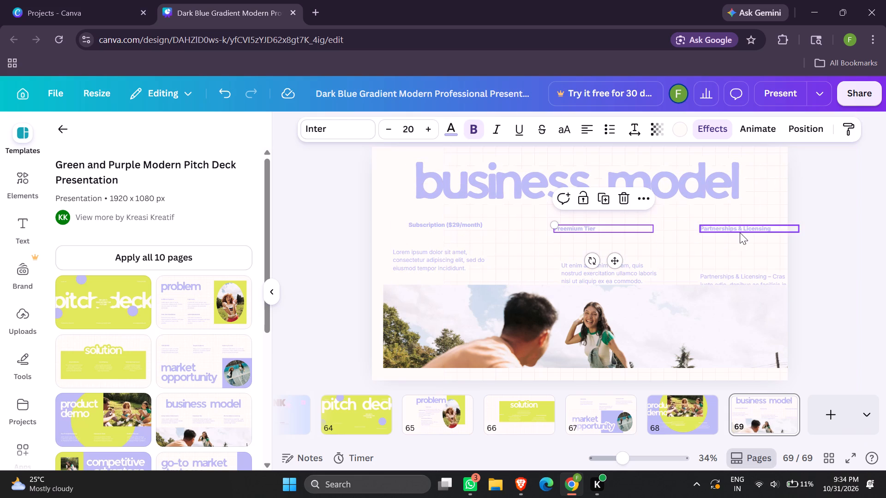
pyautogui.moveTo(743, 232); pyautogui.dragTo(752, 234)
# Move the Subscription paragraph right to line up under its heading, and the Freemium paragraph left and up beside it.
pyautogui.moveTo(591, 270); pyautogui.dragTo(580, 266)
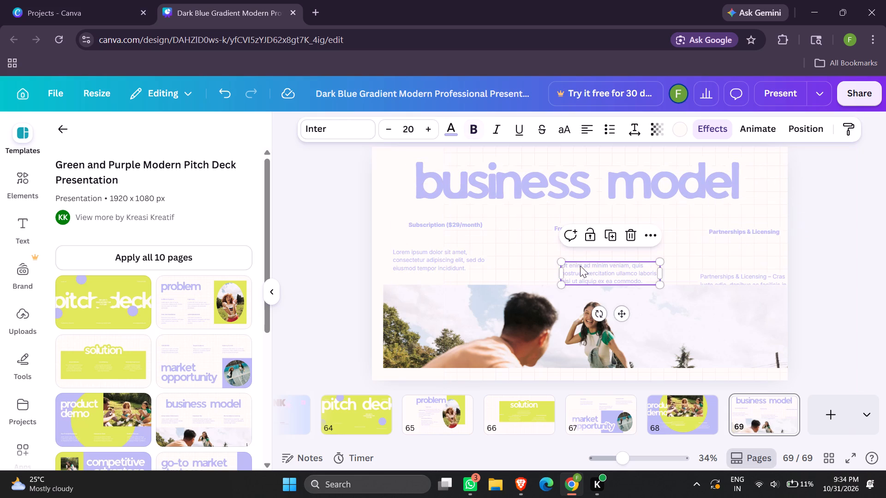
pyautogui.moveTo(580, 266); pyautogui.dragTo(578, 263)
pyautogui.click(417, 245)
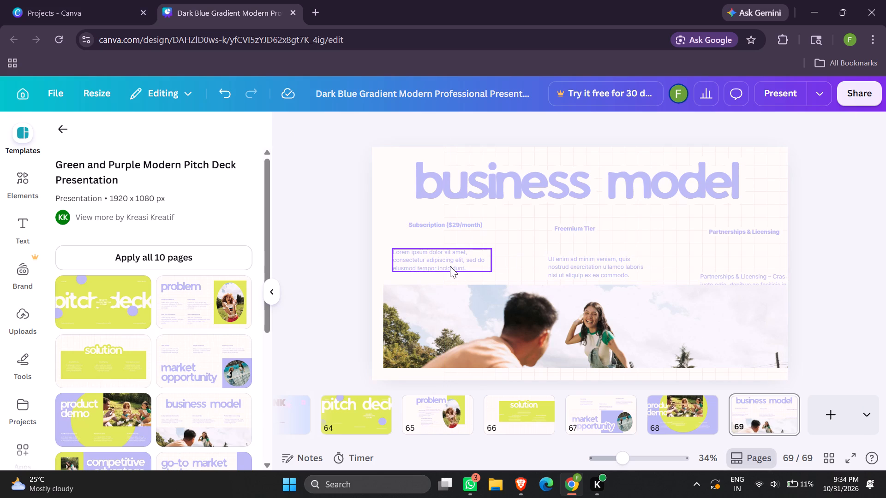
pyautogui.moveTo(450, 266); pyautogui.dragTo(462, 266)
pyautogui.moveTo(587, 272); pyautogui.dragTo(557, 257)
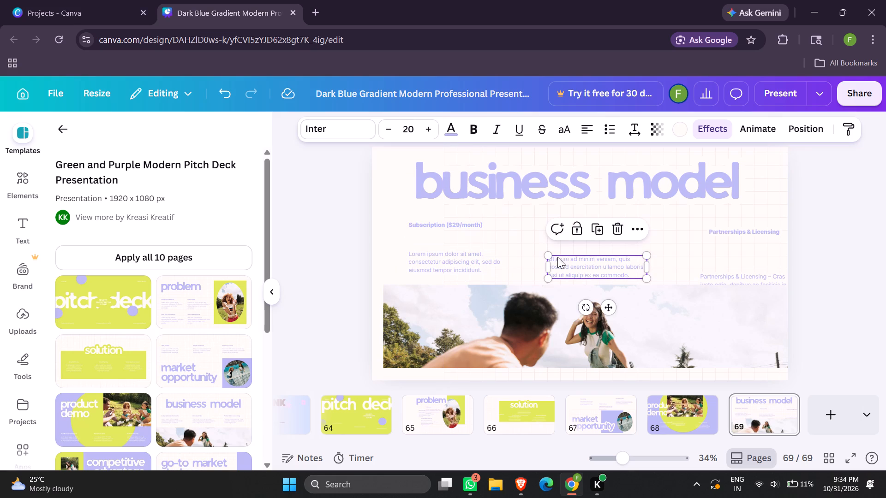
pyautogui.moveTo(557, 257); pyautogui.dragTo(533, 249)
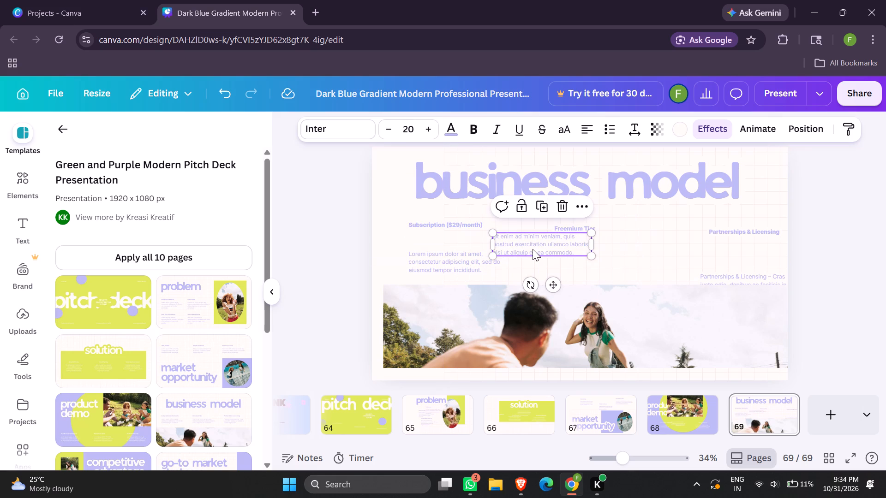
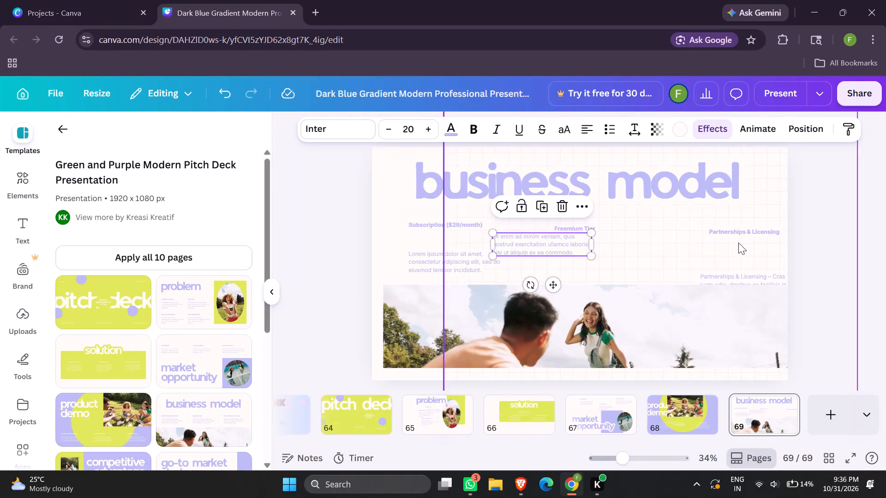
# Move the "Partnerships & Licensing" heading left and slightly up, and the Subscription paragraph right and slightly up.
pyautogui.moveTo(754, 235); pyautogui.dragTo(721, 231)
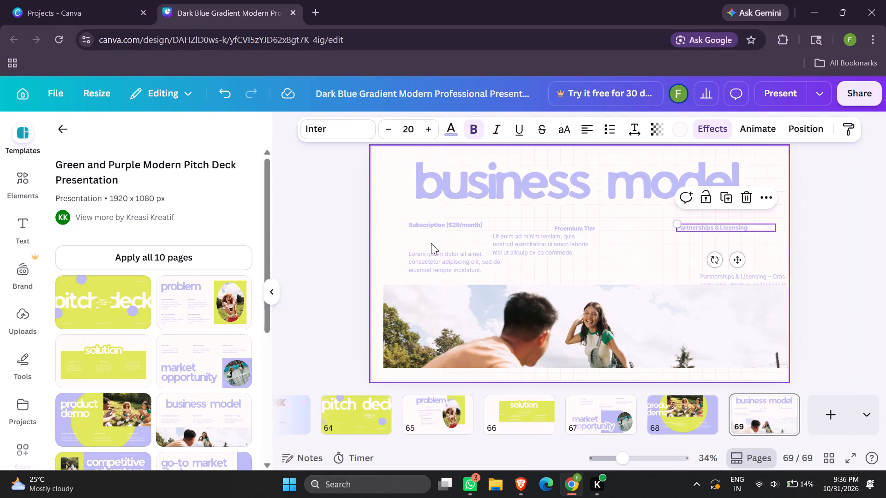
pyautogui.moveTo(438, 257); pyautogui.dragTo(484, 251)
# Move the photo up and slightly left, and the "business model" title left and down.
pyautogui.moveTo(589, 320); pyautogui.dragTo(585, 298)
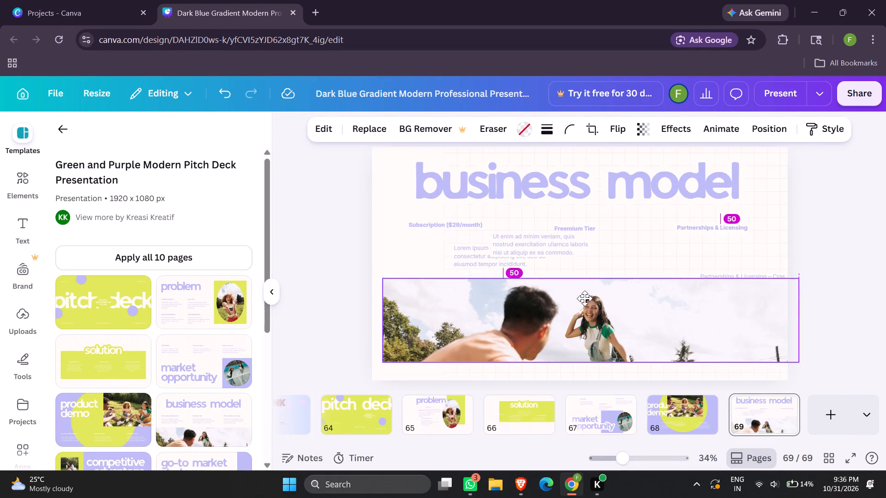
pyautogui.moveTo(585, 298); pyautogui.dragTo(585, 297)
pyautogui.moveTo(540, 172); pyautogui.dragTo(513, 187)
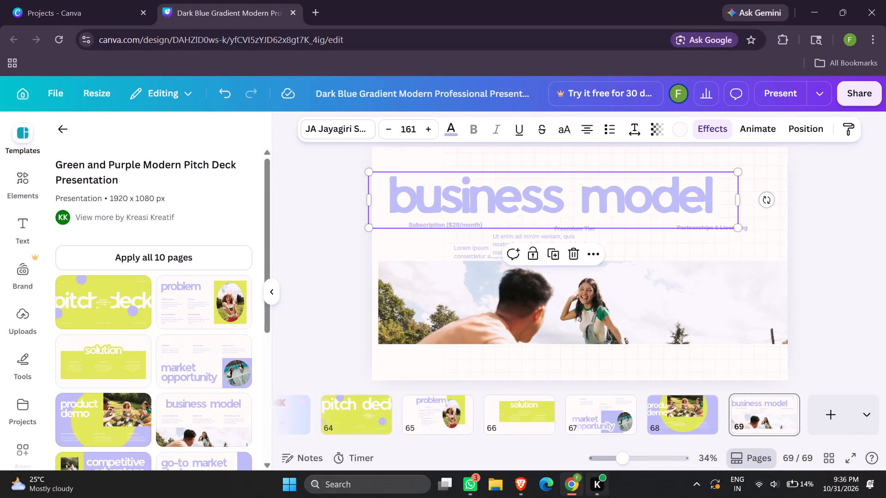
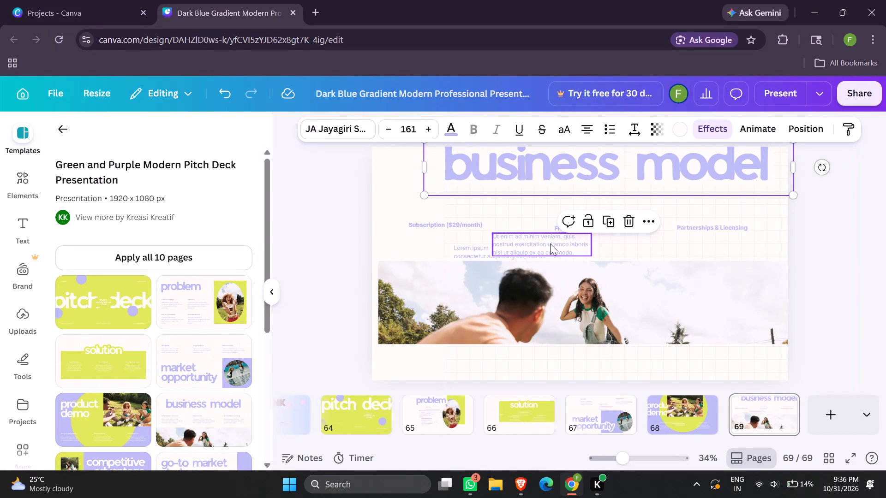
# Move the "Ut enim ad minim veniam" paragraph right and slightly up, and the "Lorem ipsum" paragraph right and slightly up.
pyautogui.moveTo(549, 243); pyautogui.dragTo(603, 236)
pyautogui.moveTo(500, 255); pyautogui.dragTo(527, 252)
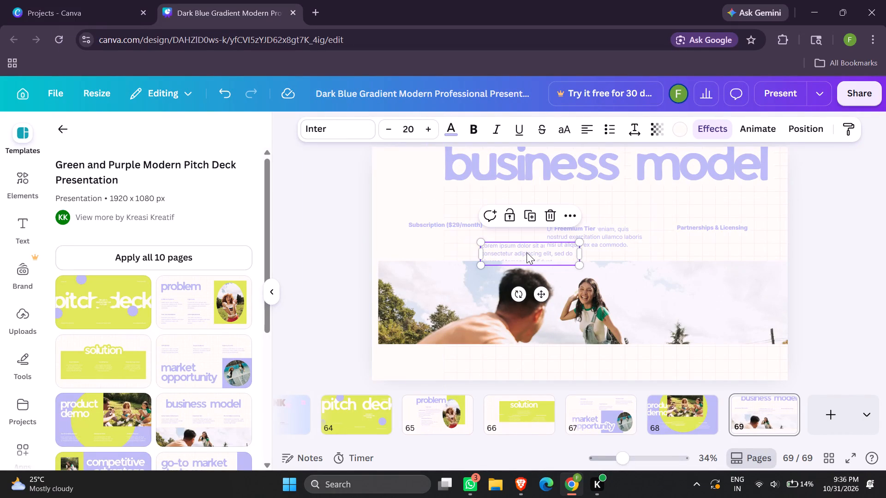
# Move the "Subscription ($29/month)" heading left to the page edge and the "Freemium Tier" heading left and up.
pyautogui.moveTo(430, 224); pyautogui.dragTo(393, 227)
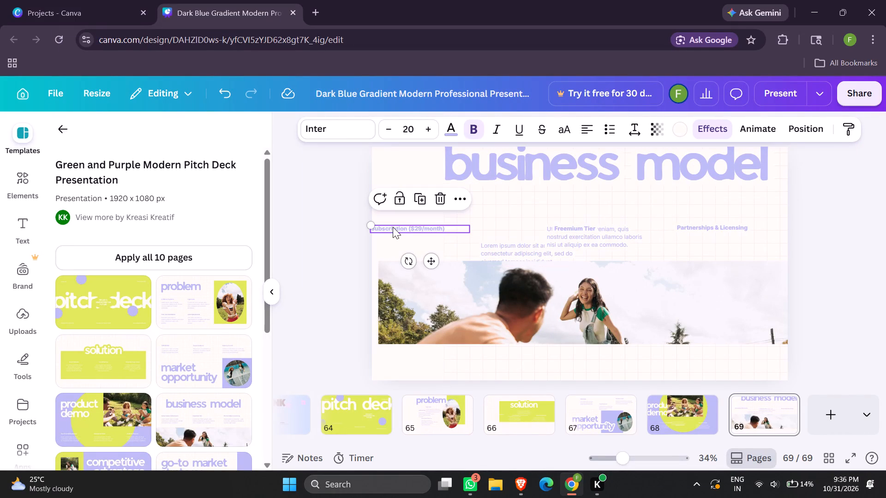
pyautogui.moveTo(581, 230); pyautogui.dragTo(547, 209)
# Reposition the wide photo further left and up so it extends past the page's left edge and overlaps the paragraphs.
pyautogui.moveTo(615, 278); pyautogui.dragTo(602, 269)
pyautogui.moveTo(536, 273); pyautogui.dragTo(545, 290)
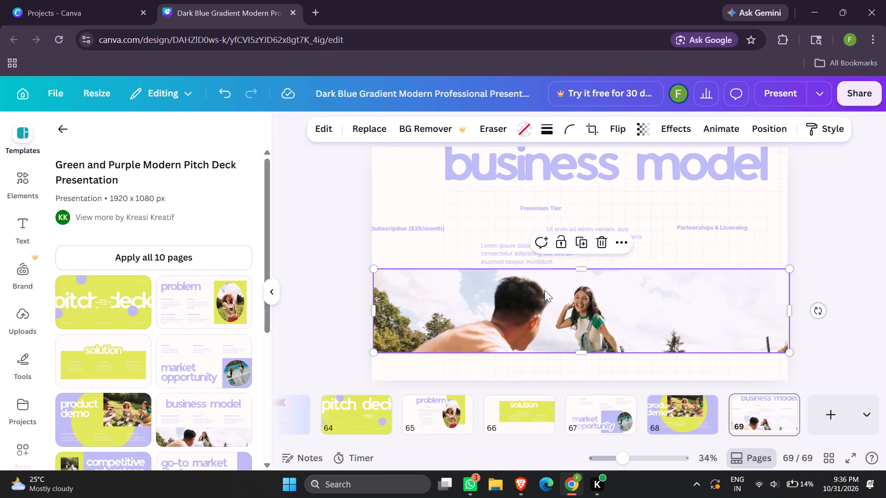
pyautogui.moveTo(651, 346); pyautogui.dragTo(610, 320)
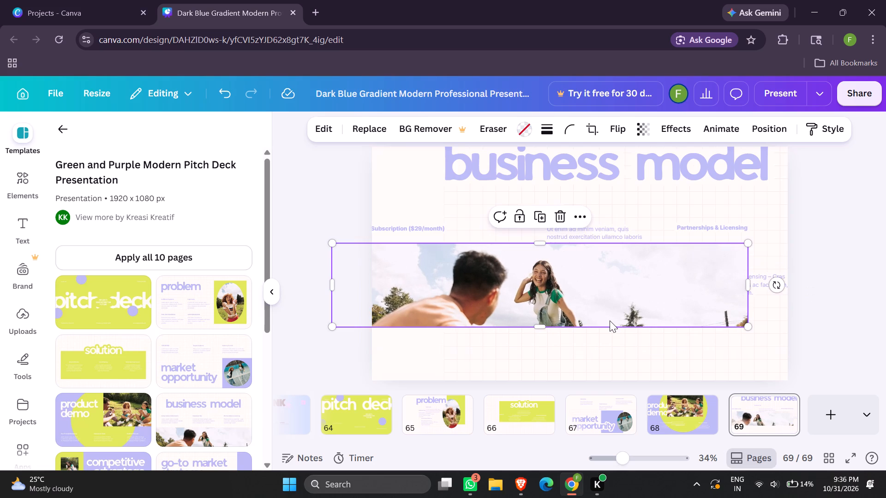
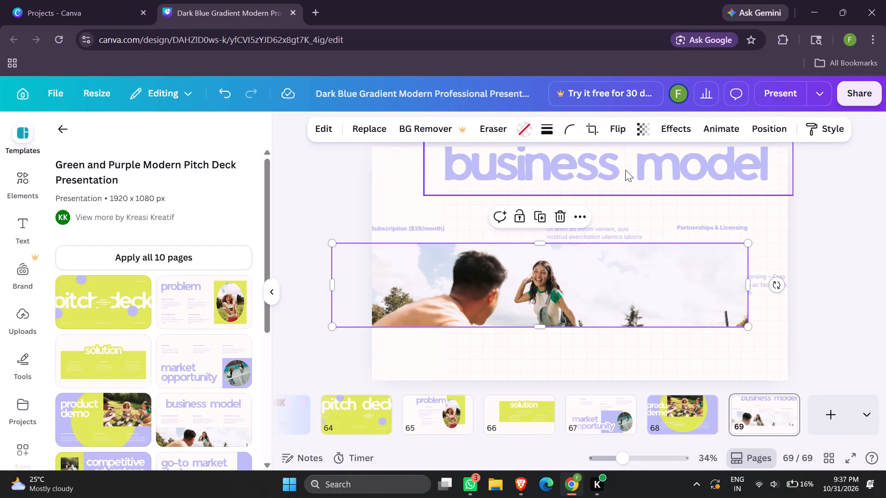
# Move the "business model" title left and very slightly down along the top of page 69.
pyautogui.moveTo(625, 170); pyautogui.dragTo(583, 172)
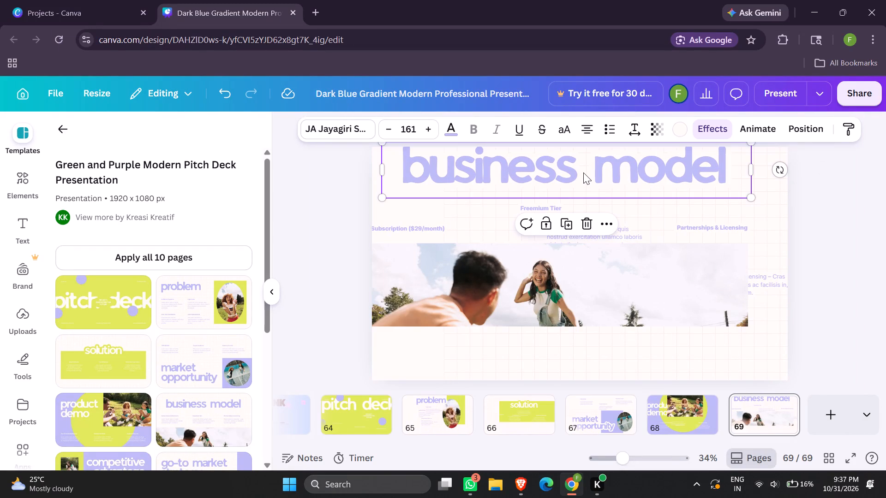
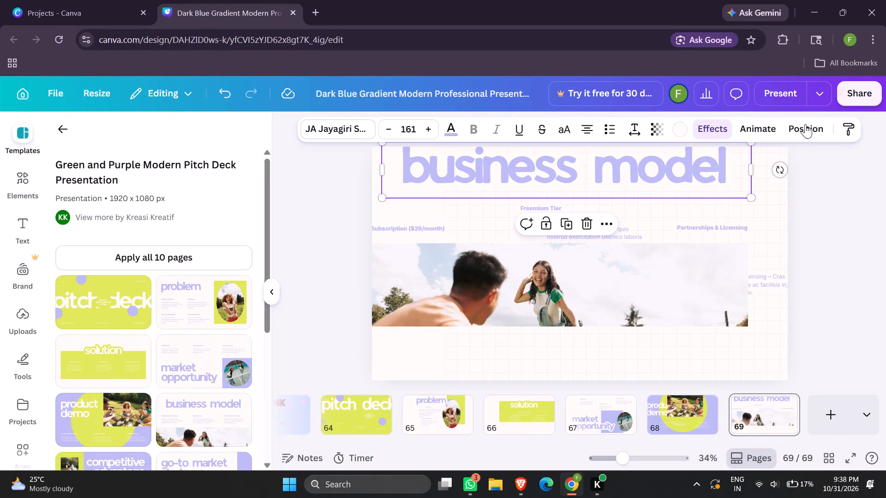
# Move the photo down and left to the bottom of page 69, and shift the lorem ipsum paragraph into the space above it.
pyautogui.moveTo(656, 270); pyautogui.dragTo(638, 318)
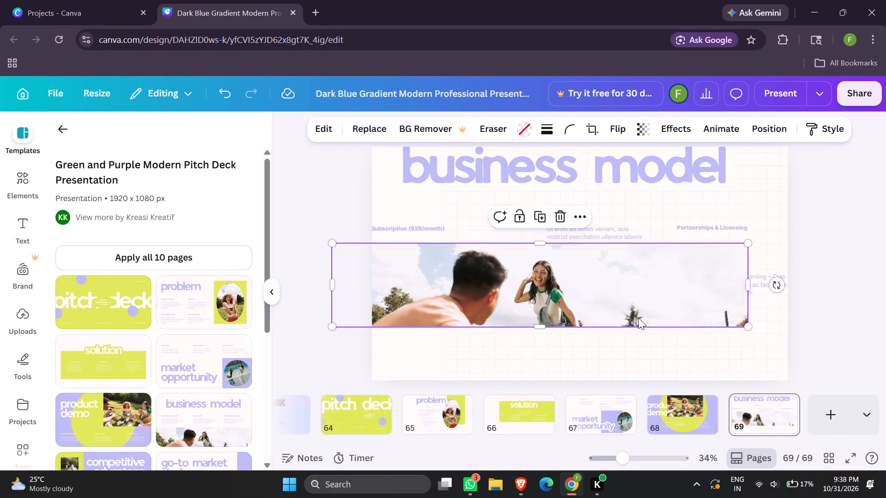
pyautogui.moveTo(638, 318); pyautogui.dragTo(626, 341)
pyautogui.moveTo(568, 256); pyautogui.dragTo(609, 271)
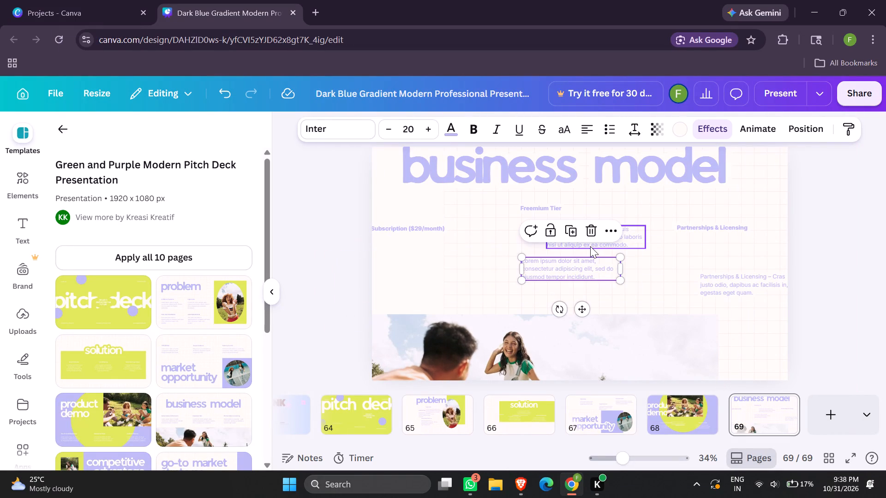
# Move the "business model" title left to the page edge, and shift the "Subscription ($29/month)" heading slightly right and down.
pyautogui.click(714, 230)
pyautogui.click(619, 190)
pyautogui.moveTo(619, 190); pyautogui.dragTo(587, 186)
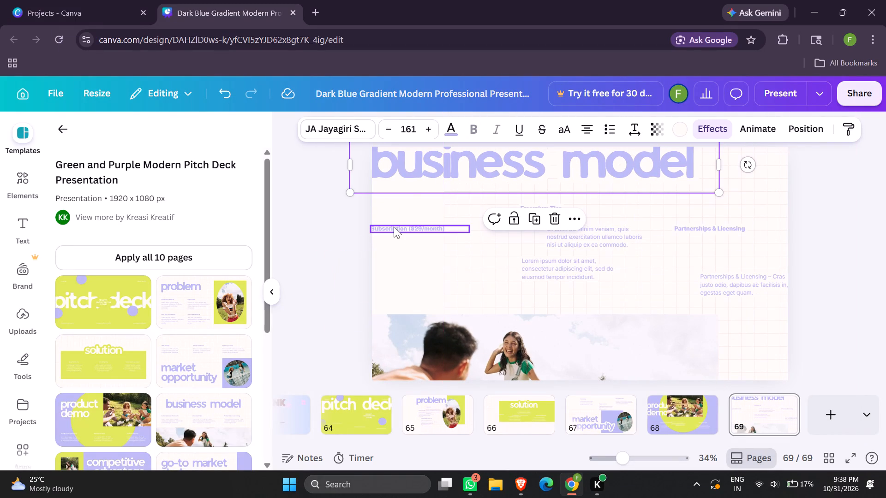
pyautogui.moveTo(393, 226); pyautogui.dragTo(417, 248)
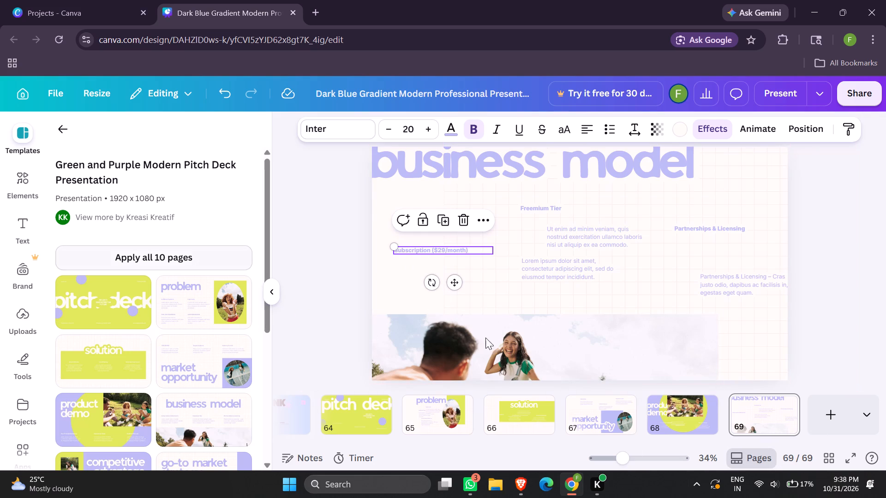
# Add page 70 and apply the "competitive advantage" page from the Green and Purple Modern Pitch Deck template.
pyautogui.click(847, 425)
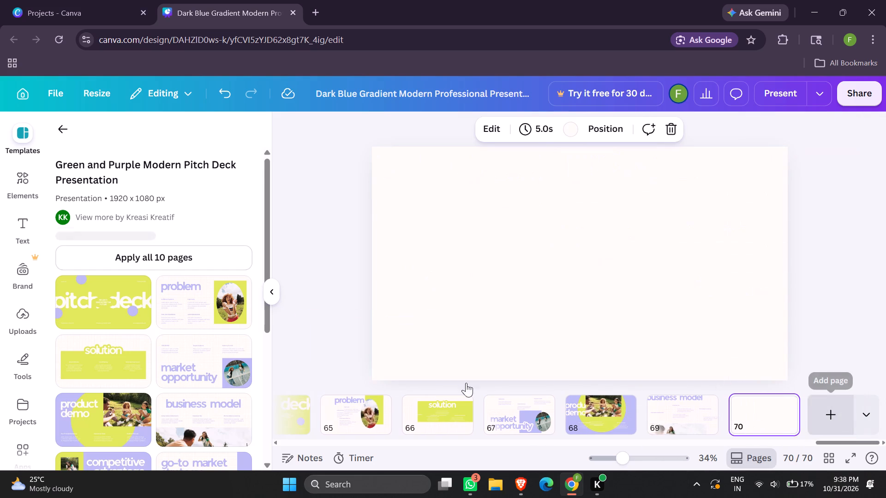
pyautogui.scroll(-1, 209, 353)
pyautogui.click(89, 442)
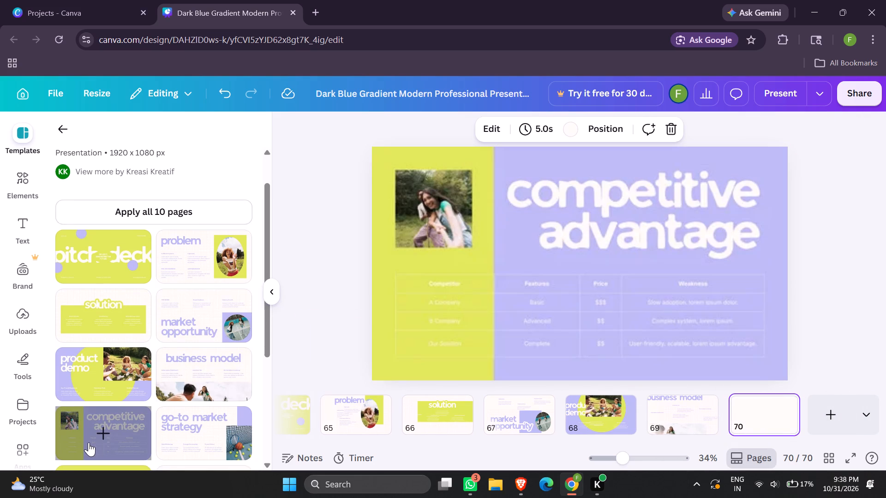
# On page 70, shift the photo up and right, the competitor table right, and the "competitive advantage" title slightly up.
pyautogui.moveTo(458, 225); pyautogui.dragTo(476, 214)
pyautogui.moveTo(572, 216); pyautogui.dragTo(603, 211)
pyautogui.moveTo(454, 294); pyautogui.dragTo(483, 291)
pyautogui.moveTo(619, 185); pyautogui.dragTo(586, 175)
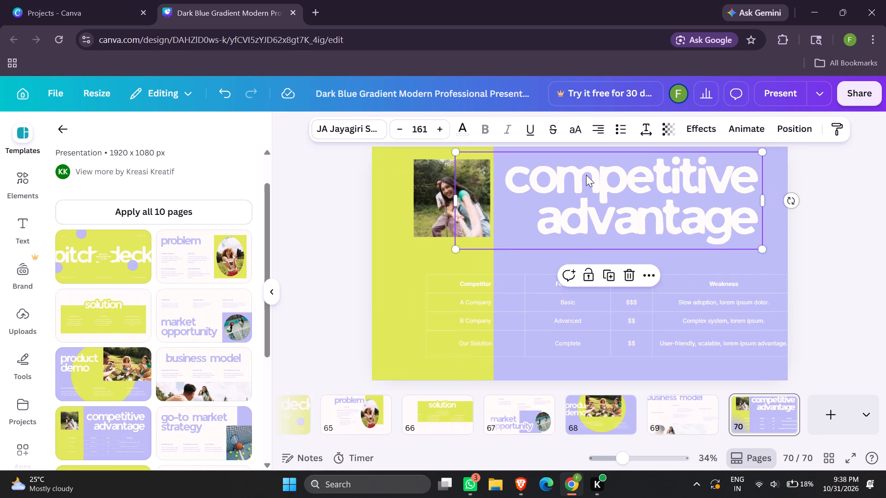
# Move the competitor table up and left so its top rows overlap the lower line of the title.
pyautogui.moveTo(448, 201); pyautogui.dragTo(453, 237)
pyautogui.moveTo(659, 270); pyautogui.dragTo(618, 260)
pyautogui.moveTo(515, 324); pyautogui.dragTo(494, 265)
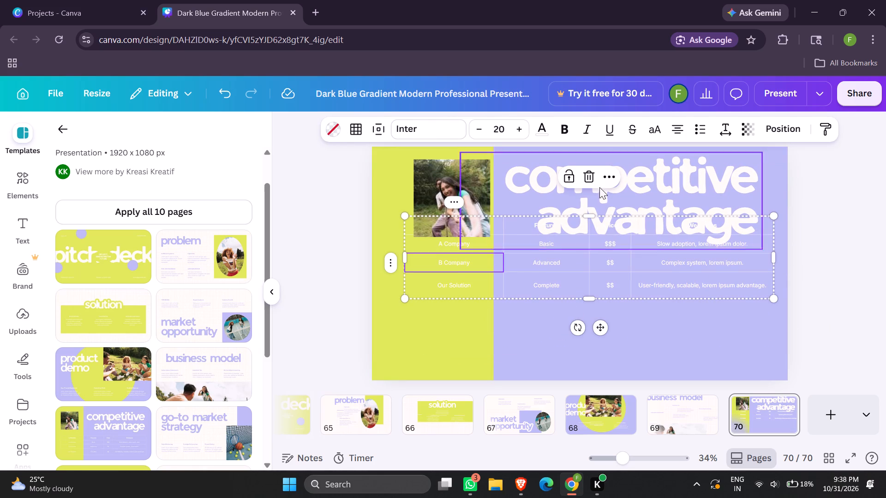
# Nudge the "competitive advantage" title slightly left and down, and move the competitor table right and down to just below the photo.
pyautogui.moveTo(603, 186); pyautogui.dragTo(574, 204)
pyautogui.moveTo(653, 190); pyautogui.dragTo(649, 194)
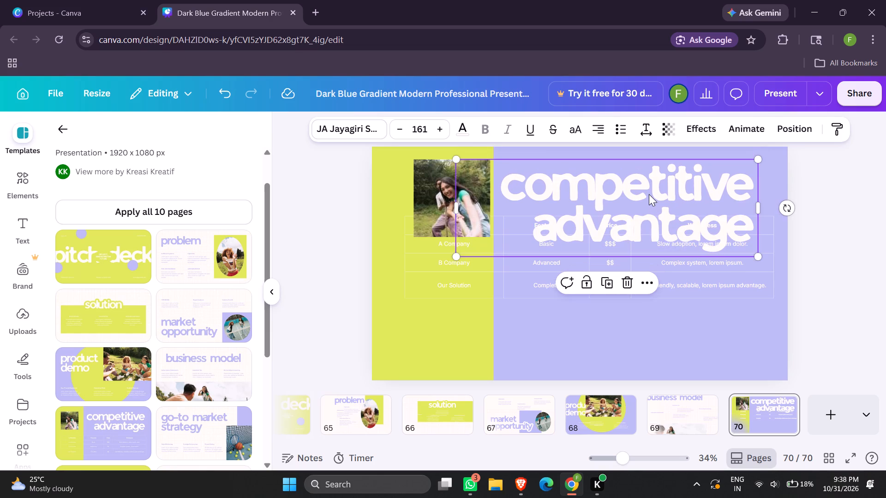
pyautogui.moveTo(471, 276); pyautogui.dragTo(491, 302)
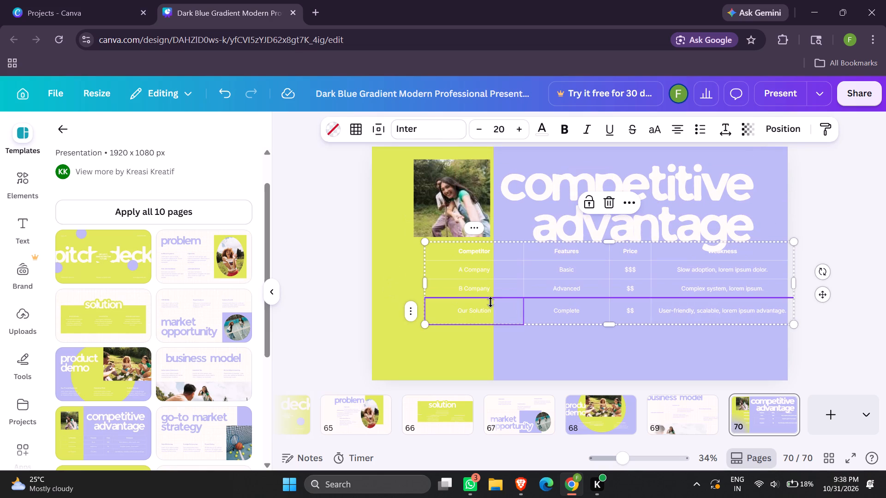
pyautogui.moveTo(624, 285); pyautogui.dragTo(625, 326)
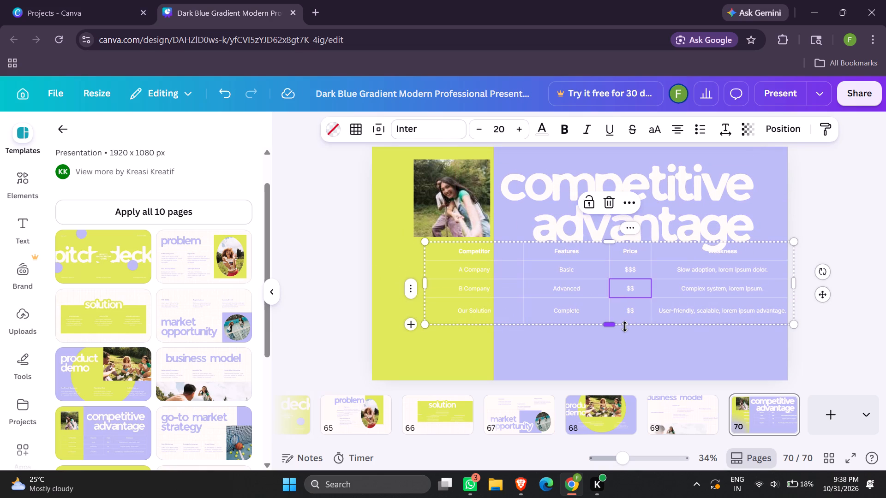
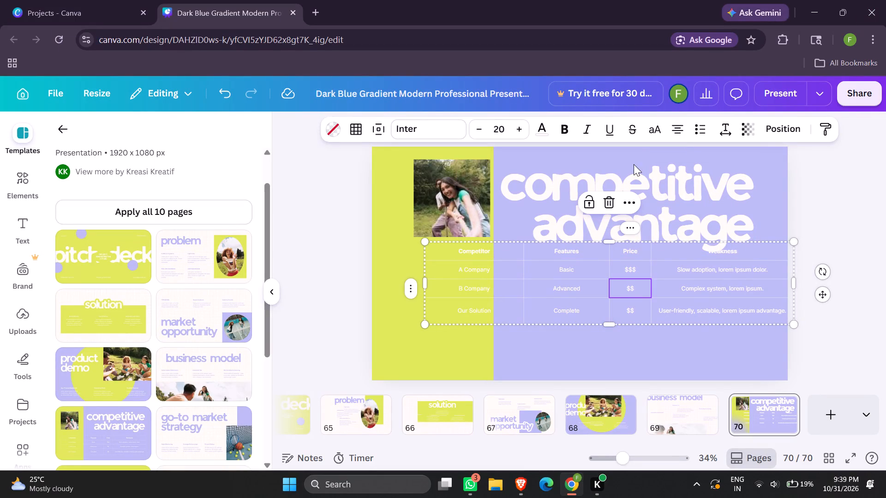
# Spread out page 70's layout: title right to the page edge, photo into the upper-left corner, competitor table left and slightly down.
pyautogui.moveTo(548, 175); pyautogui.dragTo(593, 171)
pyautogui.moveTo(428, 198); pyautogui.dragTo(387, 188)
pyautogui.moveTo(594, 305); pyautogui.dragTo(566, 313)
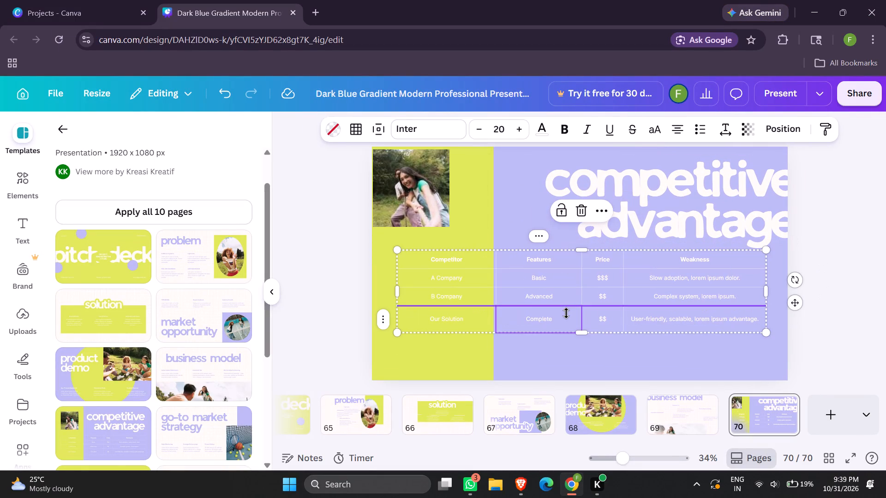
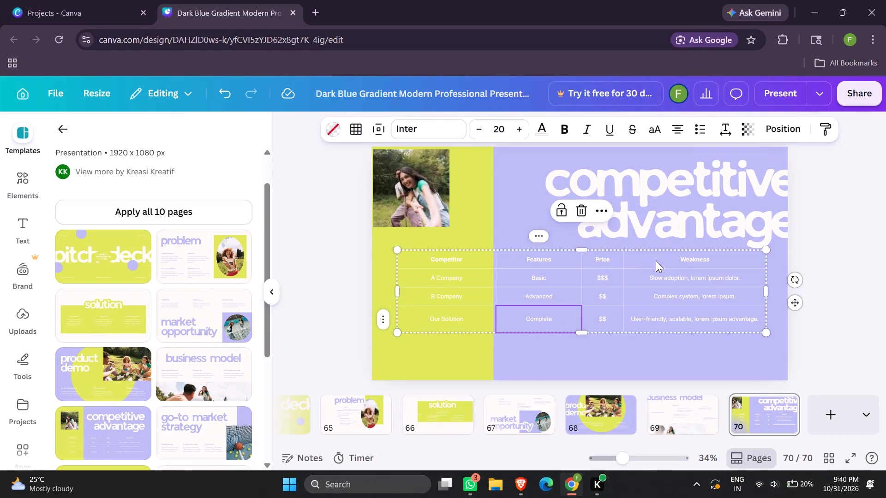
# Fine-tune page 70's layout: nudge the title slightly up and left, and move the competitor table down and right to the slide's right edge.
pyautogui.moveTo(688, 210); pyautogui.dragTo(683, 207)
pyautogui.moveTo(564, 282); pyautogui.dragTo(589, 310)
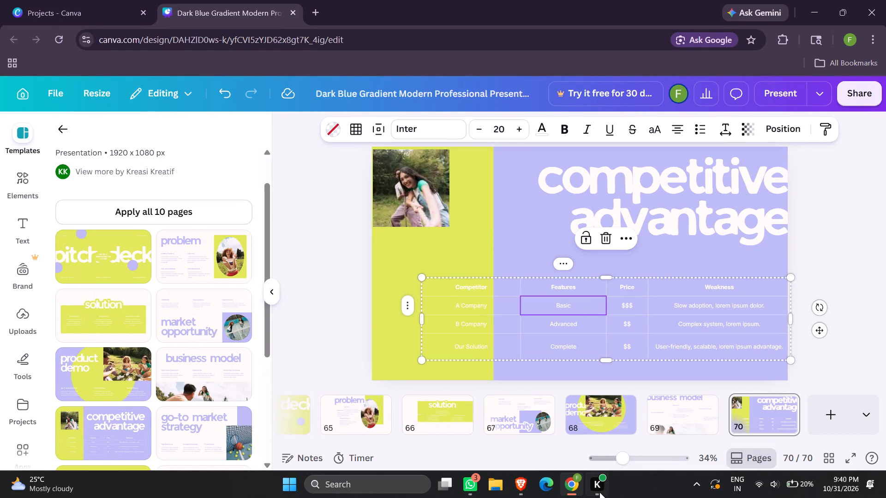
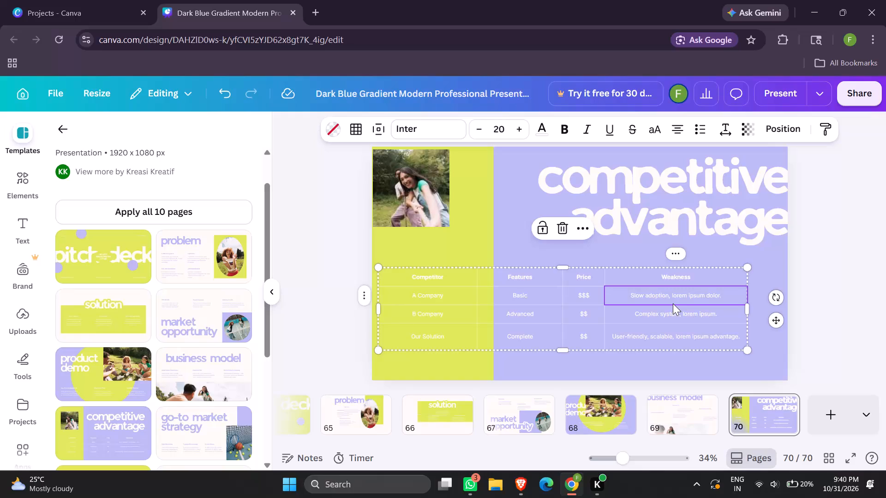
# Move page 70's "competitive advantage" title to the left so it sits clear of the slide's right edge.
pyautogui.moveTo(749, 227); pyautogui.dragTo(715, 224)
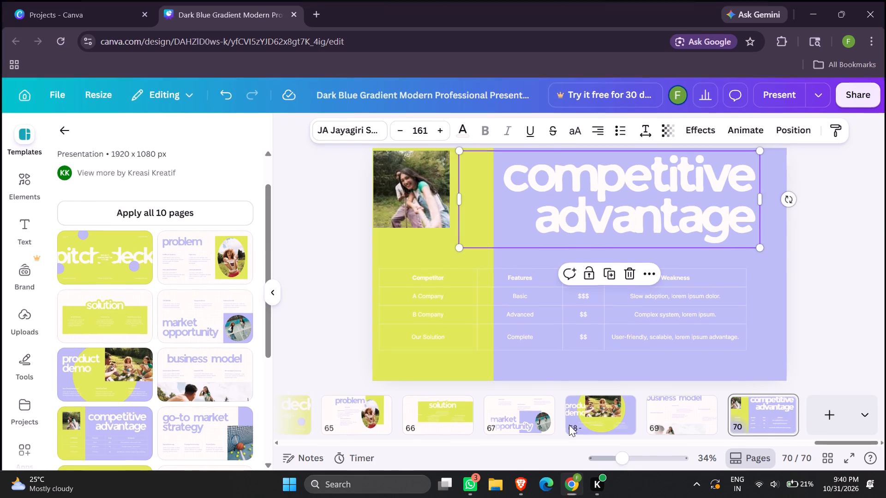
# Switch to the Brave browser window with the Monkeytype typing test.
pyautogui.click(522, 497)
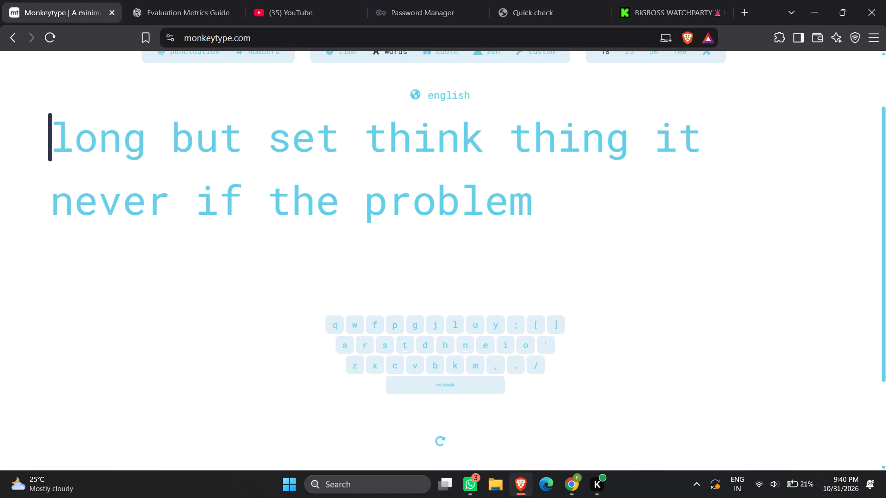